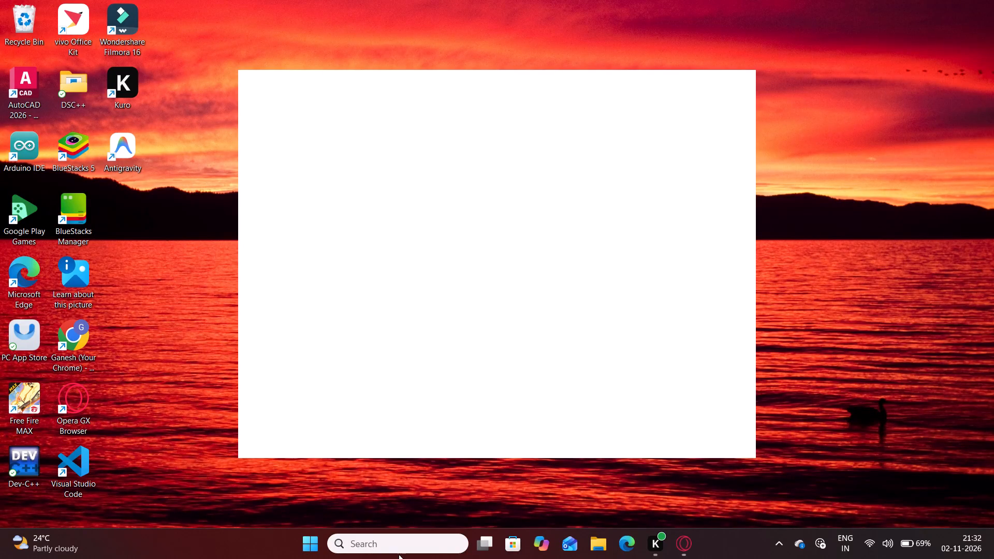
Launch Word in a maximized window and open the recent document JavaRecord.
left_click(414, 550)
left_click(427, 297)
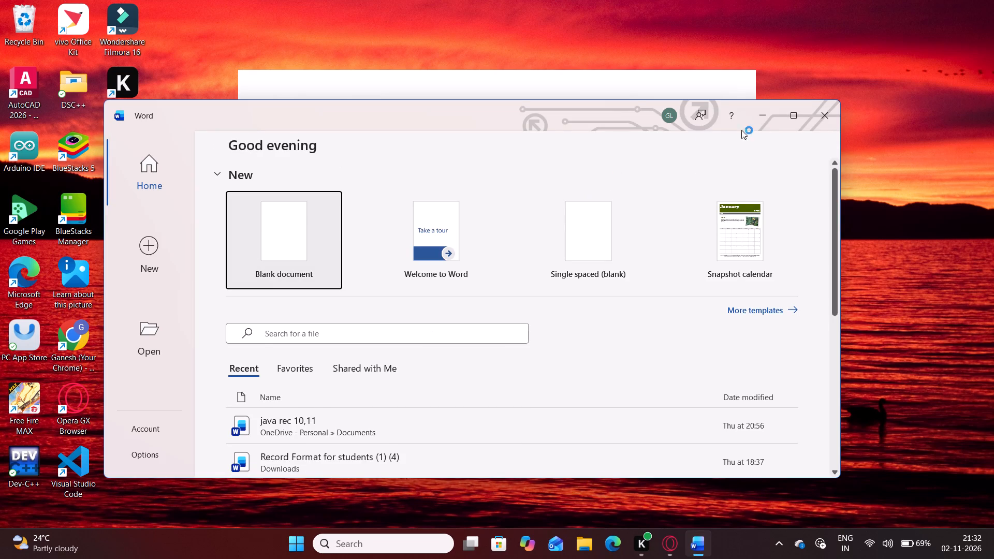
left_click(790, 119)
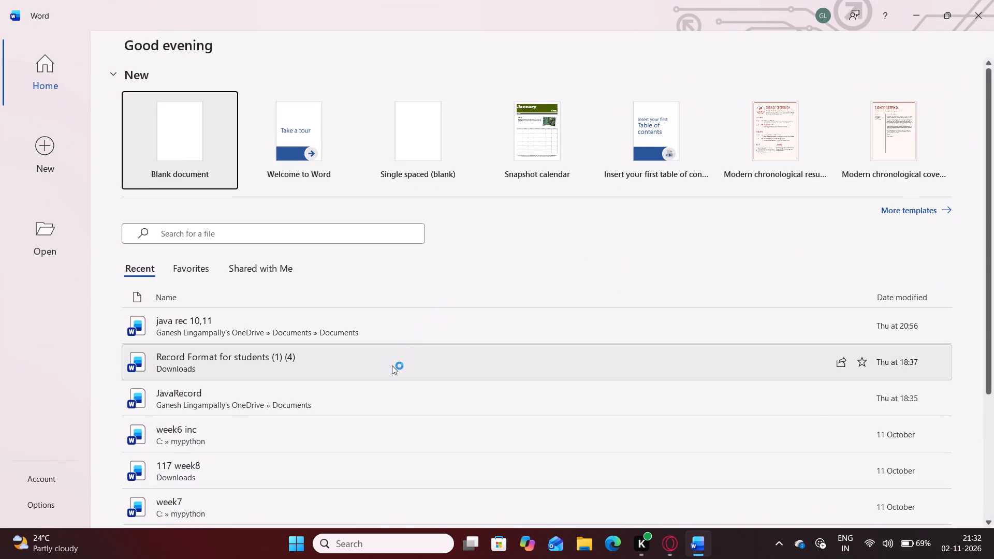
double_click(368, 395)
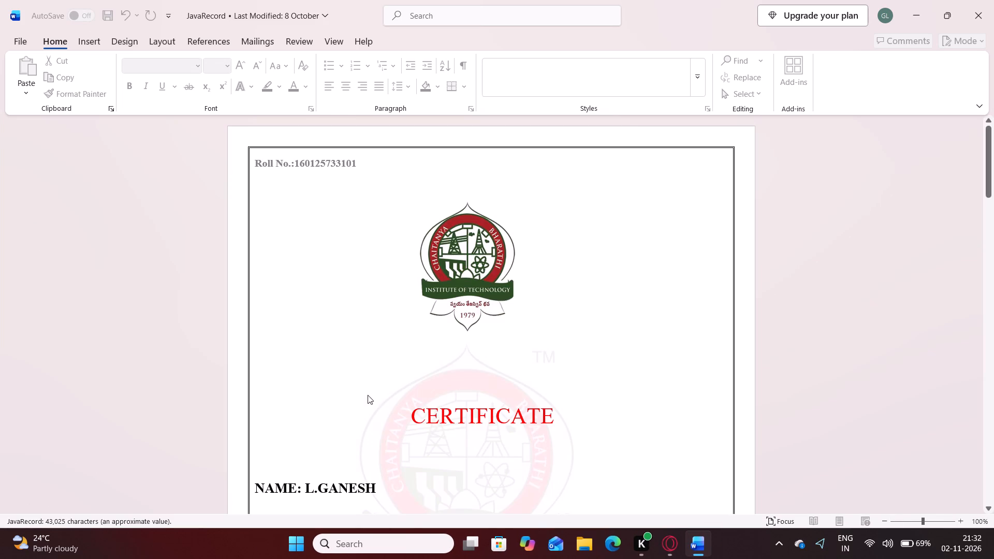
Look through the JavaRecord document from the certificate page to the final experiment, and return to its beginning.
scroll(368, 395, "down", 7)
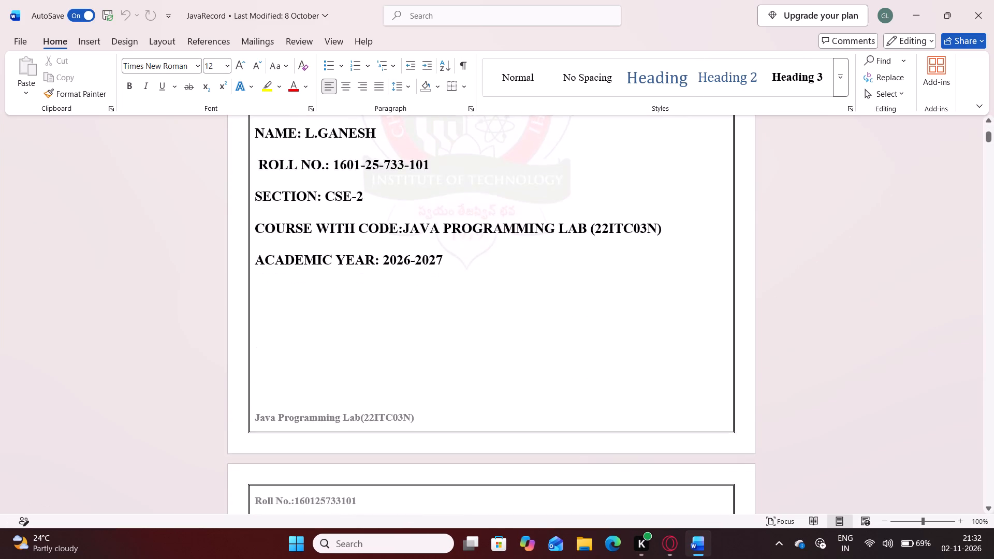
scroll(368, 395, "down", 20)
scroll(368, 395, "down", 14)
scroll(368, 395, "down", 17)
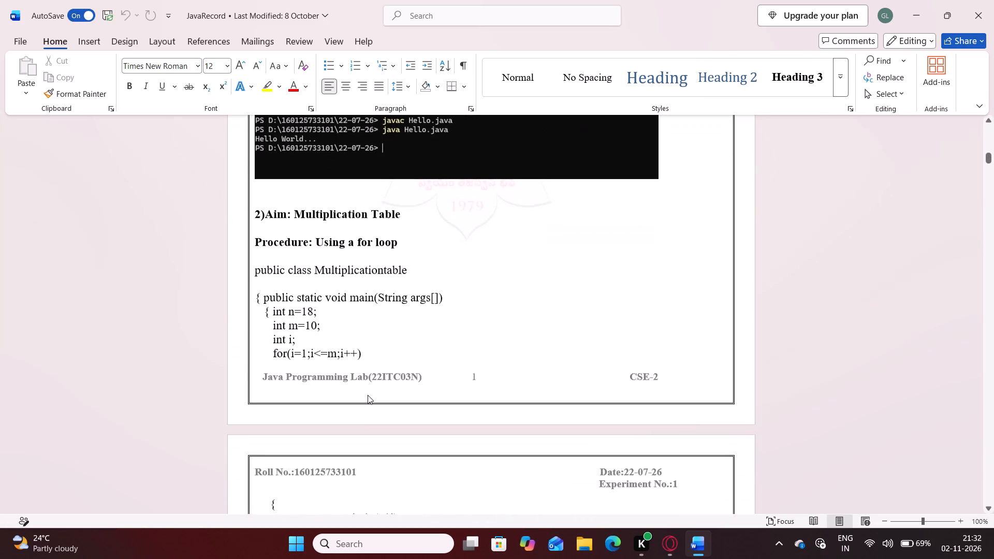
scroll(368, 395, "down", 20)
scroll(368, 395, "down", 20)
scroll(368, 395, "down", 20)
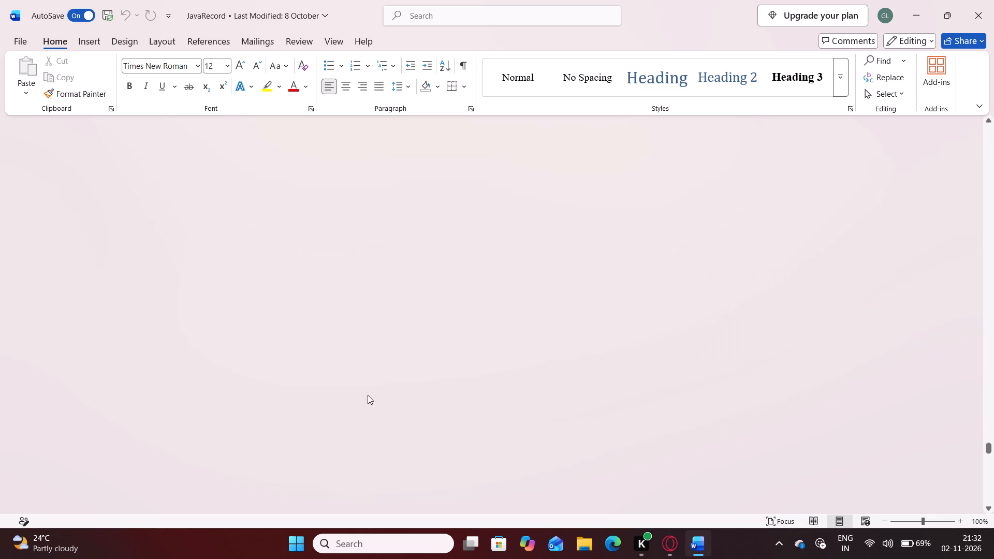
scroll(368, 395, "down", 20)
scroll(368, 395, "down", 20)
scroll(368, 395, "down", 20)
scroll(368, 395, "down", 20)
scroll(368, 395, "down", 7)
scroll(371, 370, "up", 2)
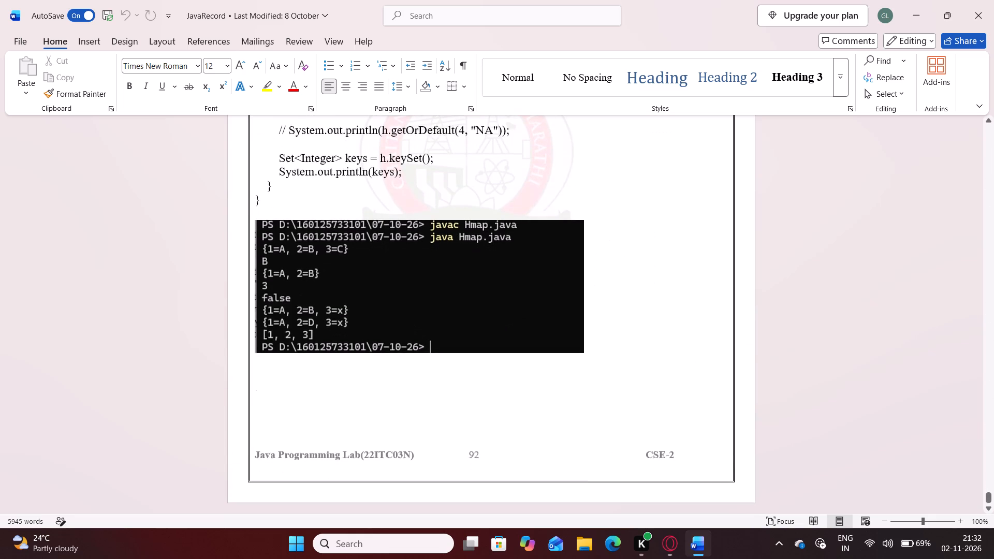
scroll(371, 370, "up", 14)
scroll(371, 370, "up", 20)
scroll(371, 370, "up", 20)
scroll(371, 370, "up", 20)
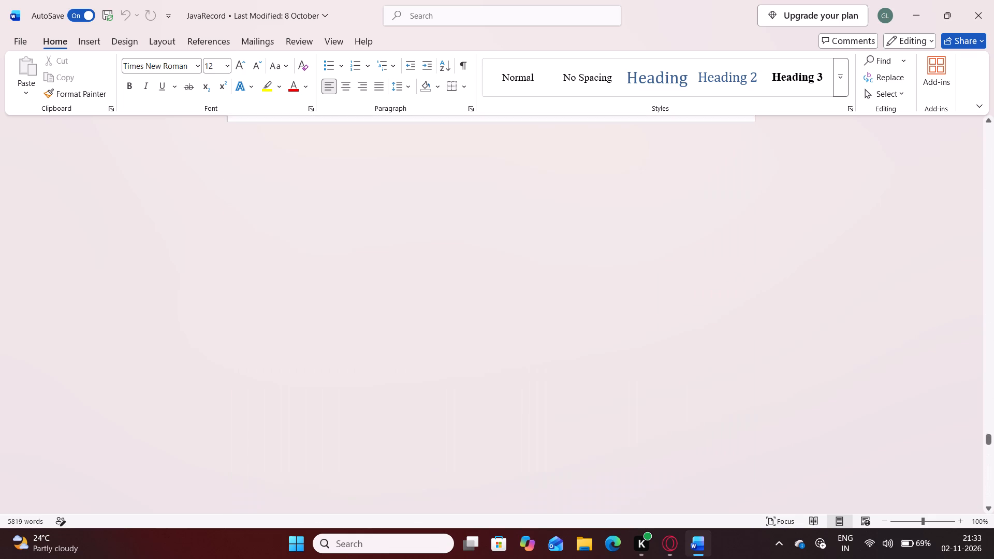
scroll(371, 370, "up", 20)
scroll(371, 370, "up", 20)
scroll(371, 370, "up", 20)
scroll(371, 370, "up", 1)
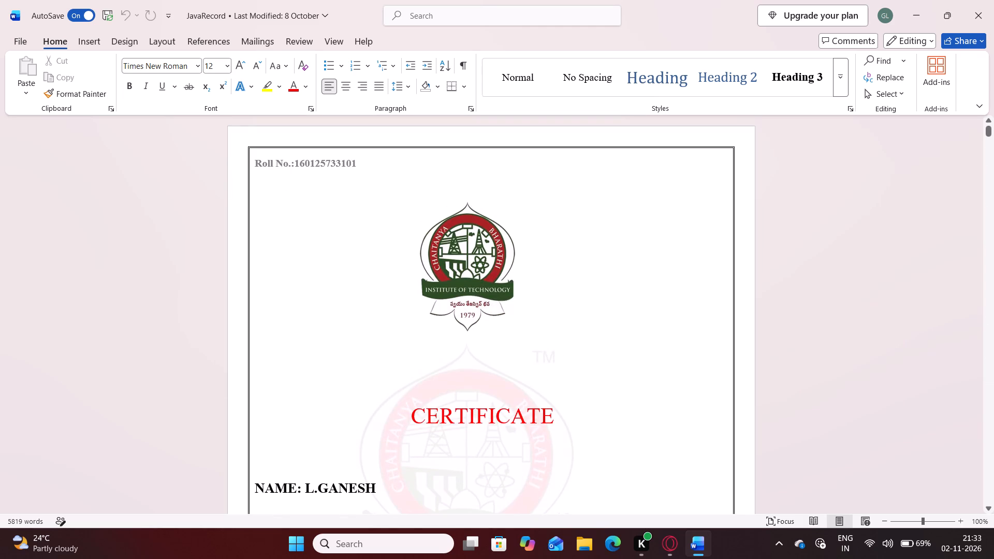
Open the recent document Record Format for students (1) (4) from Downloads.
left_click(26, 45)
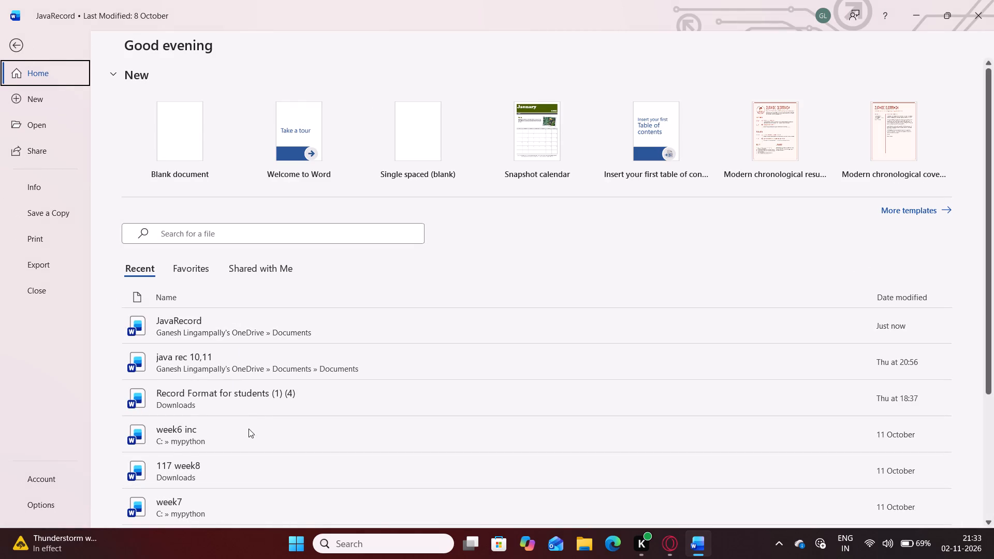
scroll(195, 464, "down", 1)
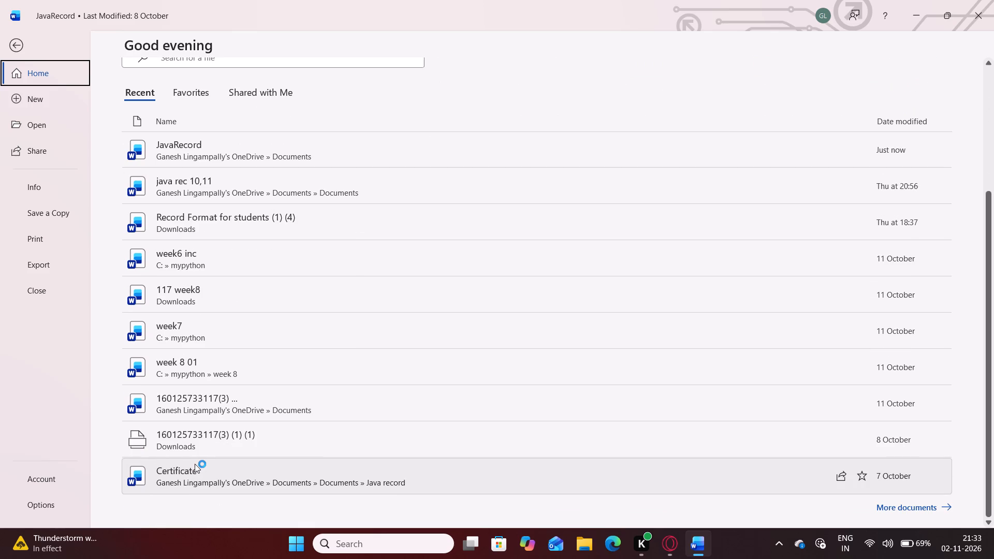
scroll(195, 464, "down", 1)
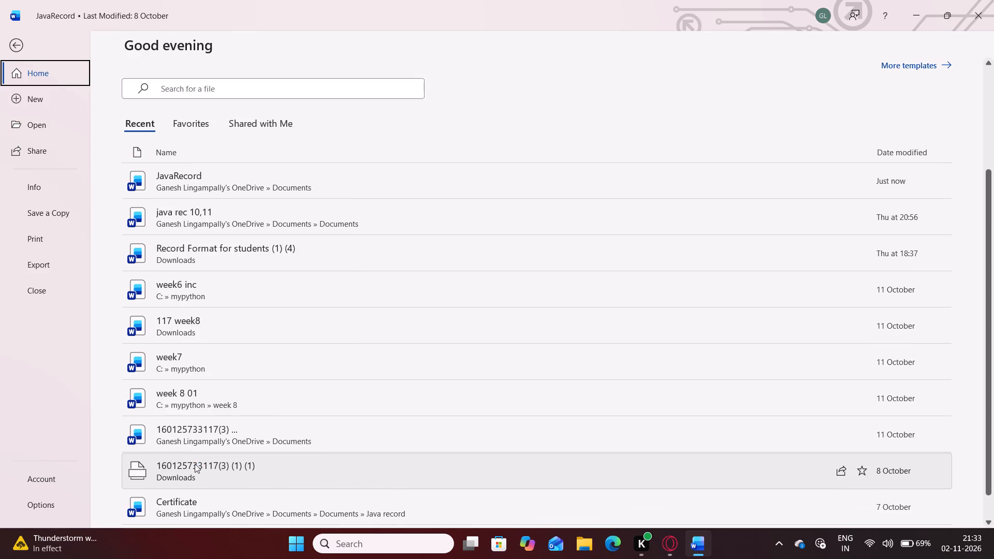
scroll(195, 464, "up", 1)
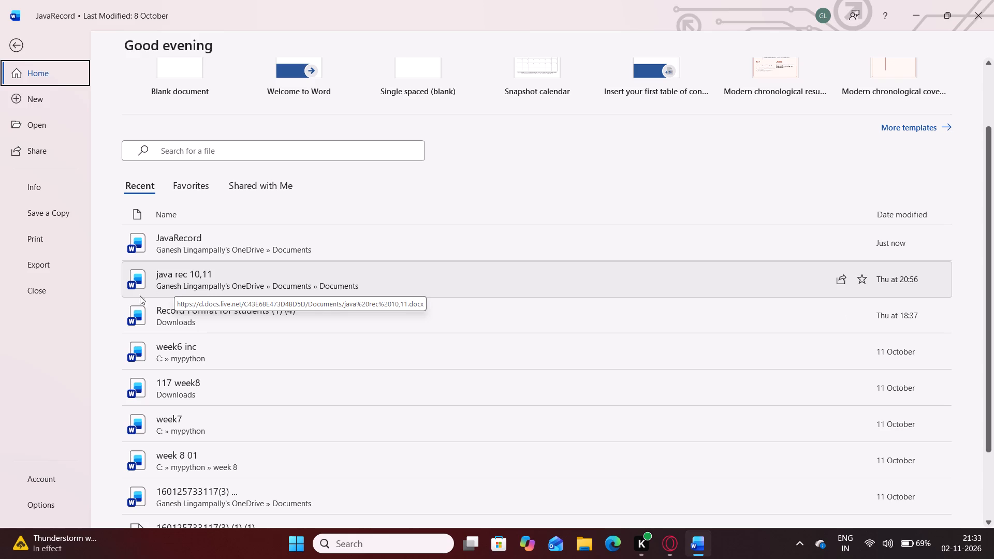
double_click(167, 319)
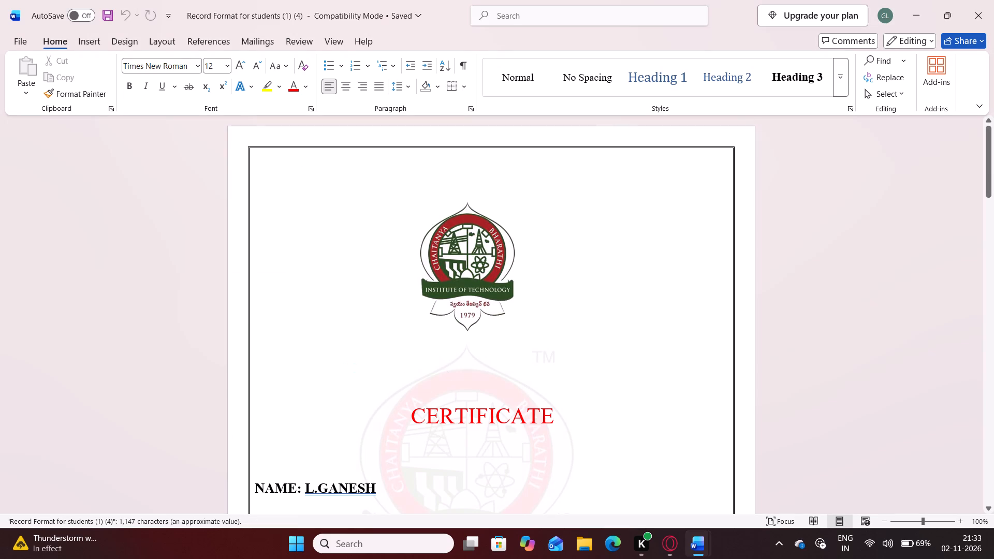
Examine the index pages of the record format document, and close that document.
scroll(544, 351, "down", 7)
scroll(544, 351, "right", 1)
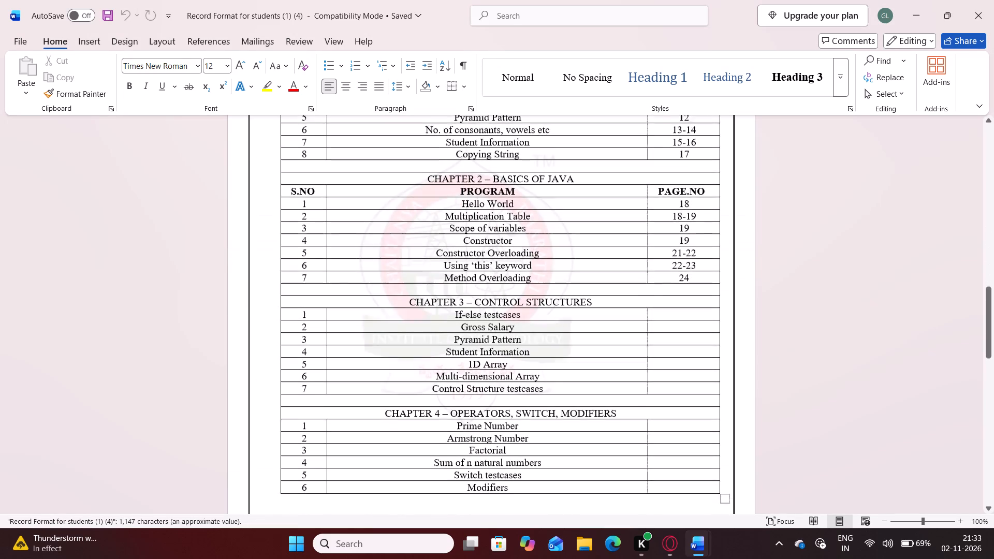
scroll(544, 351, "right", 1)
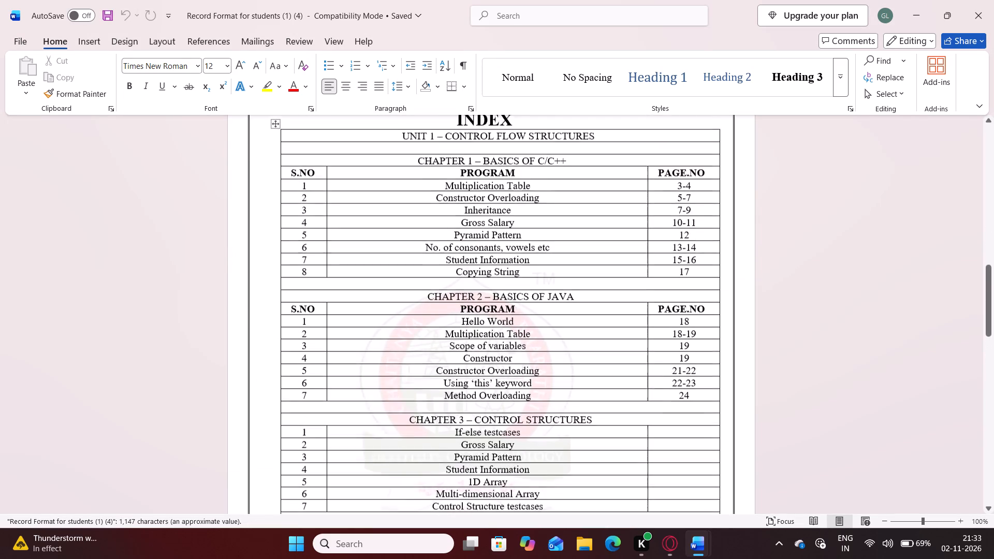
scroll(544, 351, "right", 1)
scroll(544, 351, "up", 2)
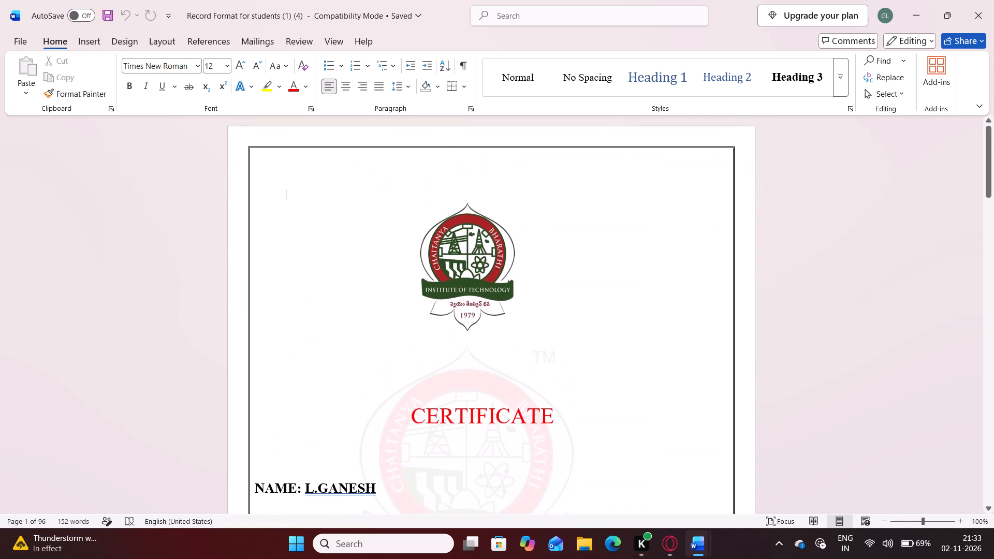
left_click(993, 0)
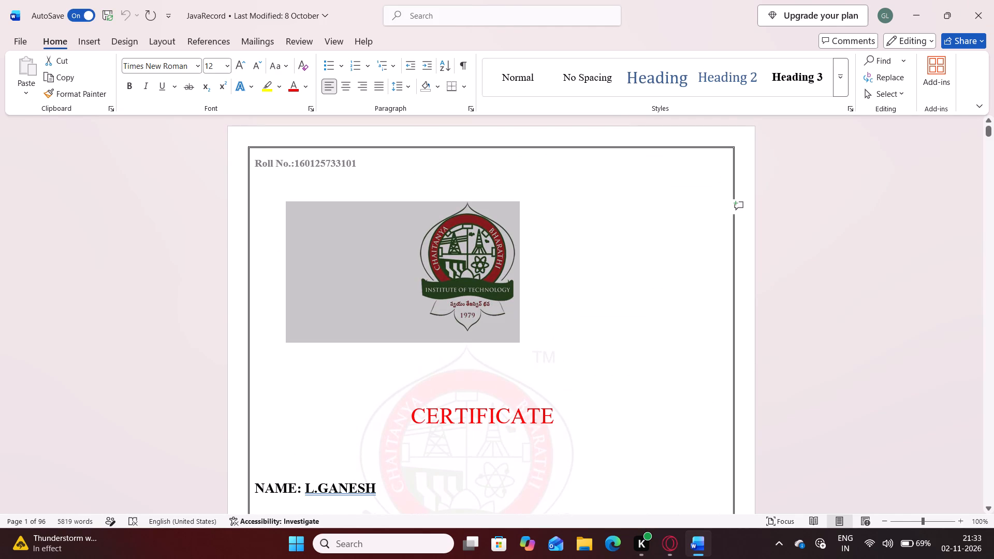
Open the recent document java rec 10,11 from the OneDrive Documents folder.
left_click(17, 43)
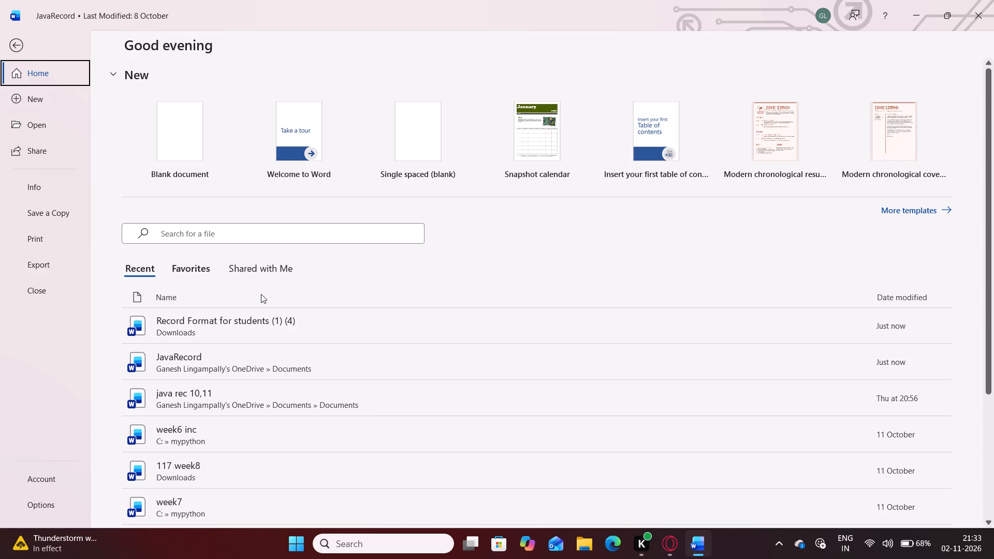
scroll(261, 294, "down", 3)
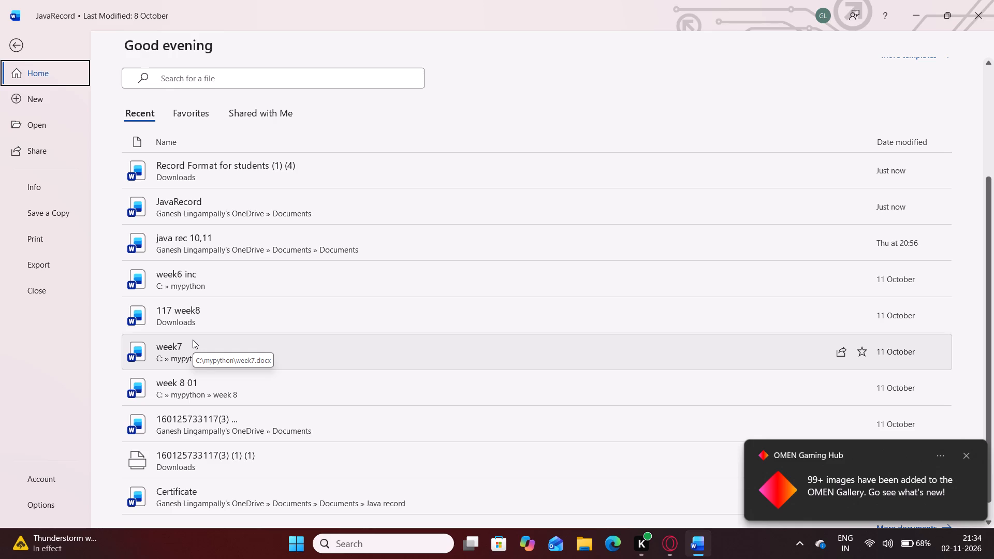
double_click(210, 238)
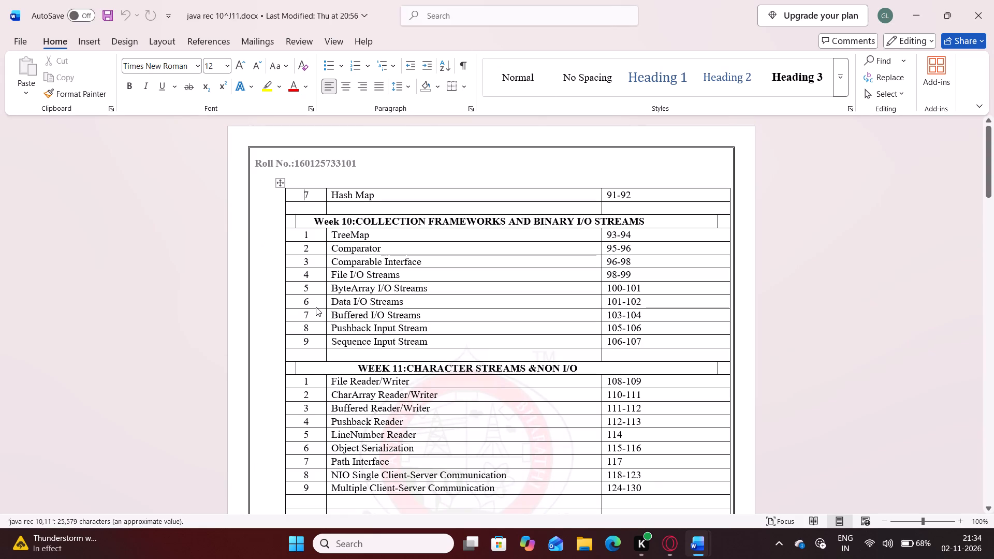
Look through the java rec 10,11 document from its index to the last experiment, and return to the index.
scroll(316, 307, "down", 14)
scroll(316, 307, "down", 8)
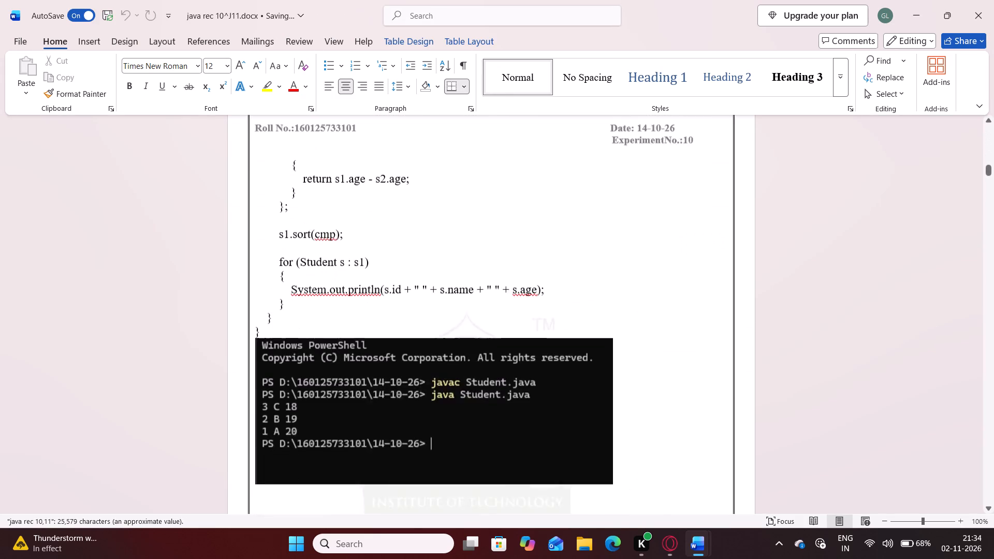
scroll(316, 307, "down", 10)
scroll(316, 307, "down", 20)
scroll(316, 307, "down", 20)
scroll(316, 307, "down", 20)
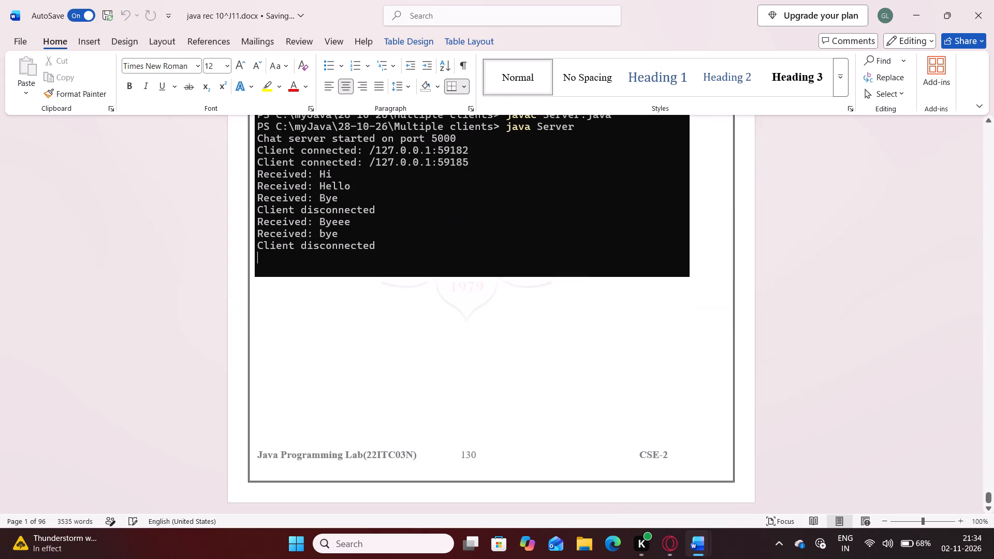
scroll(316, 307, "down", 14)
scroll(316, 307, "up", 20)
scroll(316, 307, "up", 20)
scroll(316, 307, "up", 20)
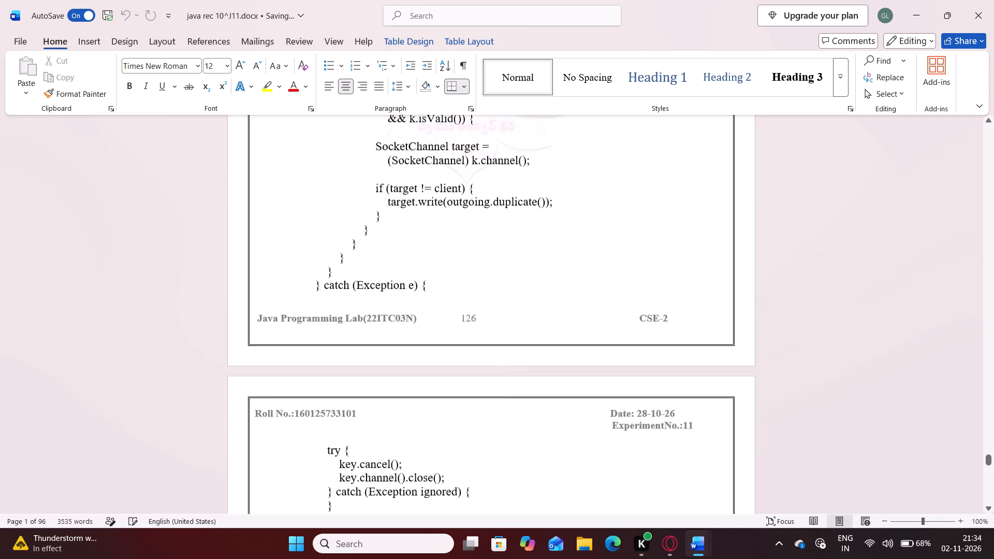
scroll(316, 307, "up", 20)
scroll(316, 307, "up", 20)
scroll(316, 307, "up", 20)
scroll(316, 307, "up", 9)
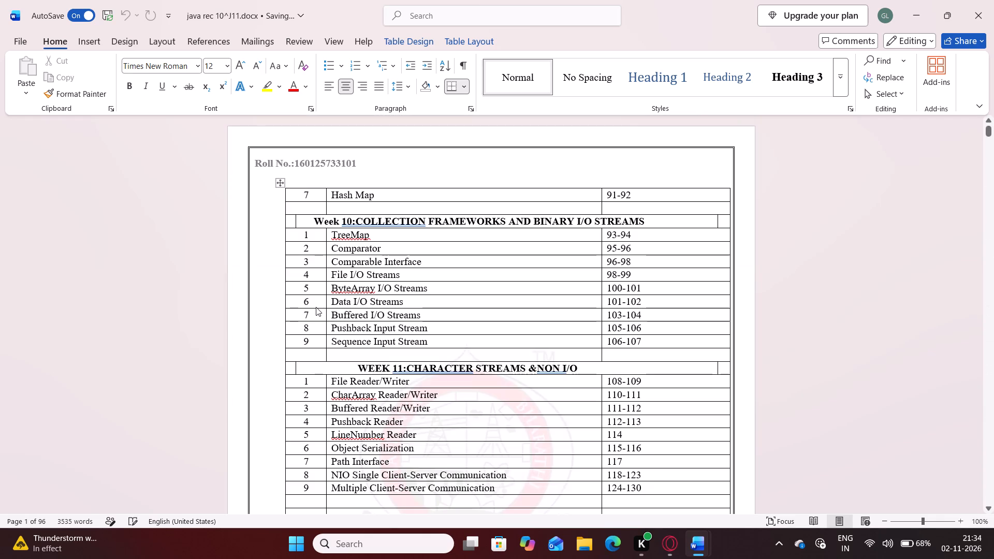
scroll(316, 307, "up", 3)
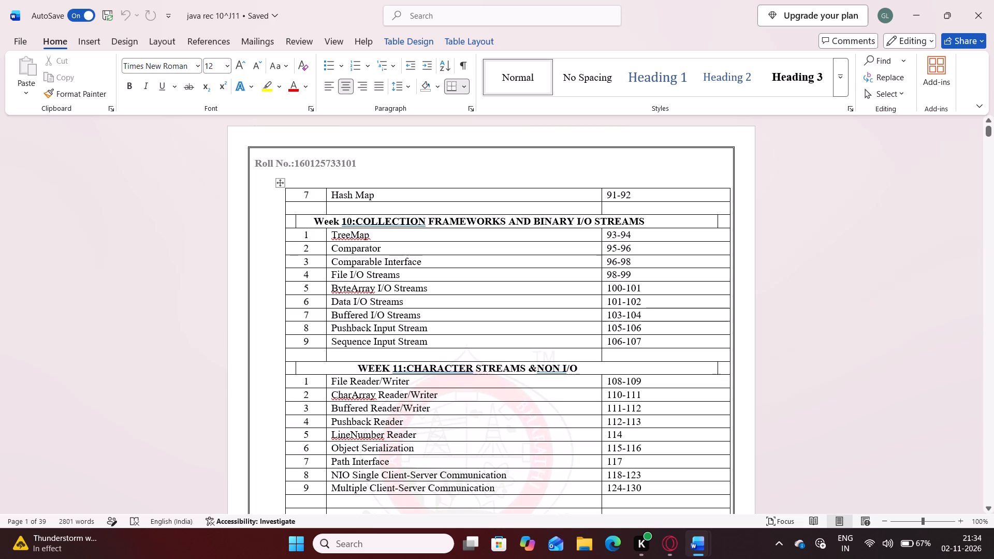
Select the Hash Map row at the top of the index table.
left_click(274, 179)
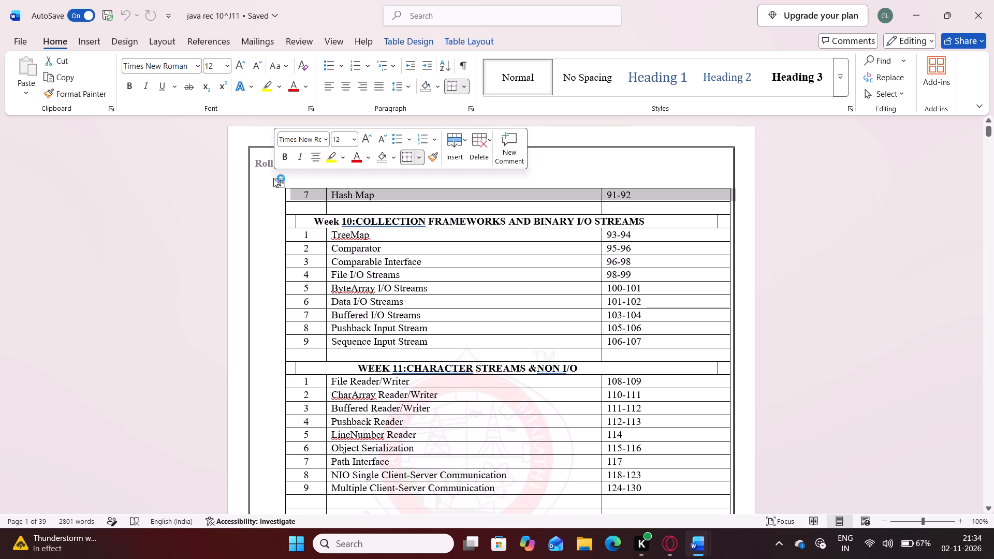
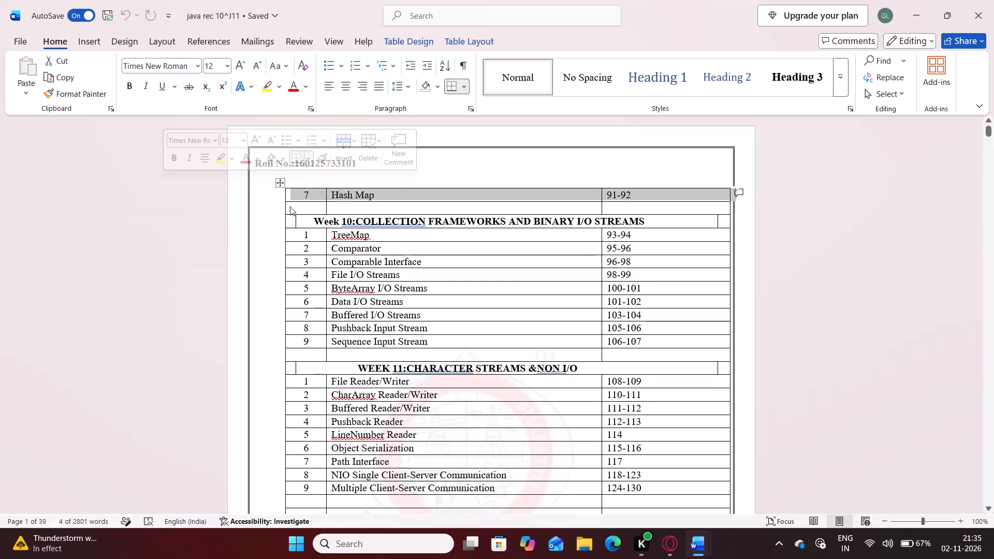
Copy the whole index table of java rec 10,11, from the Hash Map row through the empty rows under Week 11.
scroll(564, 203, "down", 11)
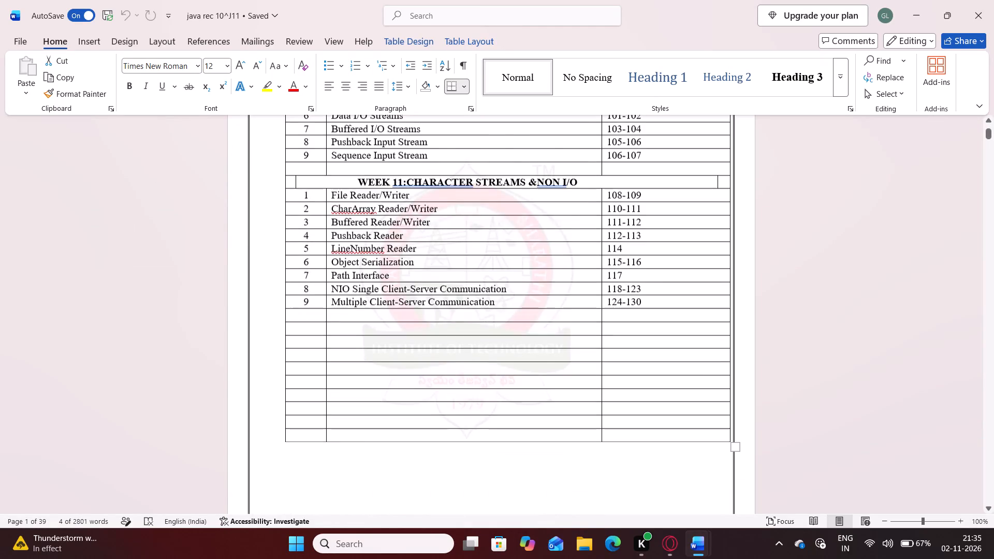
left_click(493, 383)
scroll(484, 348, "up", 8)
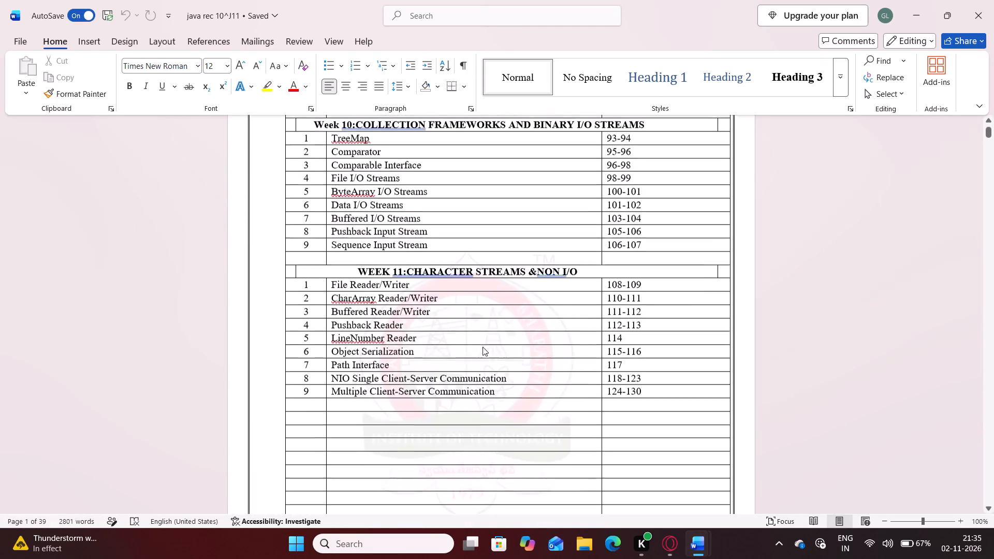
scroll(467, 350, "up", 4)
scroll(467, 348, "down", 1)
scroll(467, 348, "up", 3)
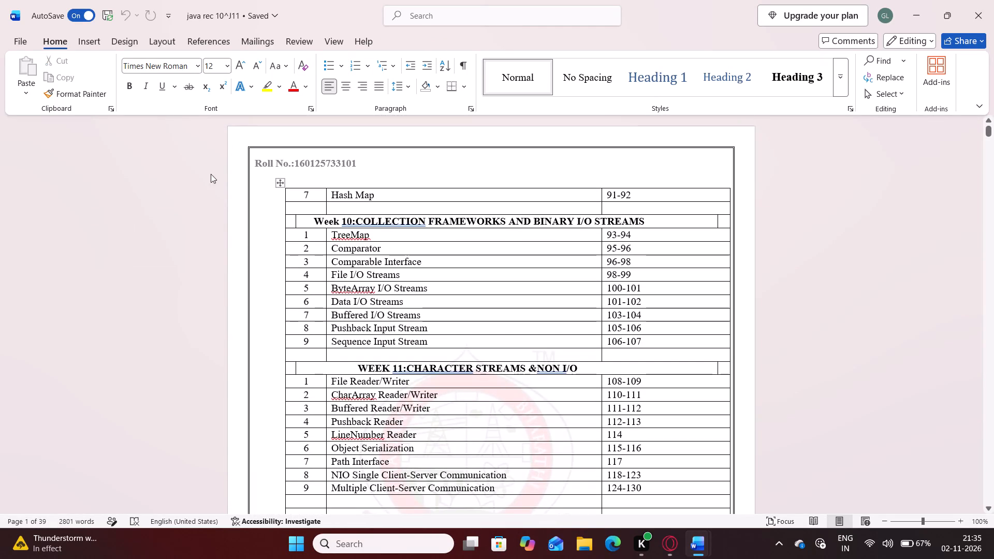
left_click_drag(264, 173, 324, 201)
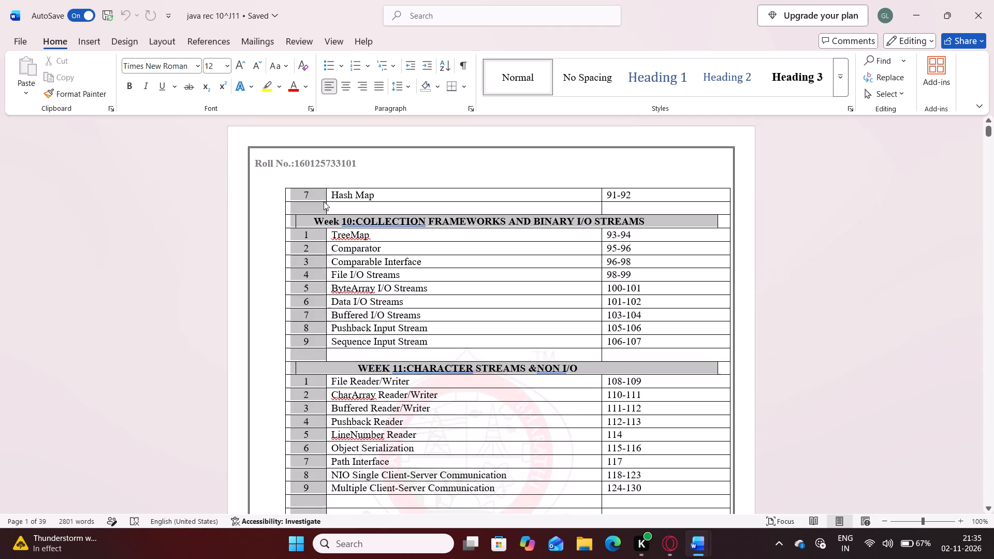
left_click_drag(324, 201, 686, 519)
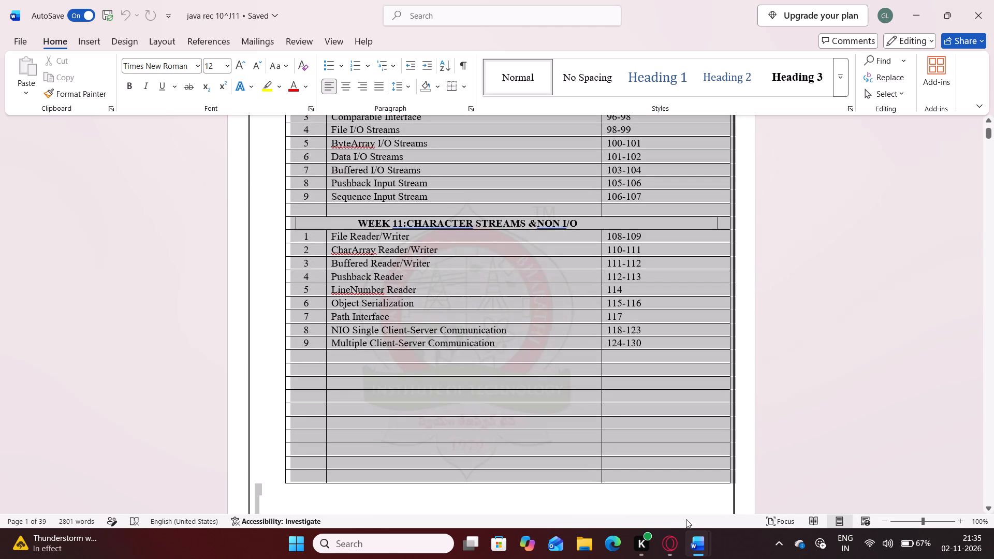
left_click_drag(686, 519, 687, 511)
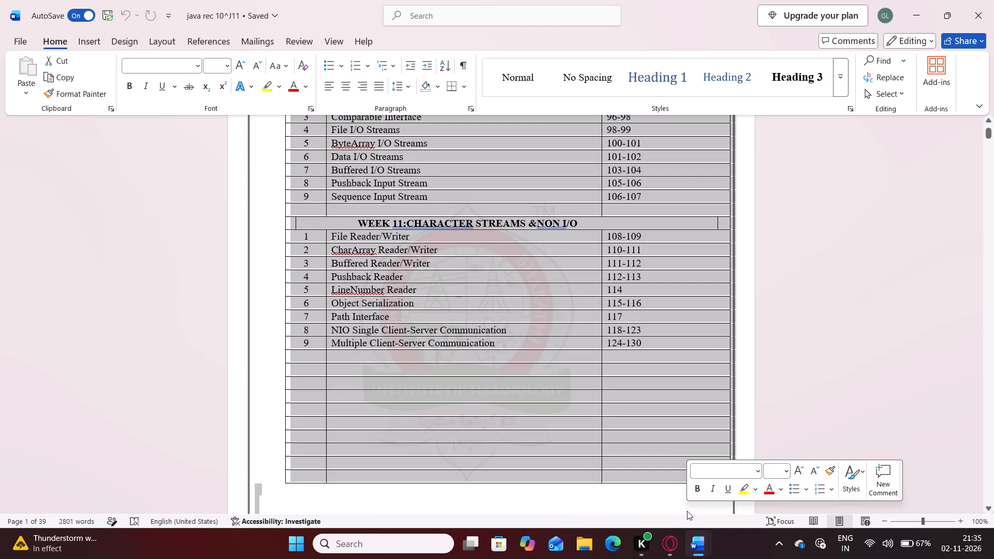
key("ctrl+c")
key("ctrl+c")
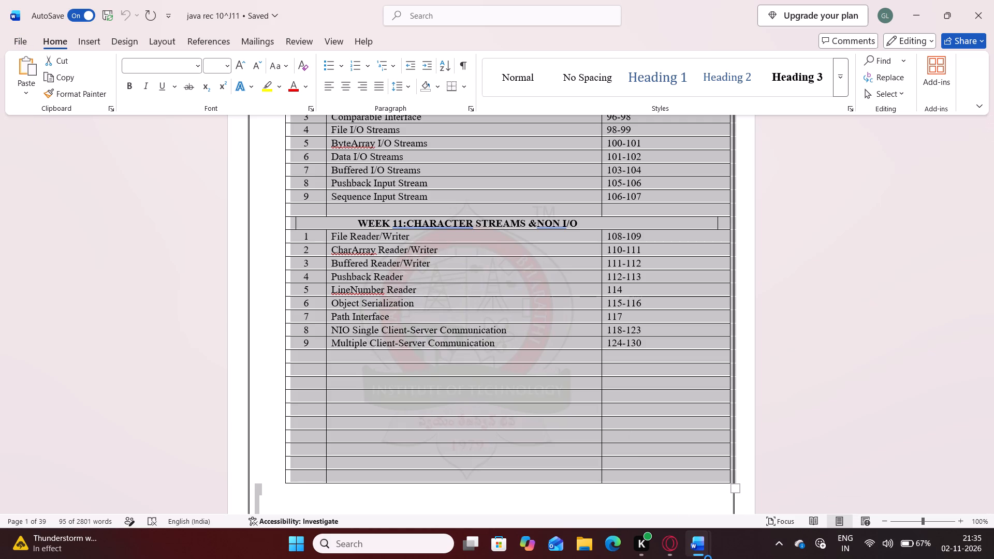
In the JavaRecord document, delete the index rows on page 4, from the Hash Map row through the last empty row.
left_click(643, 493)
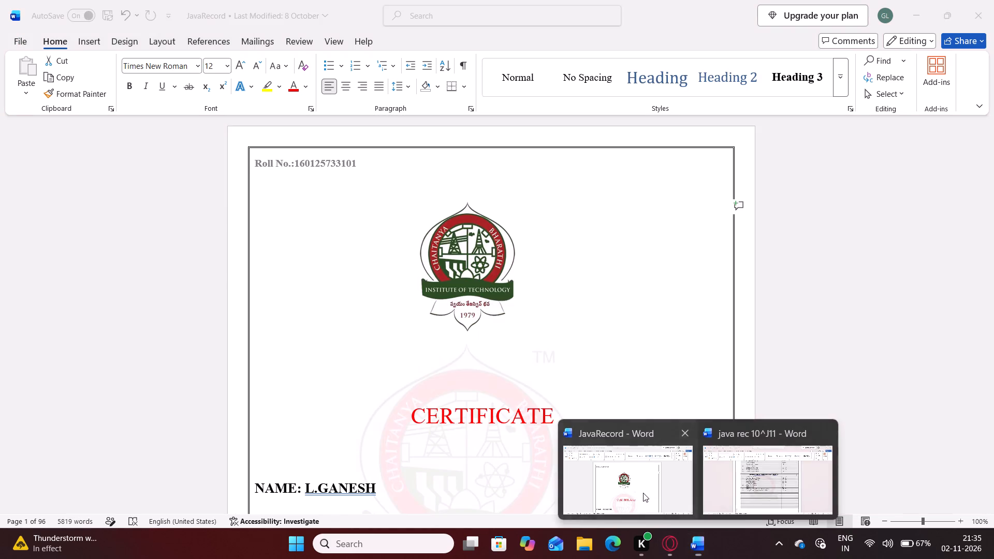
scroll(558, 426, "down", 2)
left_click(558, 426)
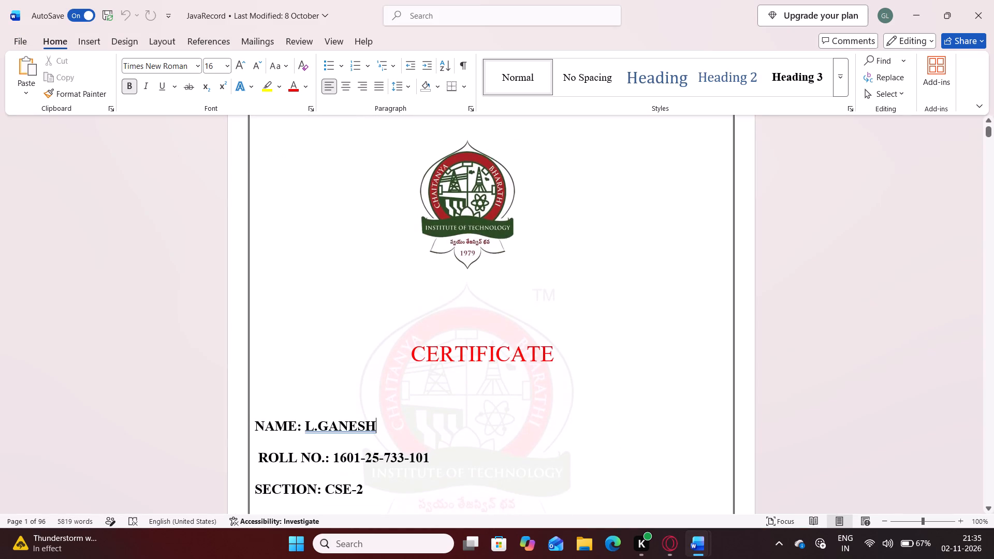
scroll(558, 426, "down", 17)
scroll(558, 426, "down", 7)
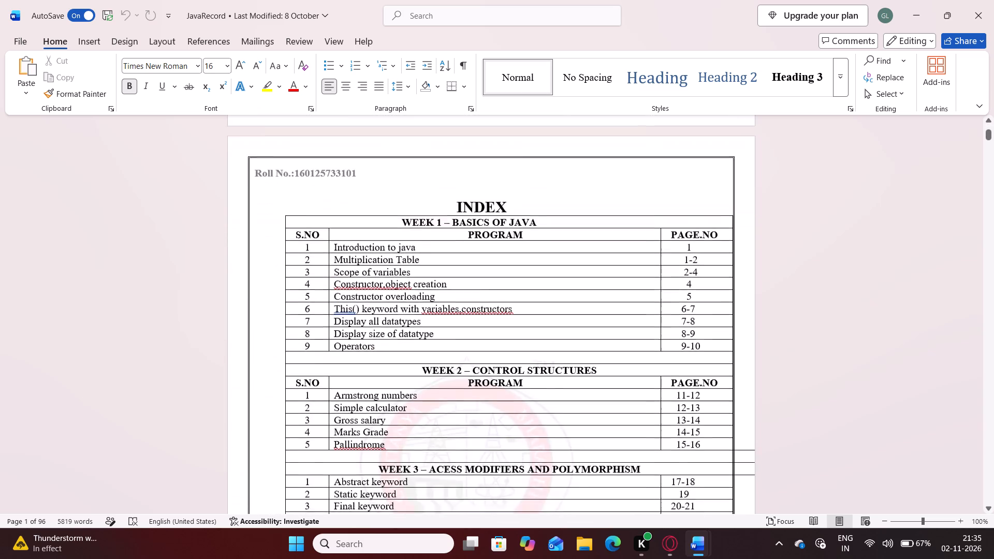
scroll(558, 426, "down", 20)
scroll(558, 426, "down", 18)
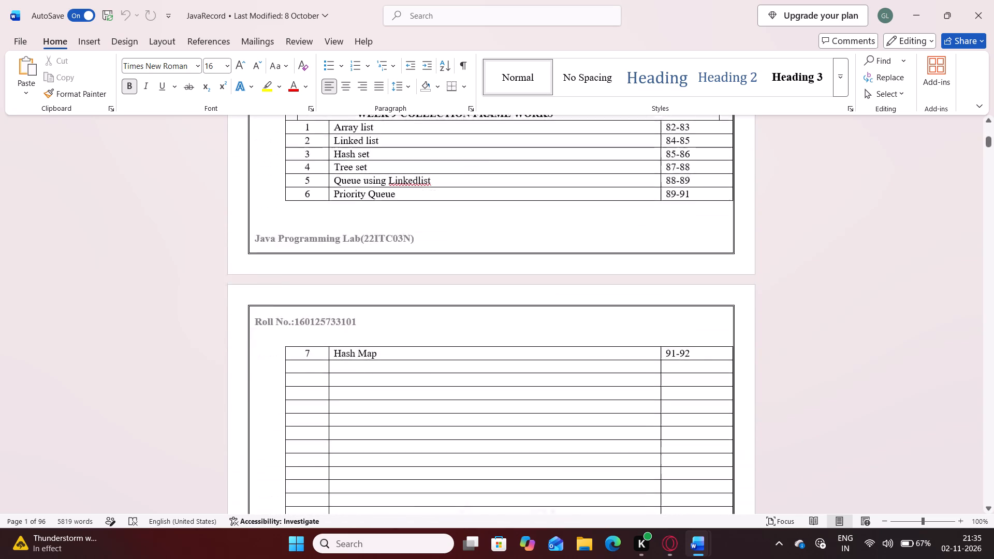
scroll(560, 425, "down", 10)
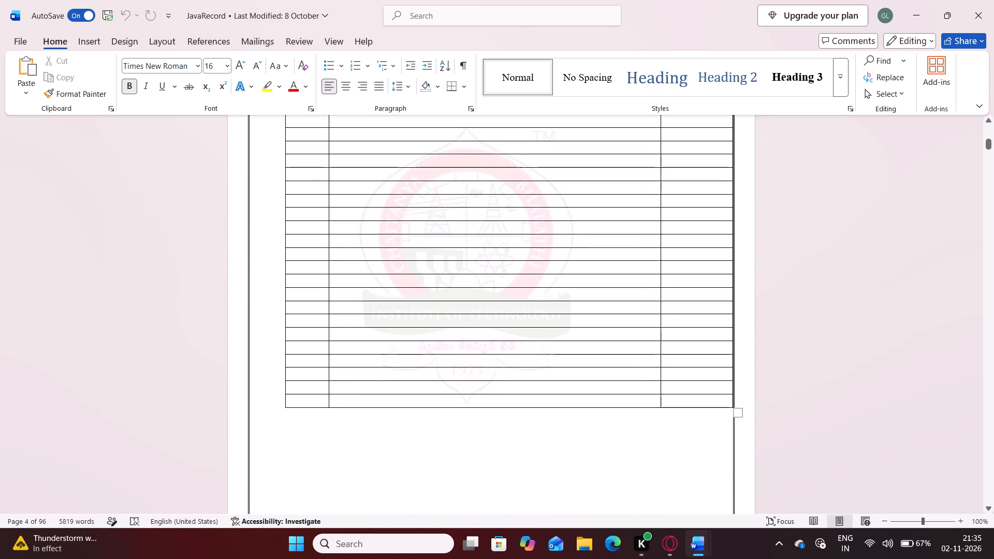
left_click_drag(718, 414, 408, 107)
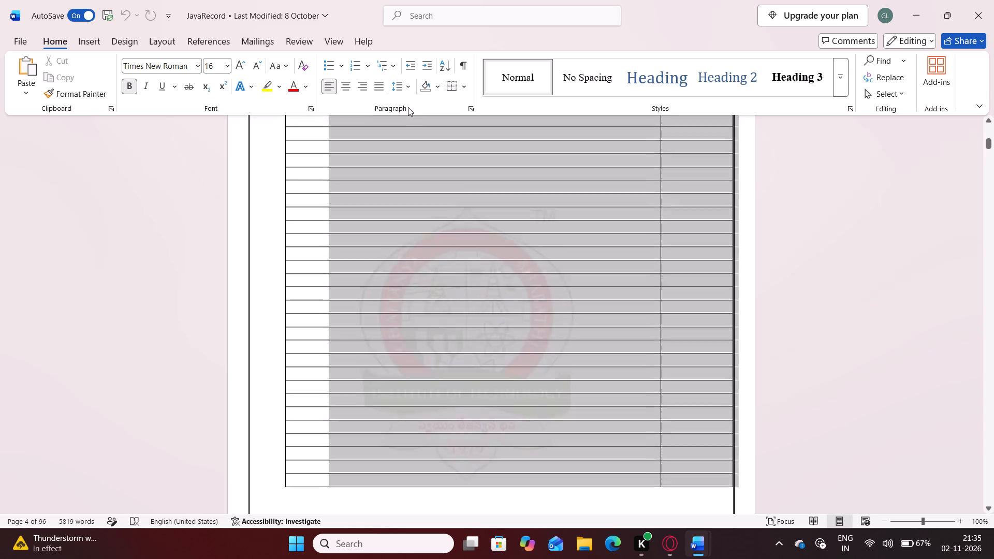
left_click_drag(408, 107, 271, 91)
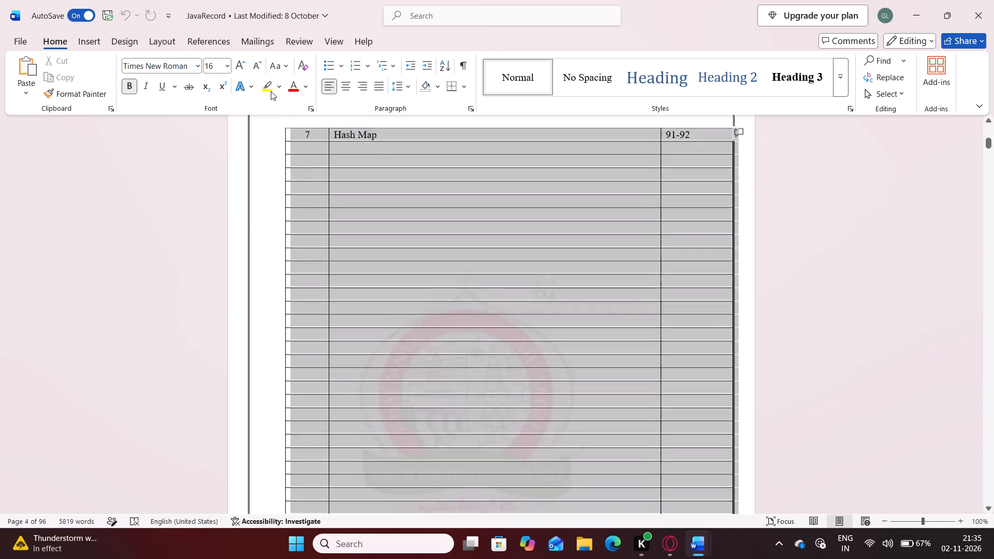
left_click_drag(271, 91, 265, 324)
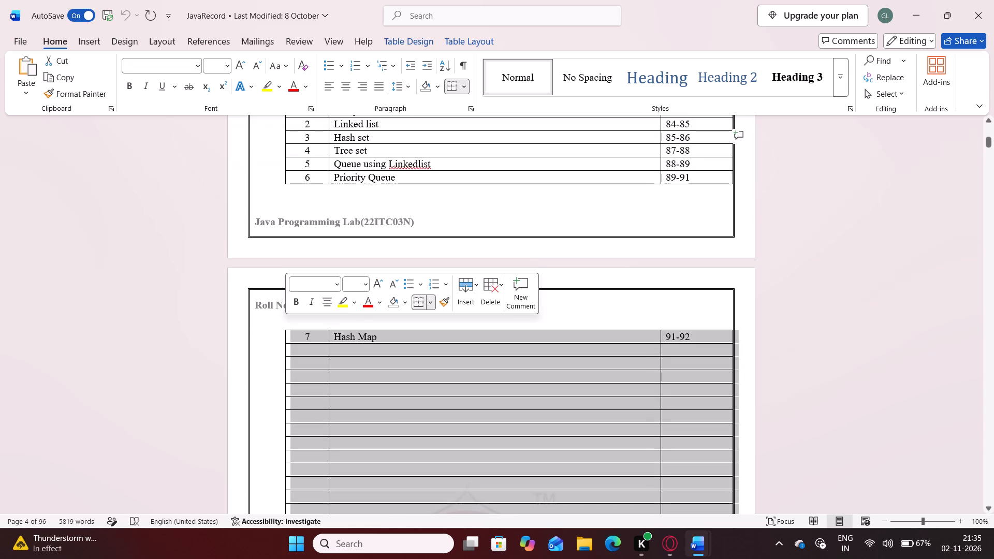
key("BackSpace")
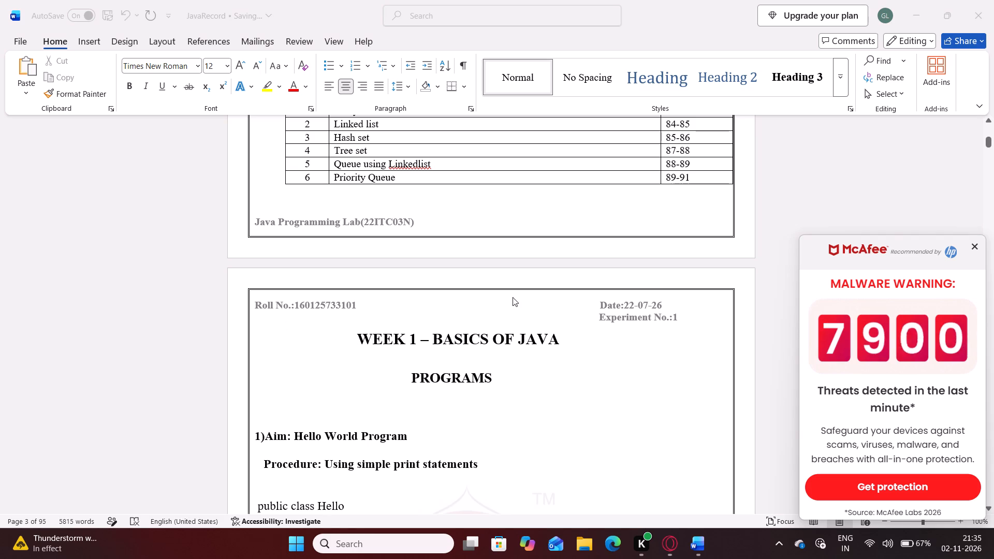
left_click(974, 250)
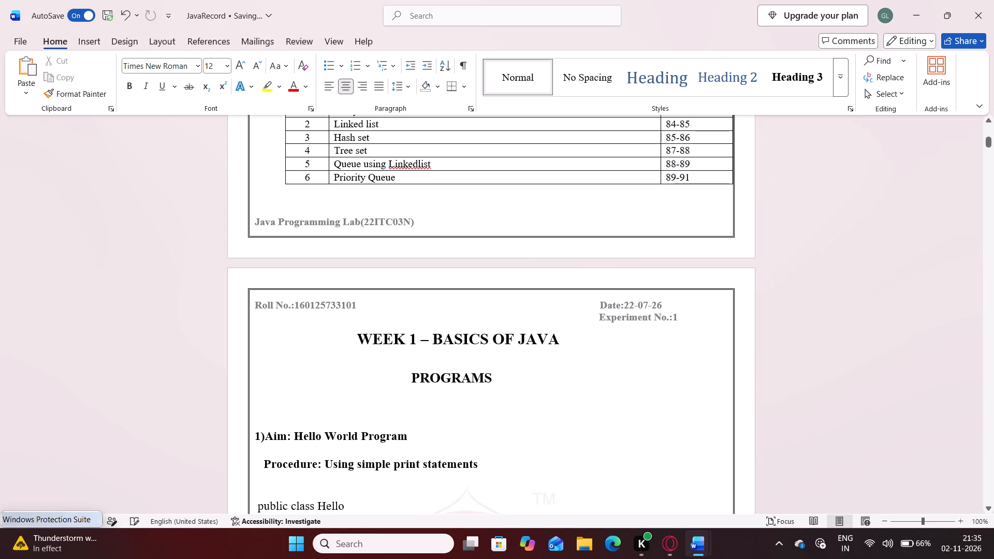
Add a new line below the Priority Queue row and paste the copied Week 10 and 11 index table on the following page.
left_click(525, 204)
left_click(401, 195)
double_click(401, 195)
key("Return")
key("Return")
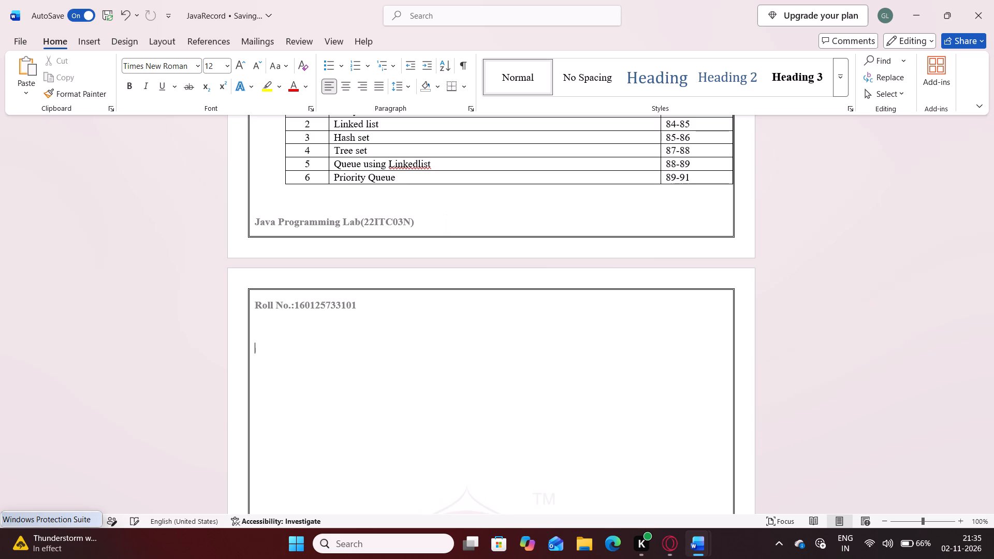
key("BackSpace")
key("ctrl+v")
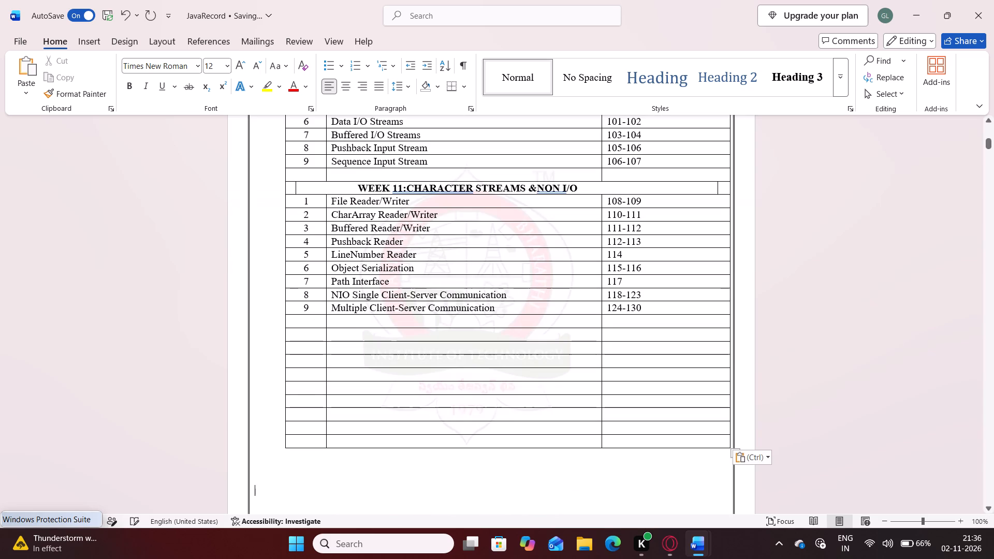
Examine the JavaRecord index pages from Week 1 to Week 11, comparing the pasted table with the existing index.
scroll(572, 365, "up", 3)
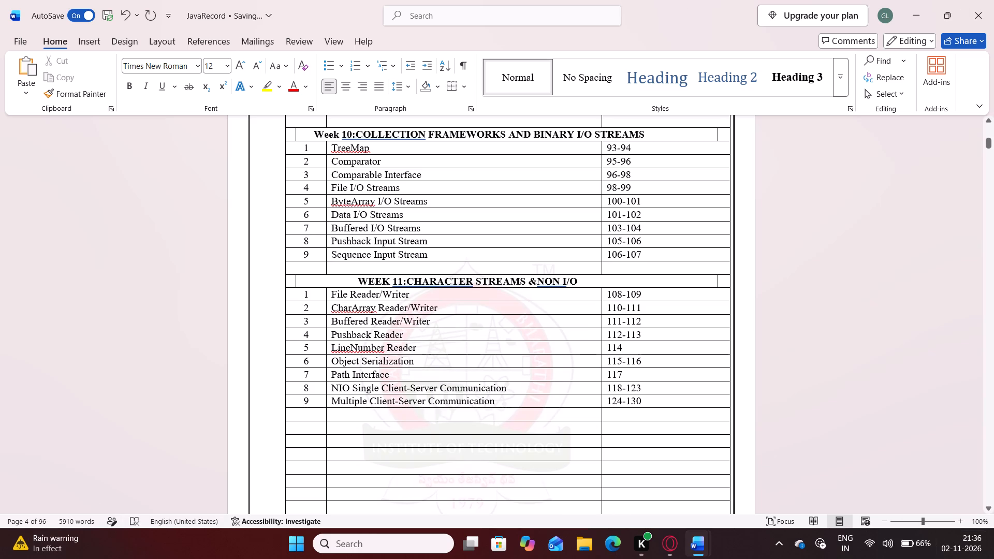
scroll(480, 366, "up", 10)
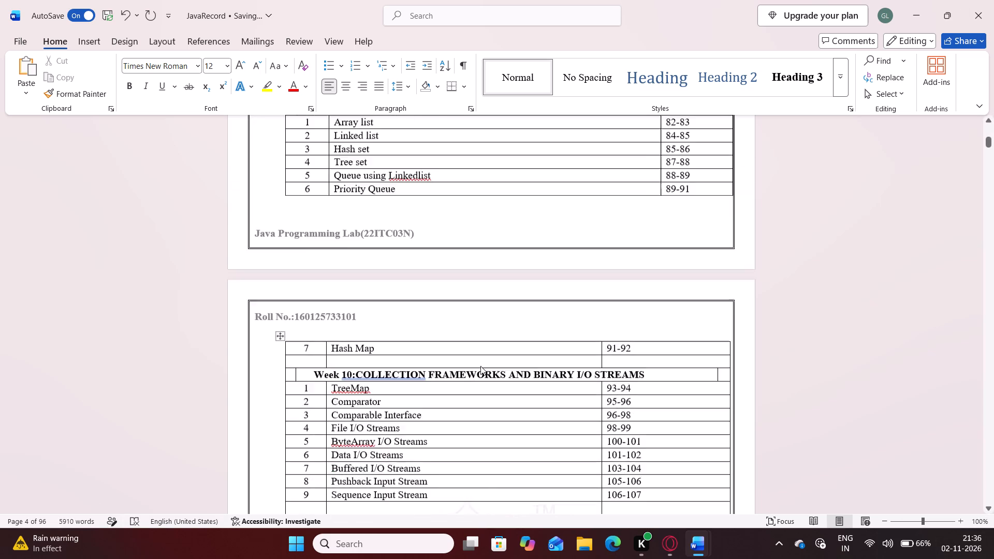
scroll(480, 366, "up", 20)
scroll(480, 366, "up", 8)
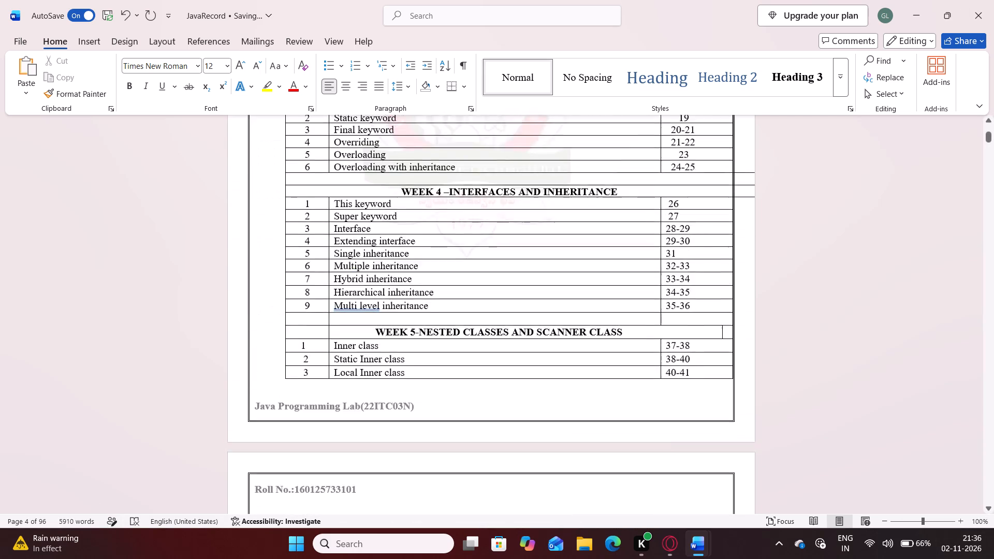
scroll(480, 365, "up", 16)
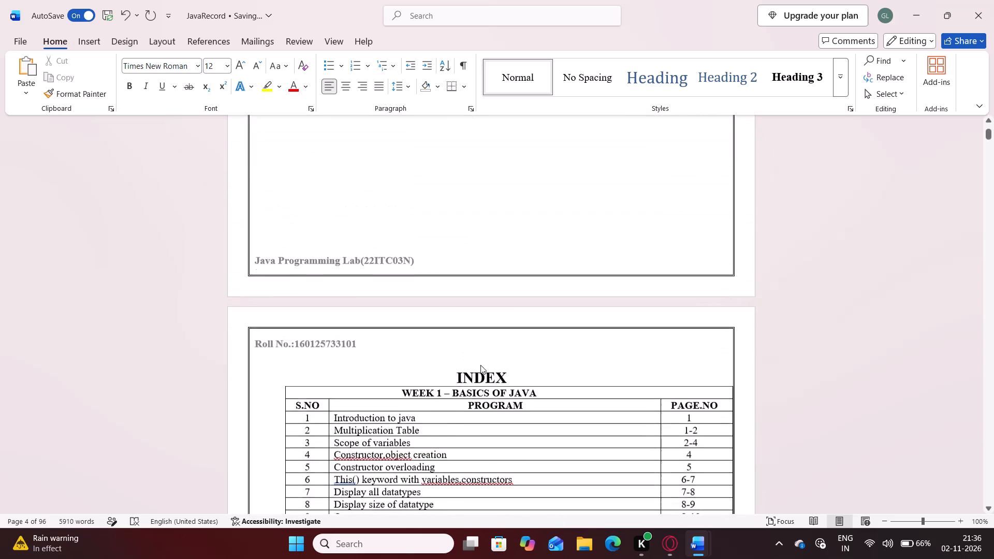
scroll(480, 365, "down", 20)
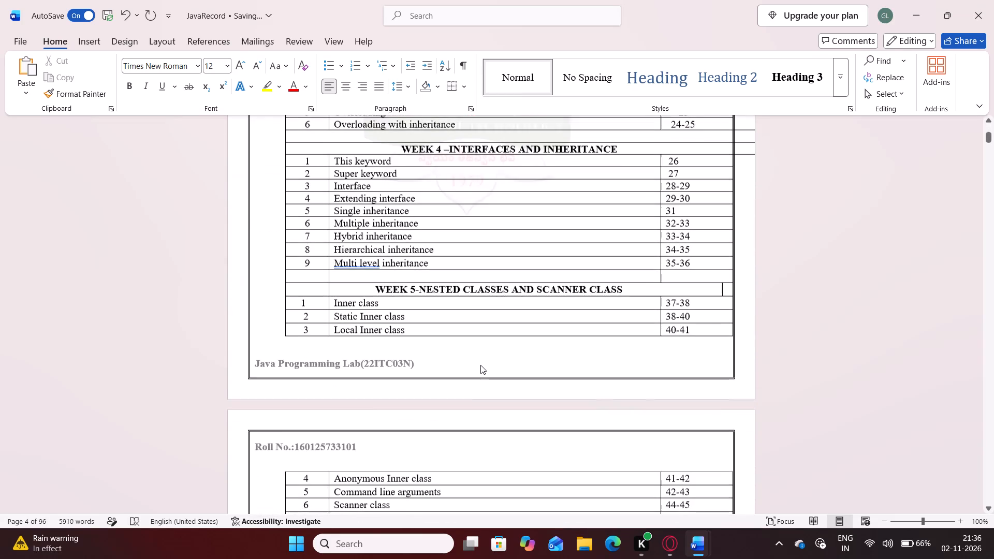
scroll(480, 365, "up", 13)
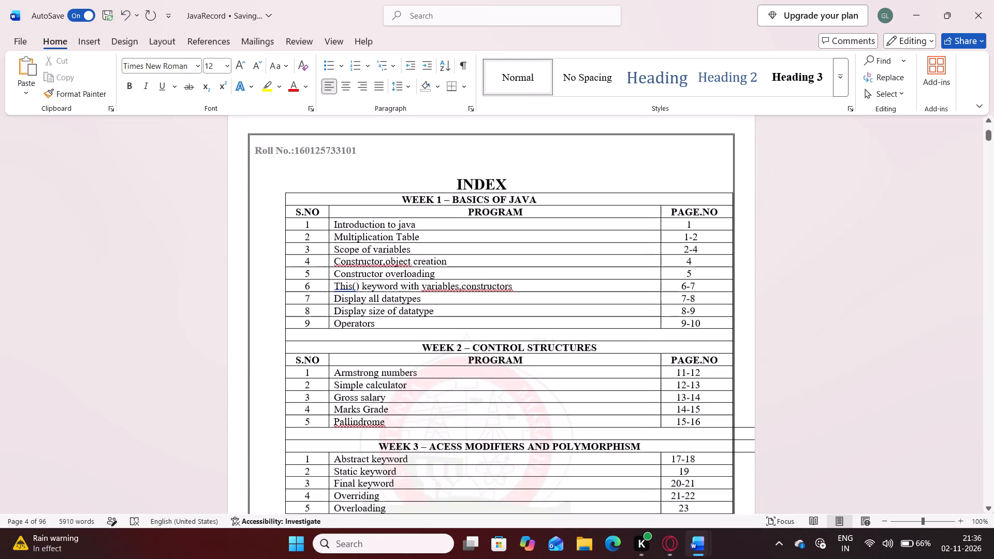
scroll(686, 230, "down", 4)
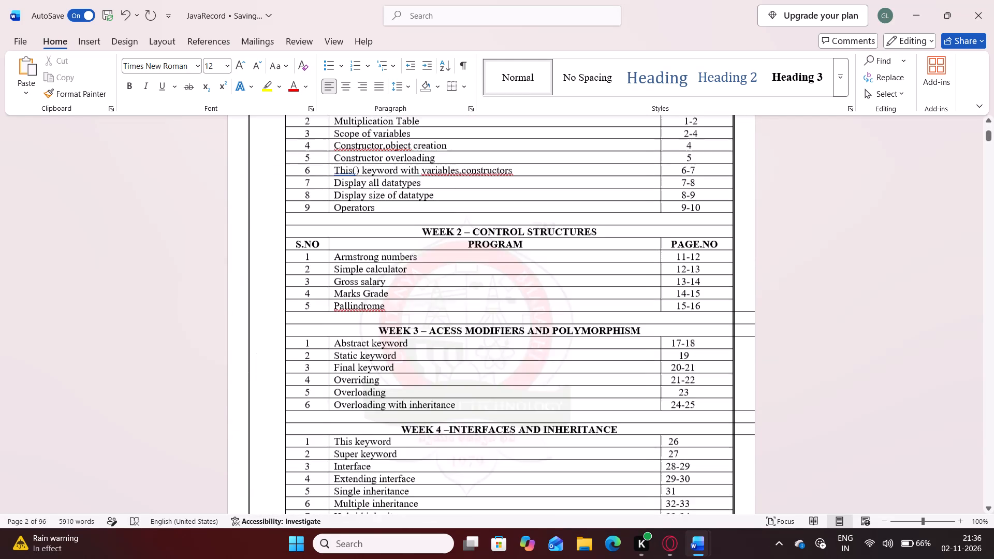
scroll(686, 232, "down", 6)
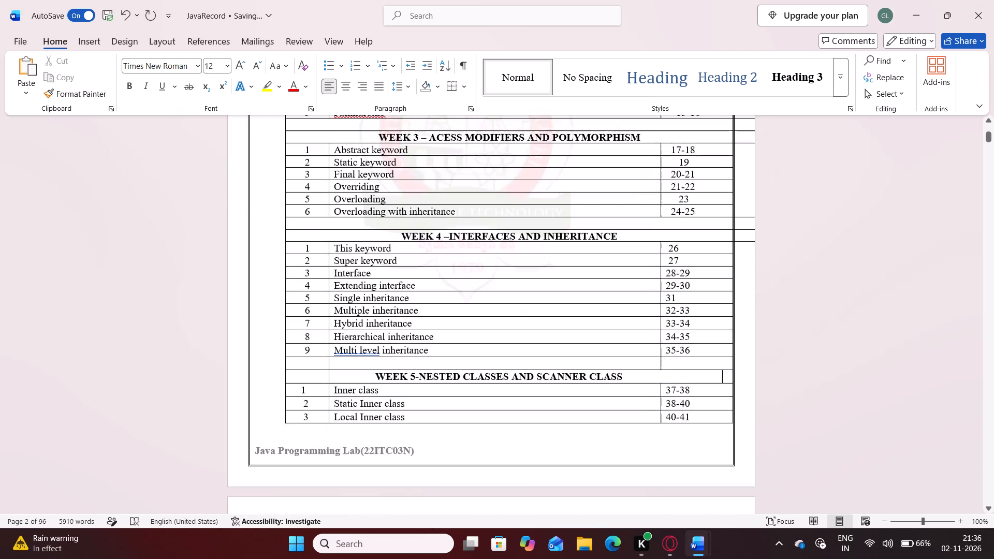
scroll(686, 232, "down", 14)
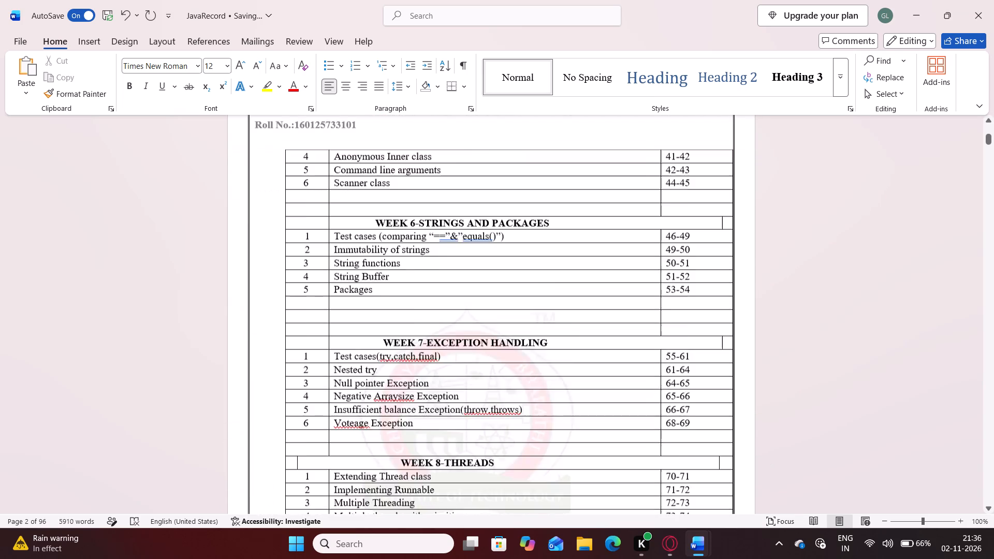
scroll(686, 232, "down", 18)
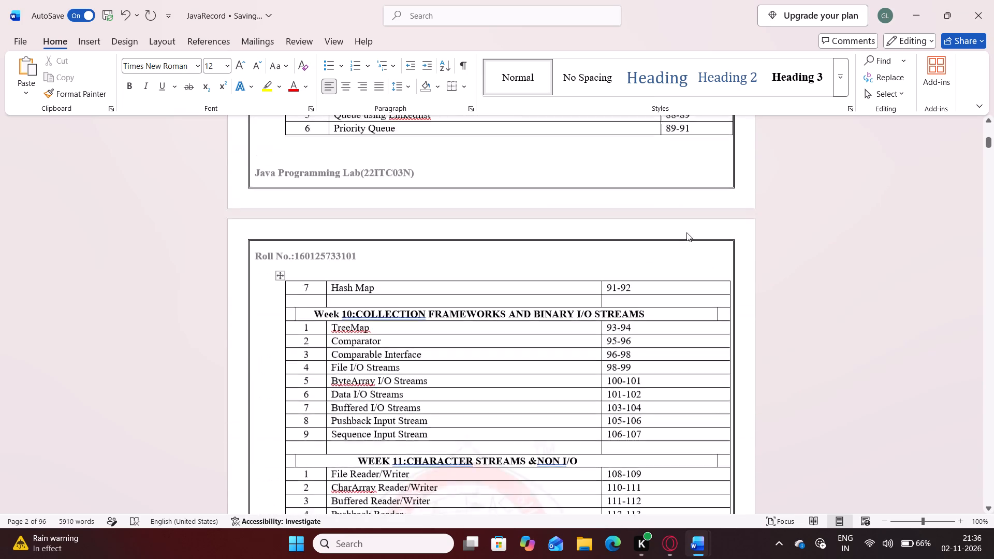
scroll(686, 232, "down", 7)
scroll(686, 232, "up", 12)
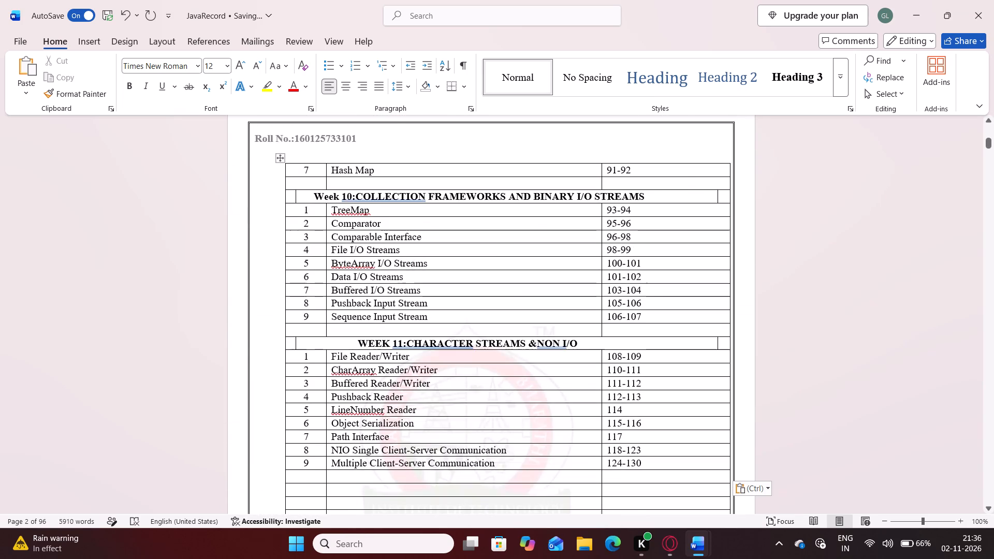
scroll(686, 232, "up", 15)
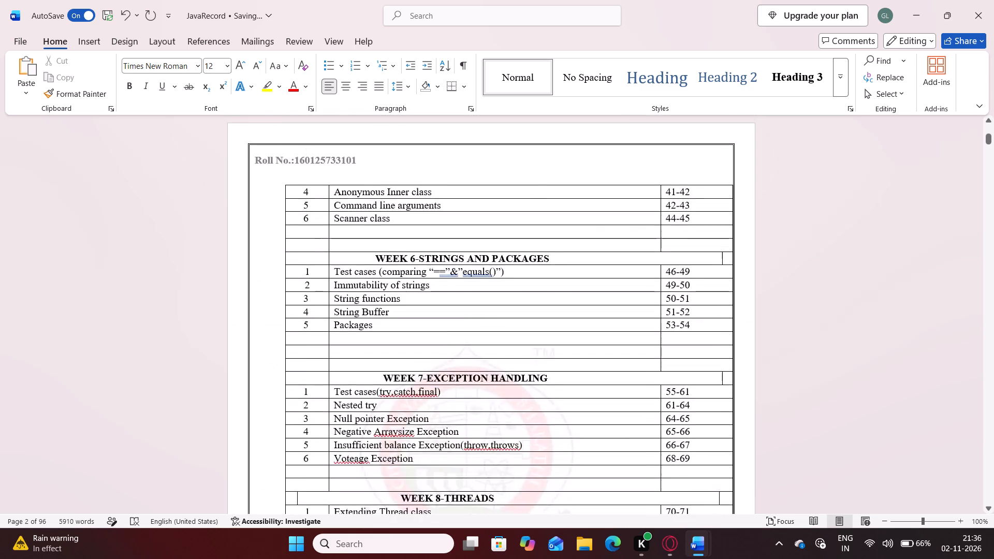
scroll(686, 233, "up", 13)
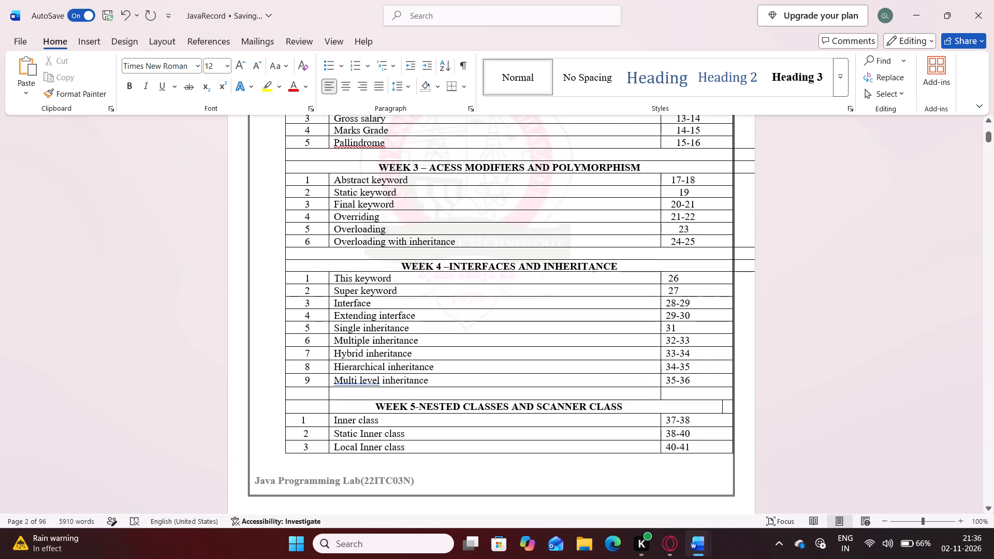
Remove the leading spaces before the page numbers of the Overloading with inheritance and Overloading rows under Week 3.
left_click(672, 246)
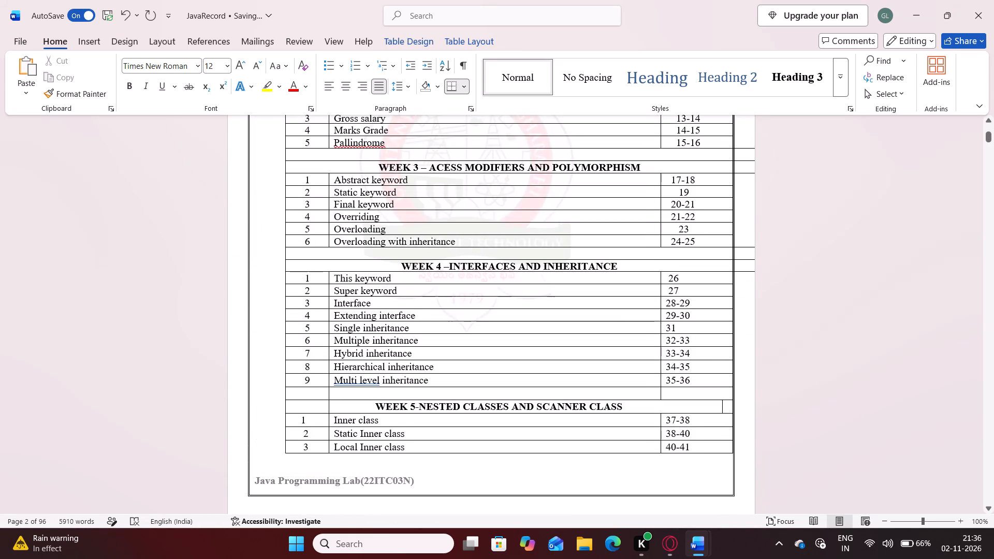
key("BackSpace")
key("BackSpace")
key("BackSpace")
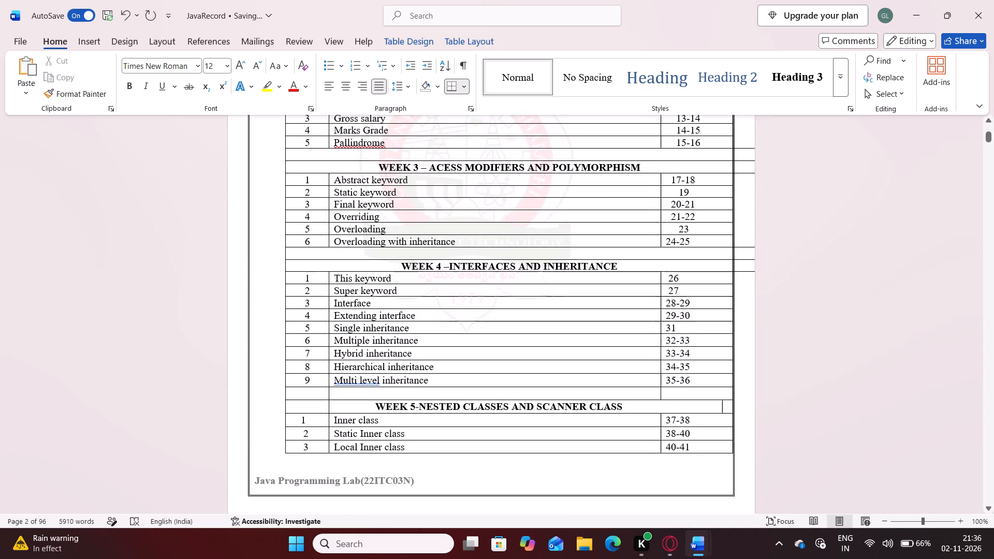
left_click(677, 229)
key("BackSpace")
key("BackSpace")
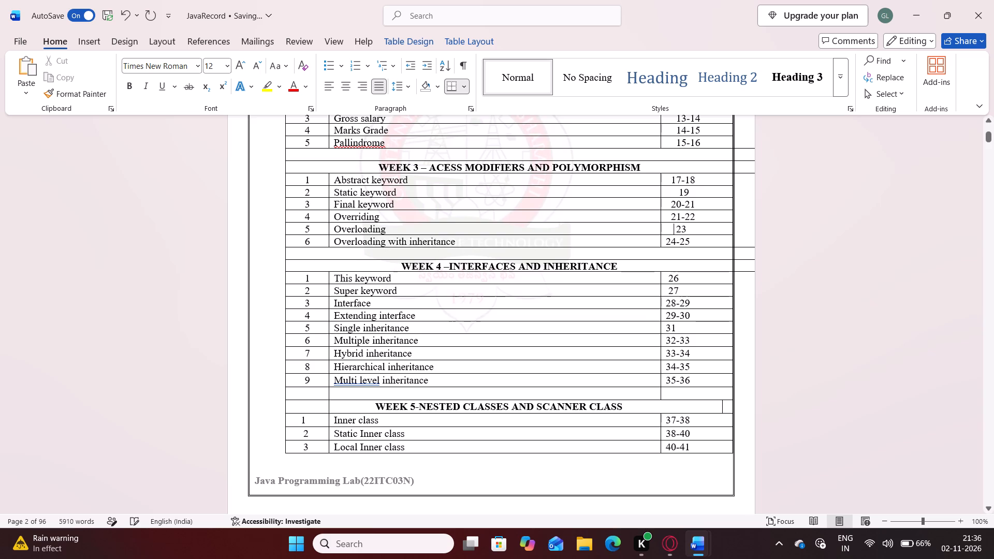
key("BackSpace")
key("BackSpace")
key("BackSpace")
key("Right")
key("BackSpace")
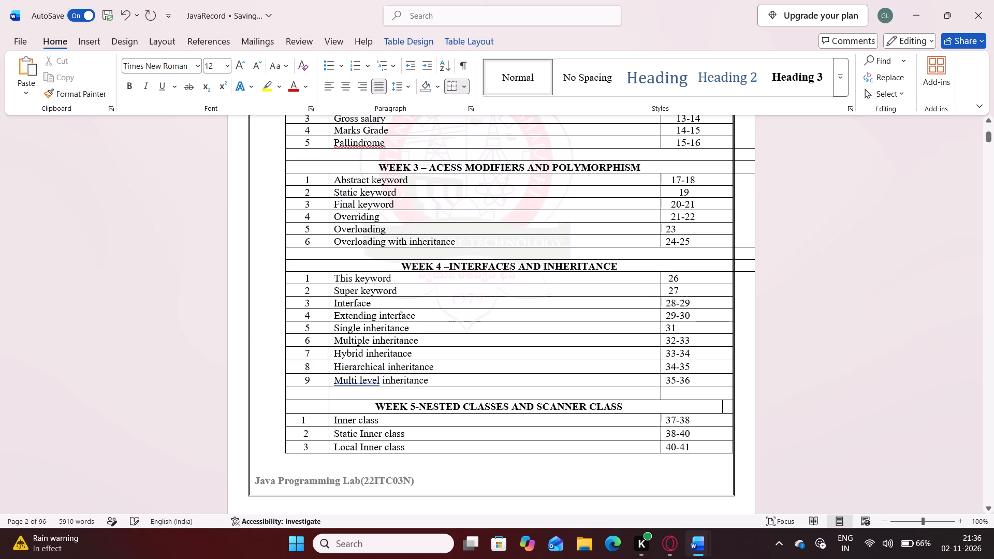
Remove the leading spaces before the page numbers of the Overriding and Final keyword rows under Week 3.
left_click(670, 217)
key("BackSpace")
key("BackSpace")
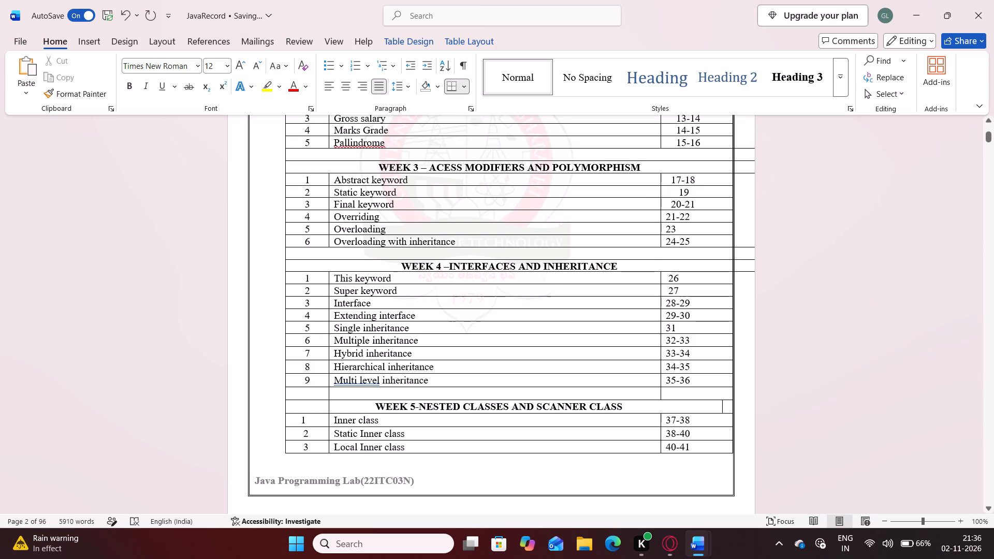
left_click(668, 204)
key("BackSpace")
key("BackSpace")
key("Right")
key("BackSpace")
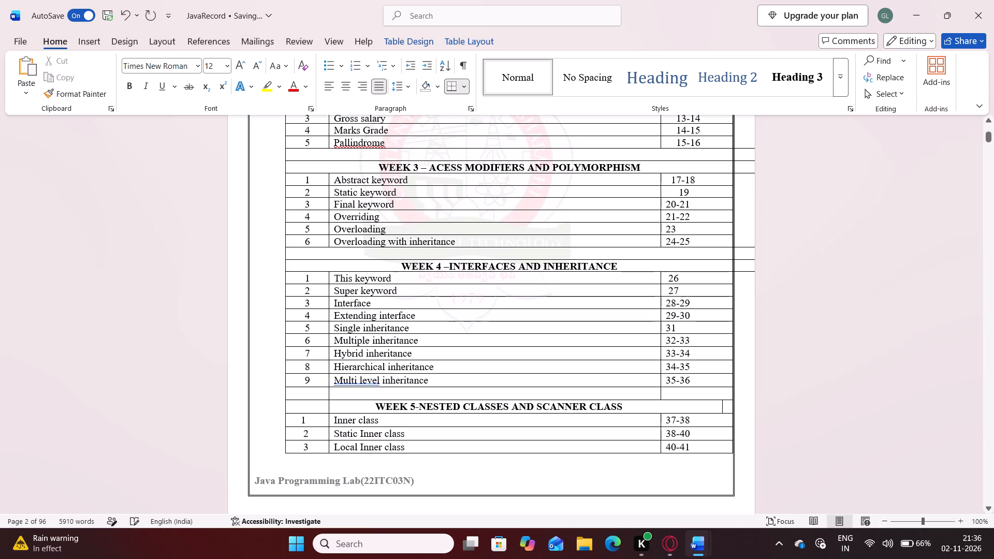
key("BackSpace")
key("BackSpace")
Remove the leading spaces before the Static keyword row's page number under Week 3, so it starts at the cell's left edge.
key("Up")
key("Right")
key("Right")
key("Right")
key("Right")
key("Right")
key("BackSpace")
key("BackSpace")
key("BackSpace")
key("BackSpace")
key("BackSpace")
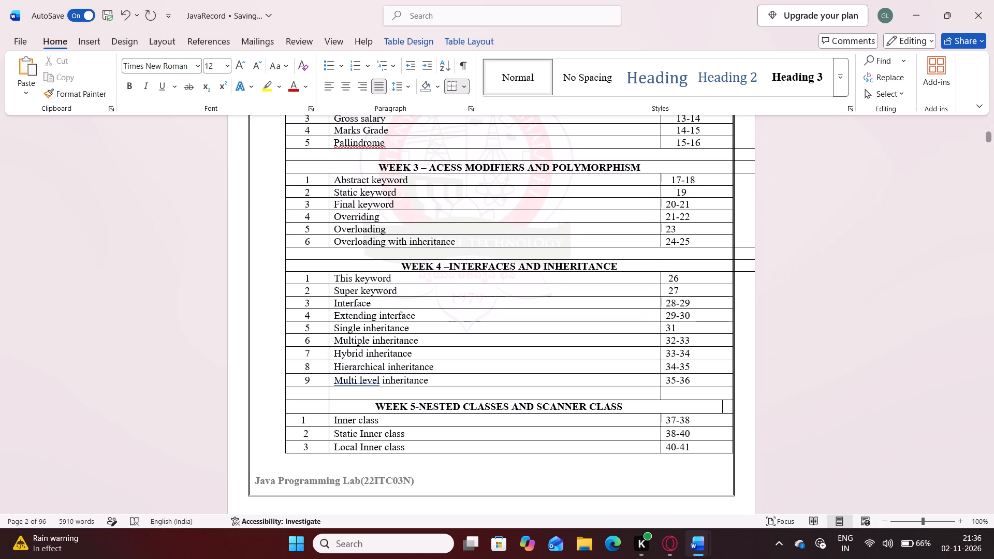
key("BackSpace")
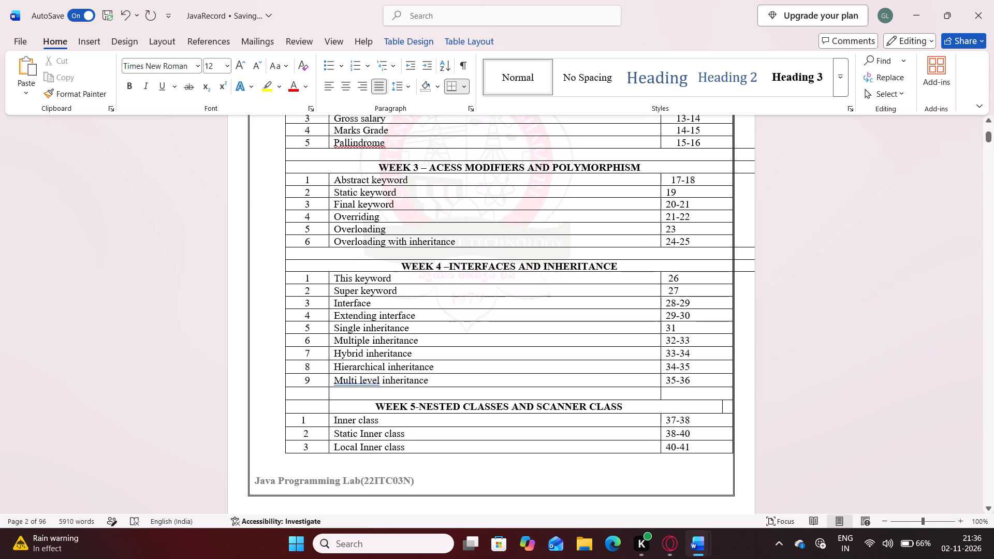
Remove the leading spaces before the Abstract keyword row's page numbers under Week 3.
left_click(671, 181)
key("BackSpace")
key("BackSpace")
key("BackSpace")
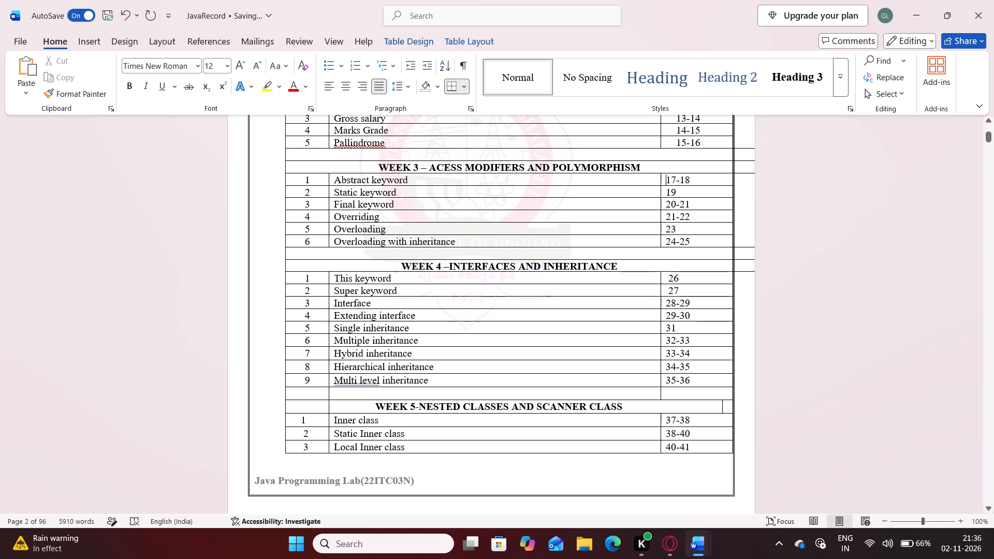
Remove the leading spaces before the Pallindrome row's page numbers under Week 2, aligning them to the cell's left edge.
scroll(733, 269, "up", 4)
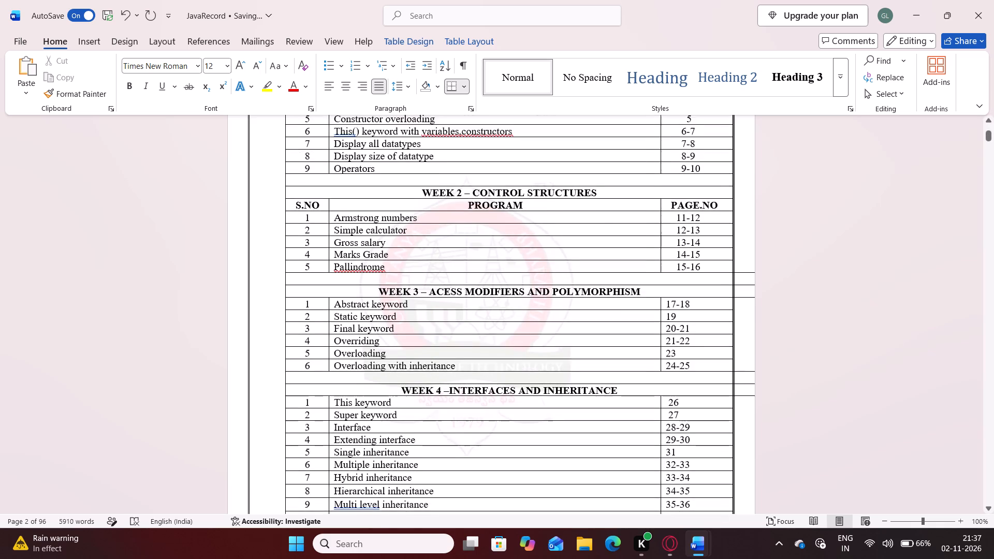
scroll(732, 285, "up", 1)
left_click(674, 299)
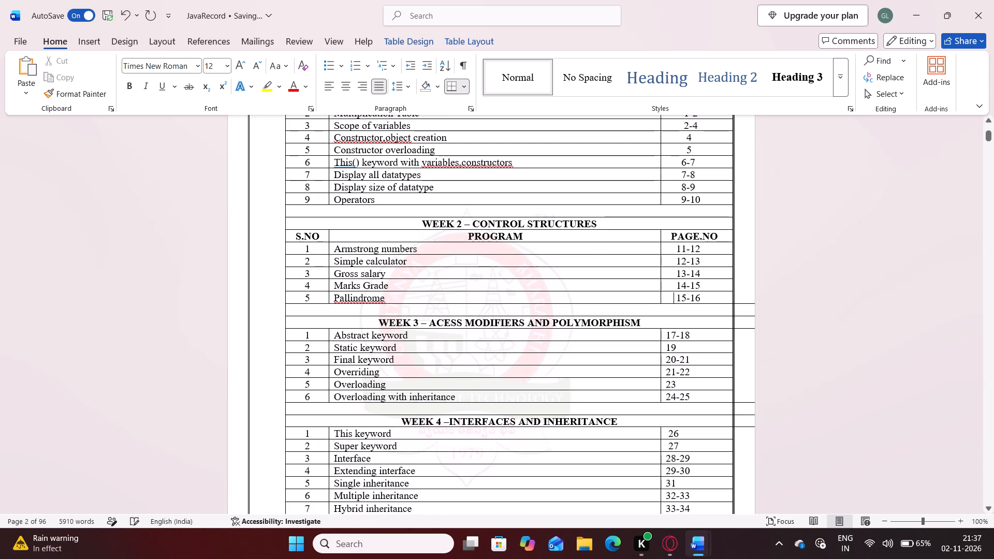
key("BackSpace")
key("BackSpace")
key("BackSpace")
key("Right")
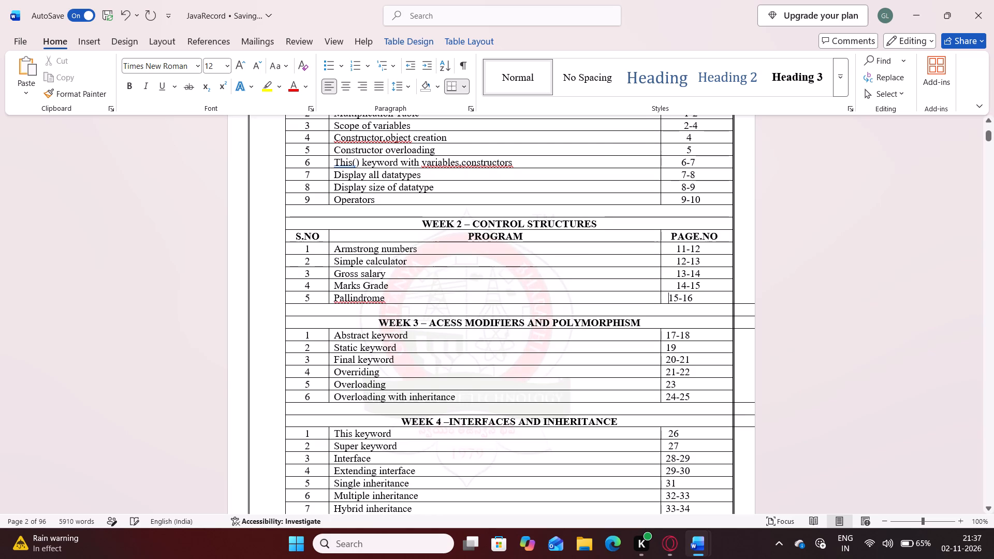
key("BackSpace")
Remove the leading spaces before the Marks Grade row's page numbers under Week 2.
key("Up")
key("Right")
key("Right")
key("Right")
key("BackSpace")
key("Right")
key("BackSpace")
key("BackSpace")
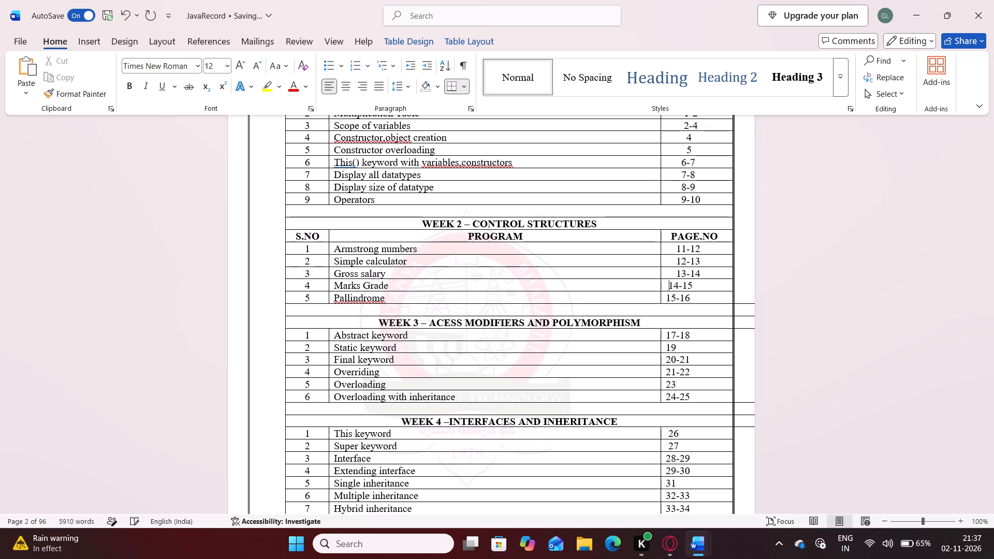
key("BackSpace")
Remove the leading spaces before the Gross salary row's page numbers under Week 2.
key("Up")
key("Right")
key("Right")
key("Right")
key("Right")
key("BackSpace")
key("BackSpace")
key("BackSpace")
key("BackSpace")
key("BackSpace")
Remove the leading spaces before the Simple calculator row's page numbers under Week 2.
key("Up")
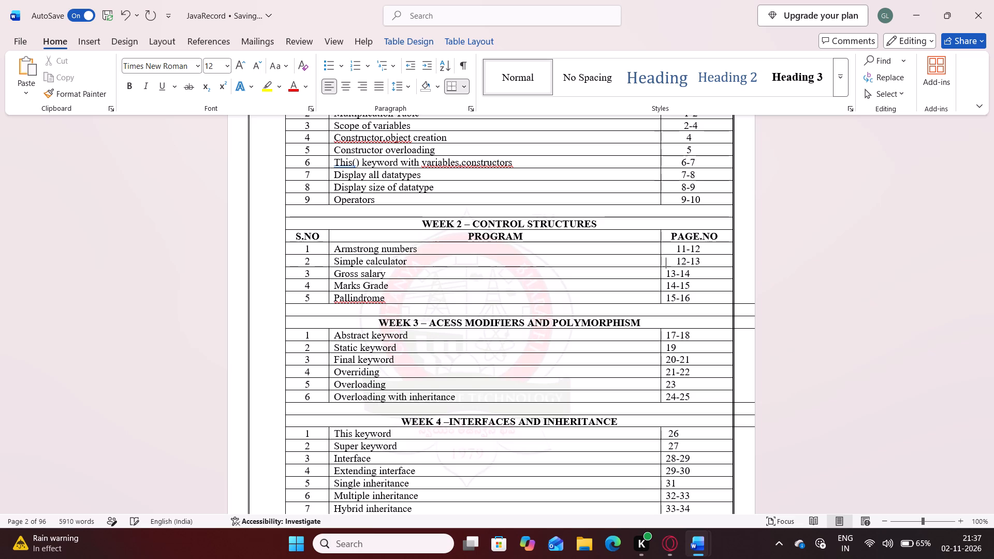
key("Right")
key("Right")
key("Right")
key("Right")
key("BackSpace")
key("BackSpace")
key("BackSpace")
key("BackSpace")
Remove the leading spaces before the Armstrong numbers row's page numbers under Week 2.
key("Up")
key("Right")
key("Right")
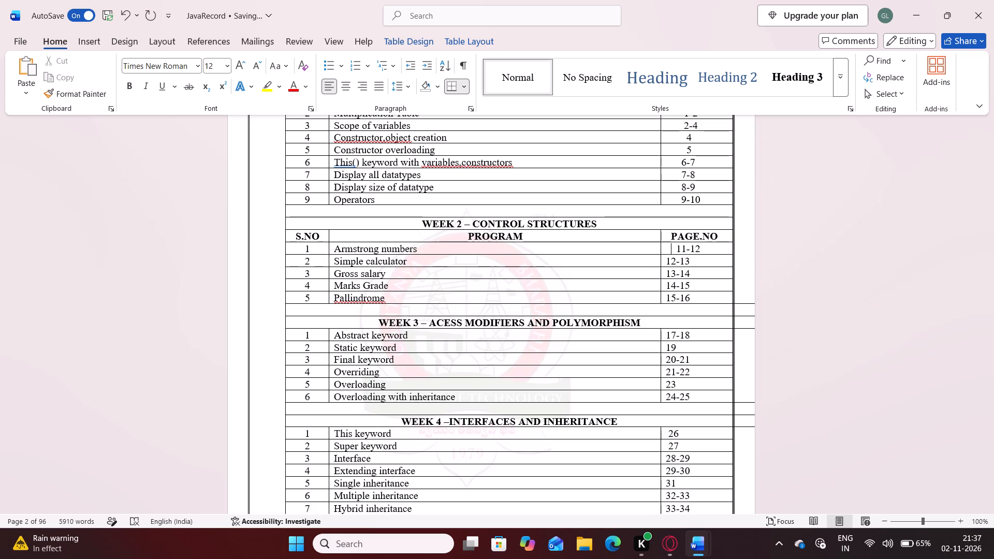
key("Right")
key("Right")
key("BackSpace")
key("BackSpace")
key("BackSpace")
key("BackSpace")
key("BackSpace")
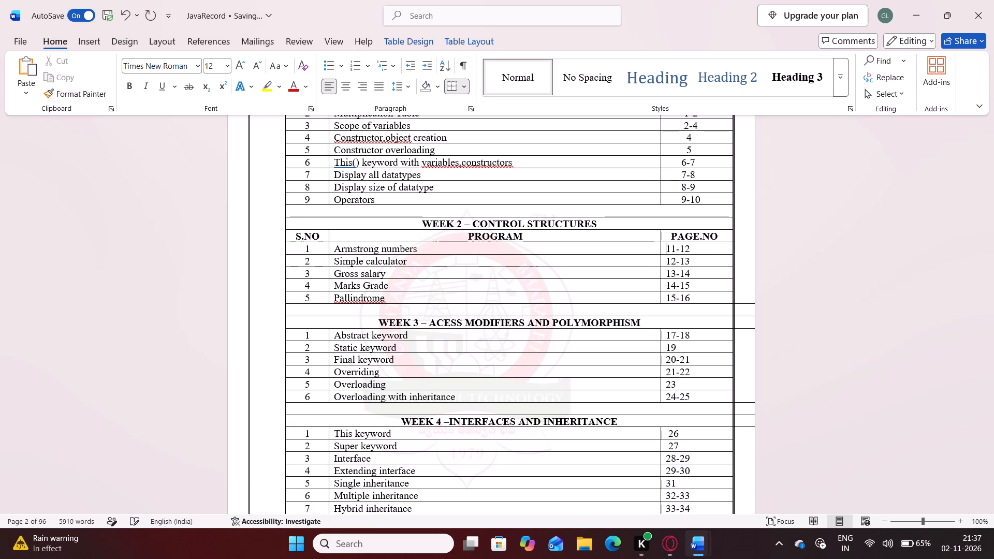
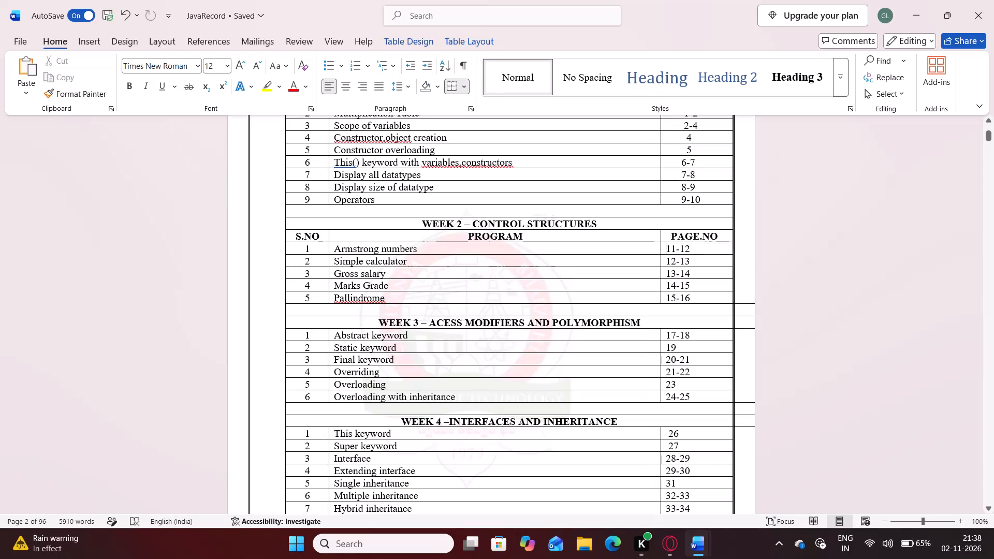
Remove the leading spaces before the Operators row's page numbers in the index section above Week 2.
key("Up")
key("Up")
key("Up")
key("Up")
key("Right")
key("Right")
key("Right")
key("Right")
key("Right")
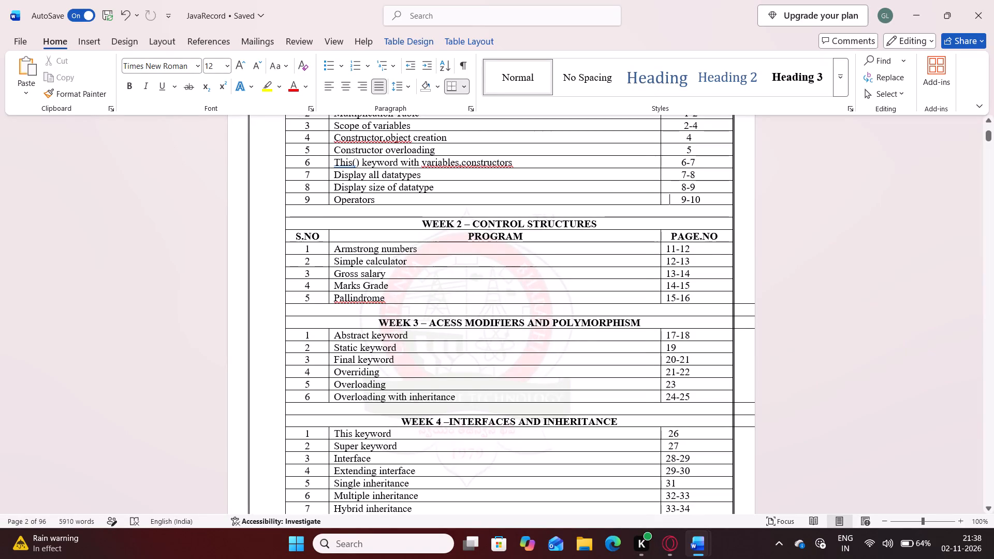
key("BackSpace")
key("BackSpace")
key("BackSpace")
key("BackSpace")
key("BackSpace")
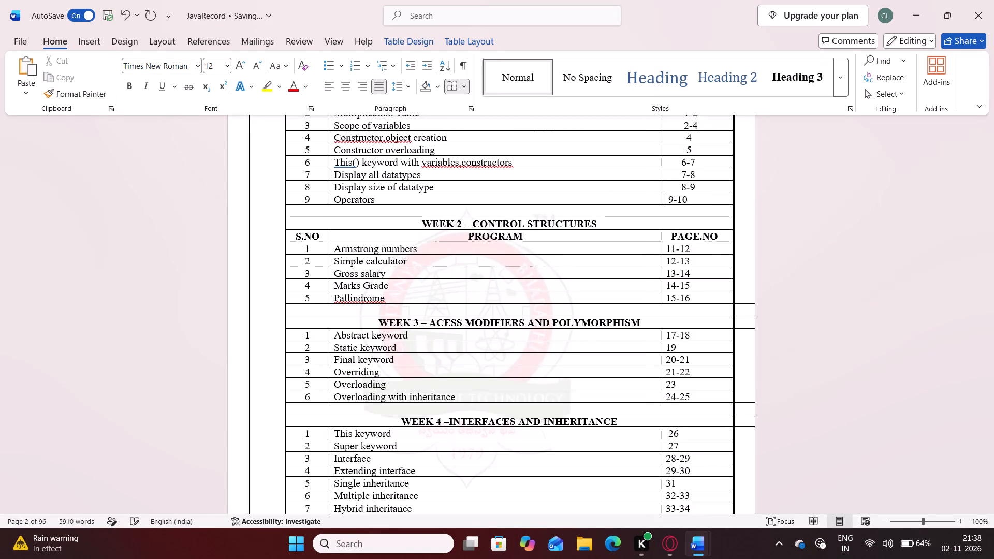
key("BackSpace")
key("Right")
key("BackSpace")
Remove the leading spaces before the Display size of datatype row's page numbers, keeping 8-9 intact.
key("Up")
key("Right")
key("Right")
key("Right")
key("Right")
key("Right")
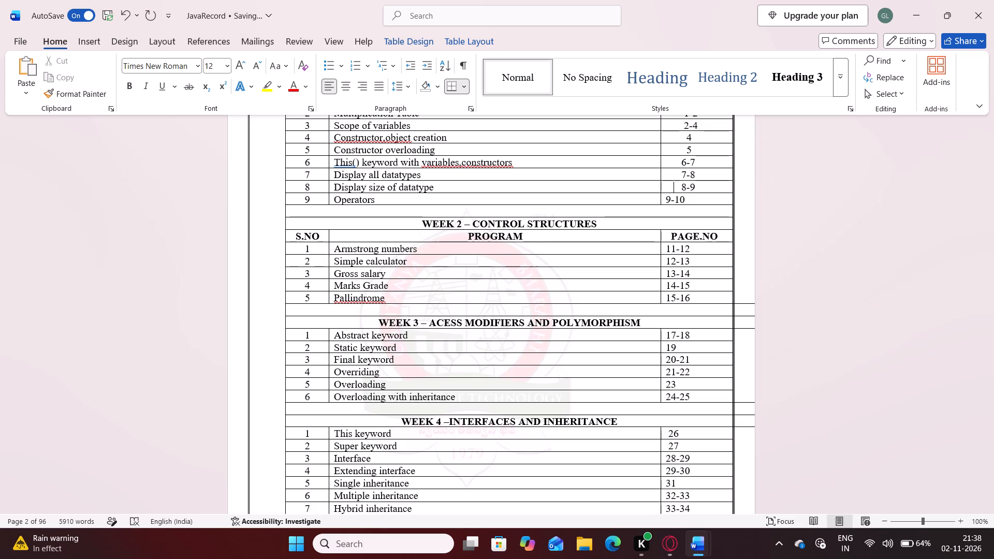
key("Right")
key("Delete")
key("ctrl+z")
key("BackSpace")
key("BackSpace")
key("BackSpace")
key("BackSpace")
key("BackSpace")
key("BackSpace")
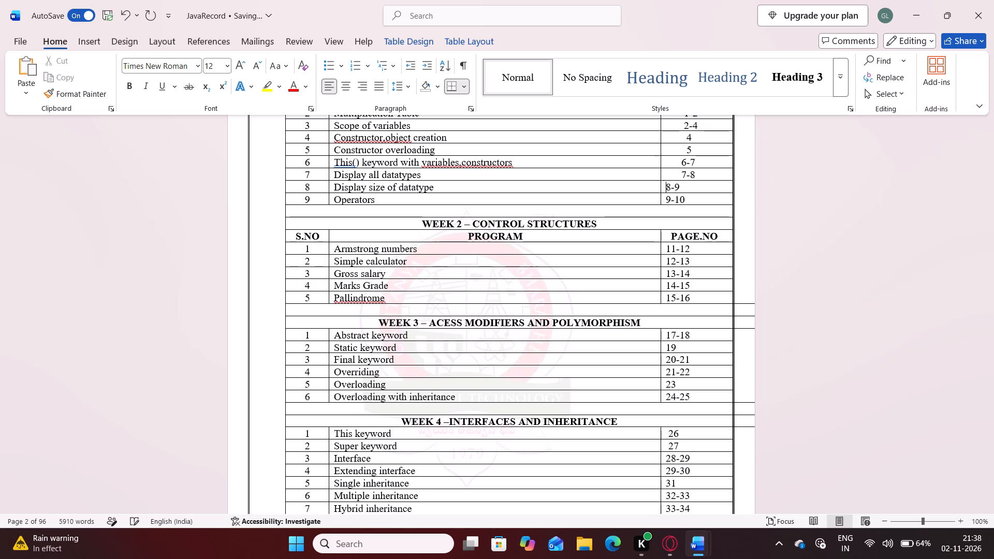
key("BackSpace")
Remove the leading spaces before the Display all datatypes row's page numbers in the section above Week 2.
key("Up")
key("Right")
key("Right")
key("Right")
key("Right")
key("Right")
key("Right")
key("BackSpace")
key("BackSpace")
key("BackSpace")
key("BackSpace")
key("BackSpace")
key("BackSpace")
key("BackSpace")
key("BackSpace")
Remove the leading spaces before the page numbers of the This() keyword with variables,constructors row.
key("Up")
key("Right")
key("Right")
key("Right")
key("Right")
key("Right")
key("Right")
key("BackSpace")
key("BackSpace")
key("BackSpace")
key("BackSpace")
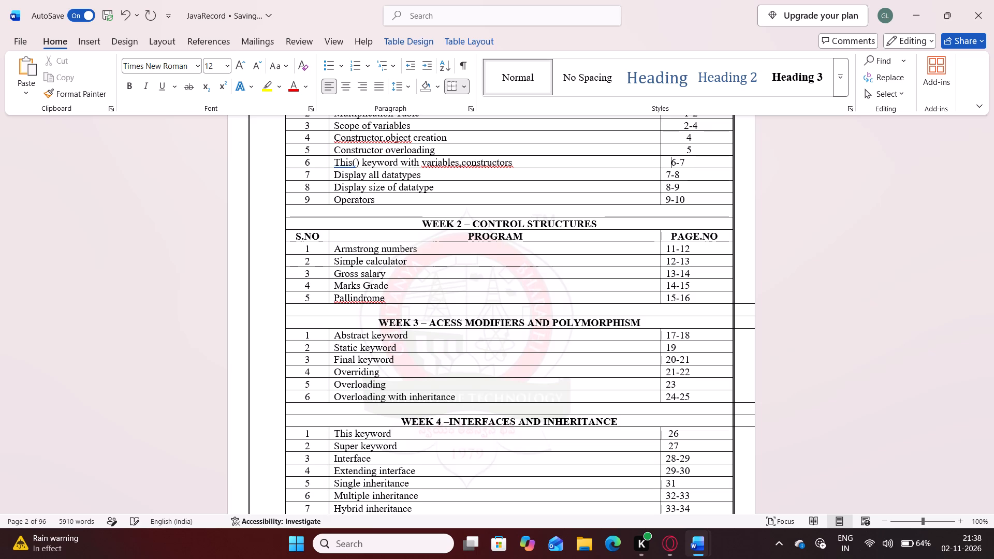
key("BackSpace")
key("BackSpace")
Remove the leading spaces before the Constructor overloading row's page number in the section above Week 2.
key("Up")
key("Right")
key("Right")
key("Right")
key("Right")
key("Right")
key("Right")
key("Right")
key("Right")
key("BackSpace")
key("BackSpace")
key("BackSpace")
key("BackSpace")
key("BackSpace")
key("BackSpace")
key("BackSpace")
key("BackSpace")
key("BackSpace")
key("BackSpace")
key("BackSpace")
key("BackSpace")
key("BackSpace")
key("BackSpace")
key("BackSpace")
key("BackSpace")
key("BackSpace")
key("BackSpace")
Remove the leading spaces before the Constructor,object creation row's page number in the section above Week 2.
key("Up")
key("Right")
key("Right")
key("Right")
key("Right")
key("Right")
key("Right")
key("Right")
key("Right")
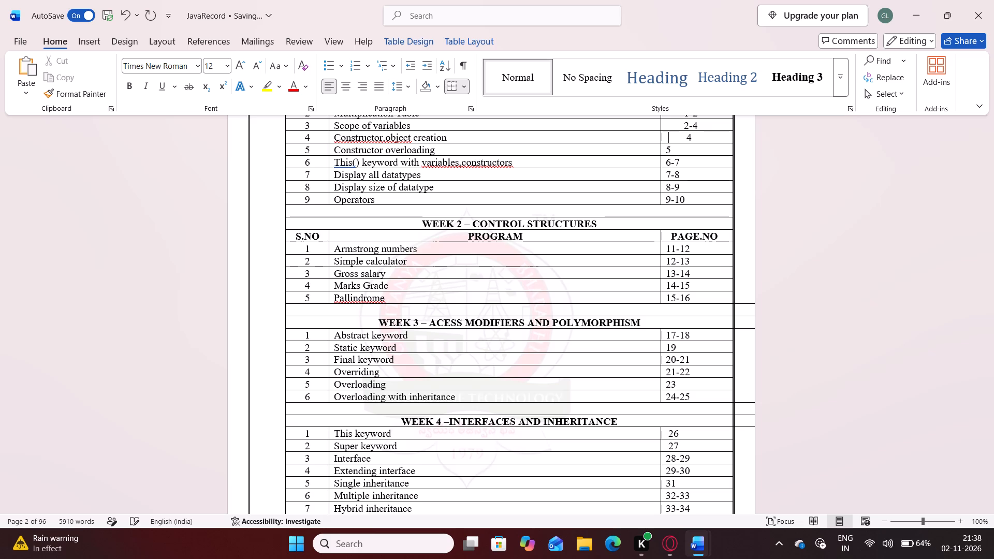
key("BackSpace")
key("BackSpace")
key("BackSpace")
key("BackSpace")
key("BackSpace")
key("BackSpace")
key("BackSpace")
key("BackSpace")
key("BackSpace")
key("BackSpace")
key("BackSpace")
key("BackSpace")
key("BackSpace")
key("BackSpace")
key("BackSpace")
key("BackSpace")
key("BackSpace")
key("BackSpace")
key("BackSpace")
key("BackSpace")
Remove the leading spaces before the Scope of variables row's page numbers in the section above Week 2.
key("Up")
key("Right")
key("Right")
key("Right")
key("Right")
key("Right")
key("Right")
key("Right")
key("BackSpace")
key("BackSpace")
key("BackSpace")
key("BackSpace")
key("BackSpace")
key("BackSpace")
key("BackSpace")
key("BackSpace")
key("BackSpace")
key("BackSpace")
key("BackSpace")
key("BackSpace")
key("BackSpace")
key("BackSpace")
key("BackSpace")
key("BackSpace")
key("BackSpace")
key("BackSpace")
Remove the leading spaces before the Multiplication Table row's page numbers in the section above Week 2.
key("Up")
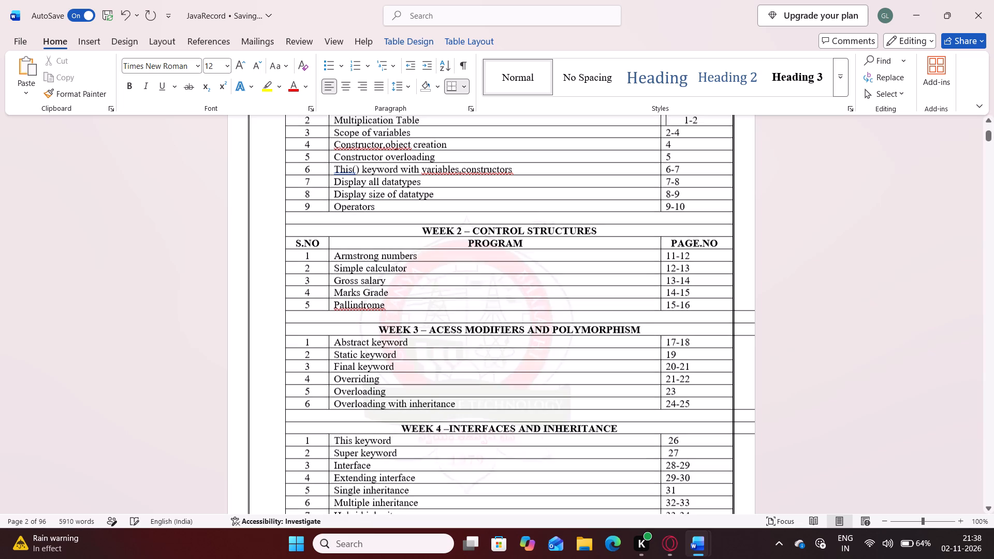
key("Up")
key("Up")
key("Down")
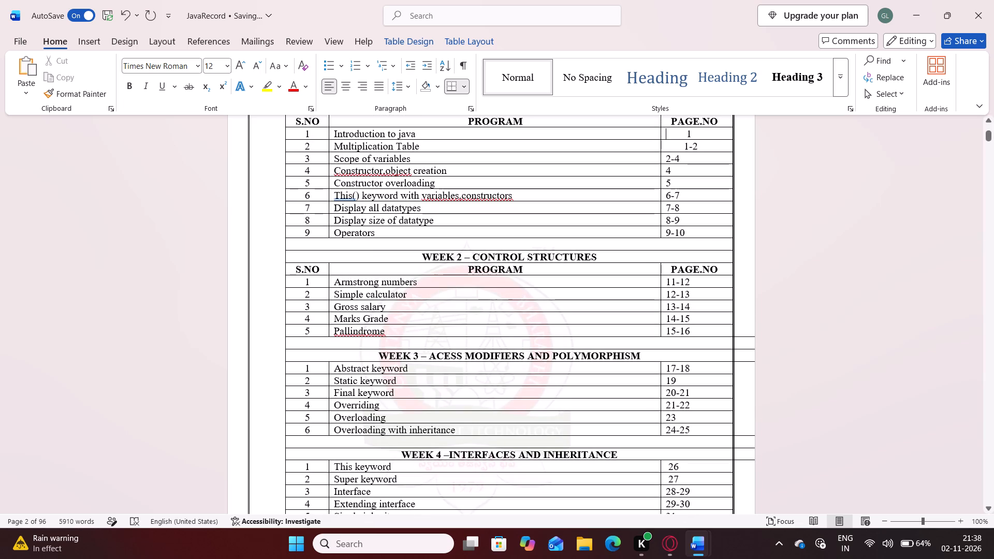
key("Down")
key("Right")
key("Right")
key("Right")
key("Right")
key("Right")
key("Right")
key("Right")
key("Right")
key("Right")
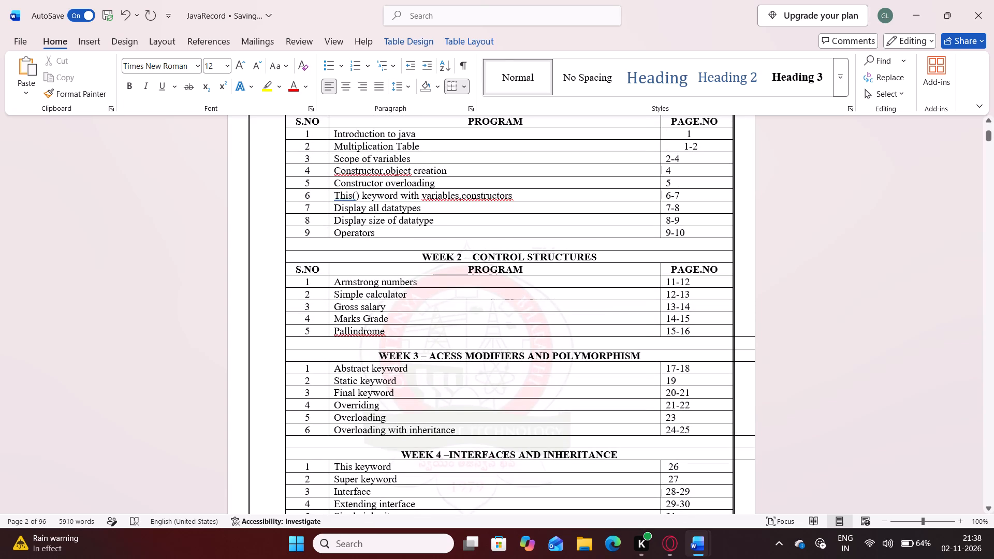
key("Left")
key("Left")
key("BackSpace")
key("BackSpace")
key("BackSpace")
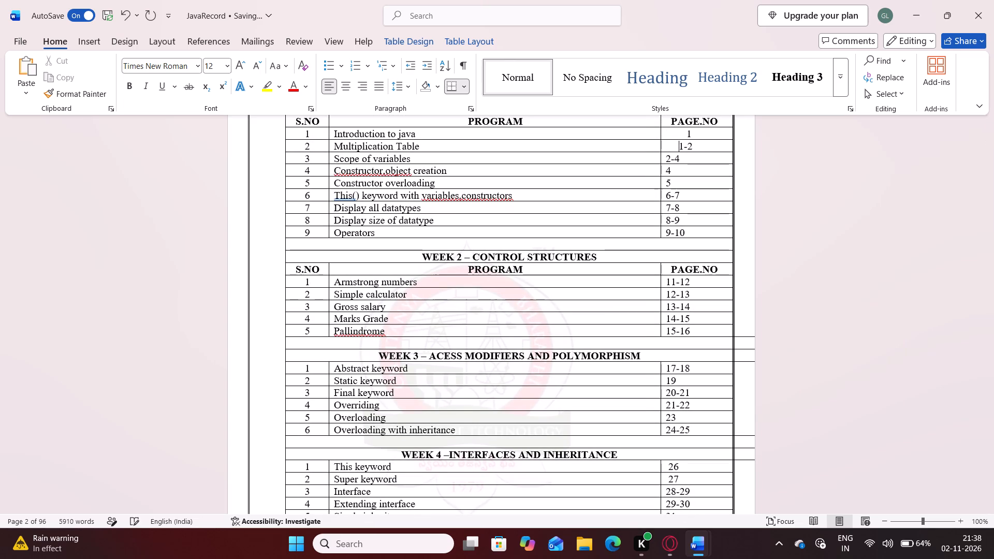
key("BackSpace")
key("BackSpace")
key("BackSpace")
key("BackSpace")
key("BackSpace")
Remove the leading spaces before the Introduction to java row's page number in the section above Week 2.
key("Up")
key("Right")
key("Right")
key("Right")
key("Right")
key("Right")
key("Right")
key("Right")
key("Right")
key("BackSpace")
key("BackSpace")
key("BackSpace")
key("BackSpace")
key("BackSpace")
key("BackSpace")
key("BackSpace")
key("BackSpace")
key("BackSpace")
key("BackSpace")
Check the page number alignment through the remaining index rows, down to the Week 10 section.
key("Down")
key("Down")
key("Down")
key("Down")
key("Down")
key("Down")
key("Down")
key("Down")
key("Down")
key("Down")
key("Down")
key("Down")
key("Down")
key("Down")
key("Down")
key("Down")
key("Down")
key("Down")
key("Down")
key("Down")
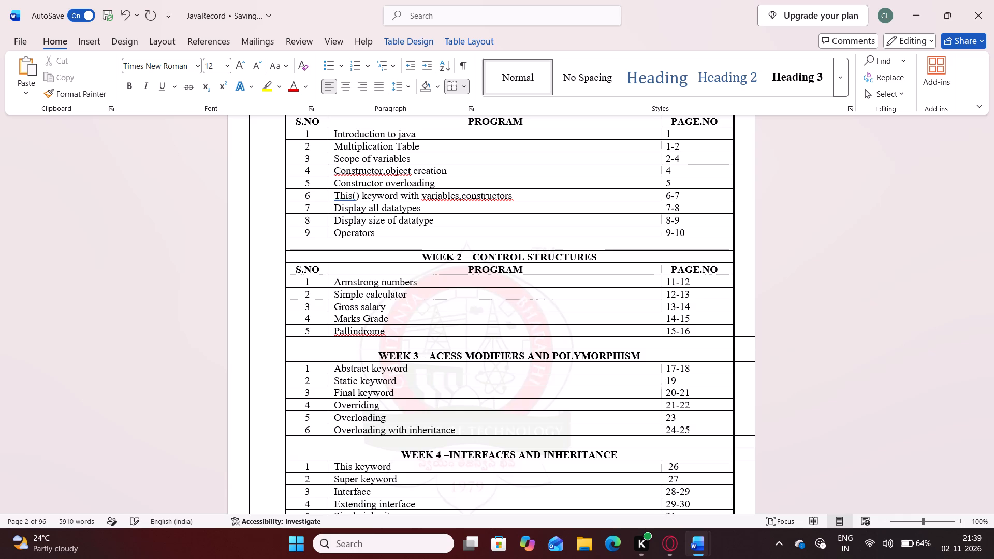
key("Down")
key("Down")
key("Down")
key("Down")
key("Down")
key("Down")
key("Down")
key("Down")
key("Down")
key("Down")
key("Down")
key("Down")
key("Down")
key("Down")
key("Down")
key("Down")
key("Down")
key("Down")
key("Down")
key("Down")
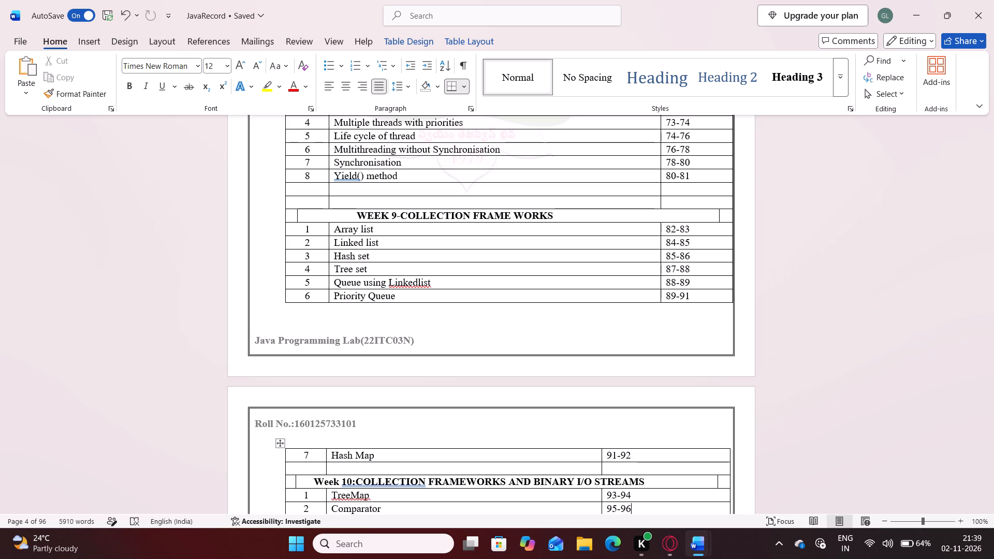
Look through the rest of the index and the program pages to the end of the JavaRecord document.
scroll(695, 355, "down", 6)
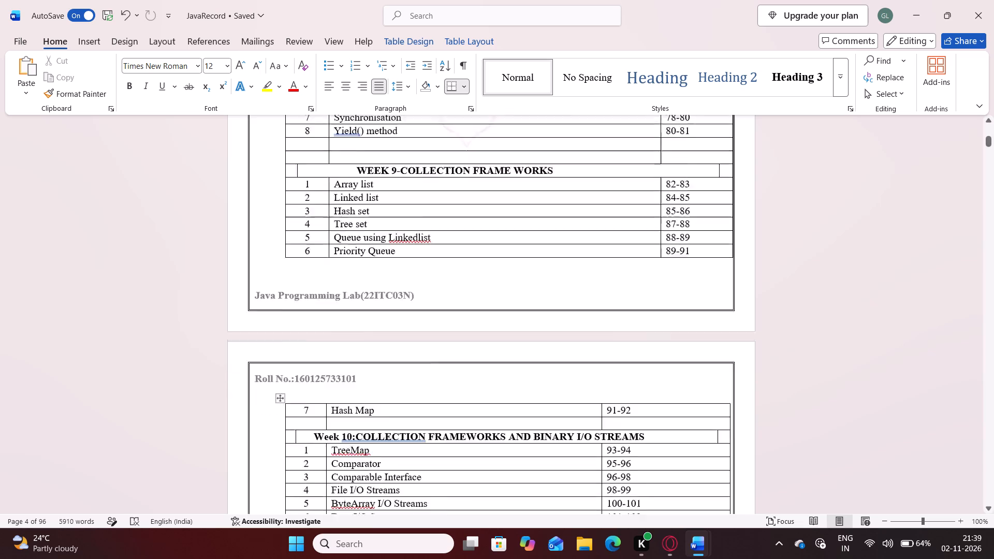
scroll(687, 383, "down", 3)
scroll(685, 384, "down", 20)
scroll(685, 384, "down", 1)
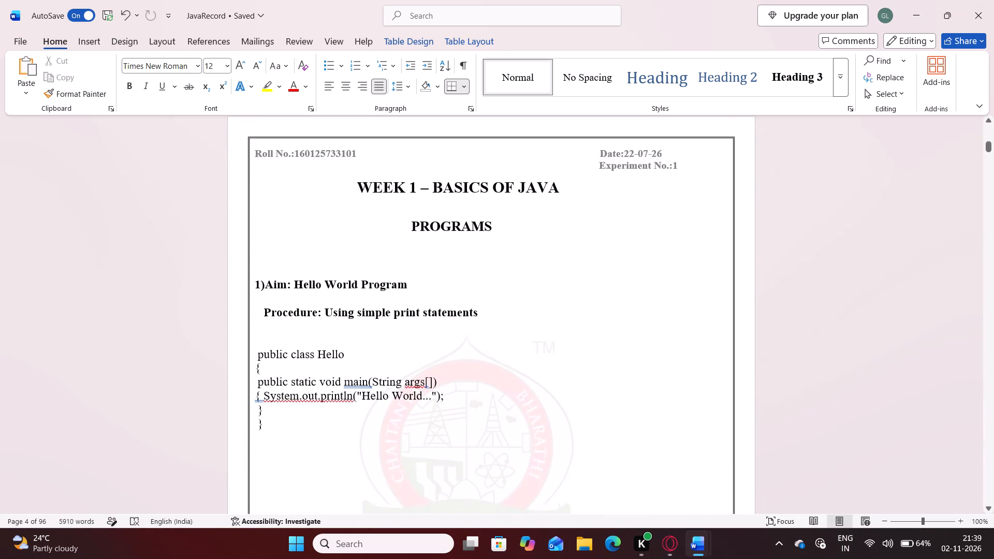
scroll(685, 386, "down", 4)
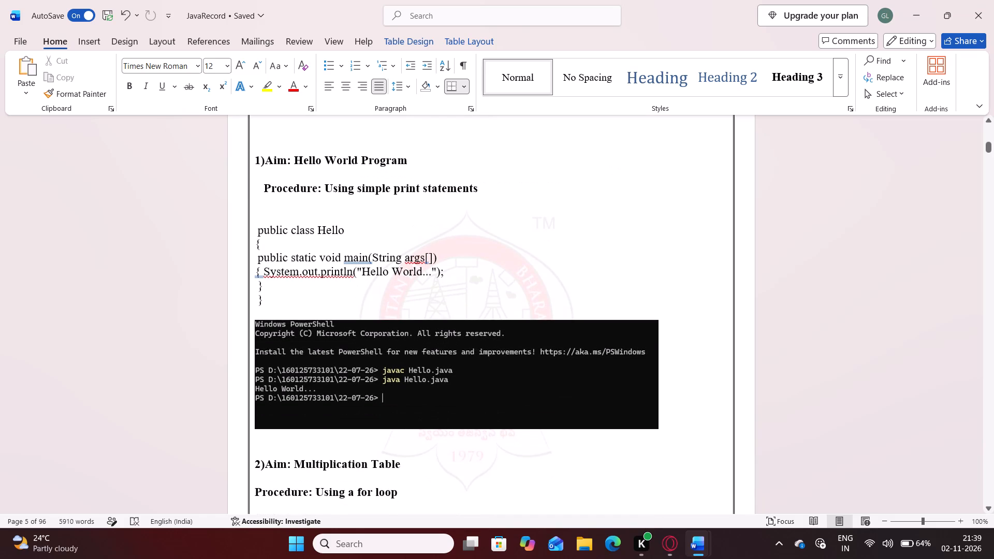
scroll(685, 386, "down", 17)
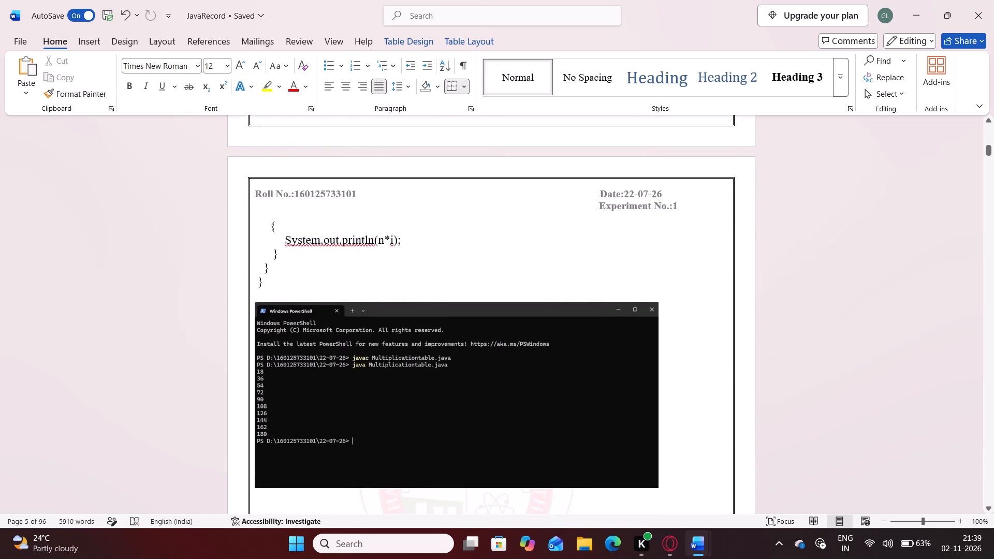
scroll(685, 386, "up", 13)
scroll(685, 386, "down", 18)
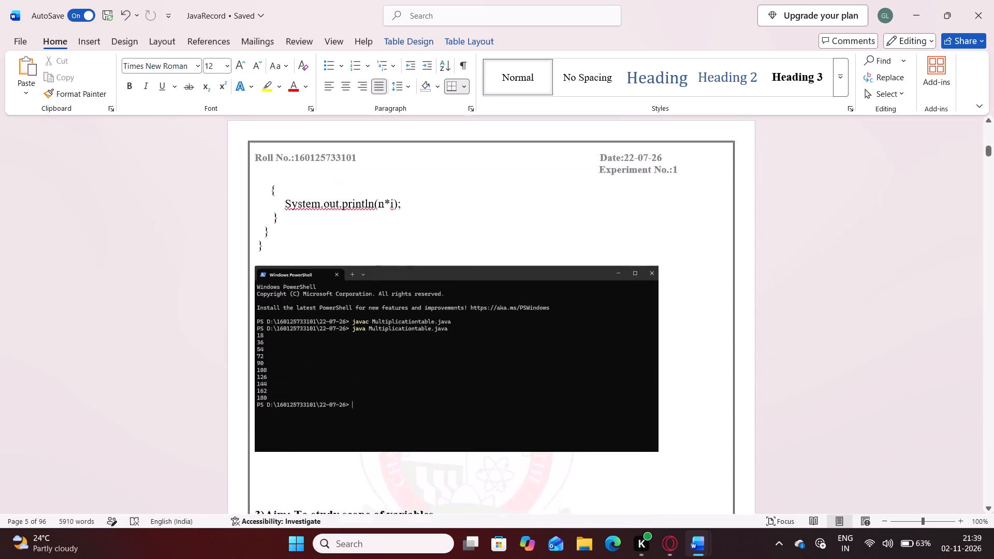
scroll(685, 386, "down", 20)
scroll(685, 386, "down", 10)
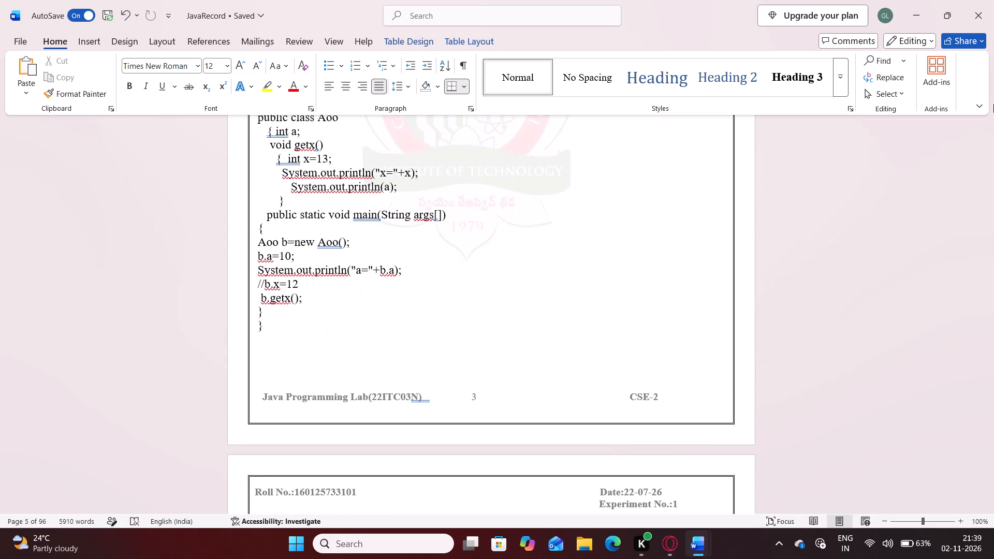
left_click_drag(985, 157, 982, 191)
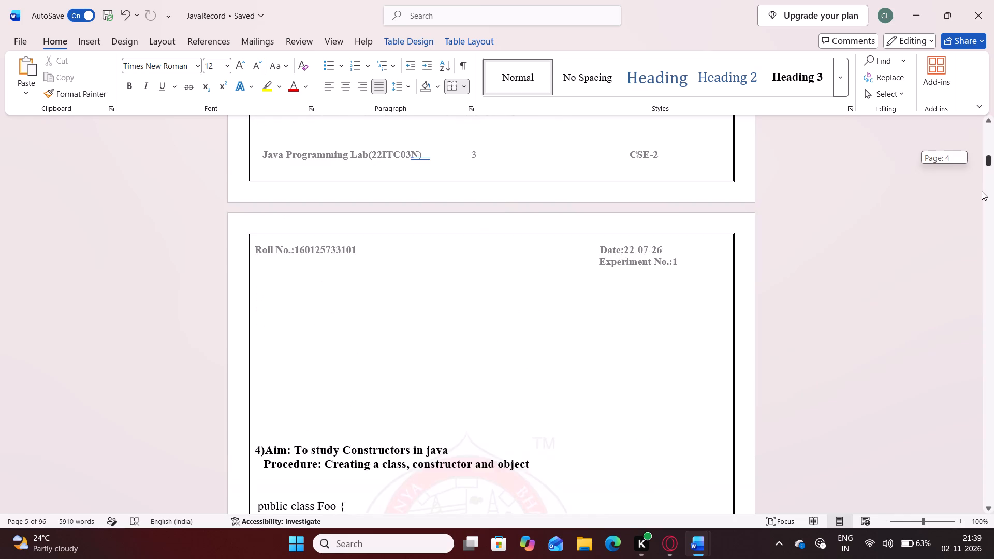
left_click_drag(982, 191, 987, 558)
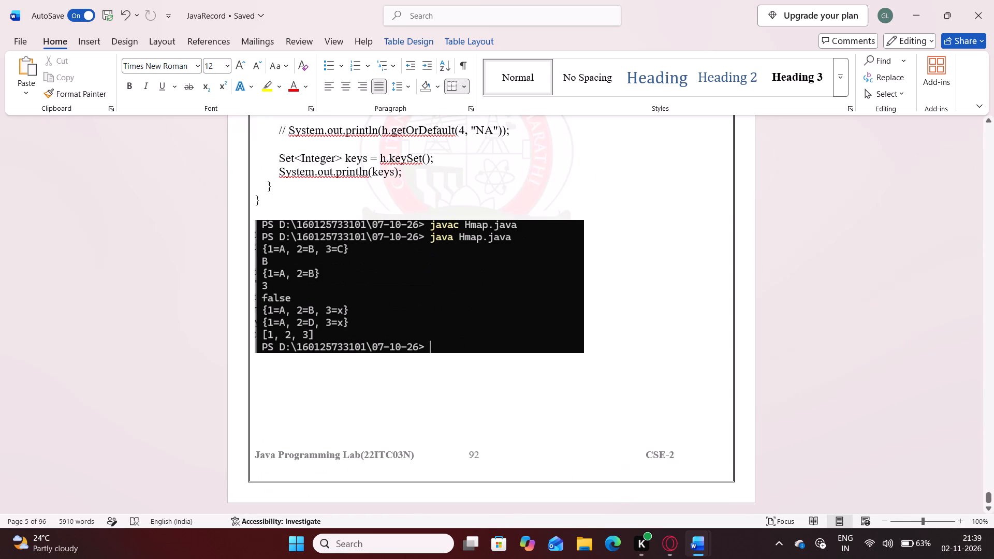
scroll(527, 402, "down", 5)
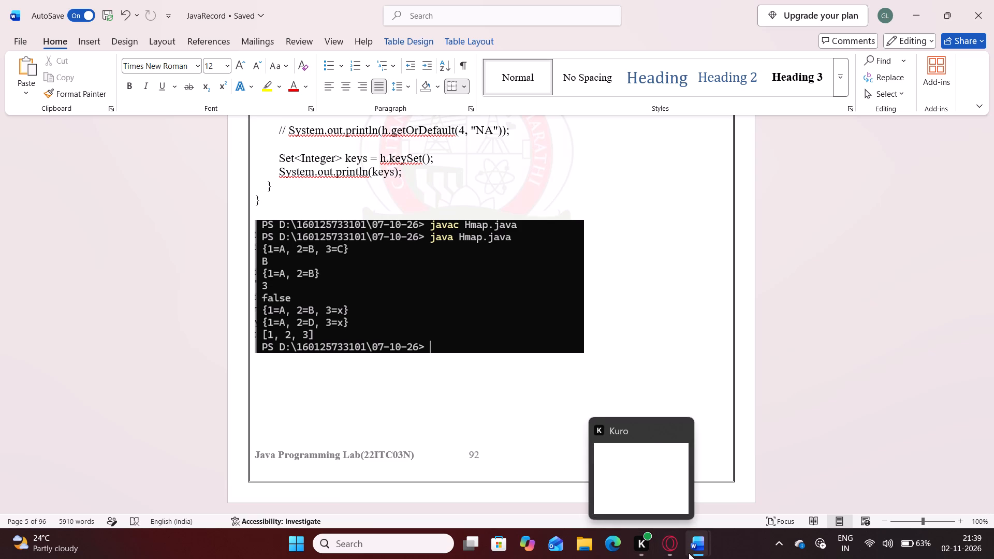
Switch to the java rec 10^J11 document and examine where the Week 10 programs begin after the index page.
left_click(740, 499)
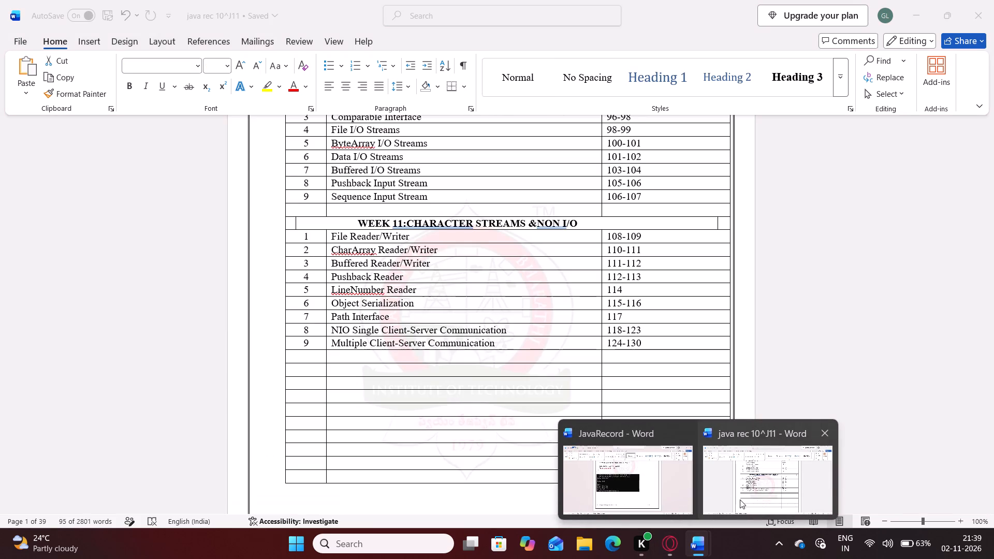
scroll(664, 385, "down", 4)
left_click(640, 395)
scroll(638, 396, "down", 4)
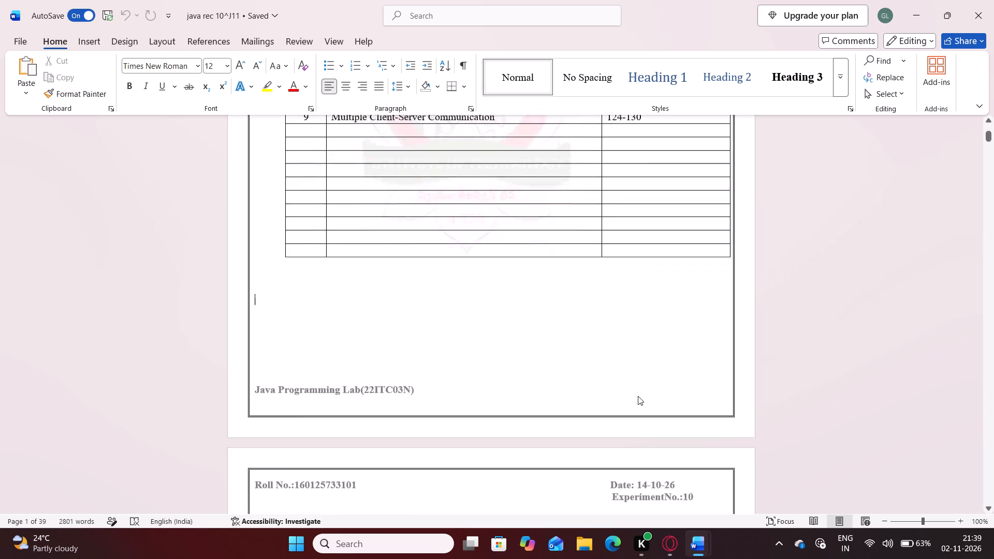
scroll(638, 396, "down", 8)
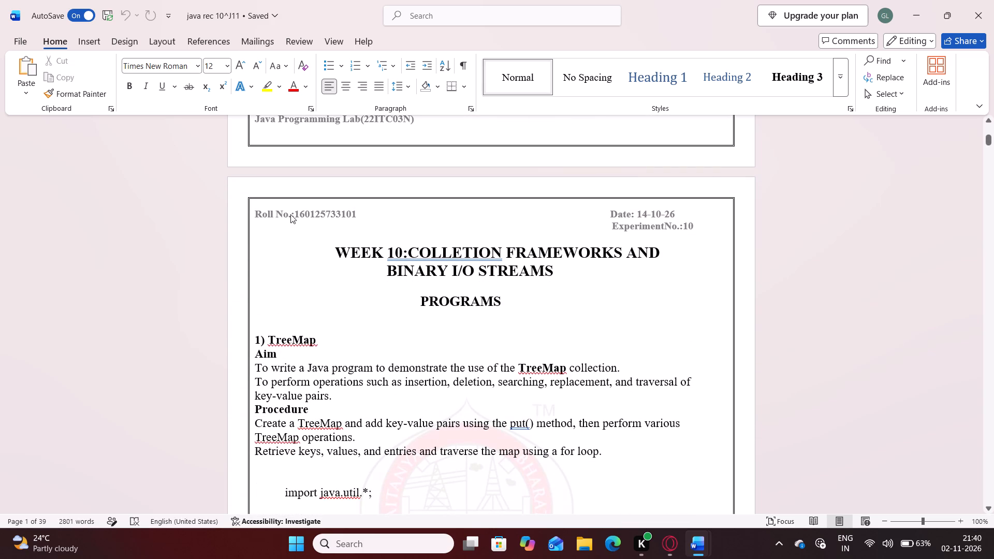
scroll(289, 191, "up", 14)
scroll(523, 392, "down", 6)
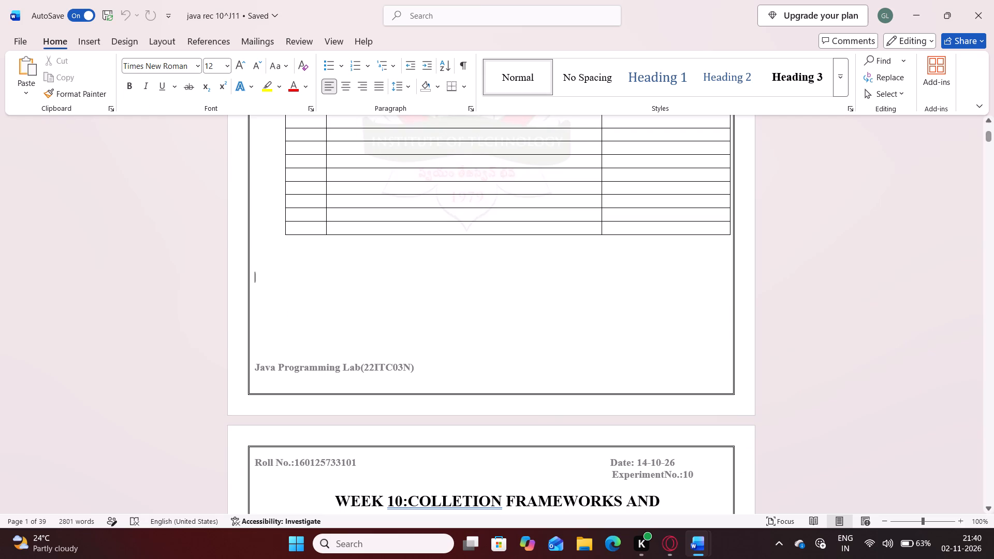
scroll(336, 329, "down", 5)
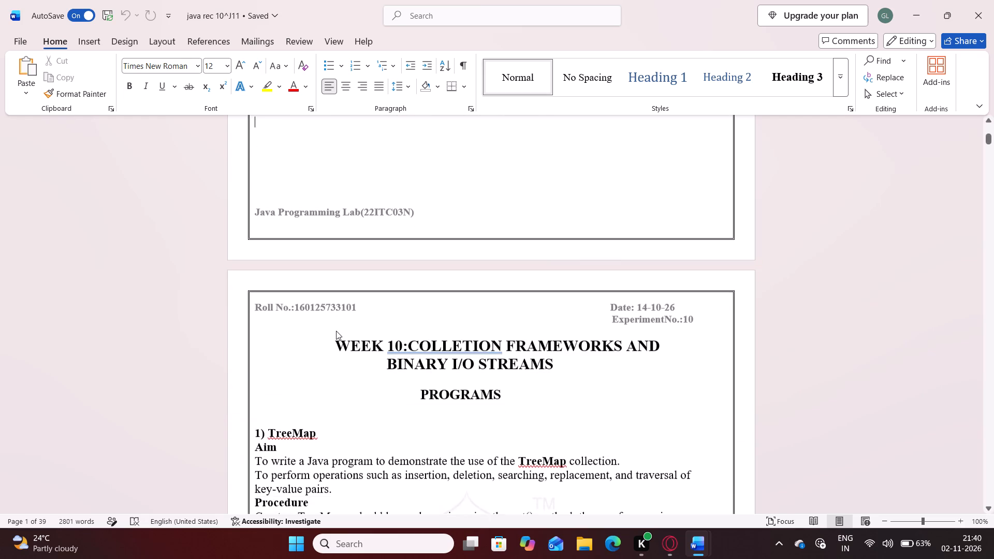
scroll(336, 331, "up", 1)
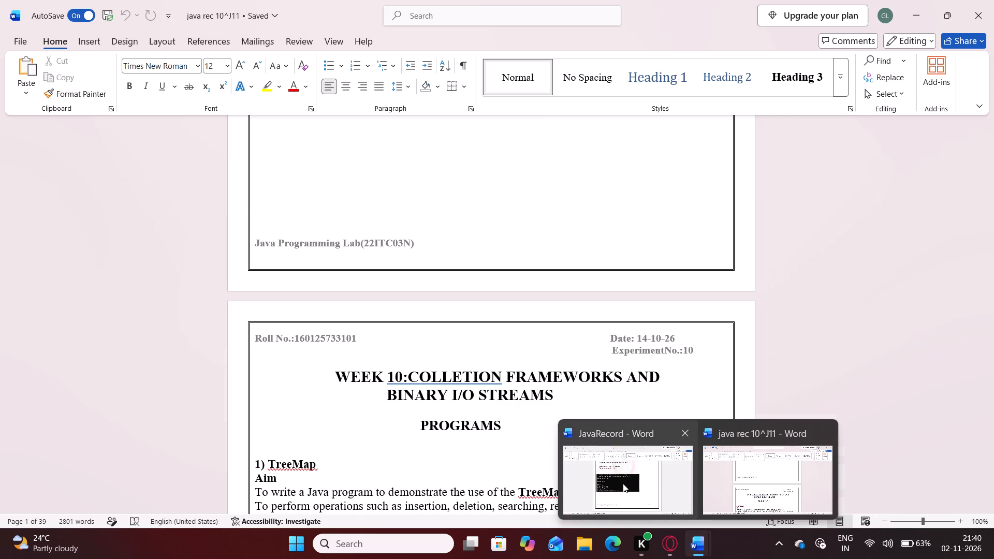
Switch back to the JavaRecord document and bring up the insertion commands with its last page in view.
left_click(618, 483)
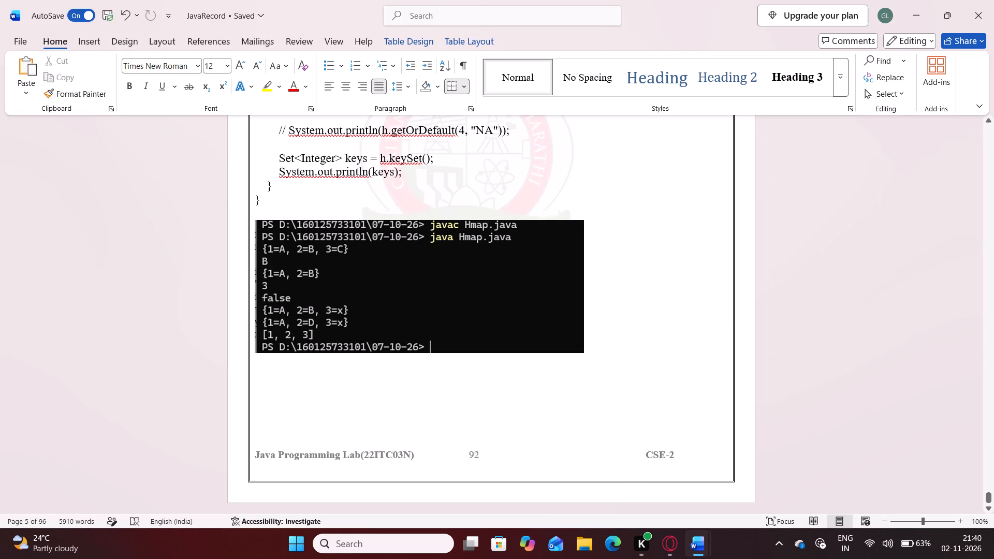
left_click(86, 42)
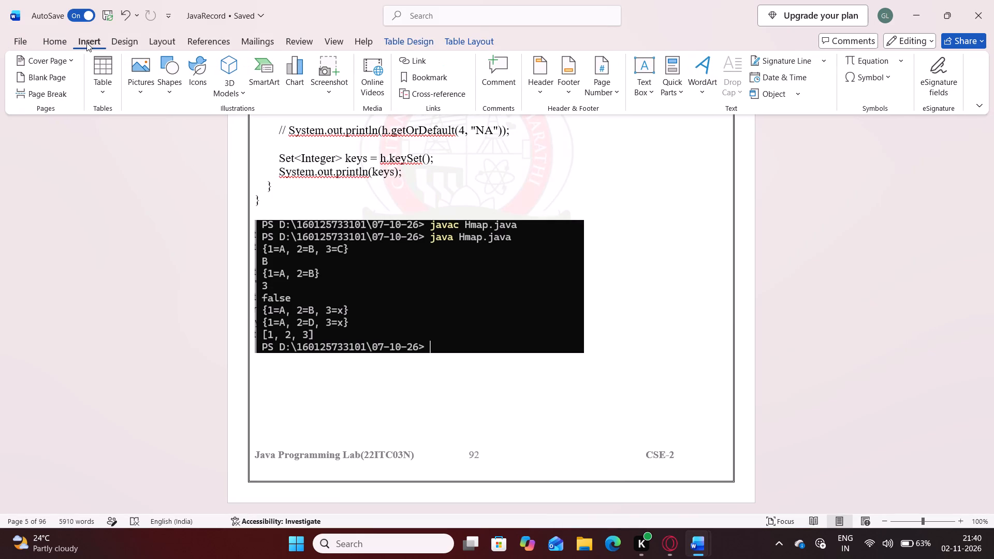
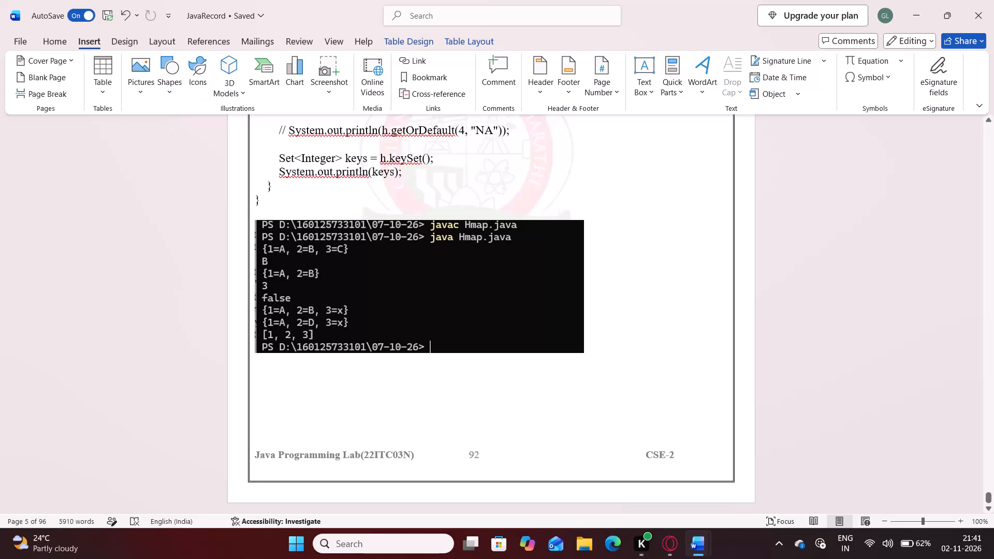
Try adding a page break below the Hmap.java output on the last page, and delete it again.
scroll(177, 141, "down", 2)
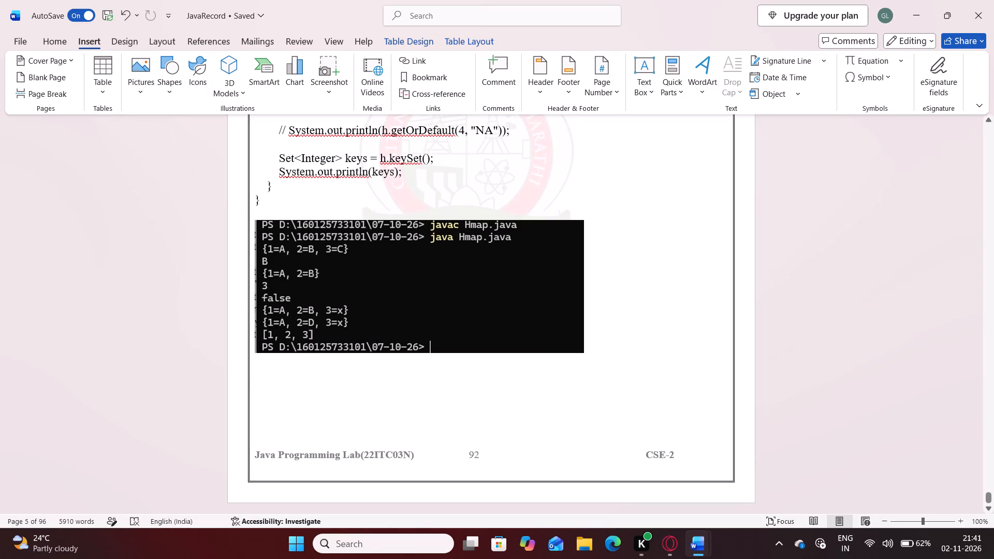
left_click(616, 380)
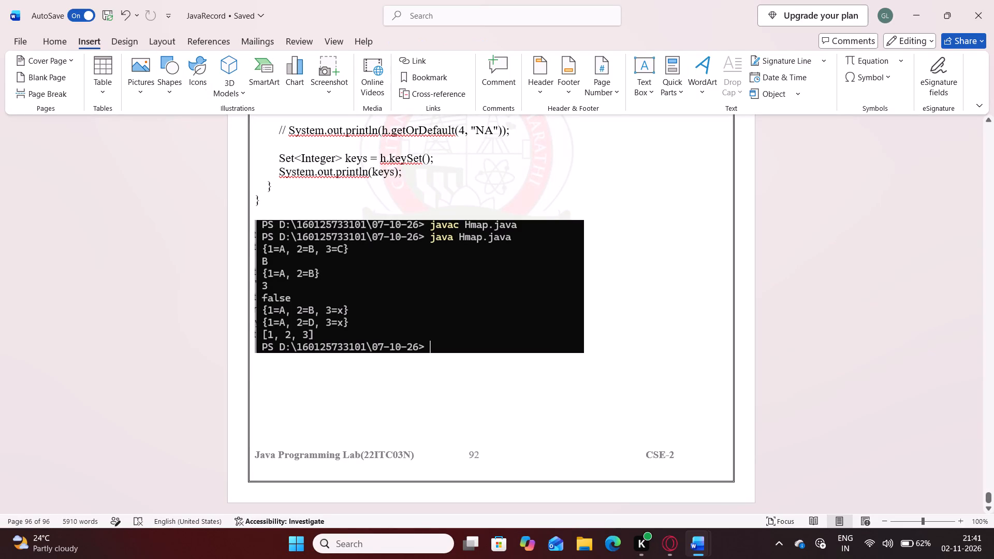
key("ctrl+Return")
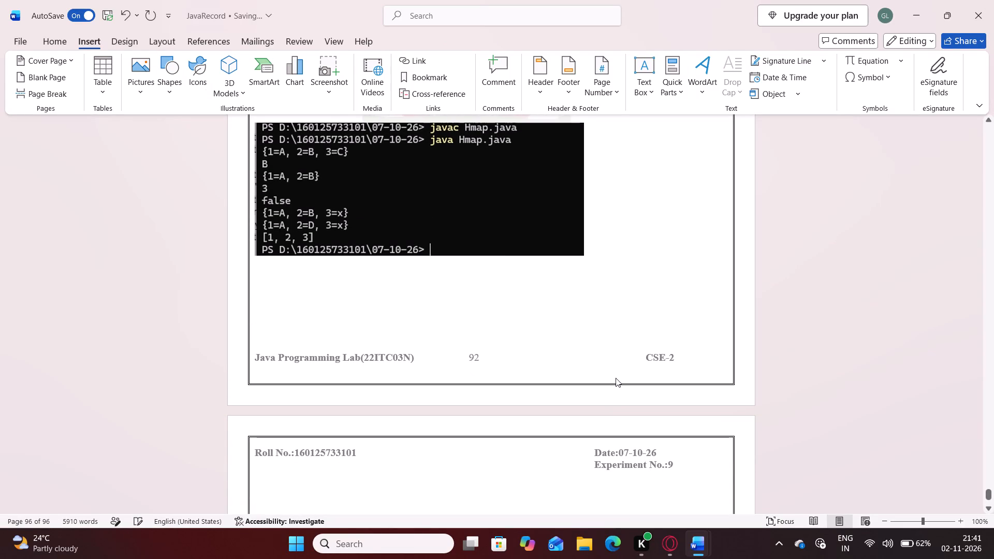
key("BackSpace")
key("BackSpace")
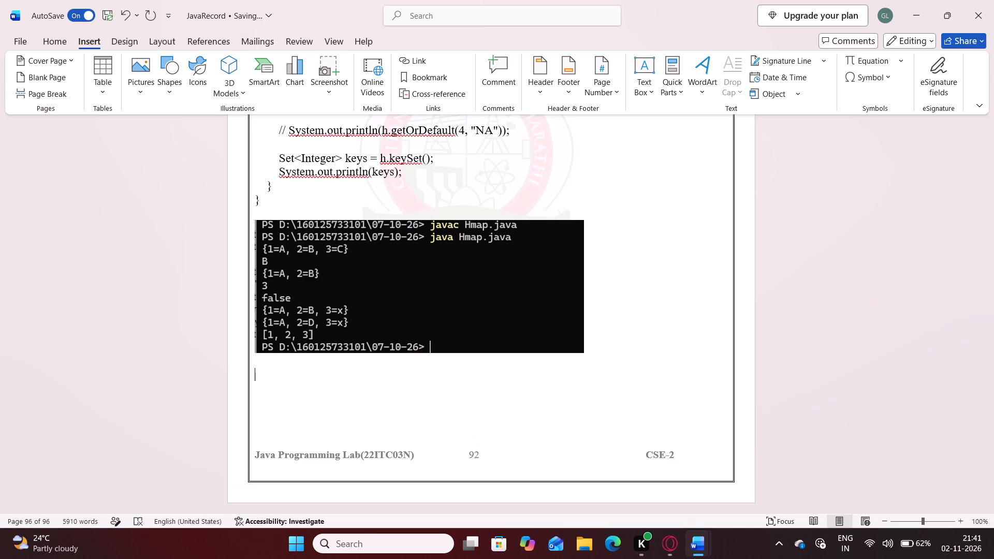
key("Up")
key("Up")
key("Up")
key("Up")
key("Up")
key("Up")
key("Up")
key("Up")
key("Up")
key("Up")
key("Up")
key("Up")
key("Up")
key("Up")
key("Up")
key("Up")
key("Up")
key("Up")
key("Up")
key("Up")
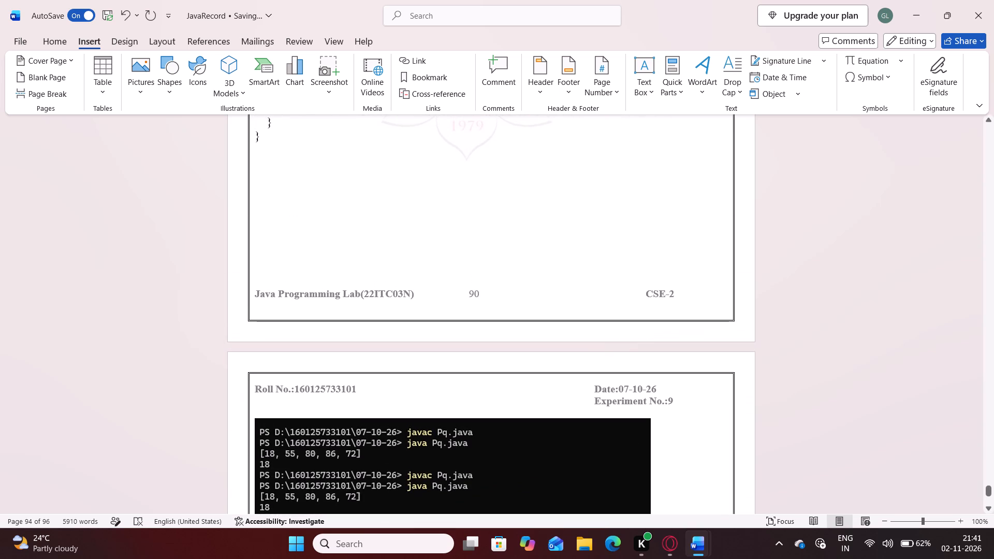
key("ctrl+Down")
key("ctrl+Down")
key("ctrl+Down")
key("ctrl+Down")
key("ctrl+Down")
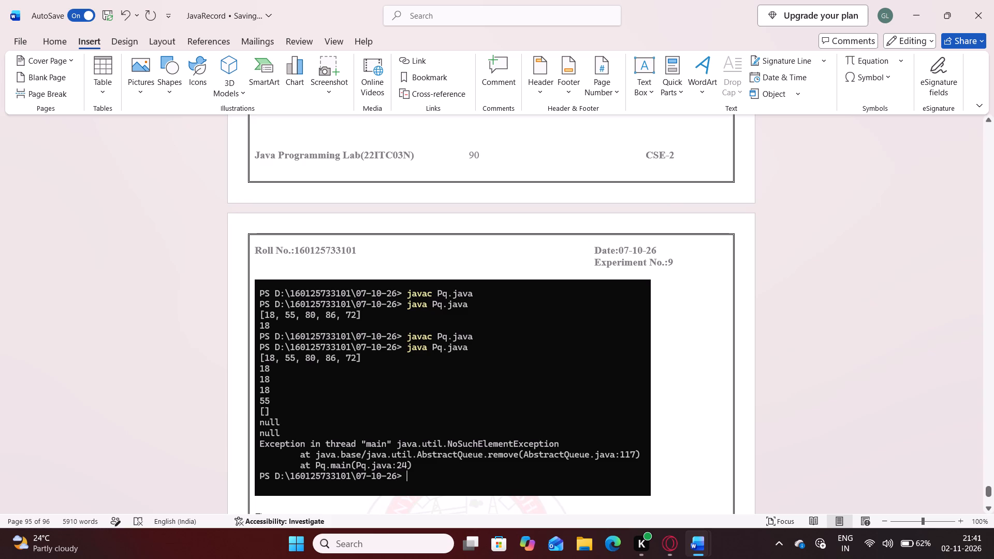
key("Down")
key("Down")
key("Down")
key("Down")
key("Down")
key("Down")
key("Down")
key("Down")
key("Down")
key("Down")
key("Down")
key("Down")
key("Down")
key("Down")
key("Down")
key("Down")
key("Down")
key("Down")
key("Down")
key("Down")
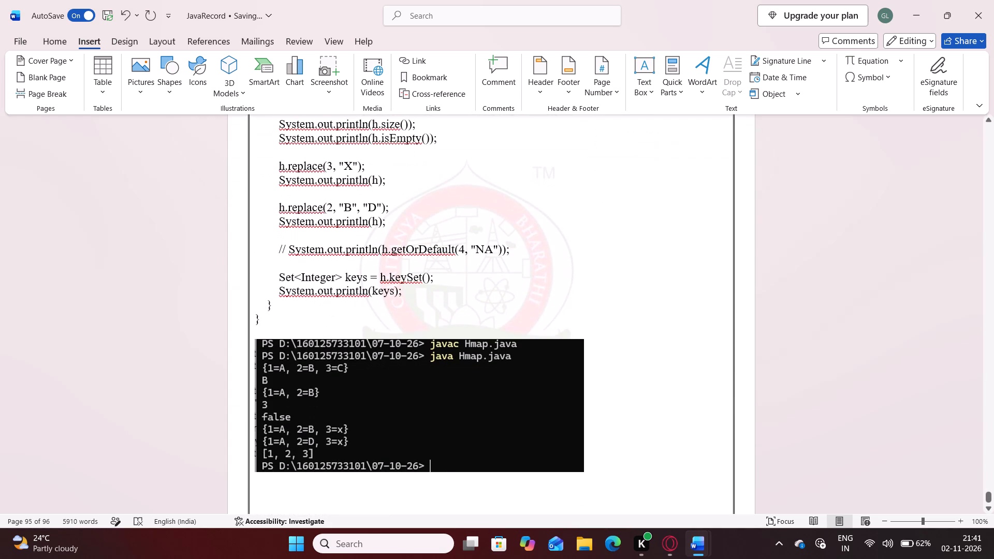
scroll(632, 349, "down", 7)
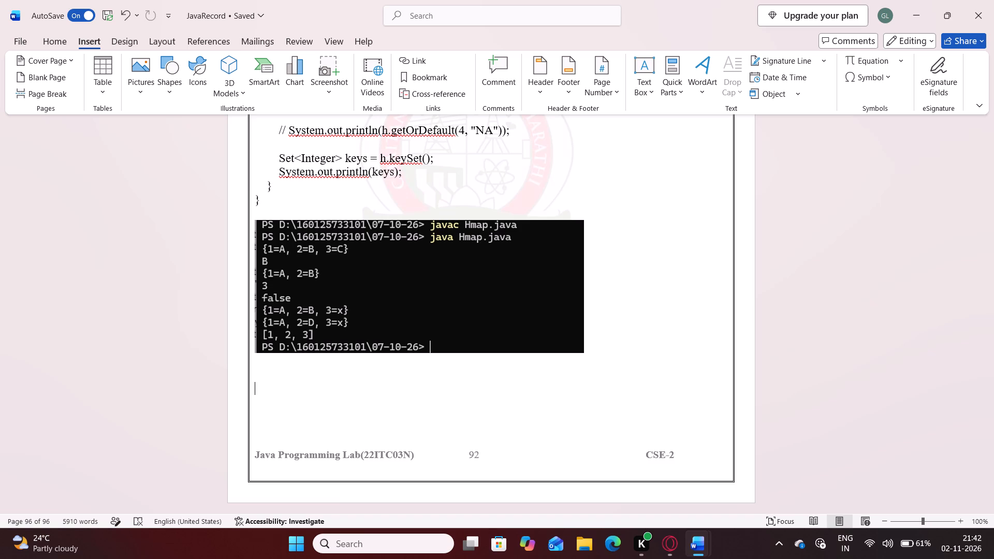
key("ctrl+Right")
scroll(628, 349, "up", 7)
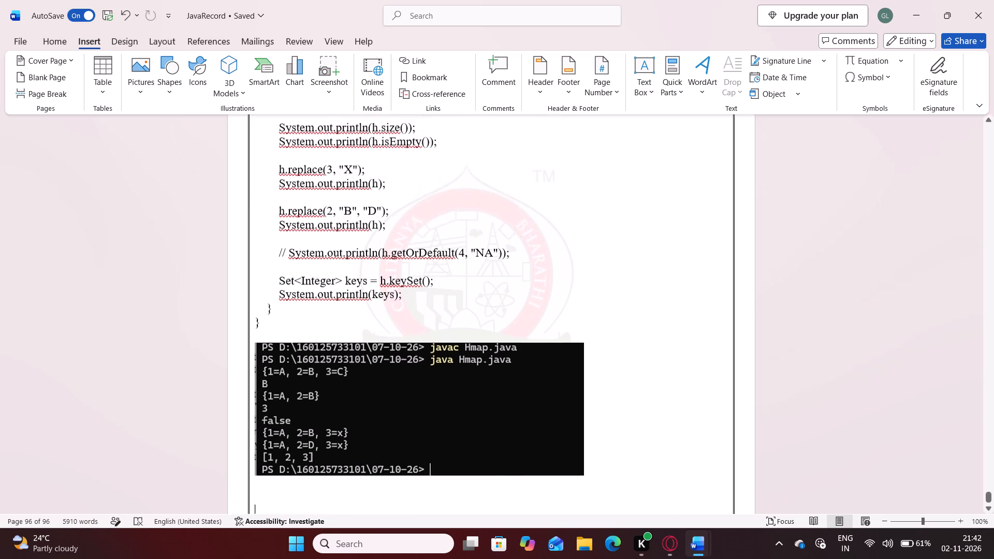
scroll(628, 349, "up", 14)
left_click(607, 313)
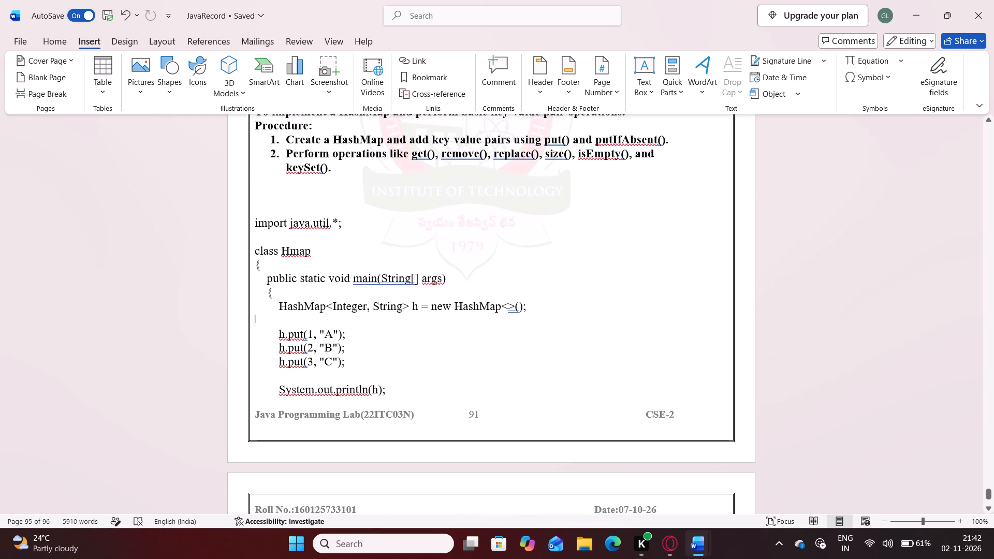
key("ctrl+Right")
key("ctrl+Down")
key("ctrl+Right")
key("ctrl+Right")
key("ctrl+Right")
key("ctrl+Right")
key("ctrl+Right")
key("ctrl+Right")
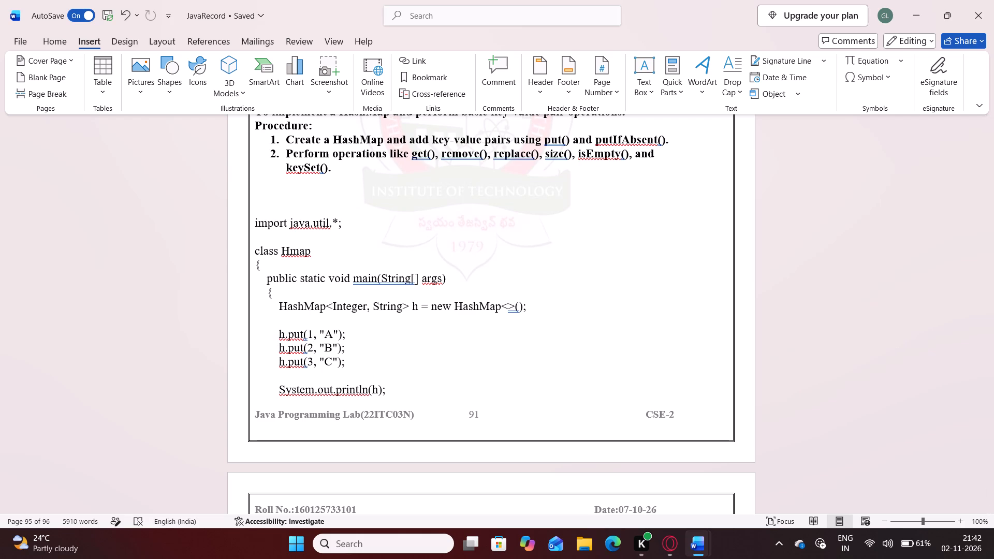
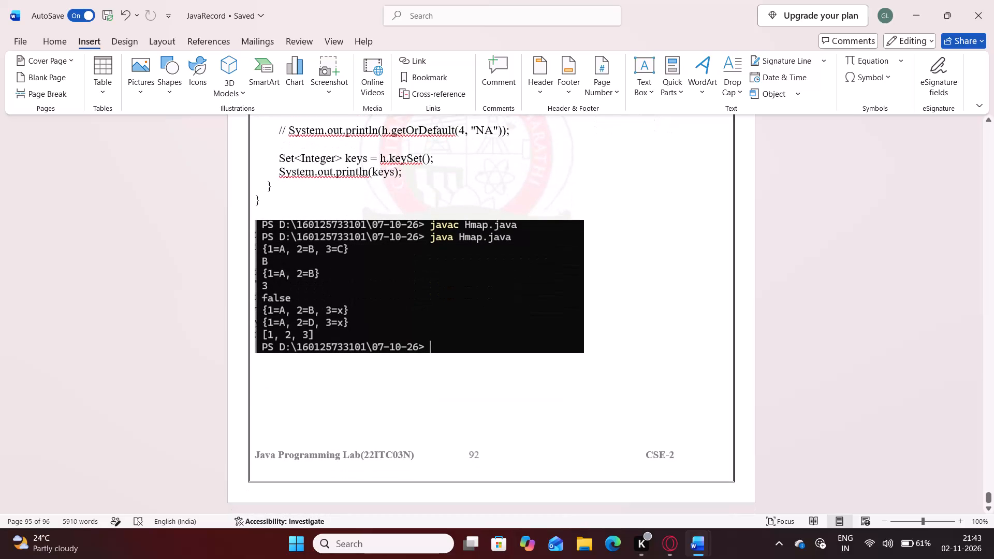
Add six empty lines below the Hmap.java output screenshot at the end of the document.
left_click(642, 349)
key("Return")
key("Return")
key("Return")
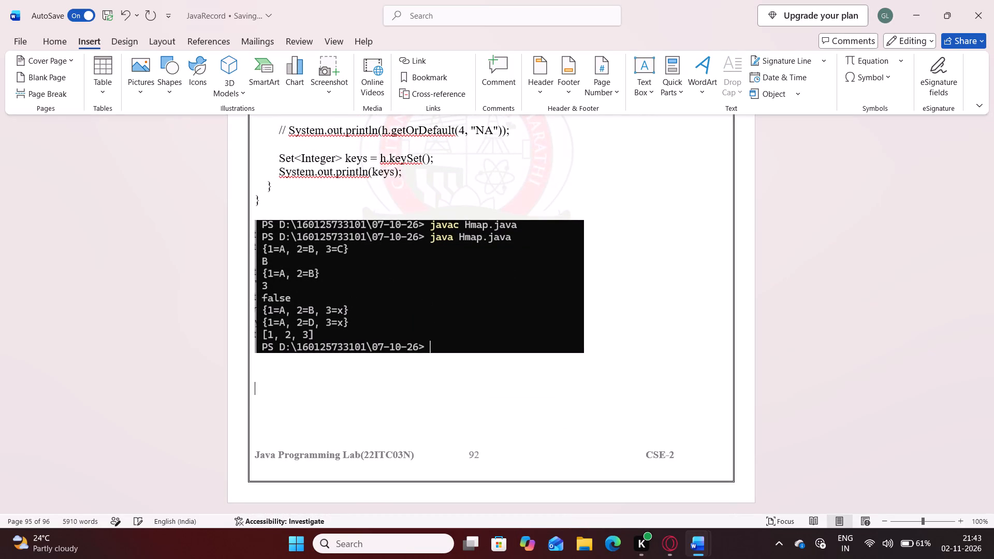
key("Return")
key("Return")
key("Return")
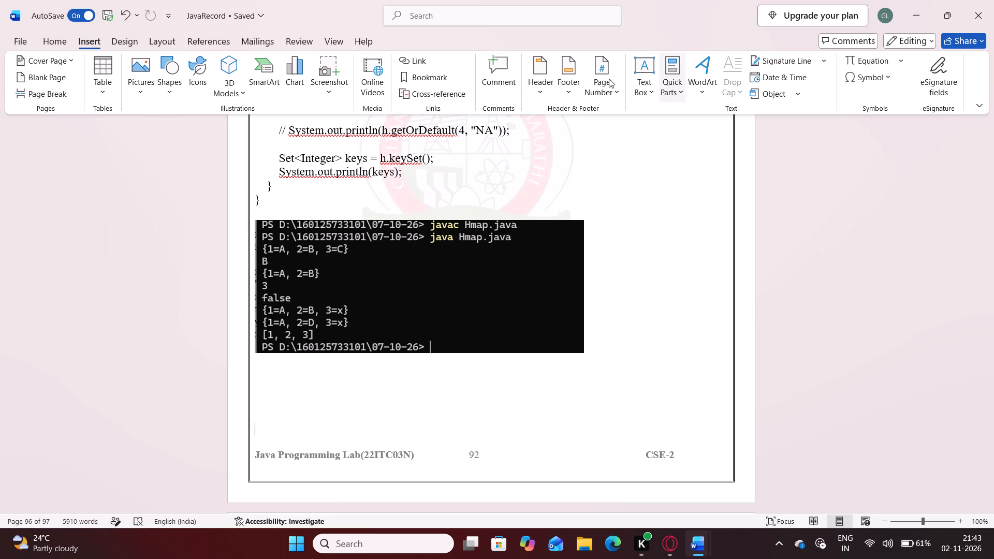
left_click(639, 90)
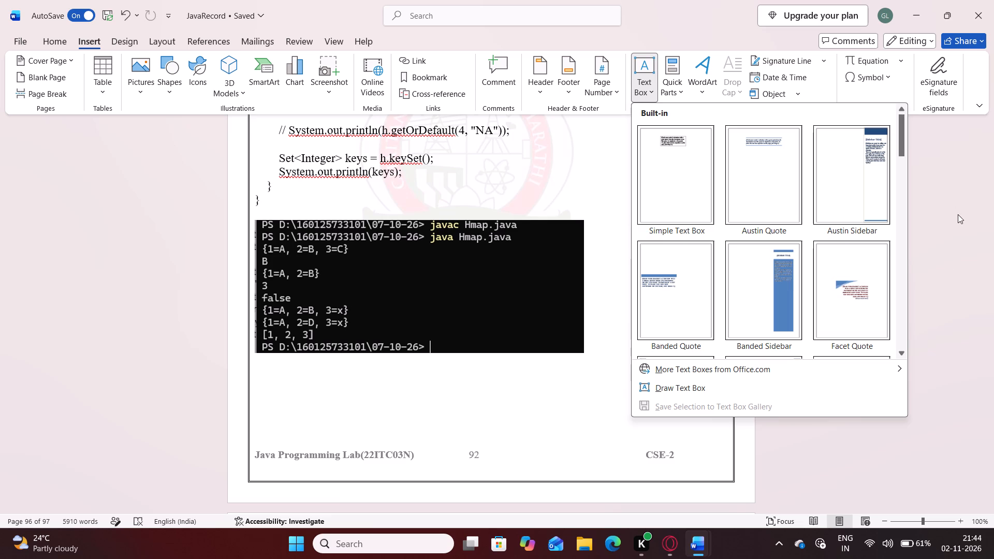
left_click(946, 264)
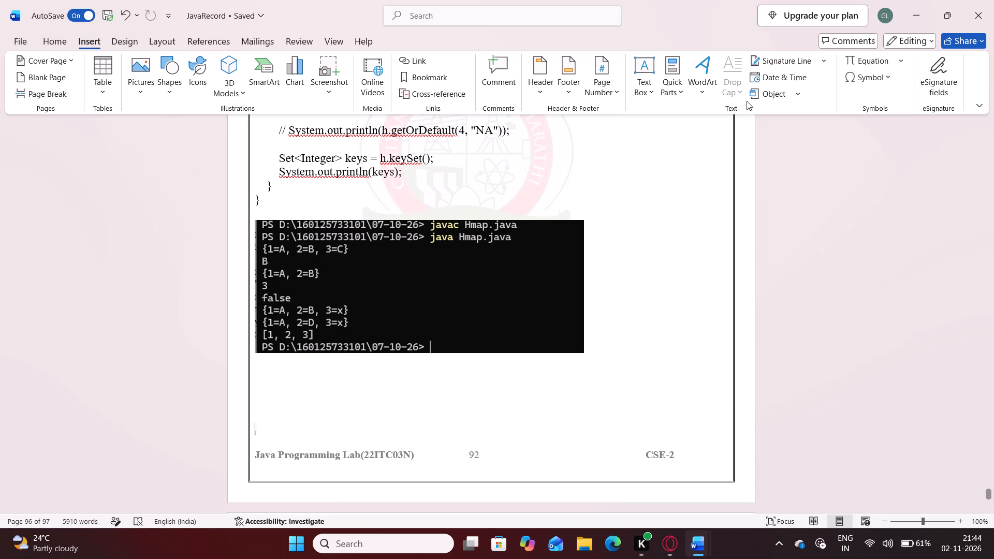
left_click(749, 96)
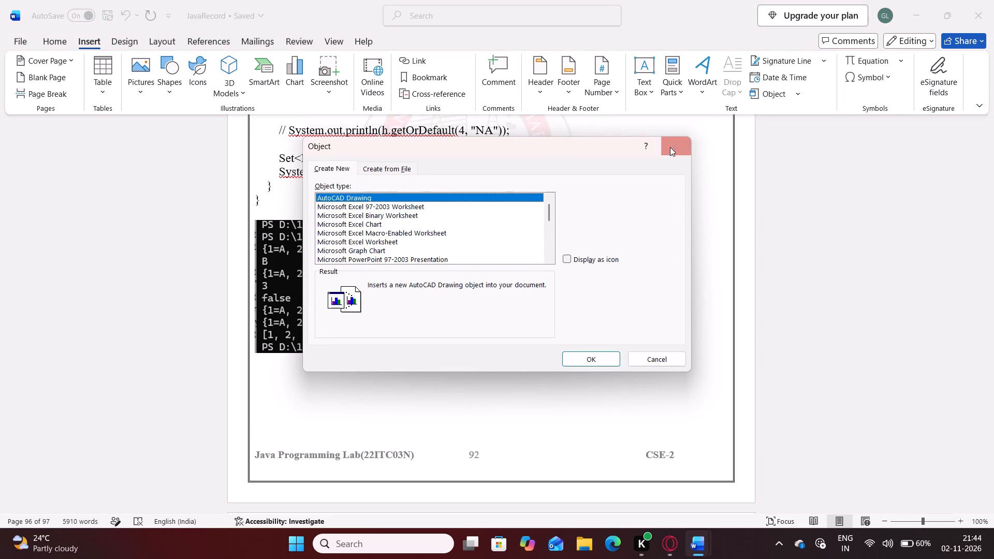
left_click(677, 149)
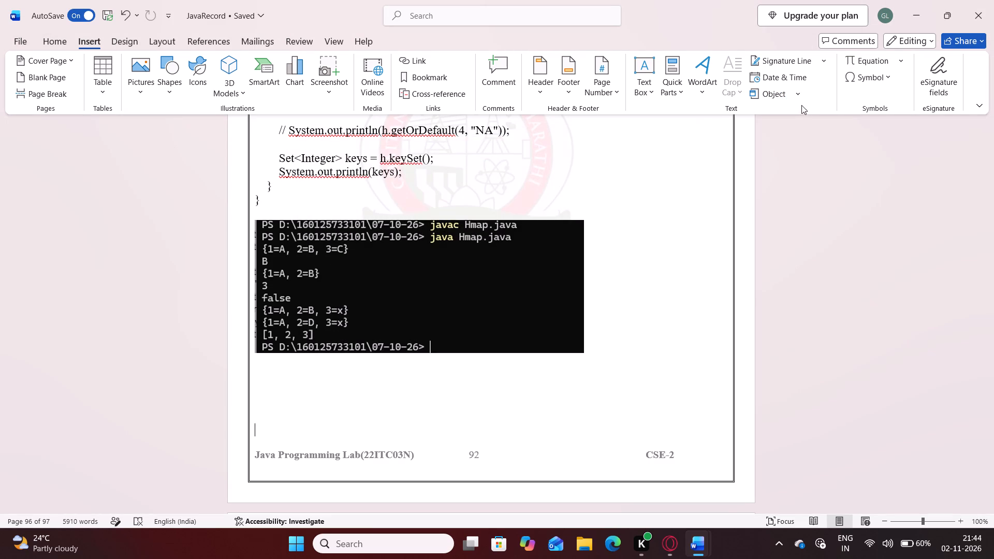
Insert text from a file at the last empty line below the Hmap.java output.
left_click(799, 94)
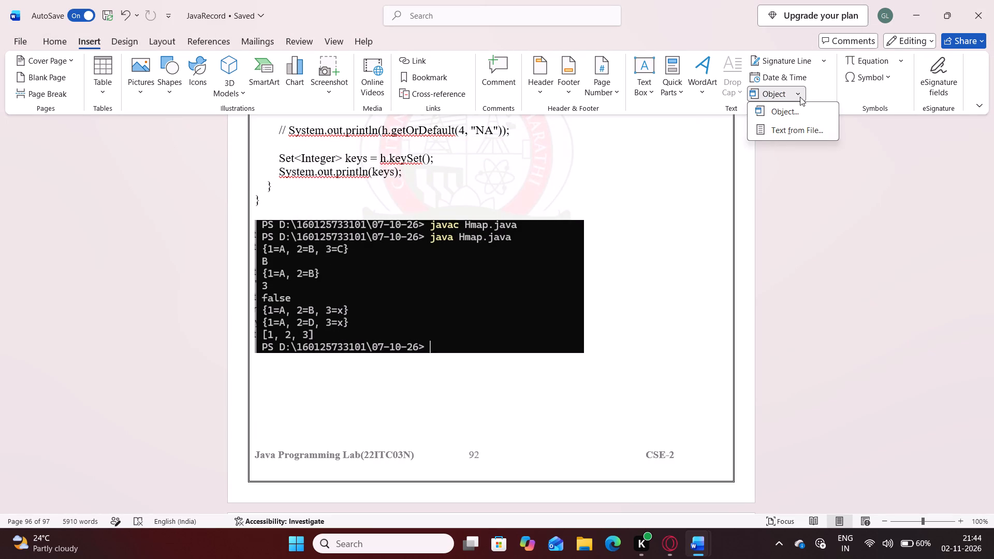
left_click(785, 133)
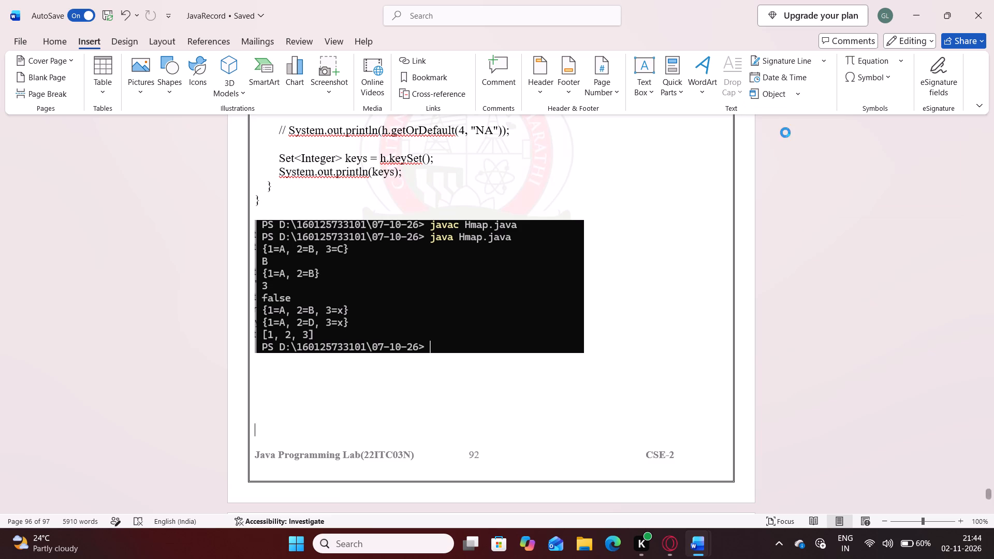
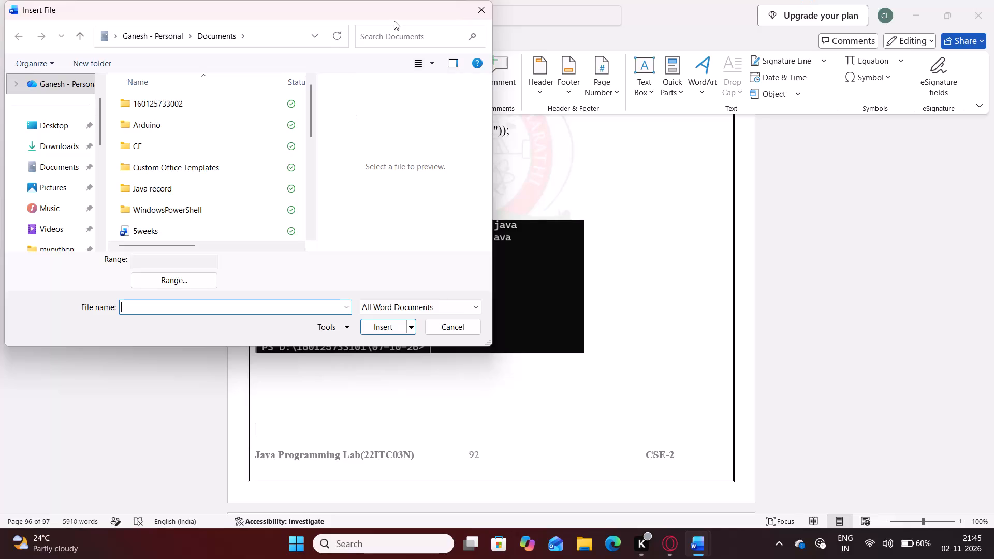
Insert a Next Page section break at the last empty line below the Hmap.java output screenshot.
left_click(480, 4)
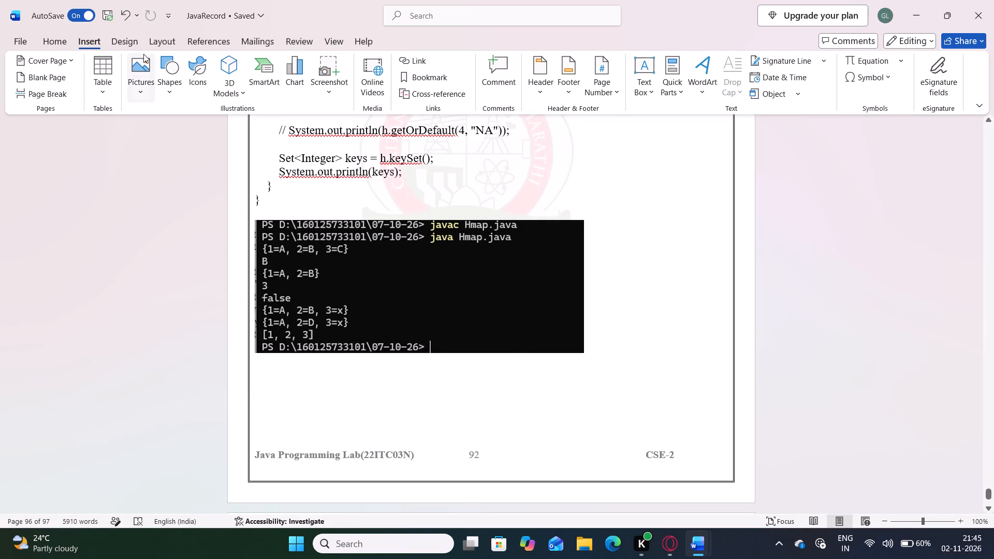
left_click(184, 38)
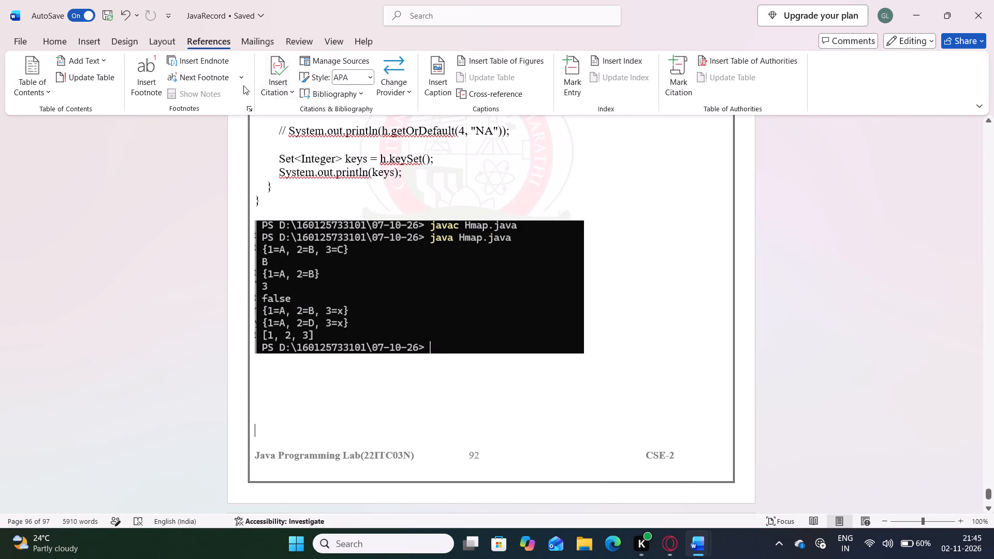
left_click(172, 38)
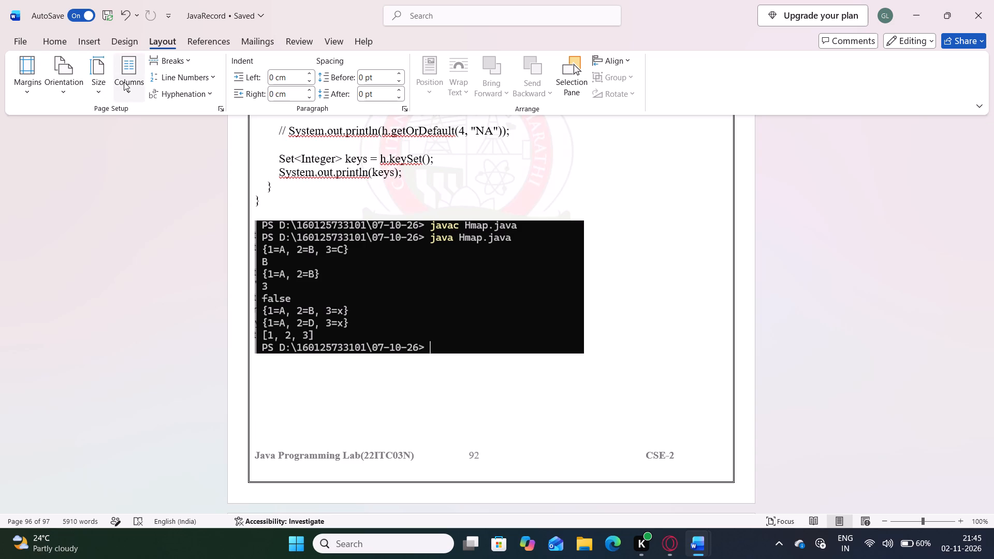
left_click(114, 43)
left_click(103, 42)
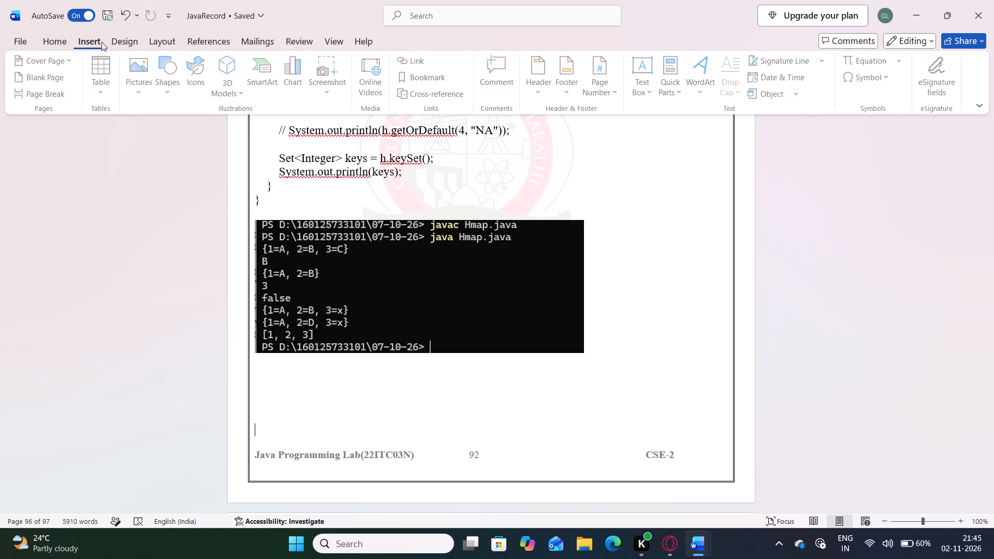
left_click(46, 43)
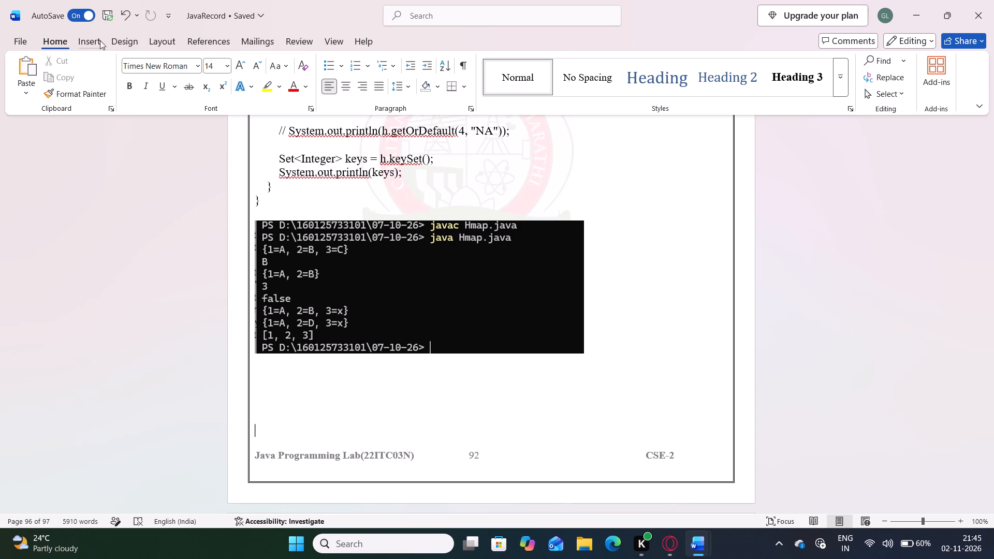
left_click(156, 44)
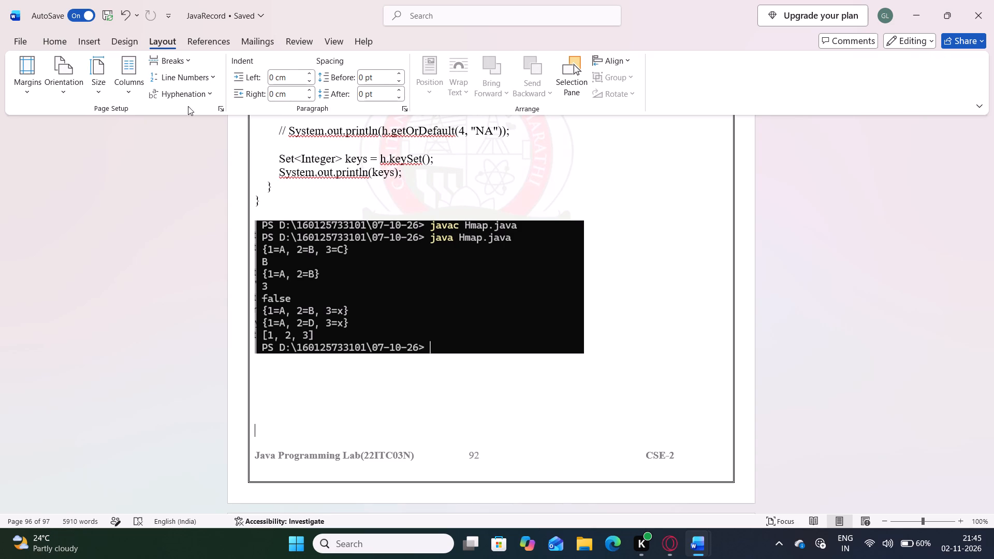
left_click(171, 62)
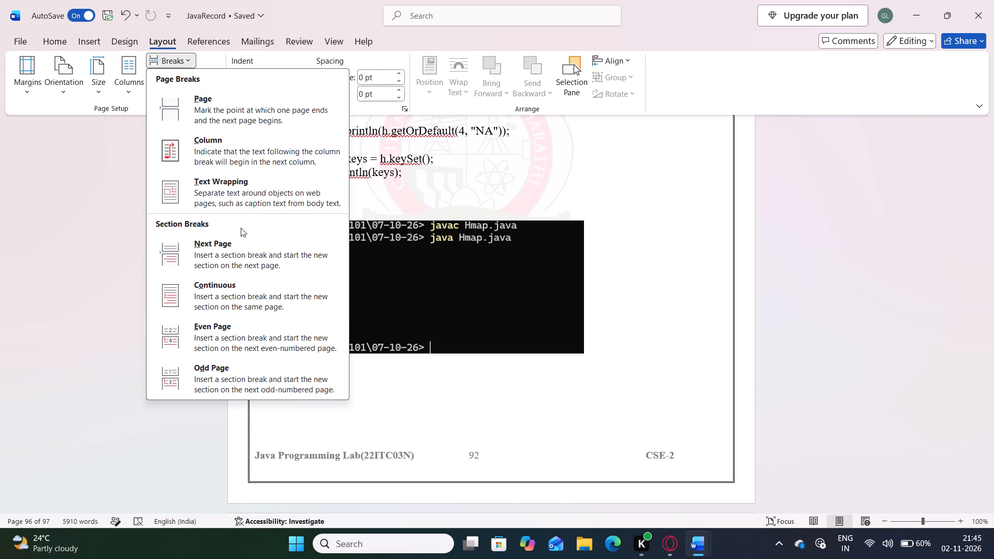
left_click(241, 245)
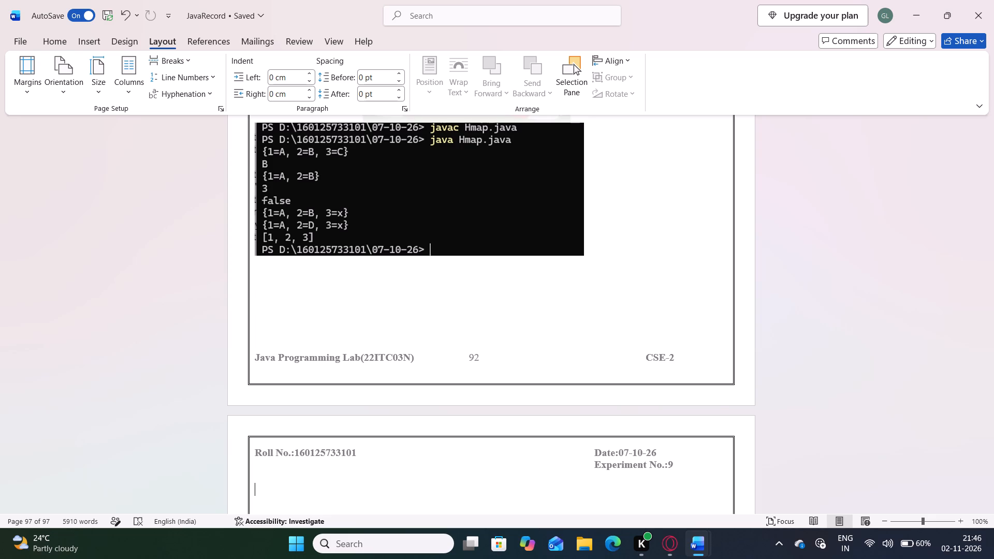
Unlink the header of the new last page (Section 11) from the previous section.
scroll(530, 171, "down", 1)
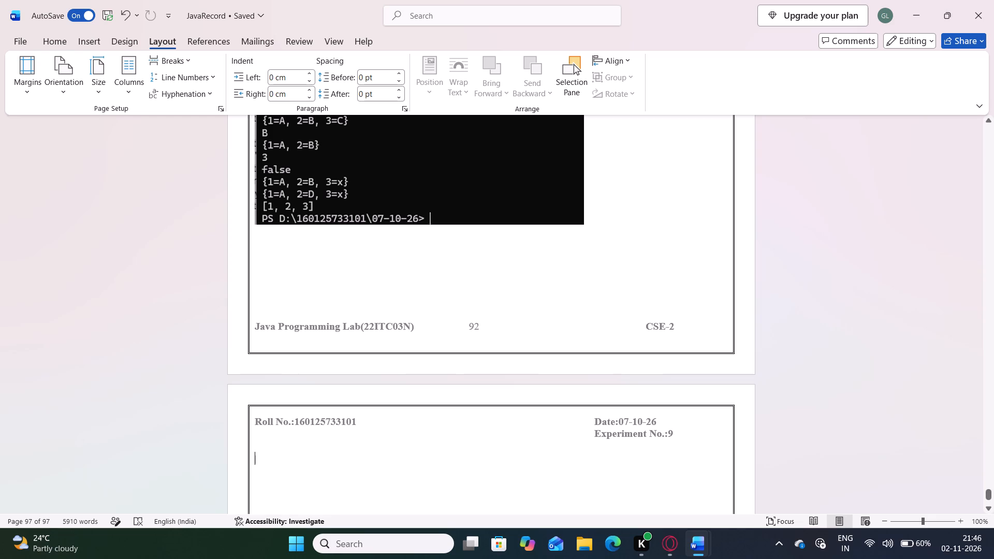
scroll(526, 441, "down", 5)
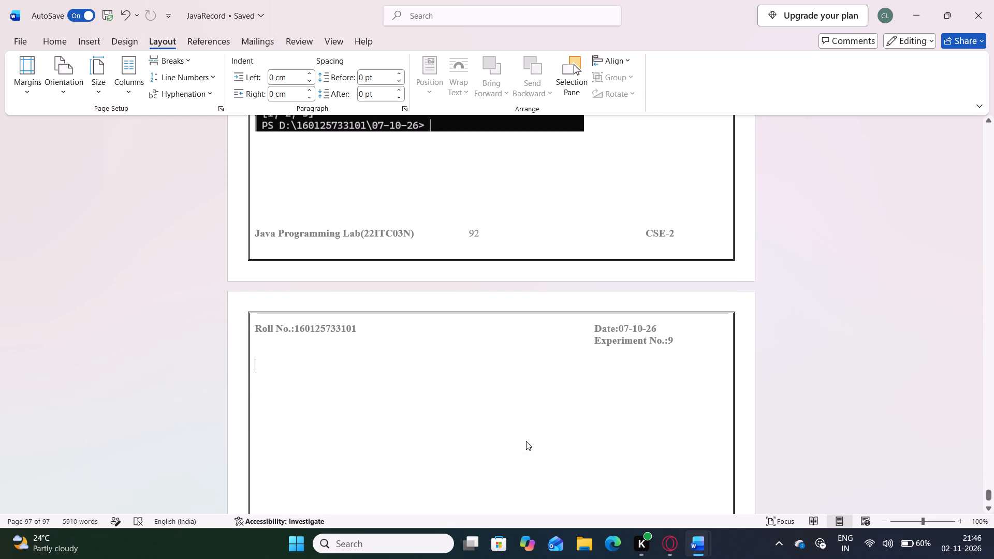
scroll(526, 441, "down", 13)
scroll(527, 440, "up", 8)
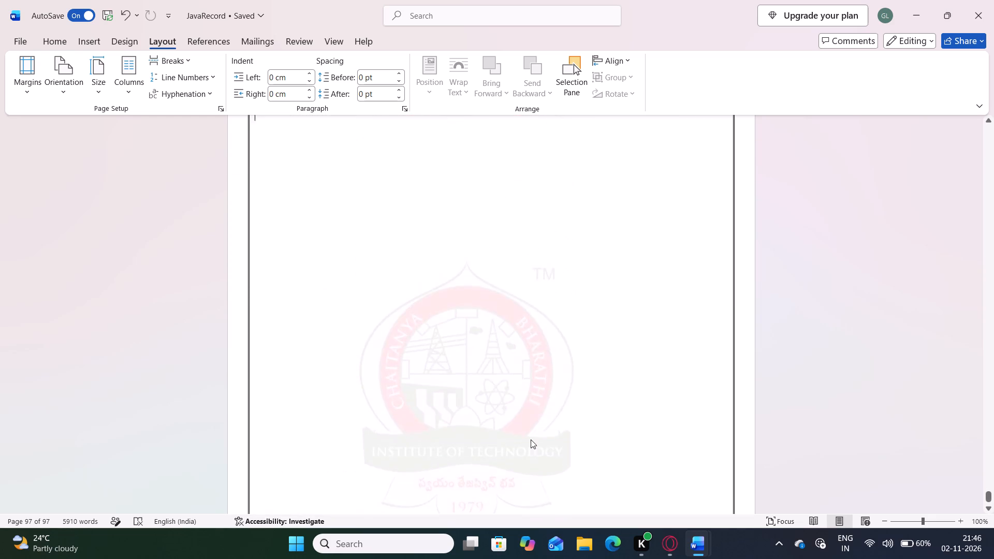
scroll(531, 439, "up", 5)
double_click(707, 274)
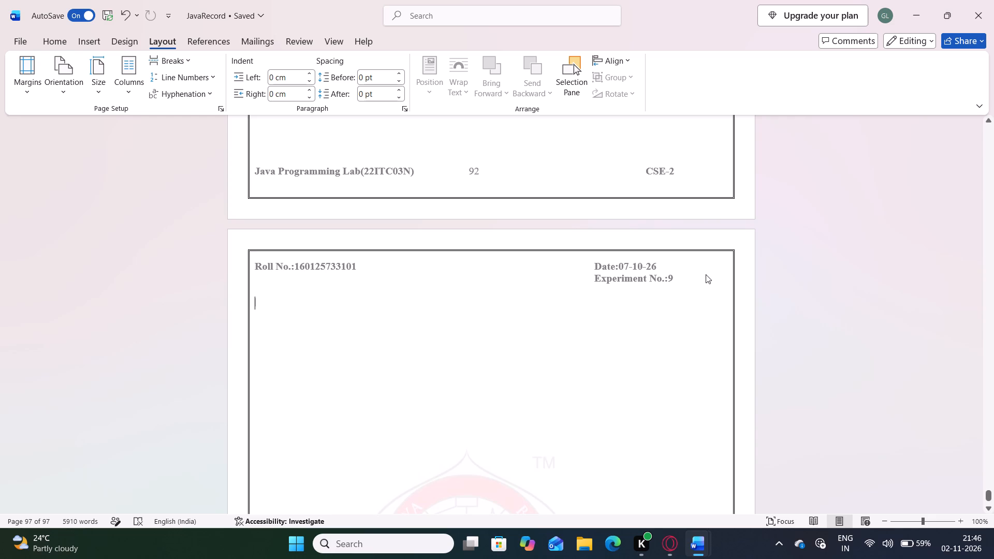
double_click(700, 272)
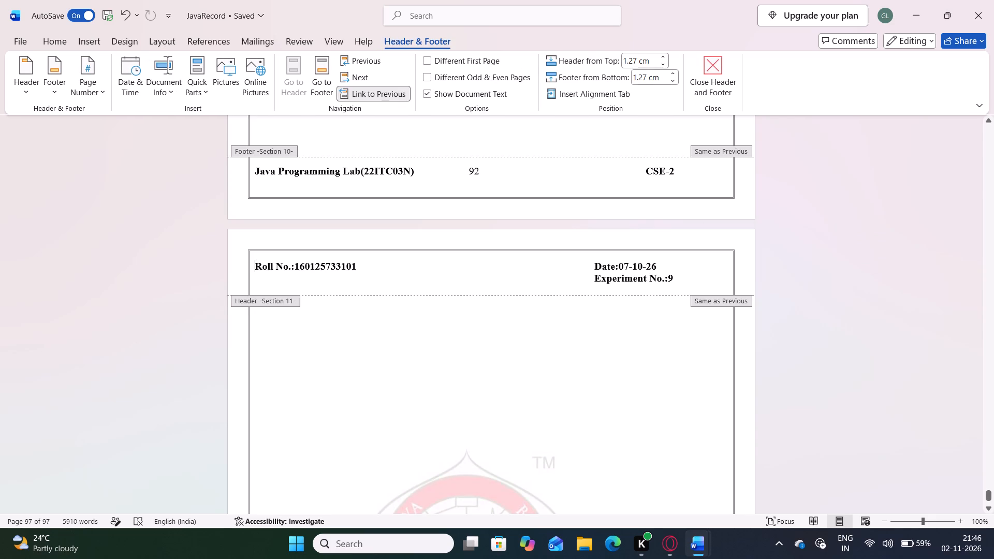
left_click(372, 93)
Unlink the Section 11 footer on the last page from the previous section.
scroll(481, 325, "down", 2)
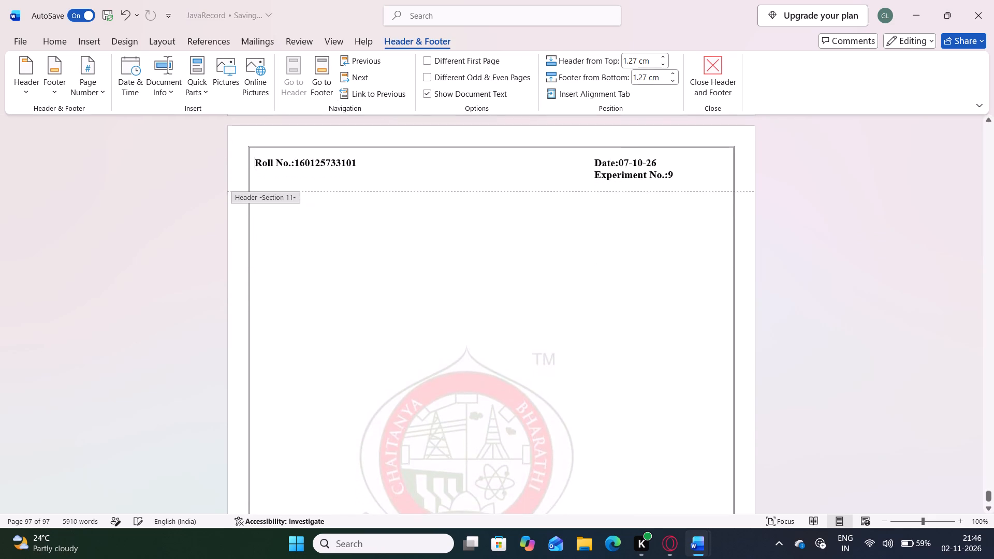
scroll(481, 325, "down", 11)
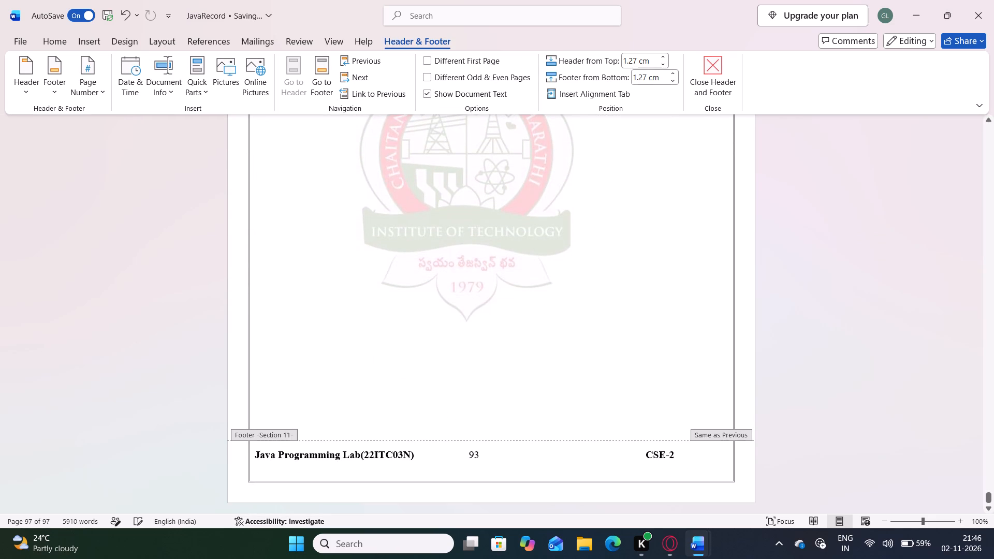
left_click(551, 462)
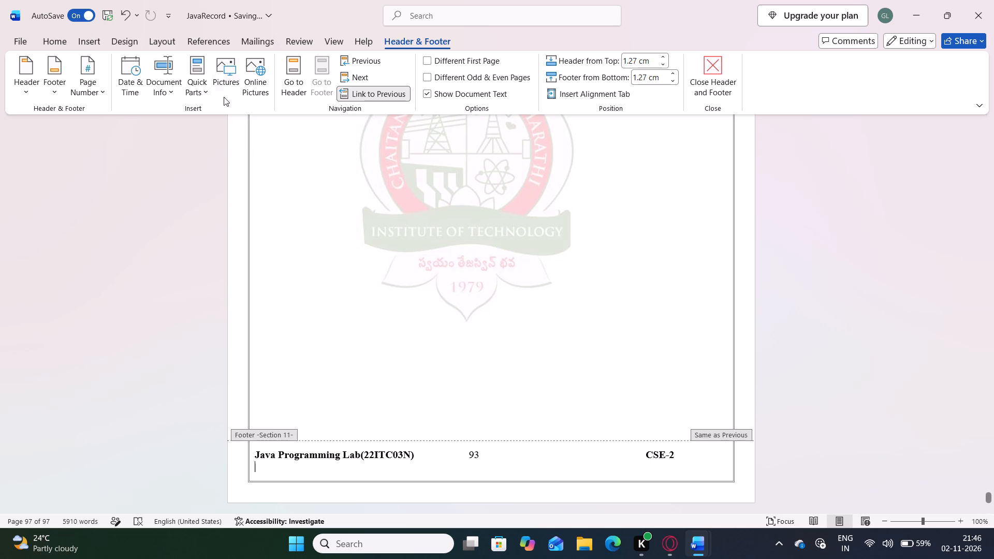
left_click(343, 91)
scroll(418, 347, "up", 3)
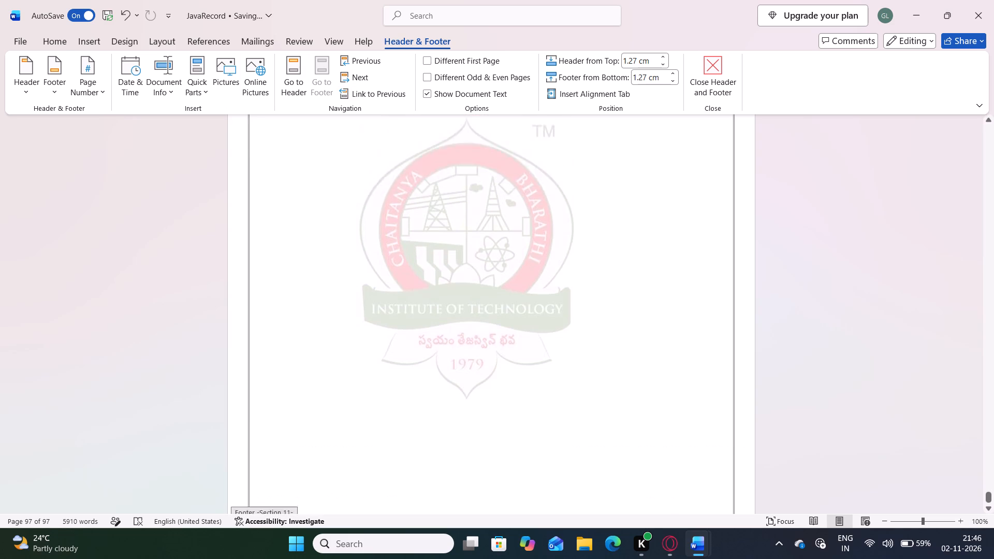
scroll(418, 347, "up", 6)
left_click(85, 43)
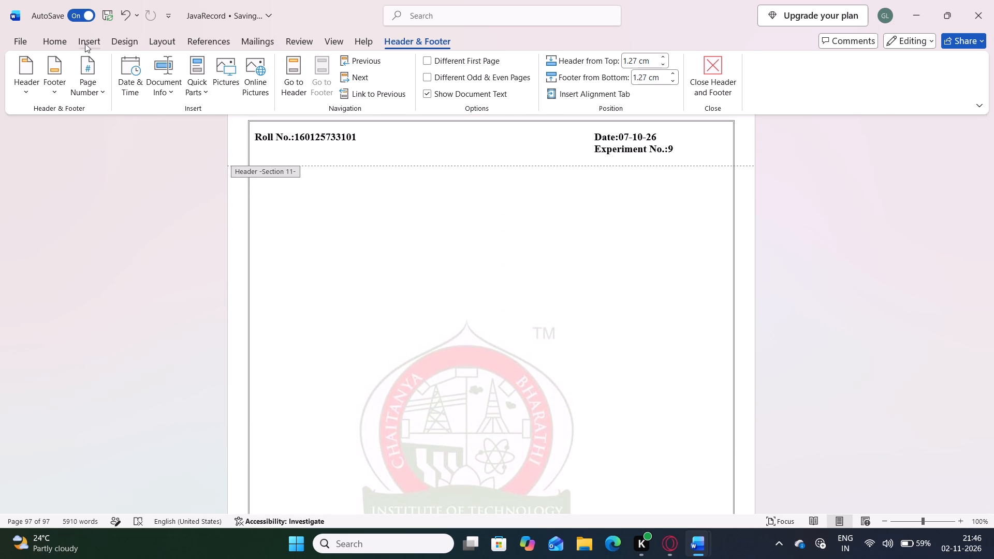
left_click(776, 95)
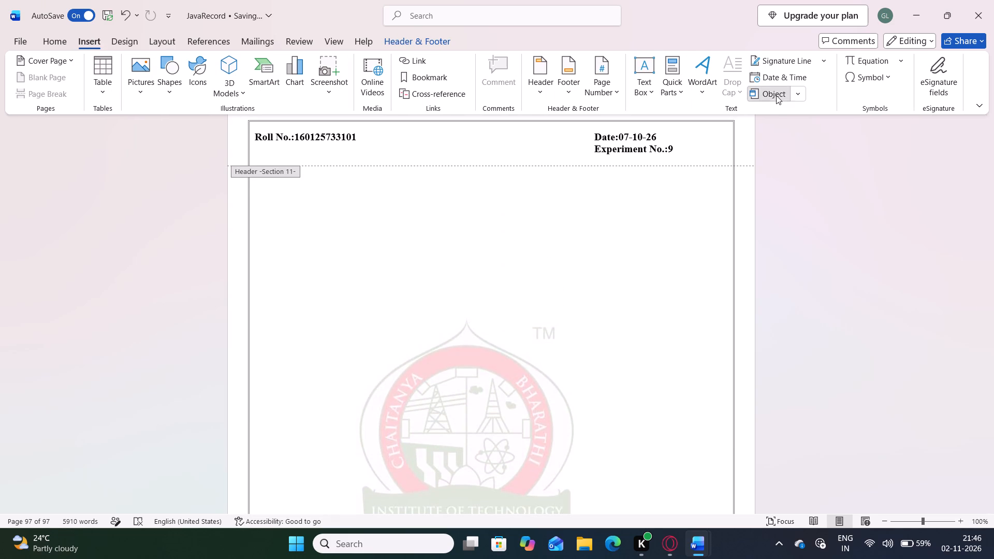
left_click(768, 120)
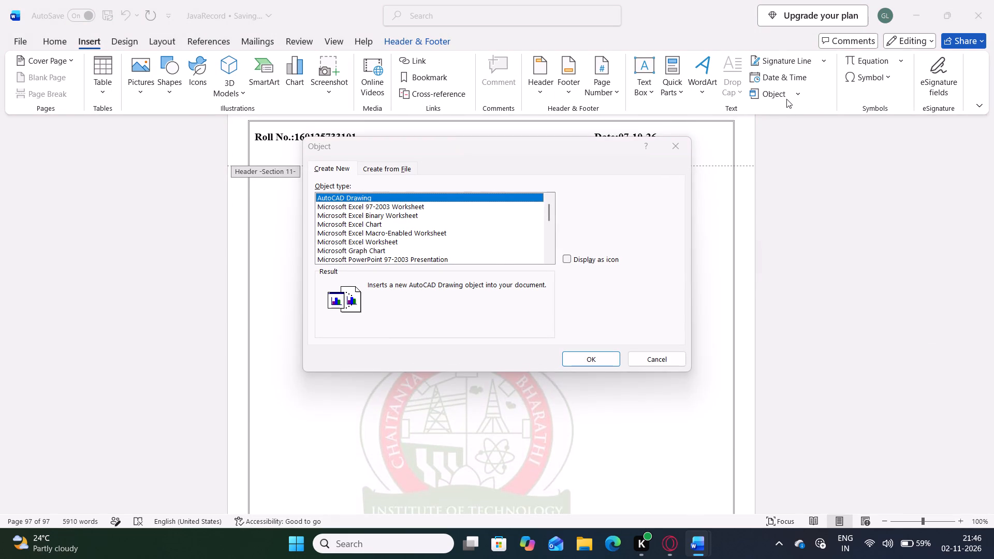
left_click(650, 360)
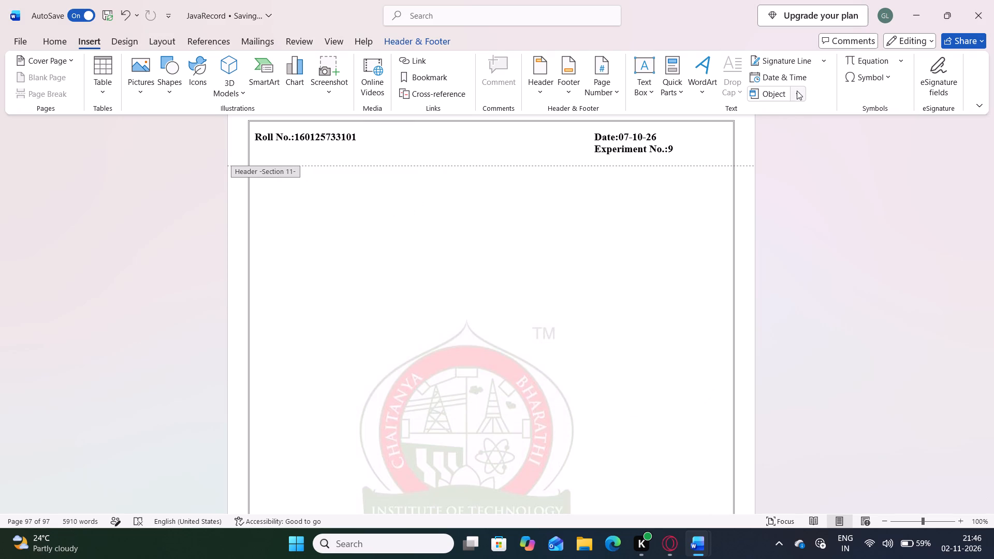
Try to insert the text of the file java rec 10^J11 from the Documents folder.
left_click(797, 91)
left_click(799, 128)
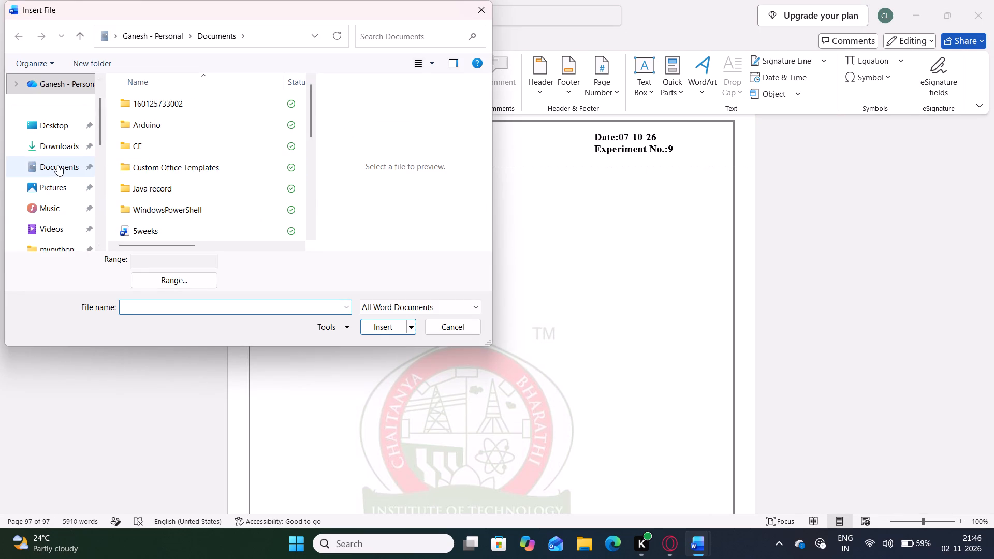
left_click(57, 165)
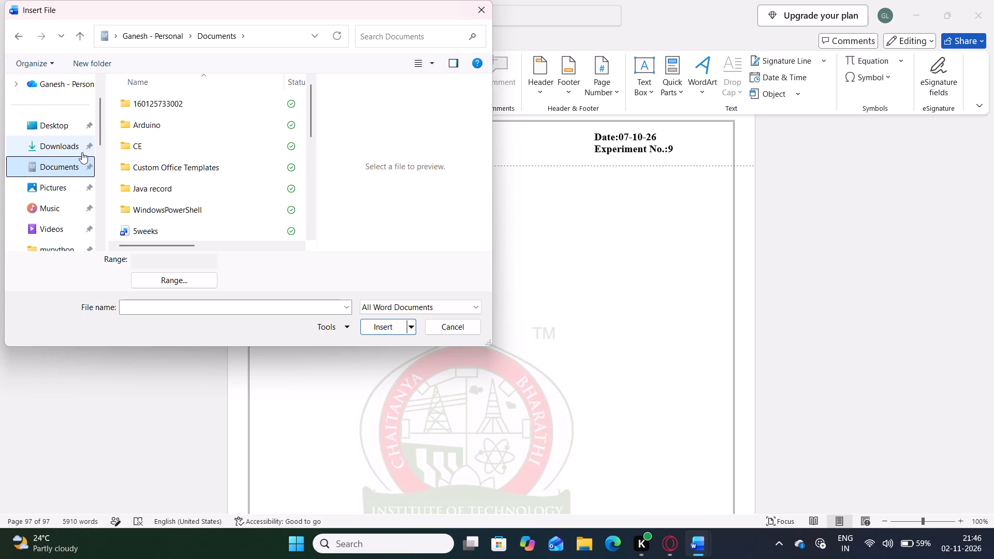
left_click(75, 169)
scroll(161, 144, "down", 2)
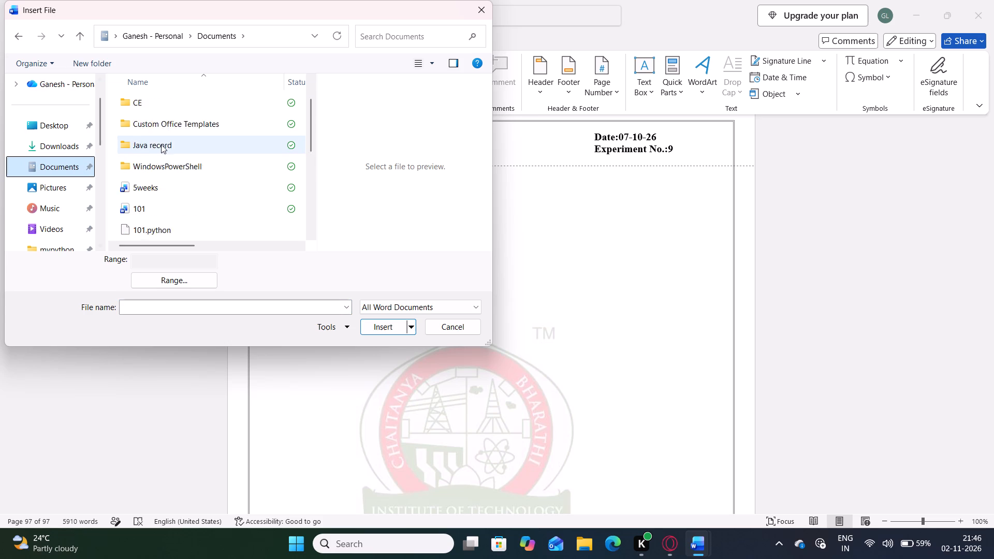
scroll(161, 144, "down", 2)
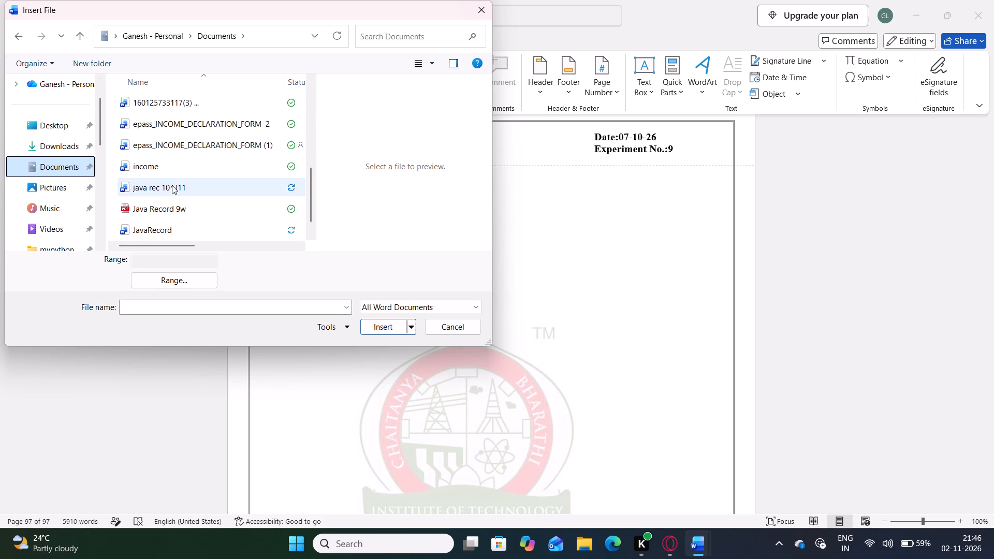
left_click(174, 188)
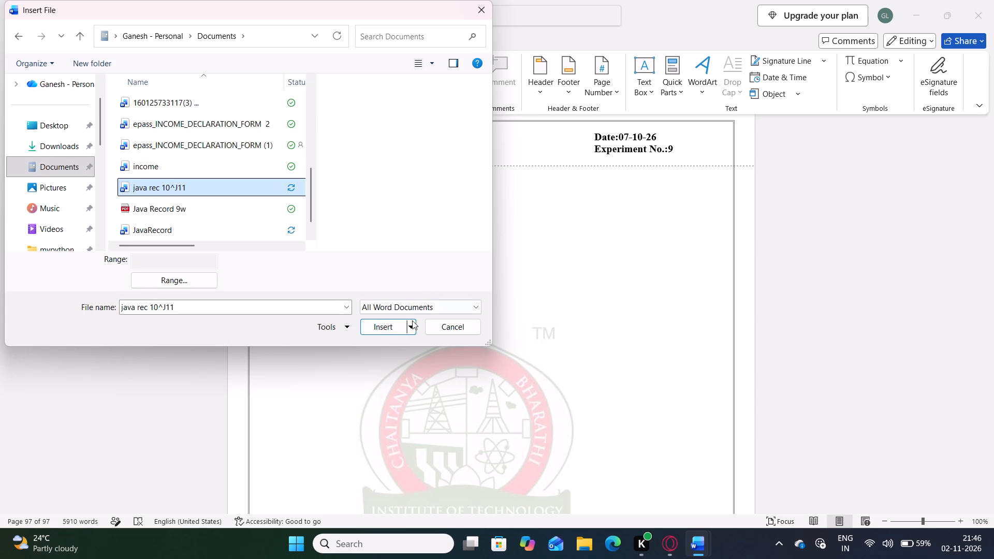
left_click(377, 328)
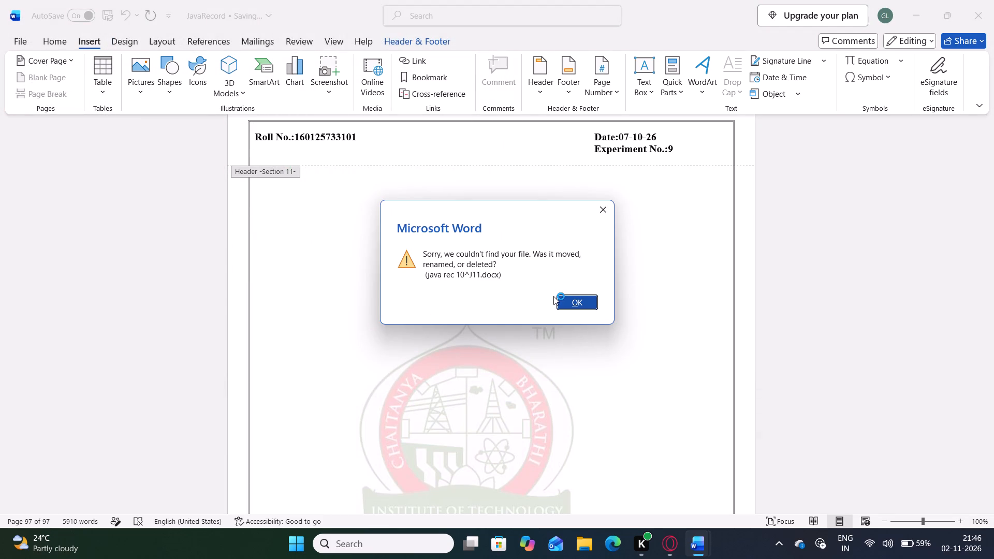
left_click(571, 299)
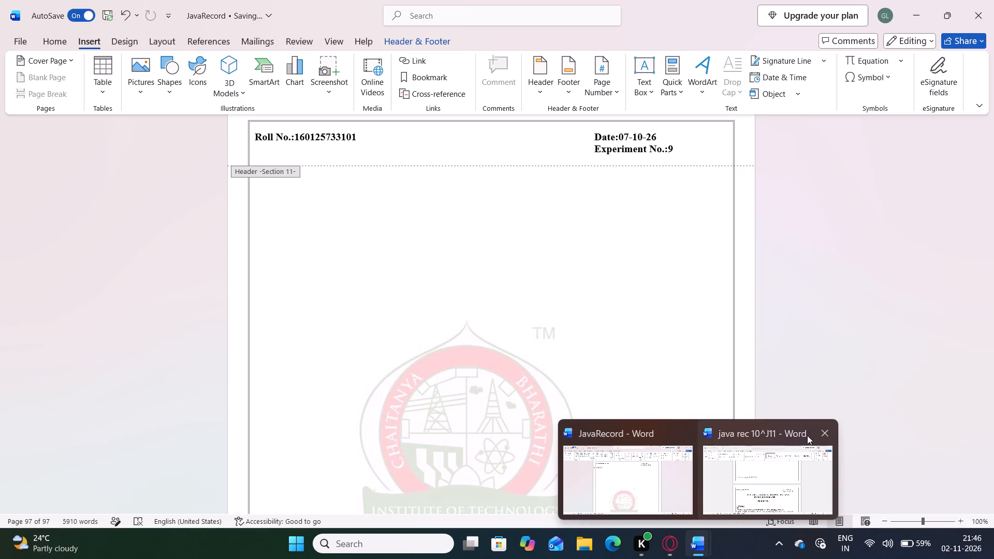
Close the separately open java rec 10^J11 document.
left_click(830, 430)
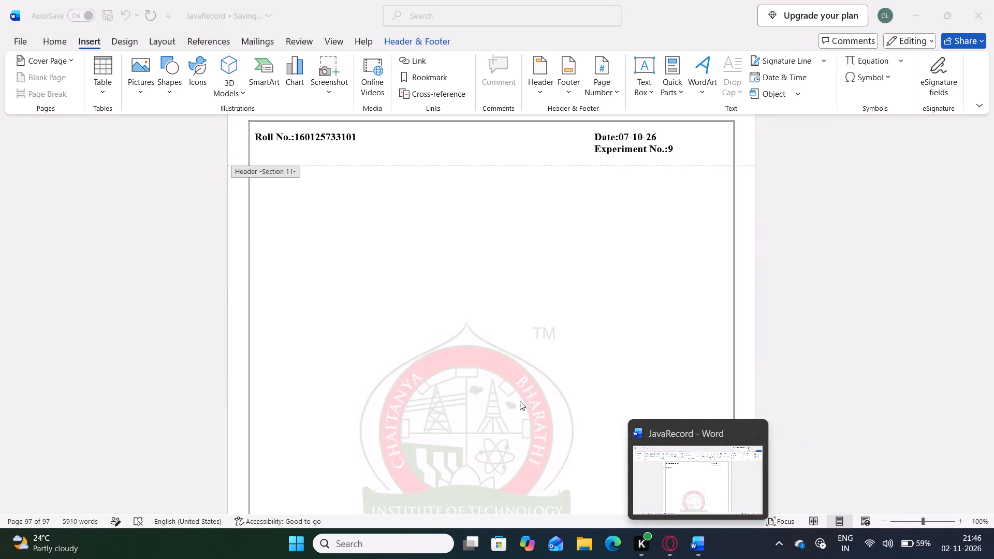
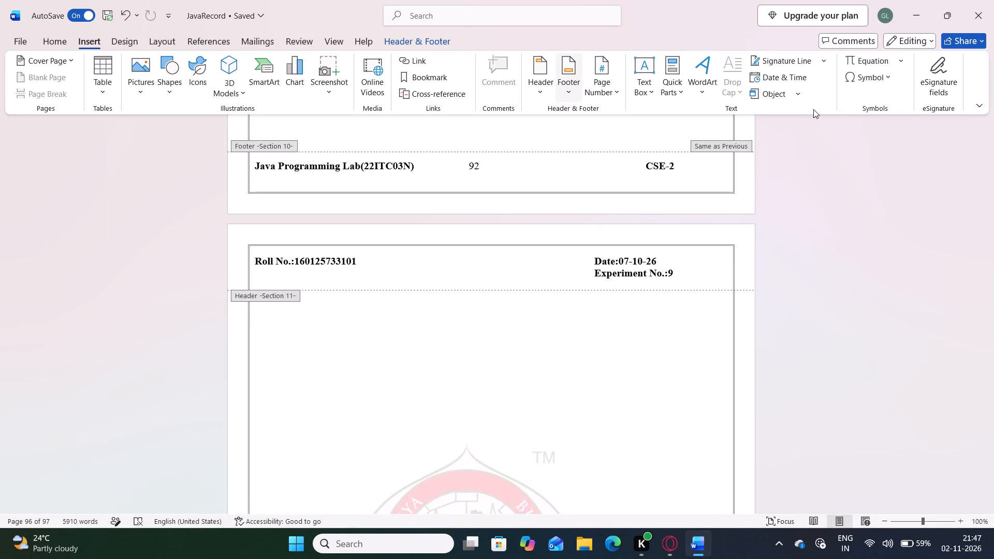
Insert the text of the file java rec 10^J11 from the Documents folder at the cursor in Section 11.
left_click(798, 94)
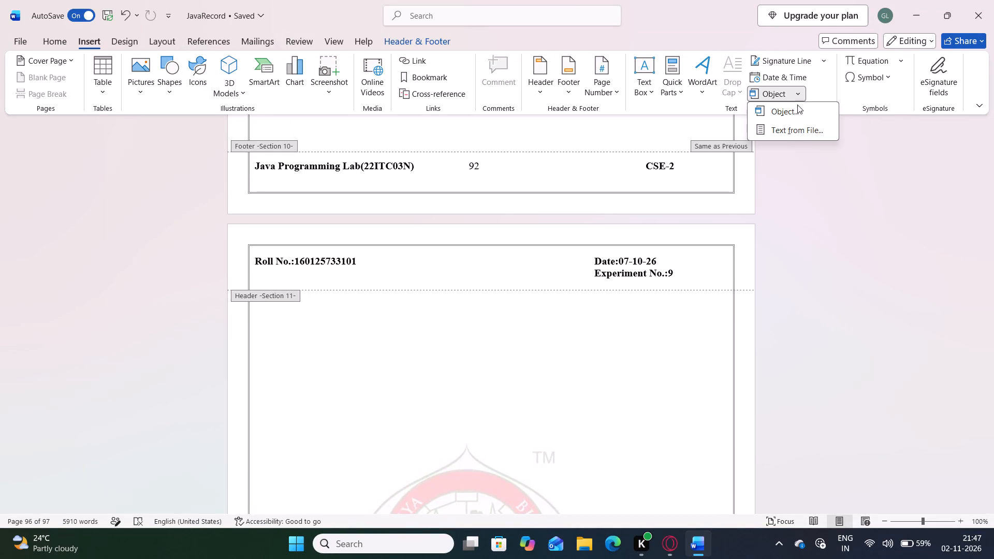
left_click(798, 130)
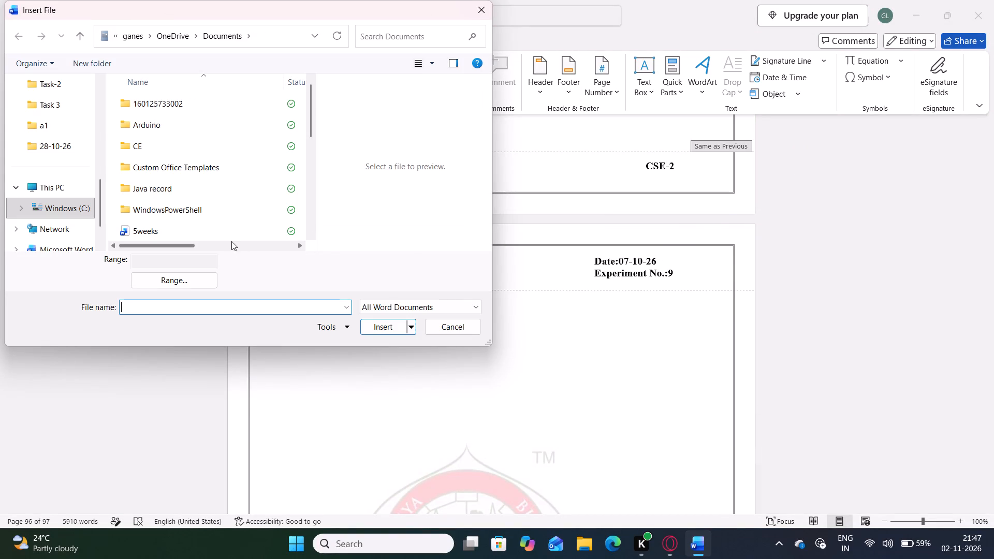
scroll(225, 225, "down", 3)
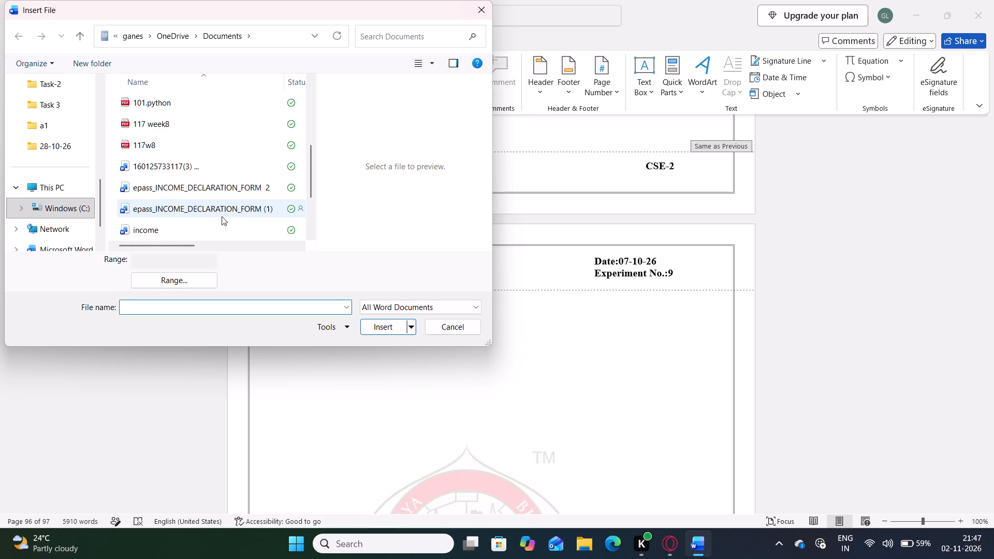
scroll(222, 216, "down", 1)
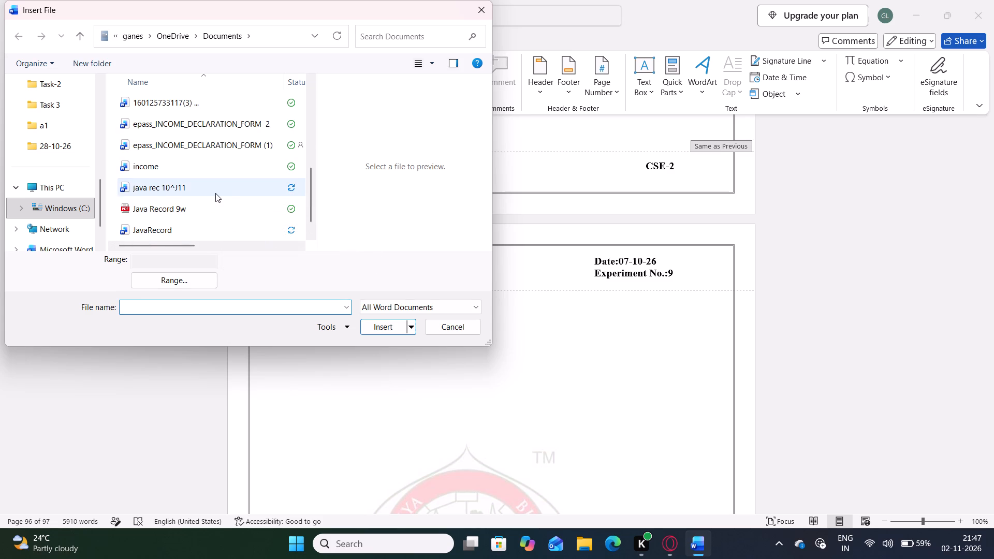
left_click(215, 194)
left_click(385, 324)
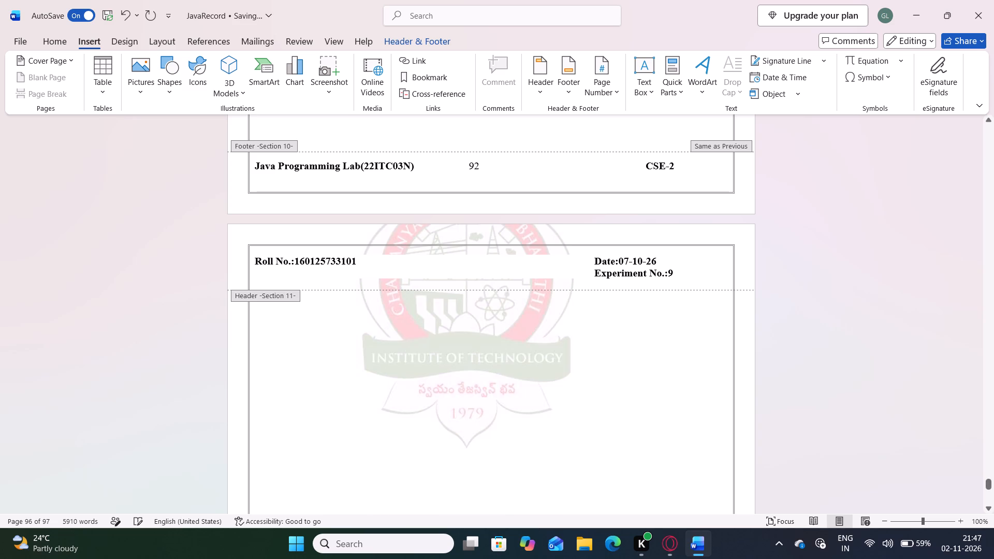
Examine where the inserted week 10 and 11 content landed across the Section 11 pages, headers and footers.
scroll(518, 322, "up", 9)
scroll(518, 323, "down", 6)
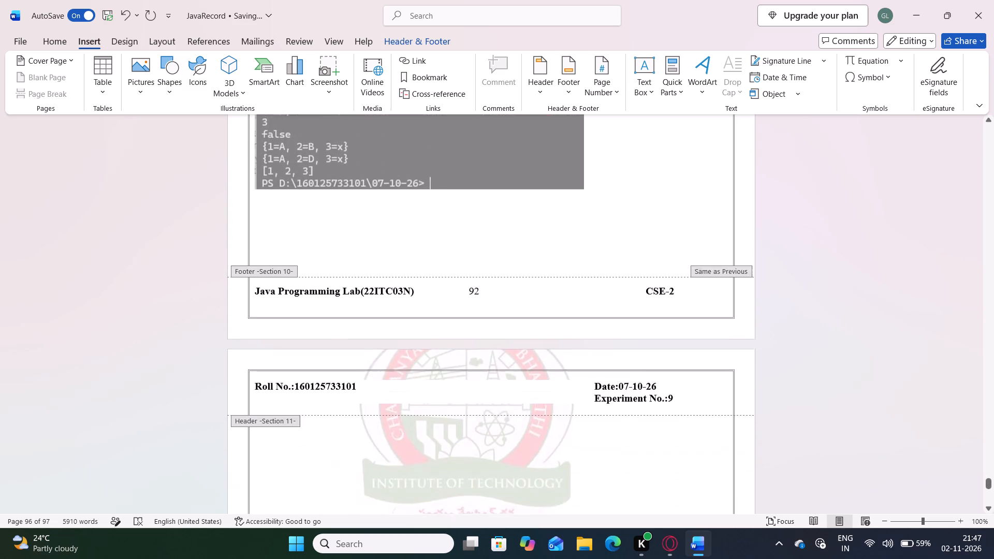
scroll(518, 325, "down", 20)
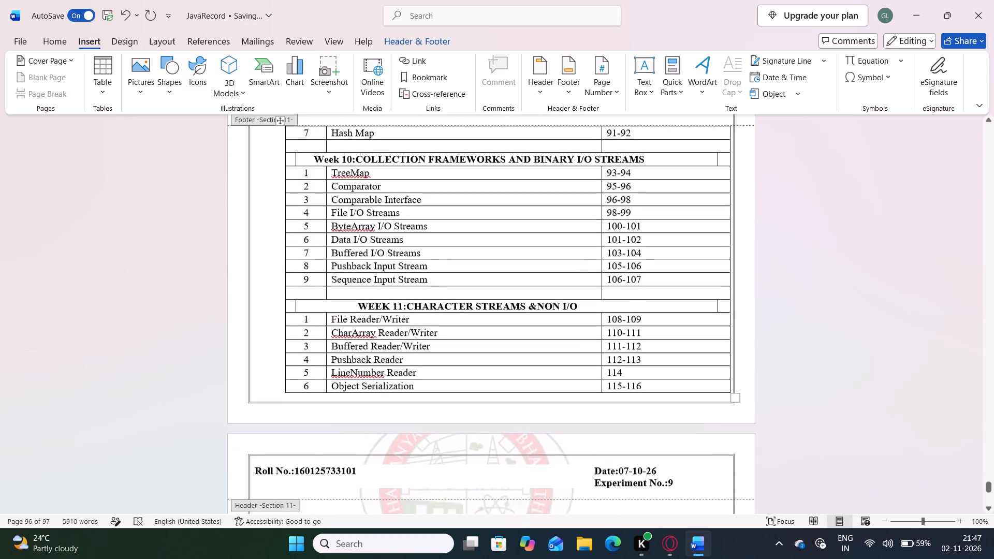
scroll(518, 331, "down", 16)
scroll(515, 335, "down", 5)
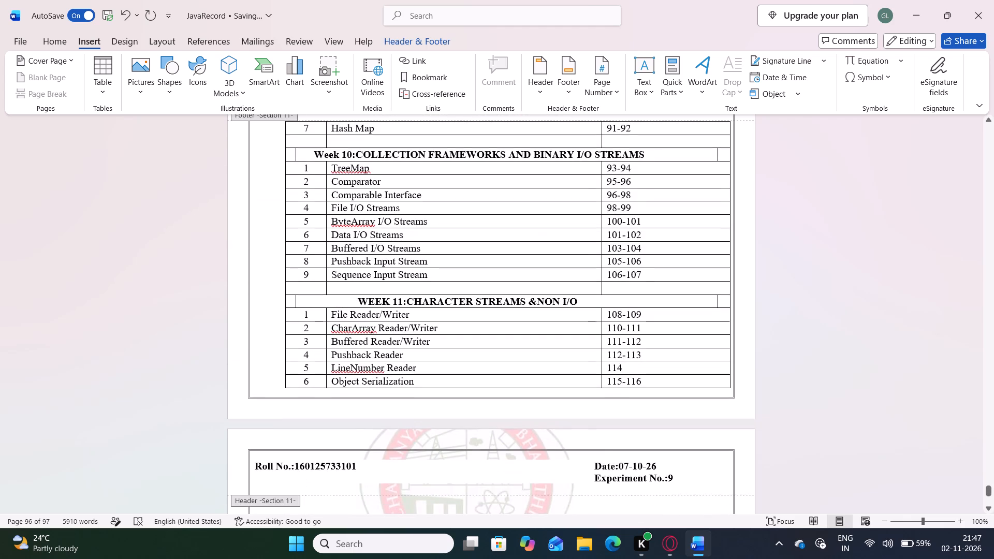
scroll(515, 335, "down", 18)
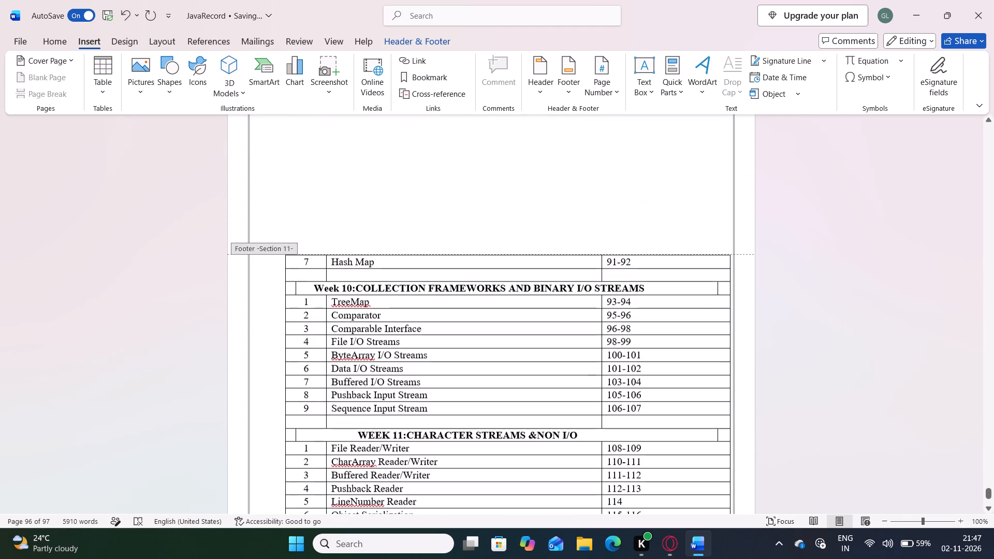
scroll(514, 337, "down", 14)
scroll(512, 345, "down", 10)
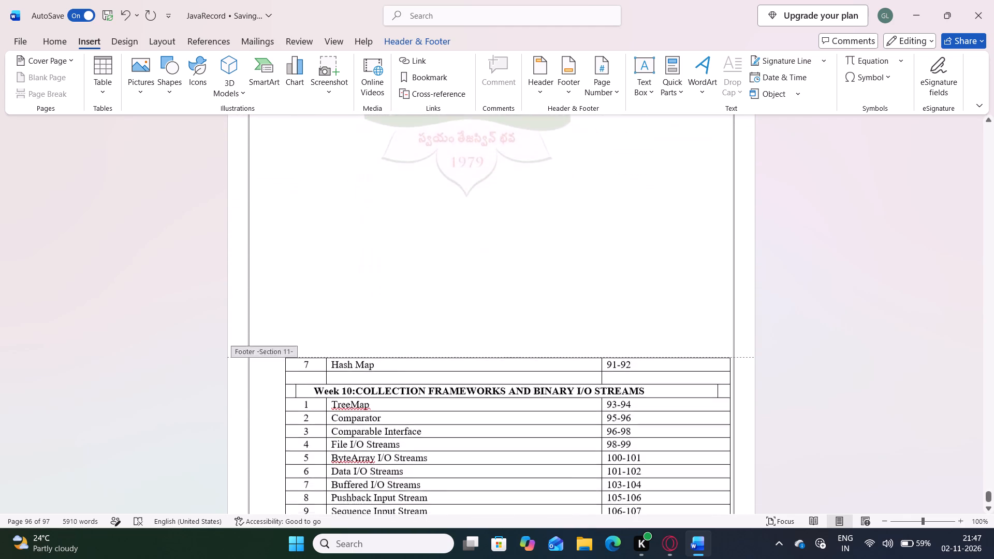
scroll(509, 352, "down", 9)
scroll(509, 352, "up", 4)
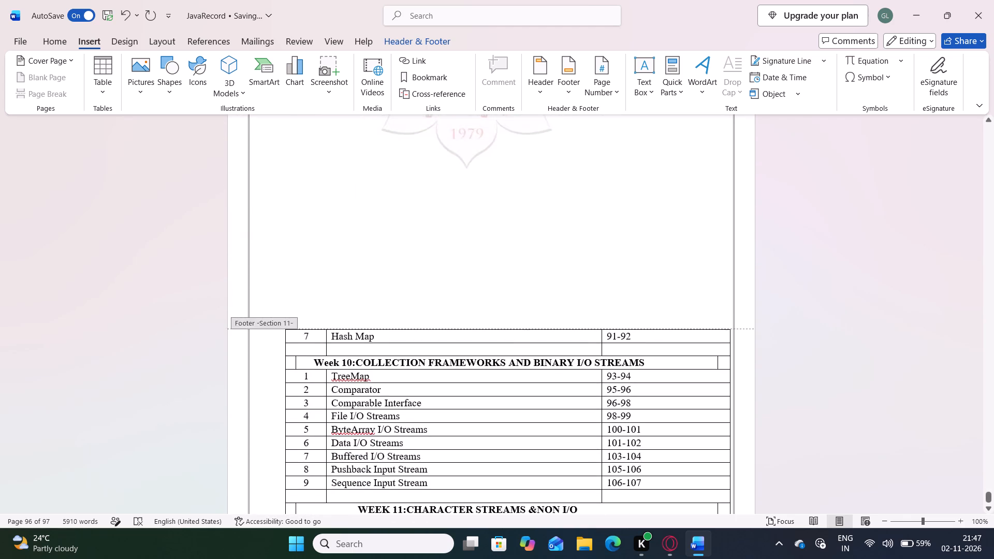
scroll(509, 352, "up", 20)
scroll(509, 352, "up", 4)
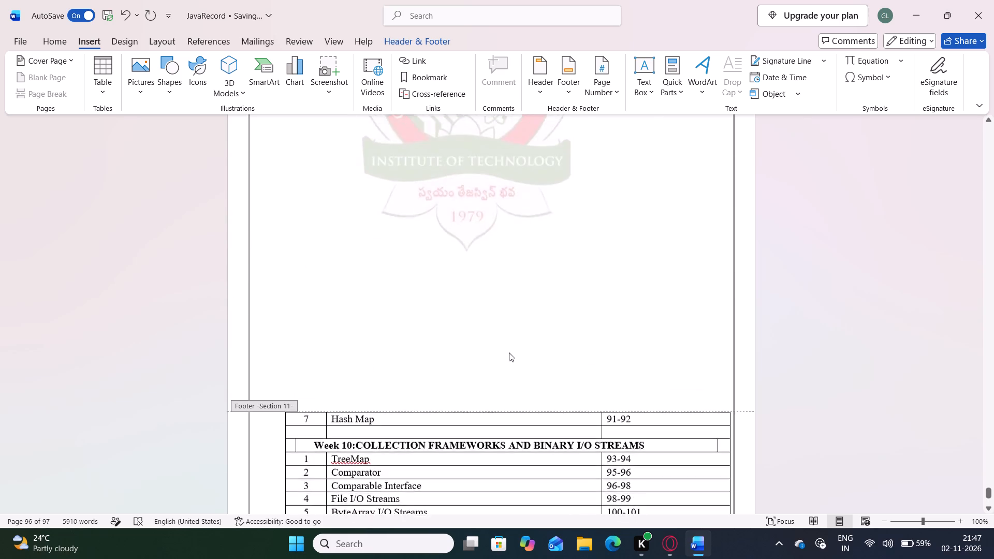
scroll(509, 352, "up", 14)
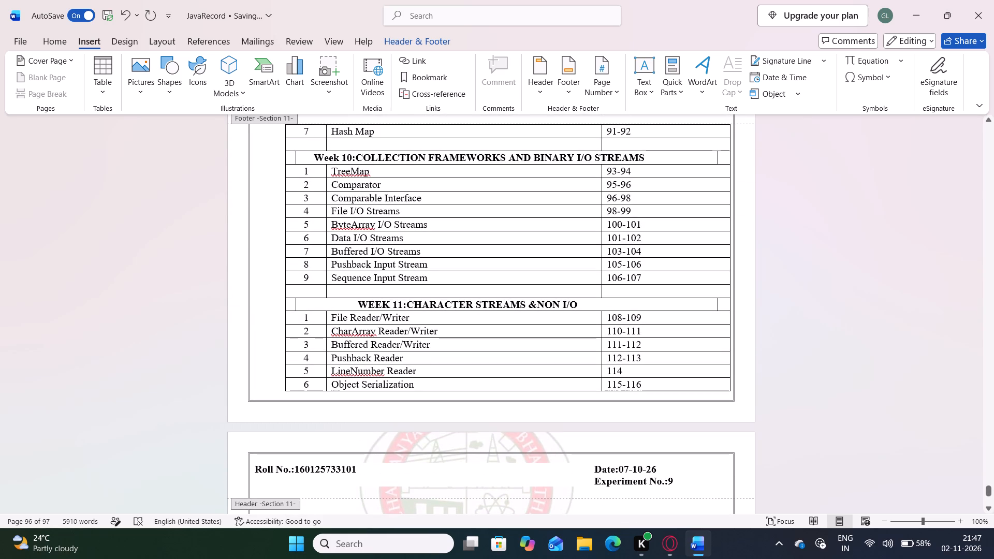
scroll(509, 352, "up", 17)
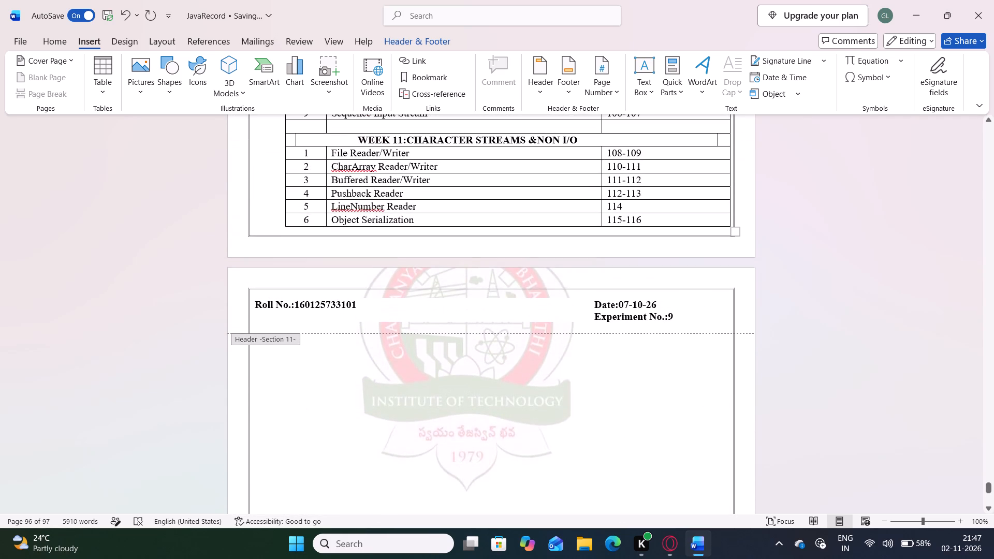
scroll(509, 352, "up", 12)
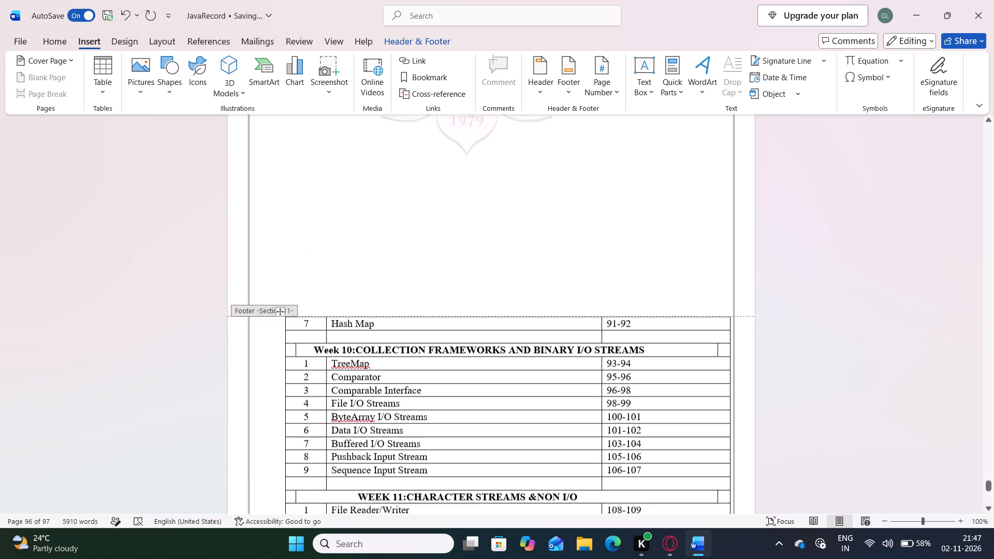
scroll(509, 352, "up", 12)
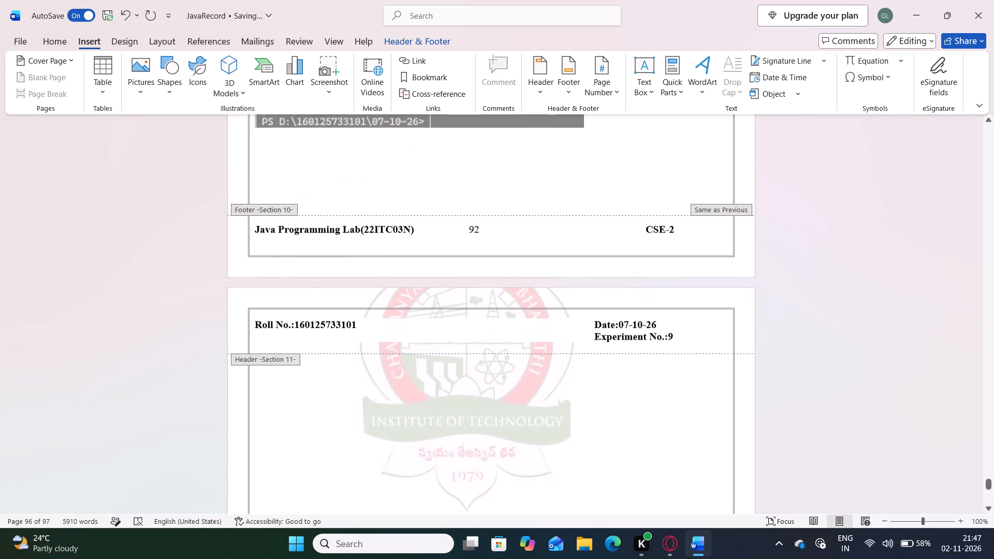
scroll(509, 352, "up", 6)
scroll(509, 352, "down", 19)
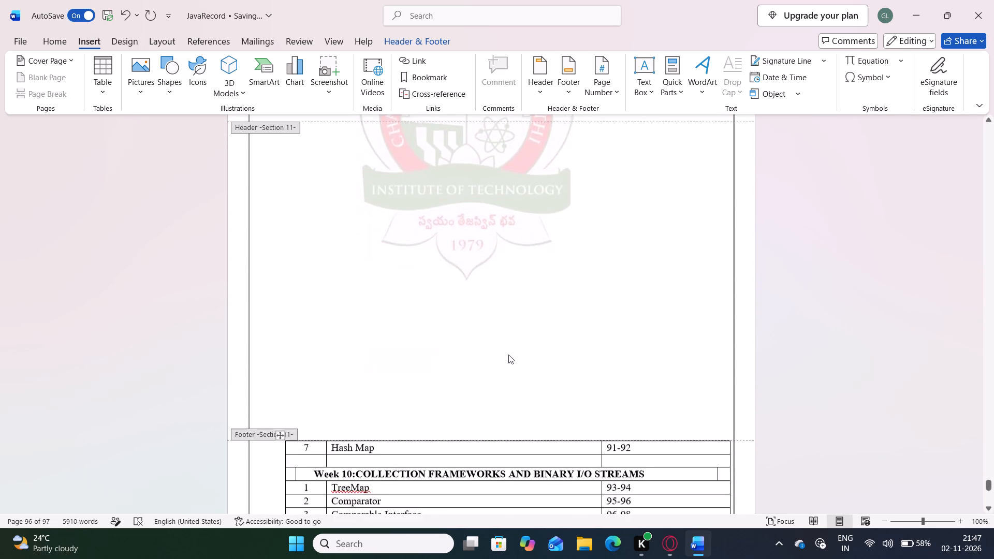
scroll(506, 358, "down", 6)
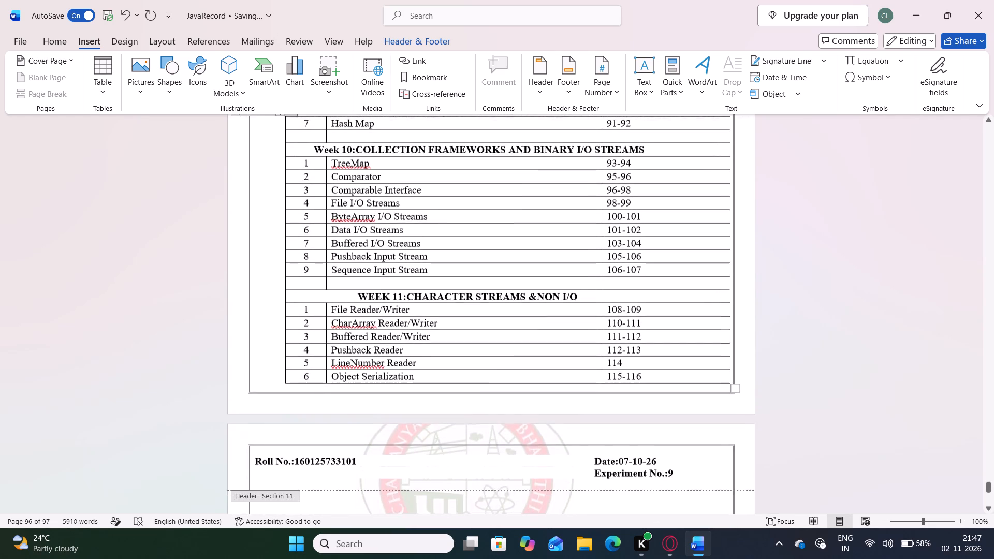
scroll(506, 357, "up", 2)
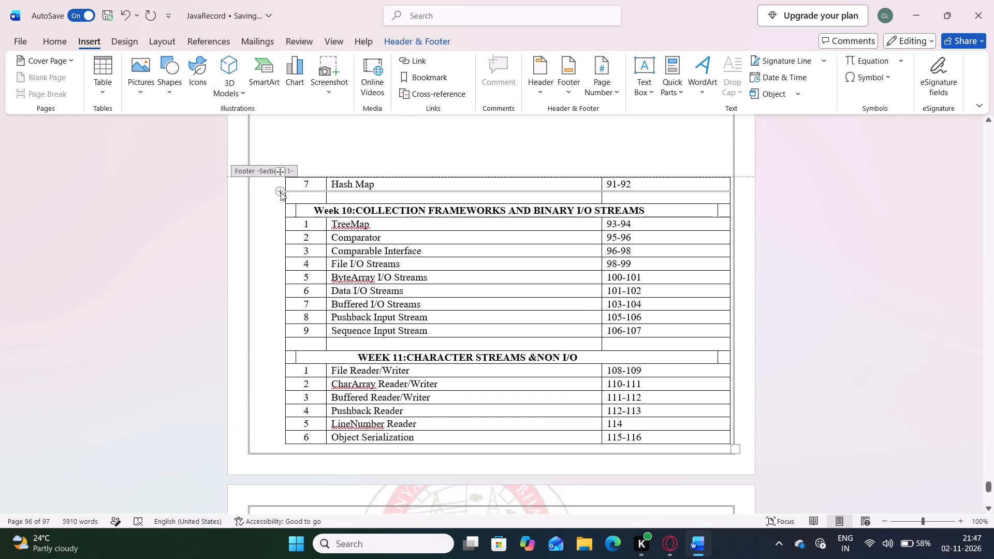
Leave footer editing by returning to the body area above the index table in Section 11.
left_click(276, 183)
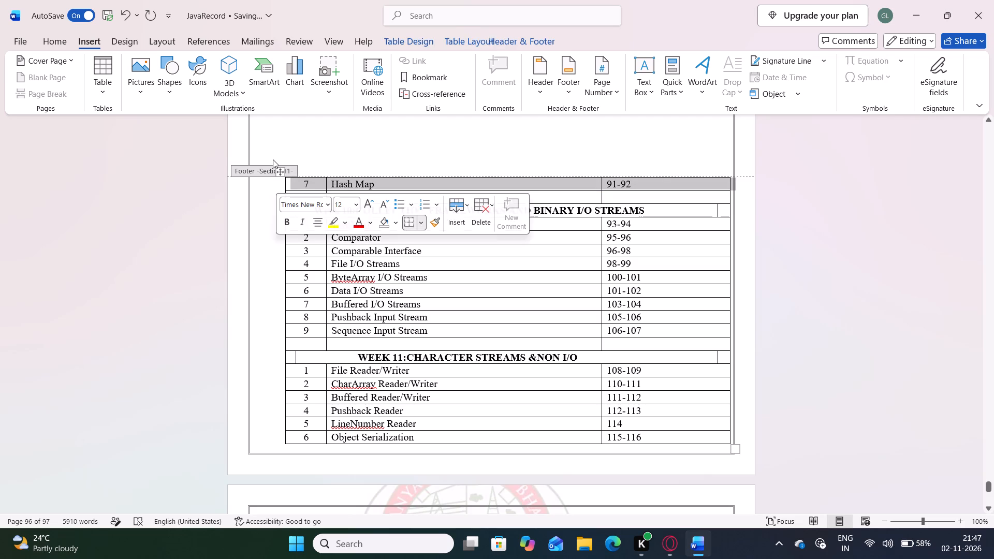
left_click(273, 159)
left_click(251, 193)
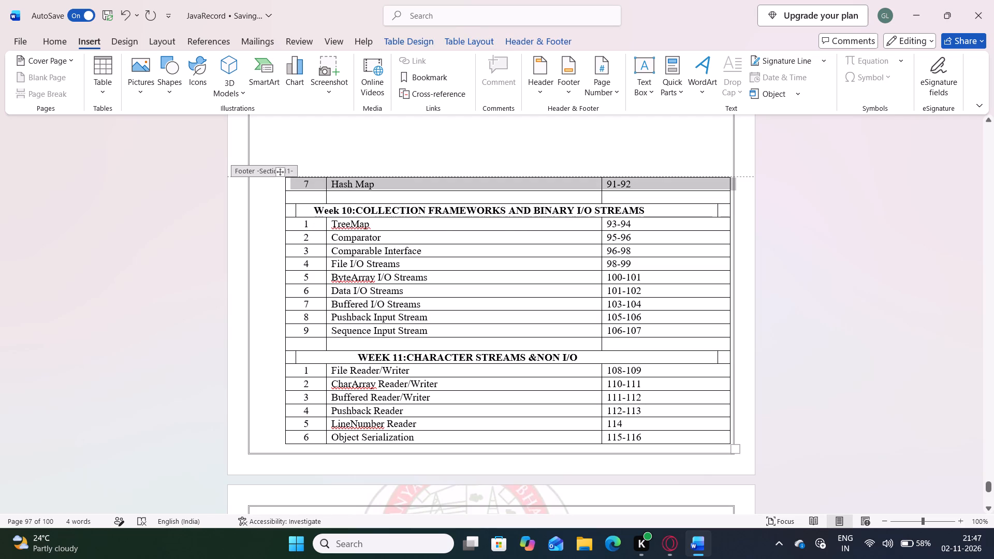
left_click(261, 135)
scroll(262, 137, "up", 3)
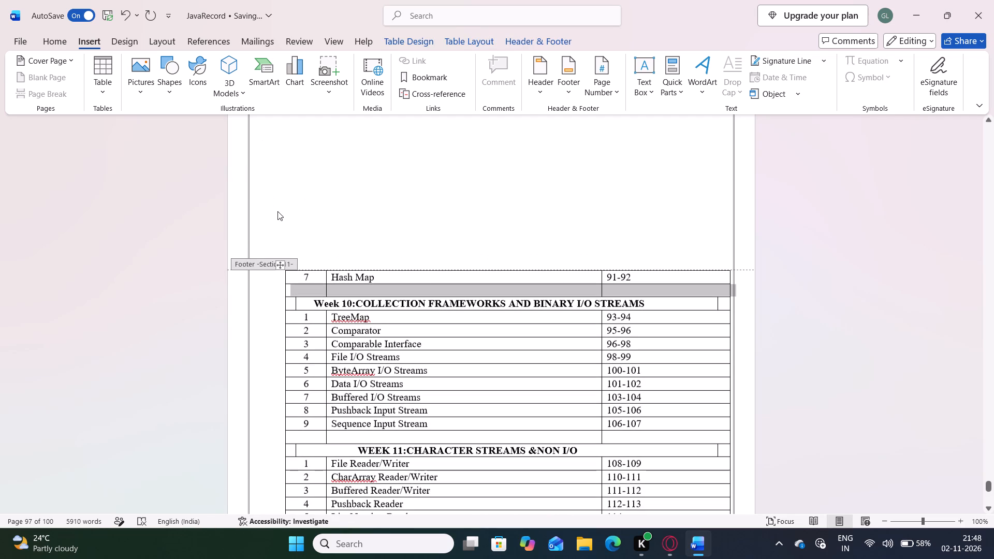
double_click(274, 225)
triple_click(272, 225)
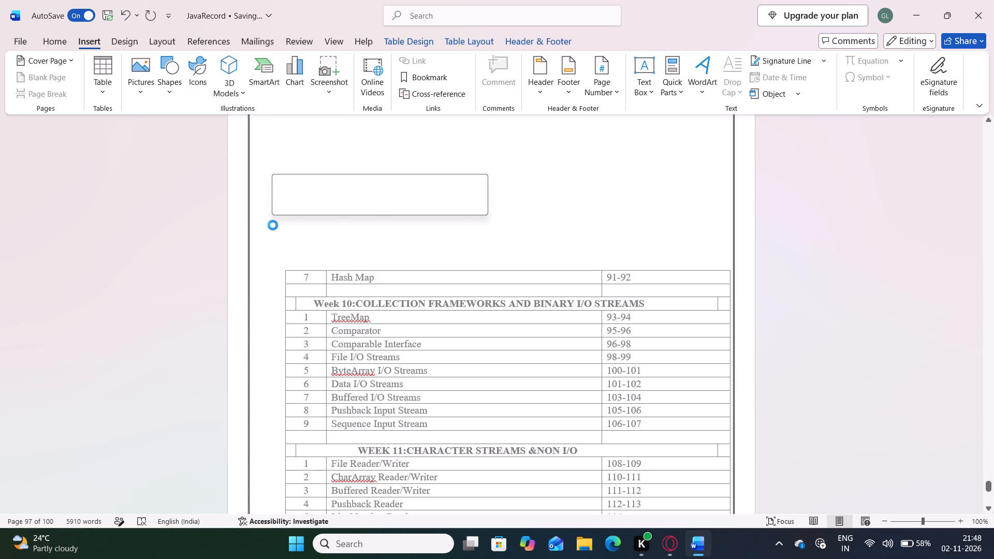
left_click(277, 228)
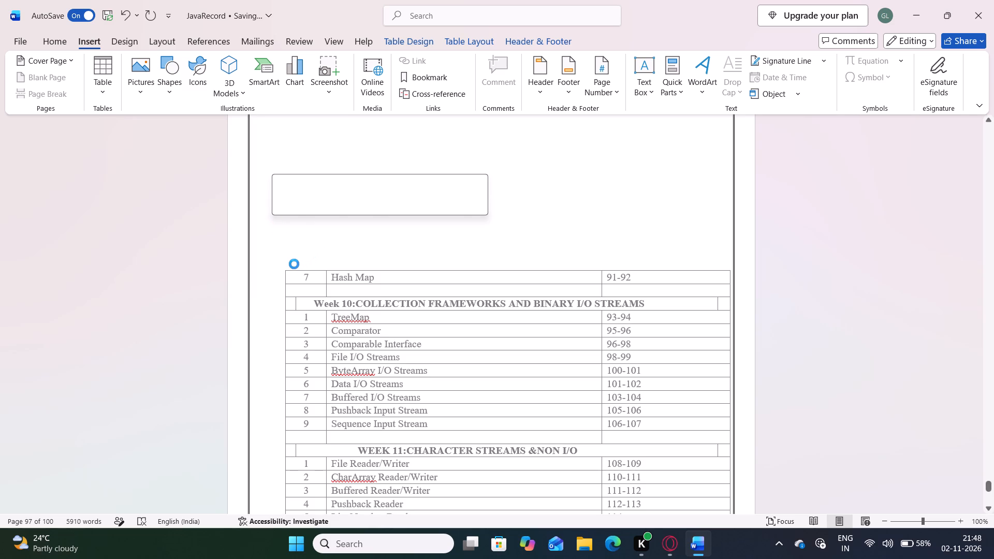
double_click(294, 264)
triple_click(294, 264)
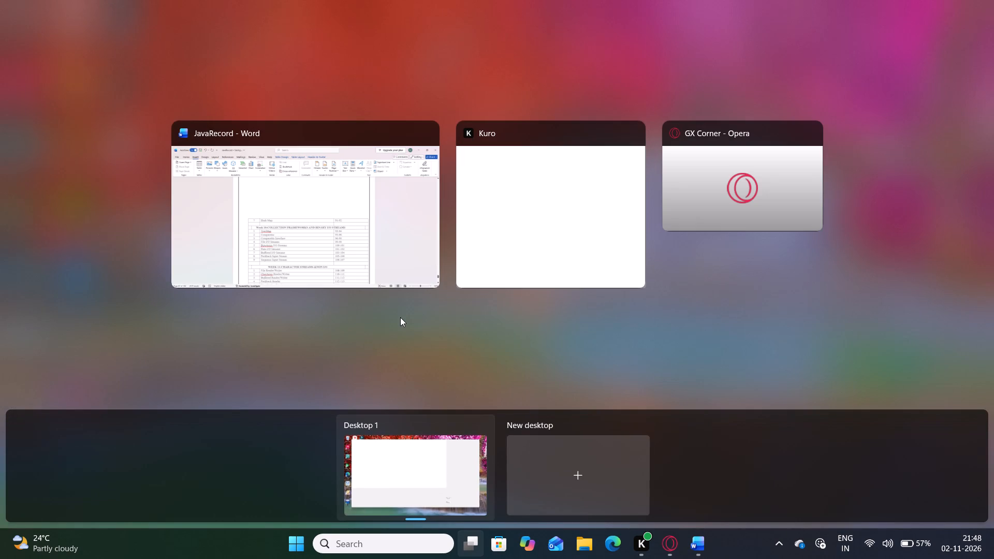
Switch back to the JavaRecord document window in Word.
left_click(297, 242)
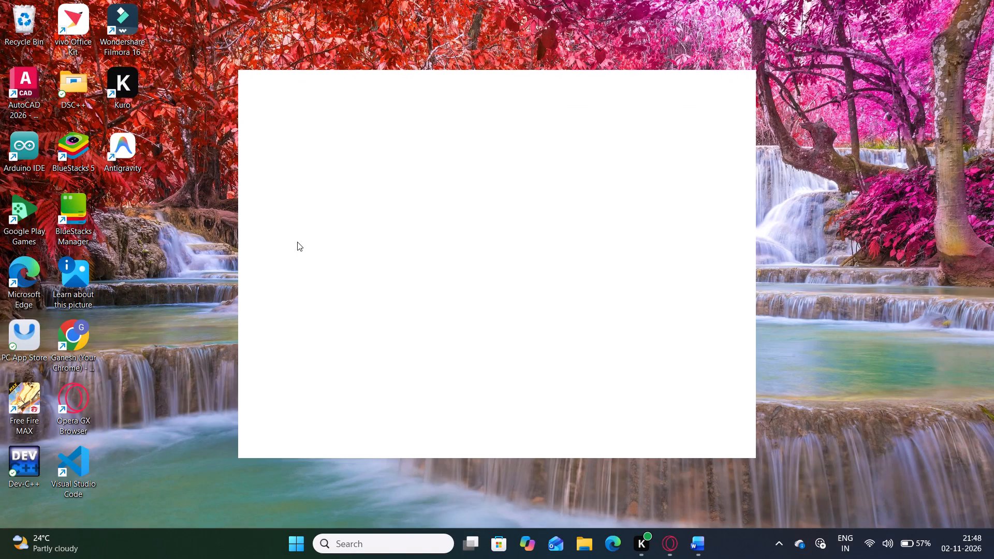
left_click(712, 545)
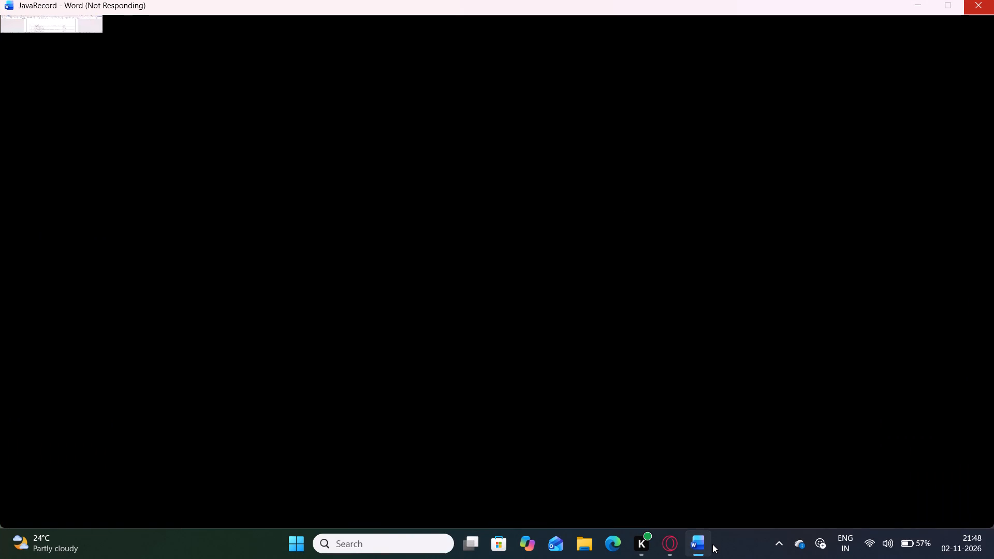
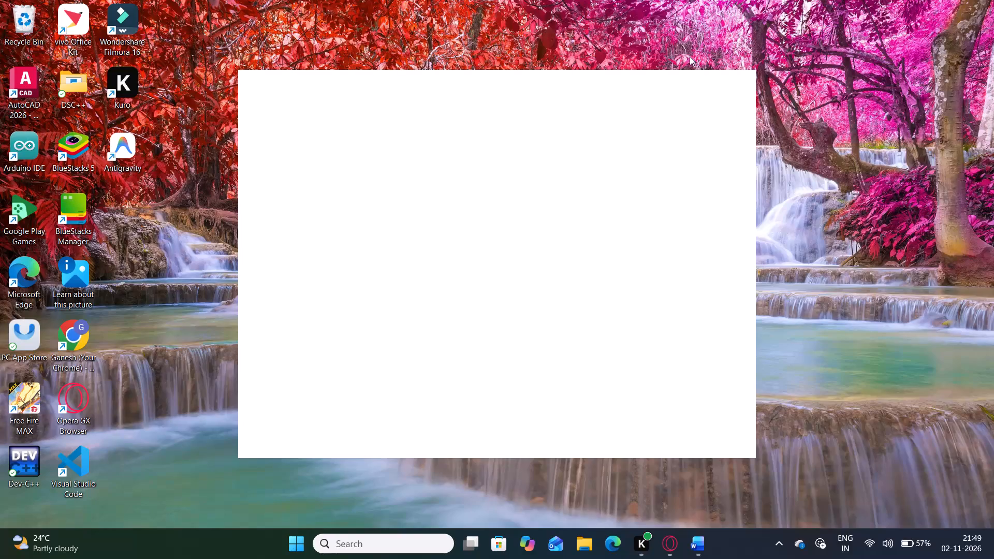
Bring the JavaRecord document window back to the front in Word.
left_click(690, 56)
left_click_drag(690, 56, 792, 342)
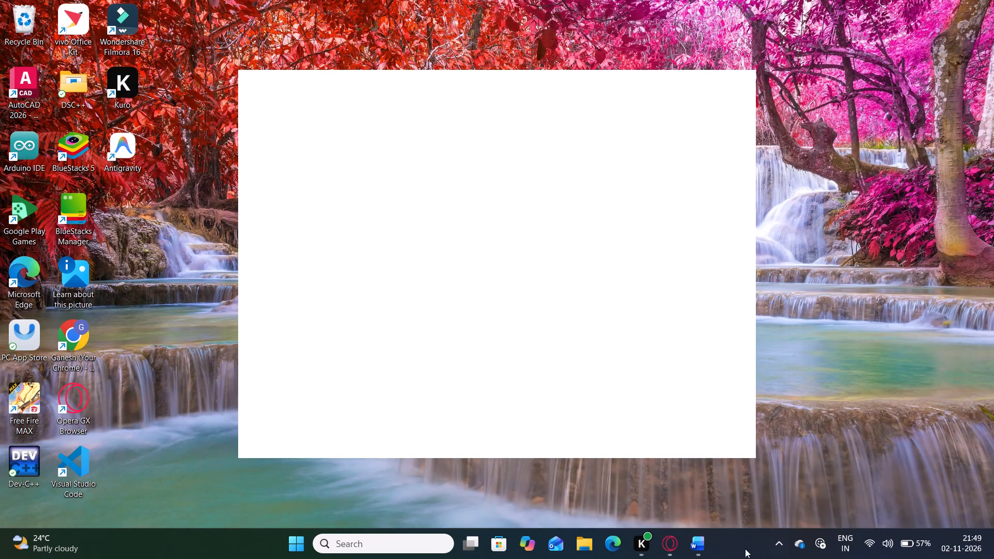
left_click(706, 558)
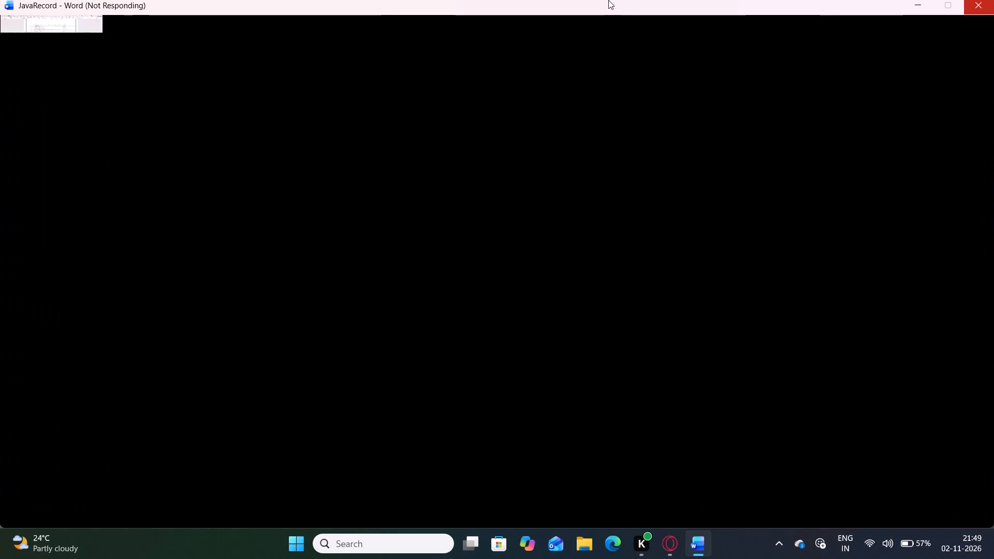
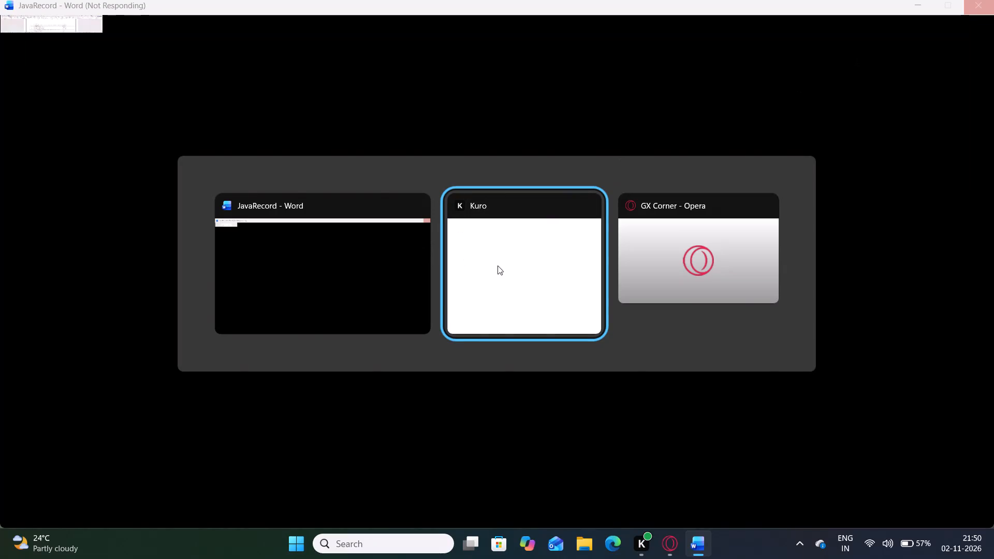
Close the Opera browser window and quit Opera with its open tabs.
left_click(758, 205)
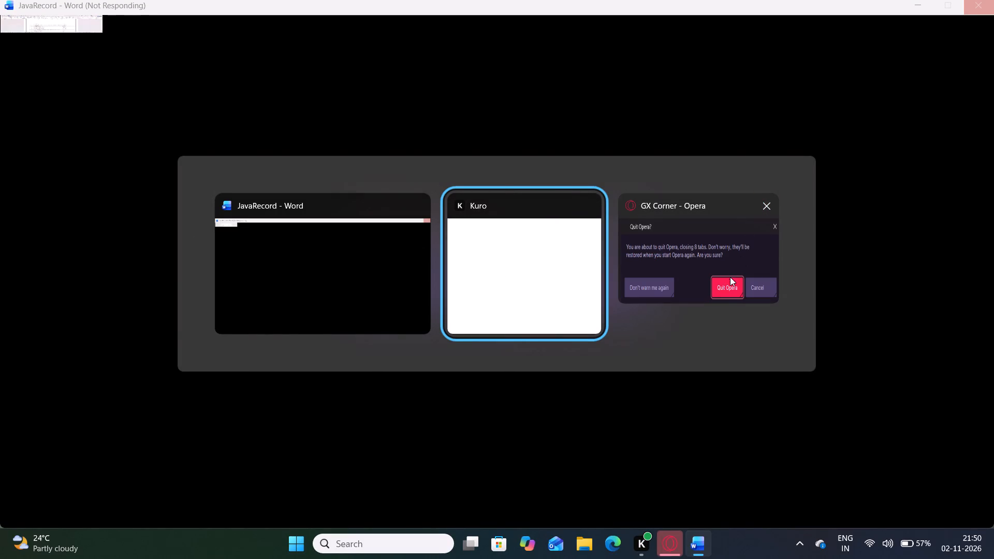
left_click(724, 289)
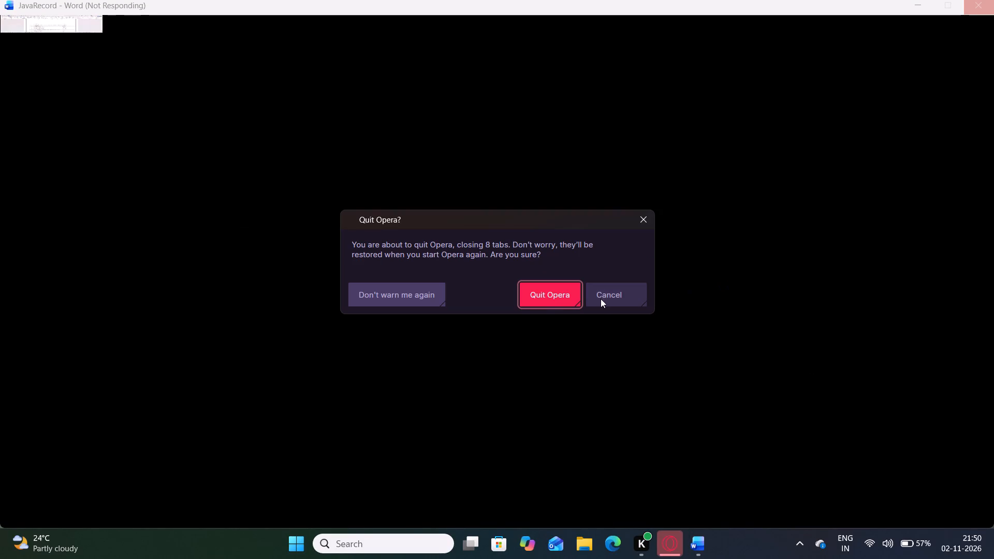
left_click(545, 295)
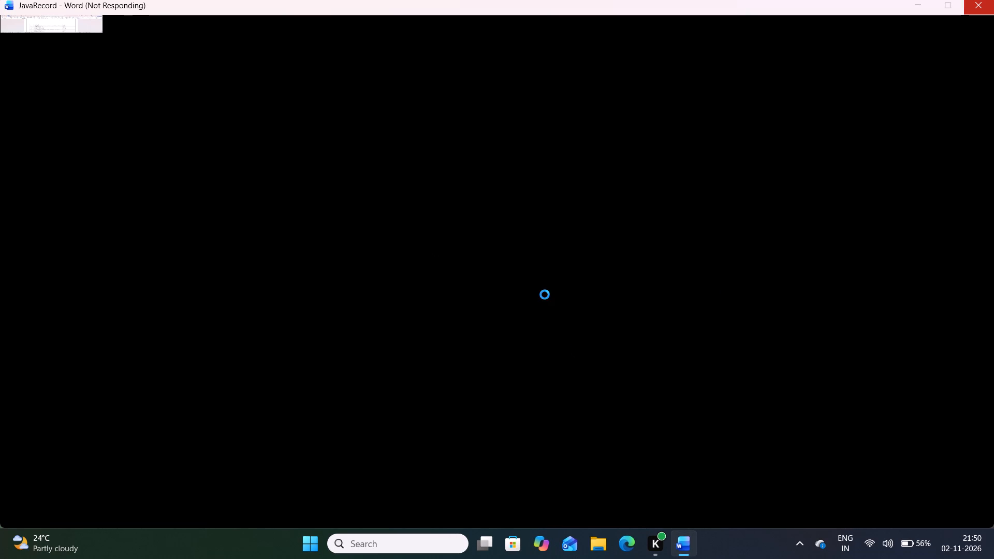
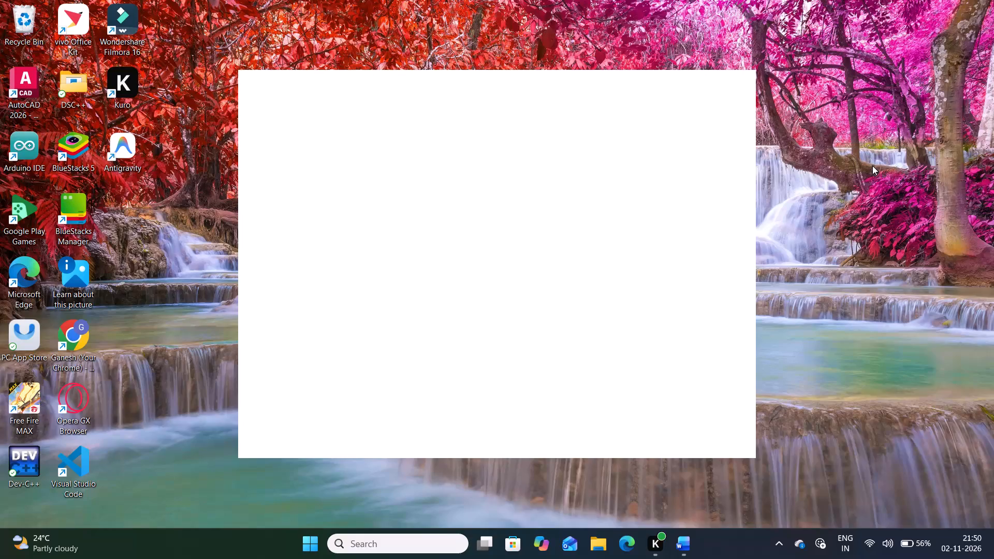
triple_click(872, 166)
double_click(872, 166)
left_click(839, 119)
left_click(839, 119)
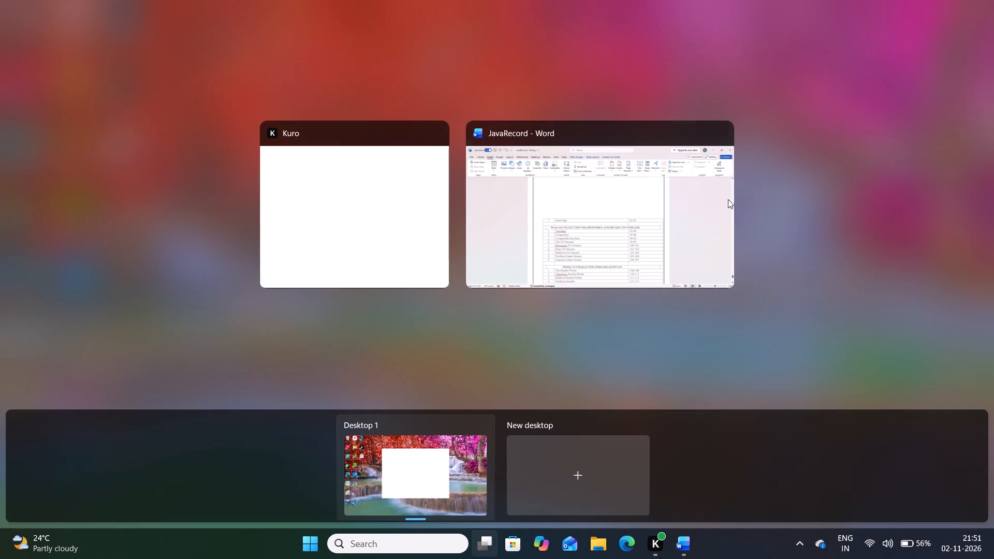
Switch to the JavaRecord document in Word and examine its last pages, from the Hash Map program output through the week 10 and 11 index table.
left_click(525, 251)
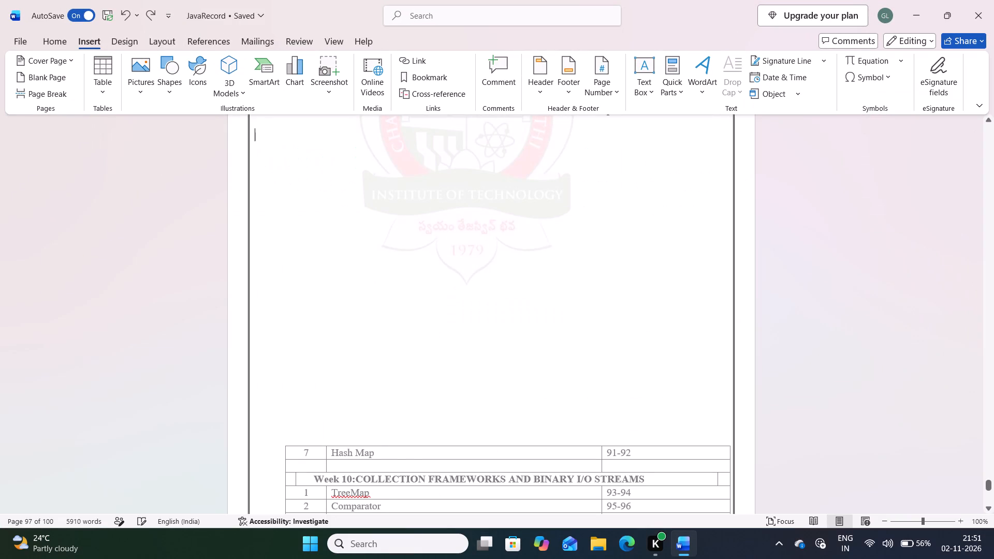
scroll(525, 251, "down", 19)
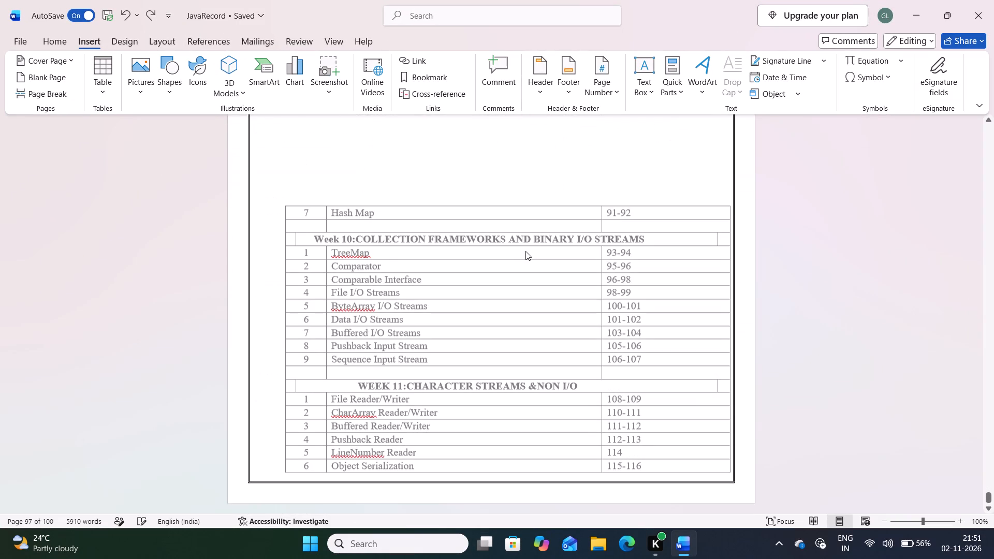
scroll(525, 251, "down", 3)
scroll(525, 251, "up", 7)
double_click(525, 251)
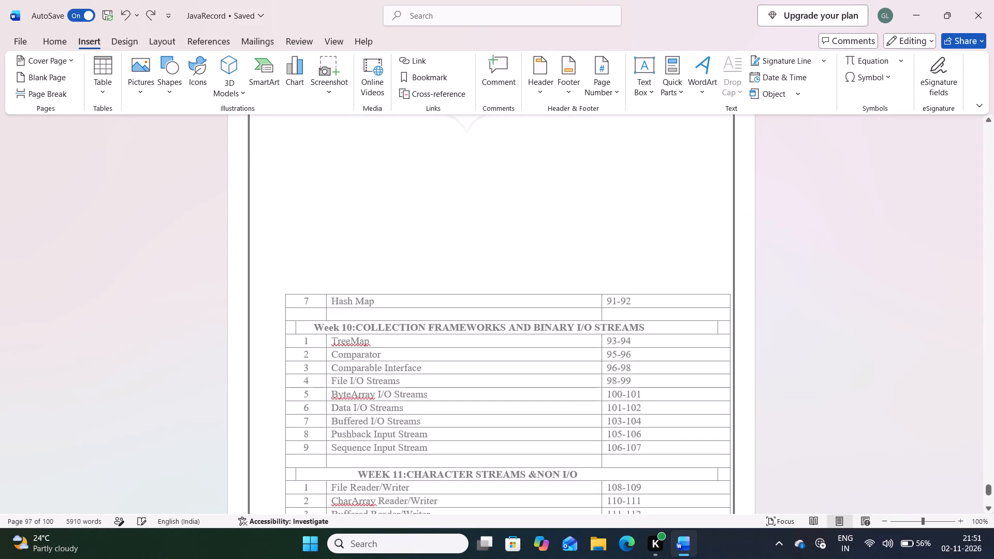
left_click(525, 251)
scroll(525, 251, "up", 4)
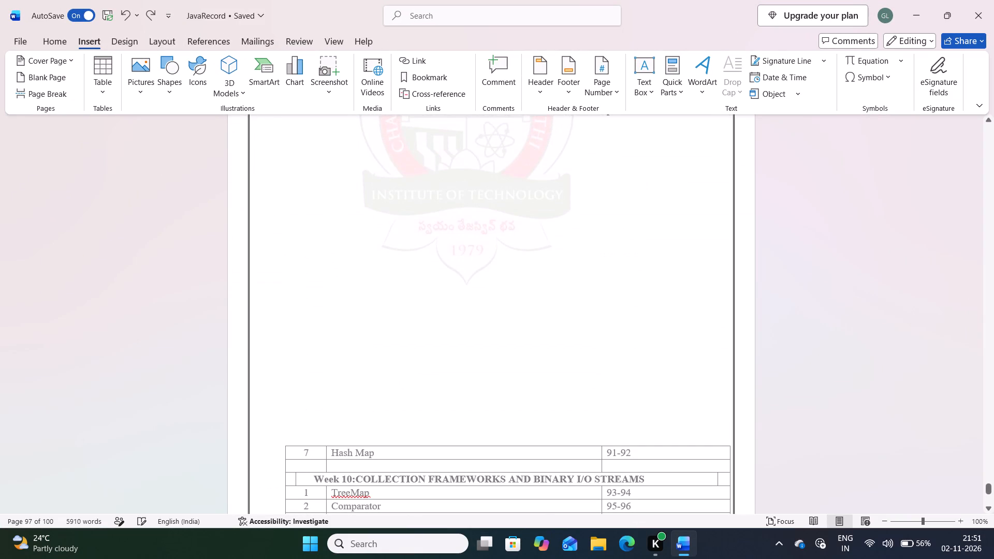
scroll(323, 168, "up", 3)
scroll(323, 168, "down", 3)
scroll(288, 341, "up", 18)
scroll(288, 341, "down", 10)
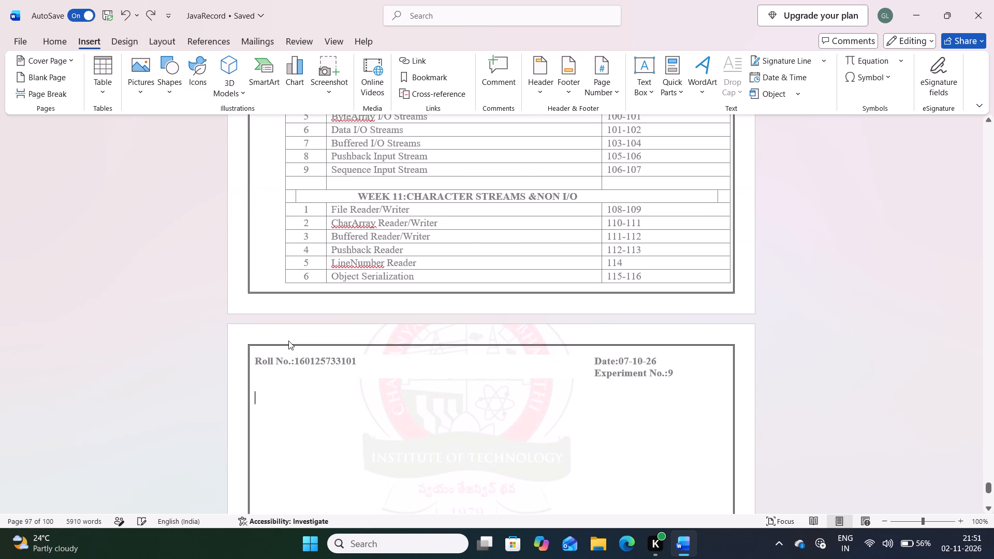
scroll(288, 341, "up", 5)
scroll(288, 341, "right", 1)
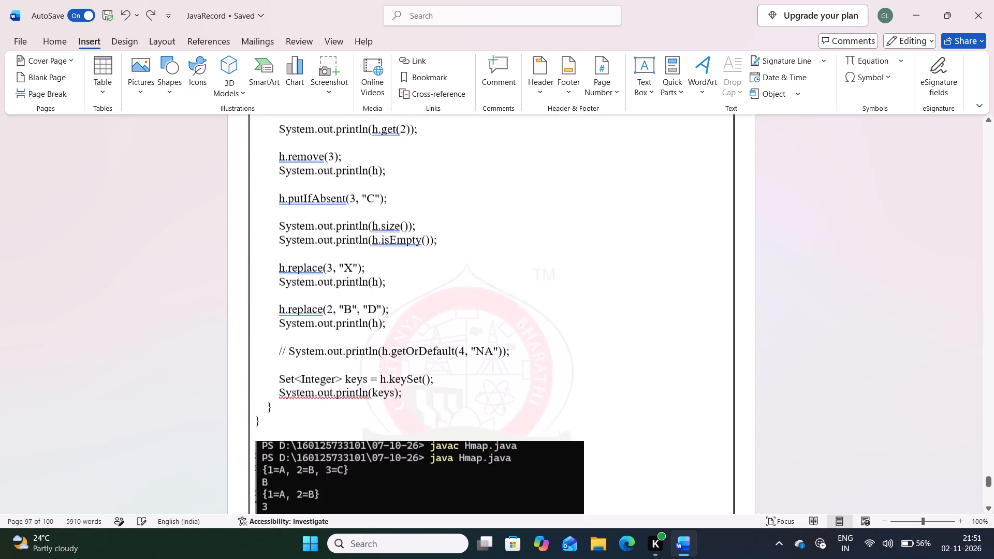
scroll(288, 341, "right", 1)
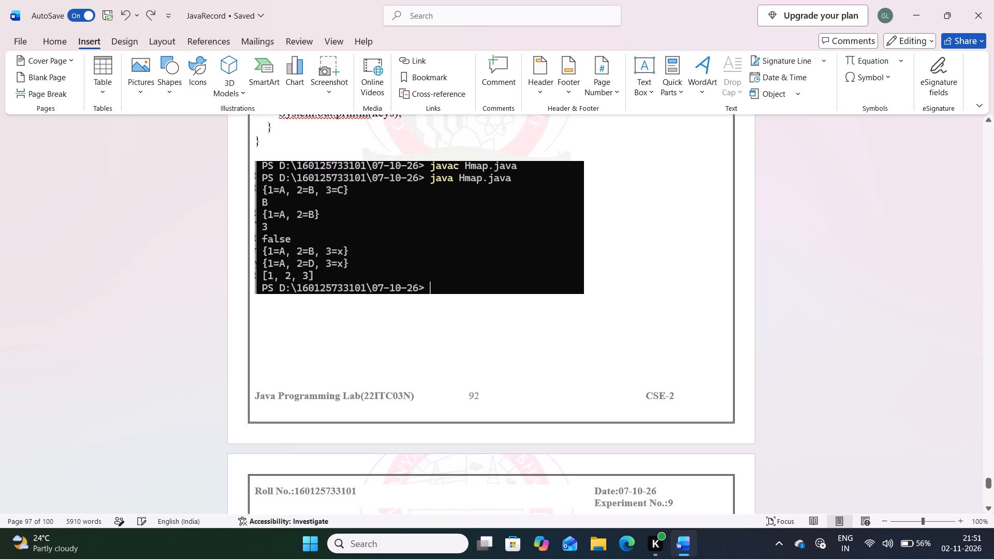
left_click(658, 258)
scroll(334, 336, "down", 20)
scroll(333, 341, "down", 4)
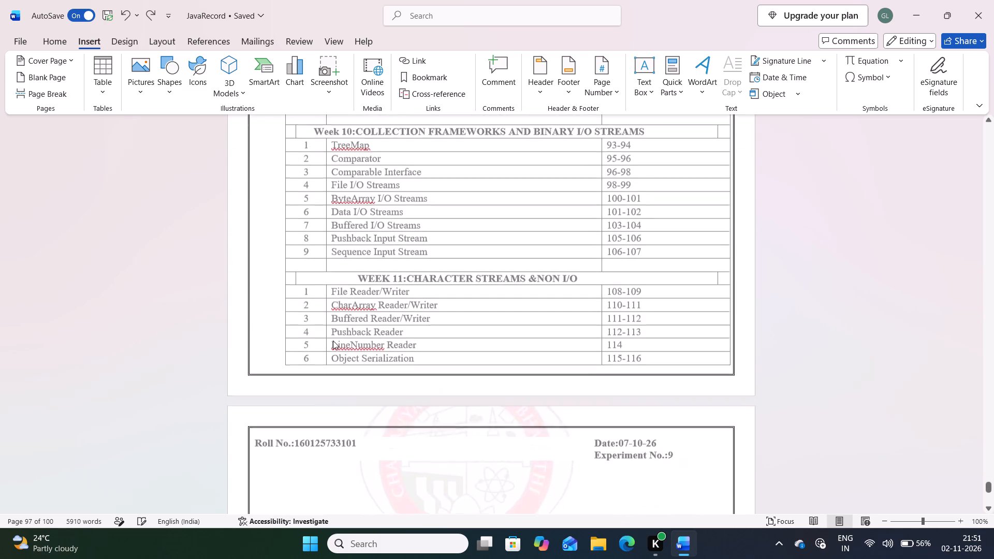
scroll(333, 341, "up", 8)
left_click(267, 291)
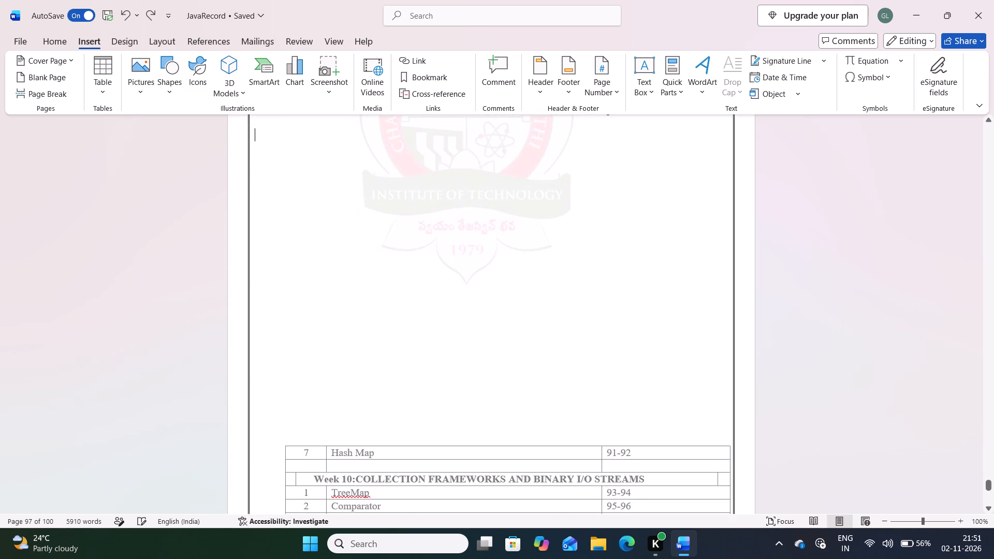
Try to select the index table in the last section's page footer, and undo the change that placed it there.
double_click(272, 323)
left_click_drag(285, 440, 286, 444)
left_click_drag(286, 444, 340, 467)
left_click(332, 437)
scroll(333, 436, "down", 4)
key("ctrl+z")
Delete the extra blank pages at the end of the document, back to the Hash Map output page.
scroll(323, 401, "up", 4)
scroll(323, 401, "down", 7)
scroll(499, 221, "down", 5)
scroll(499, 222, "up", 6)
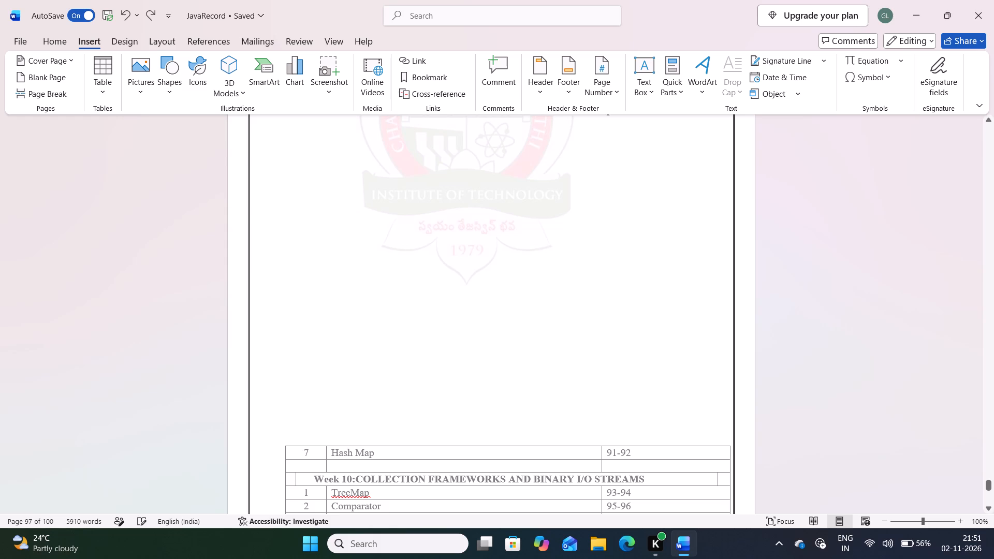
left_click(986, 486)
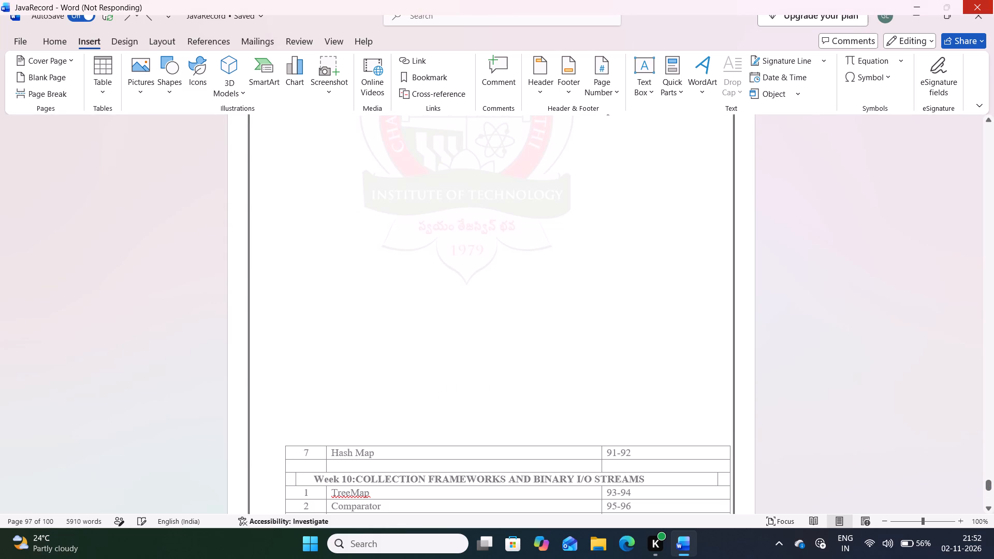
scroll(447, 391, "down", 9)
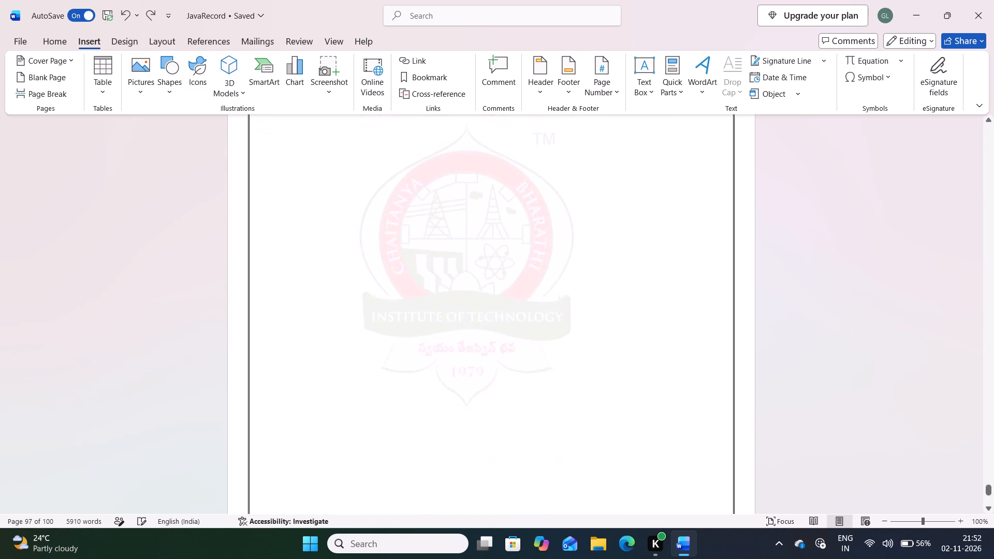
scroll(449, 389, "down", 9)
scroll(449, 389, "down", 20)
scroll(449, 389, "down", 7)
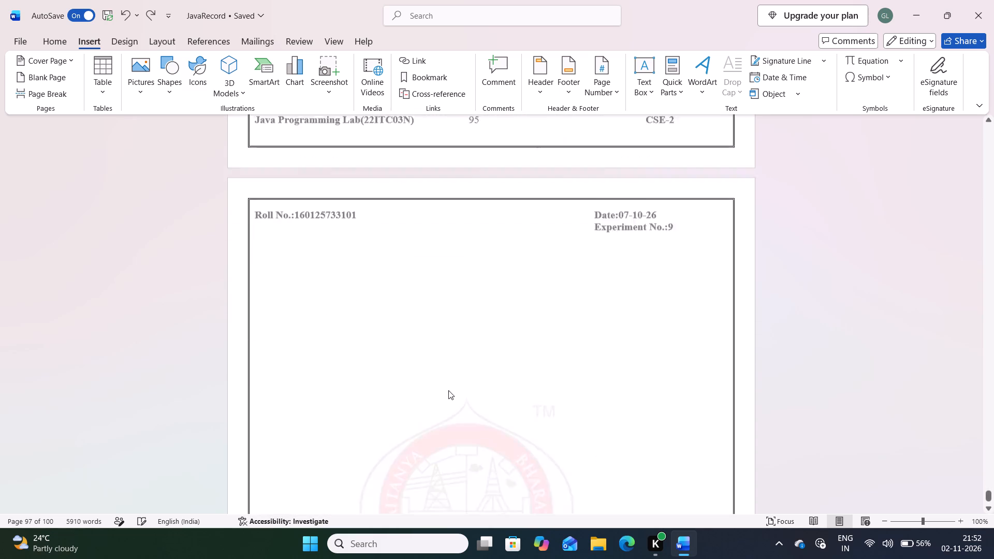
scroll(448, 390, "down", 20)
scroll(448, 390, "down", 2)
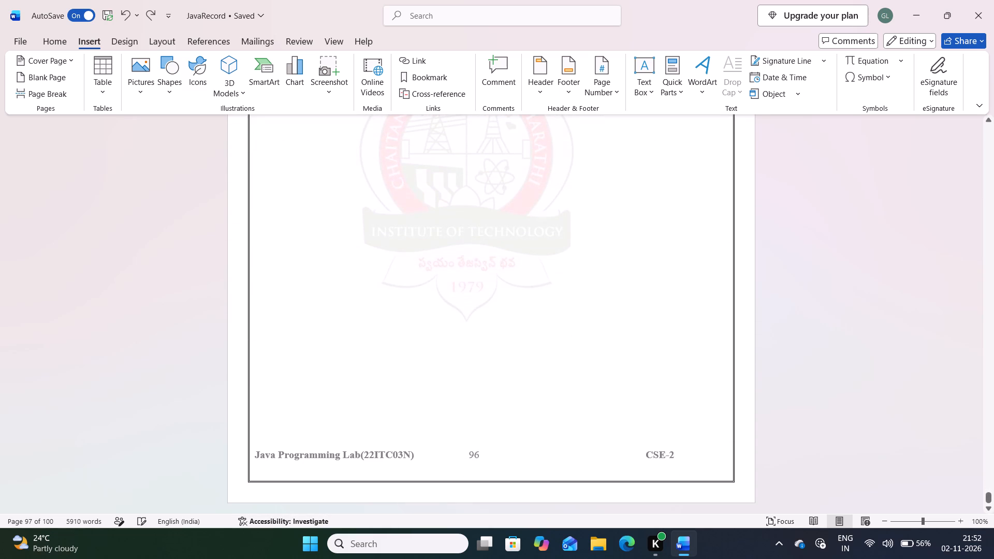
left_click(291, 435)
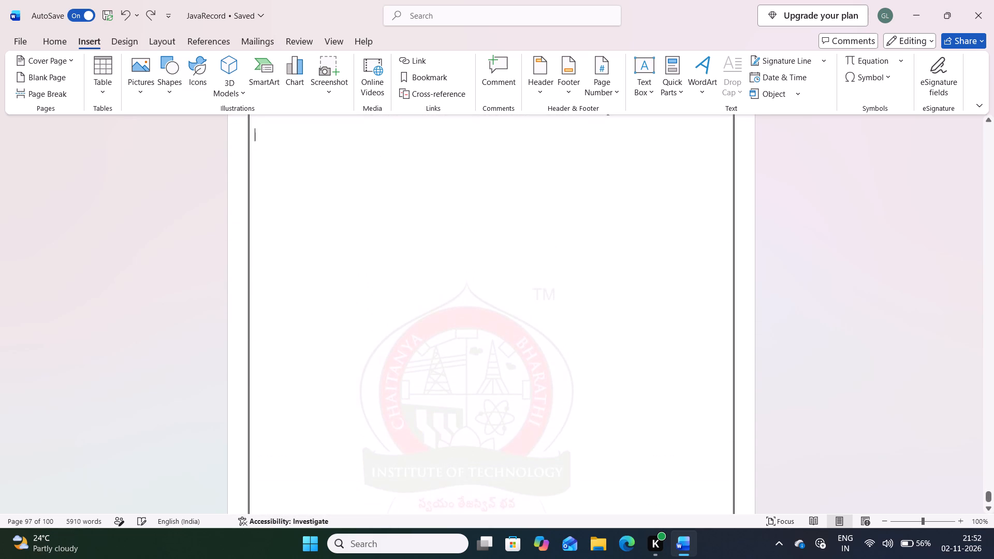
key("BackSpace")
key("BackSpace")
key("BackSpace")
key("BackSpace")
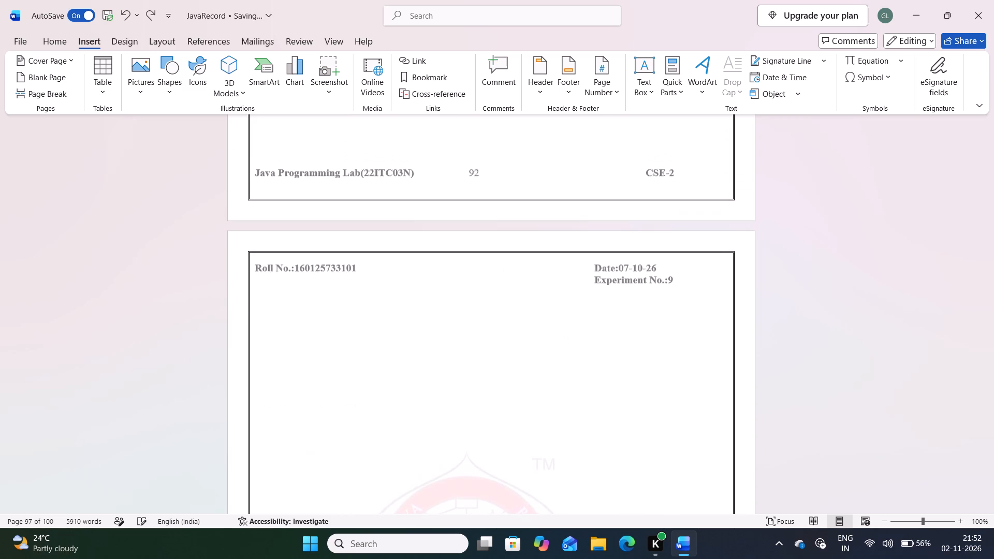
key("BackSpace")
key("BackSpace")
key("BackSpace")
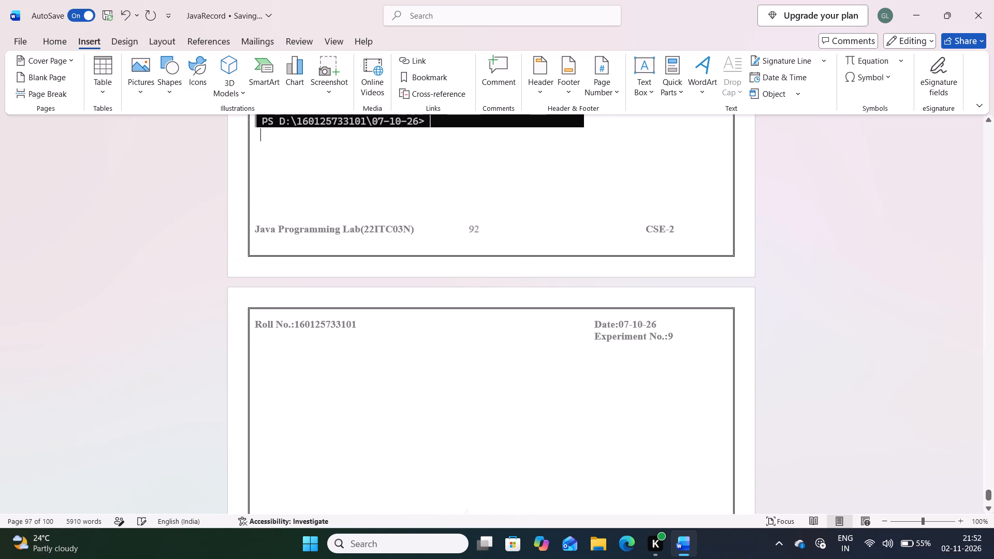
Open the header of the remaining blank last page for editing, with the insertion point after the experiment number.
scroll(464, 497, "down", 15)
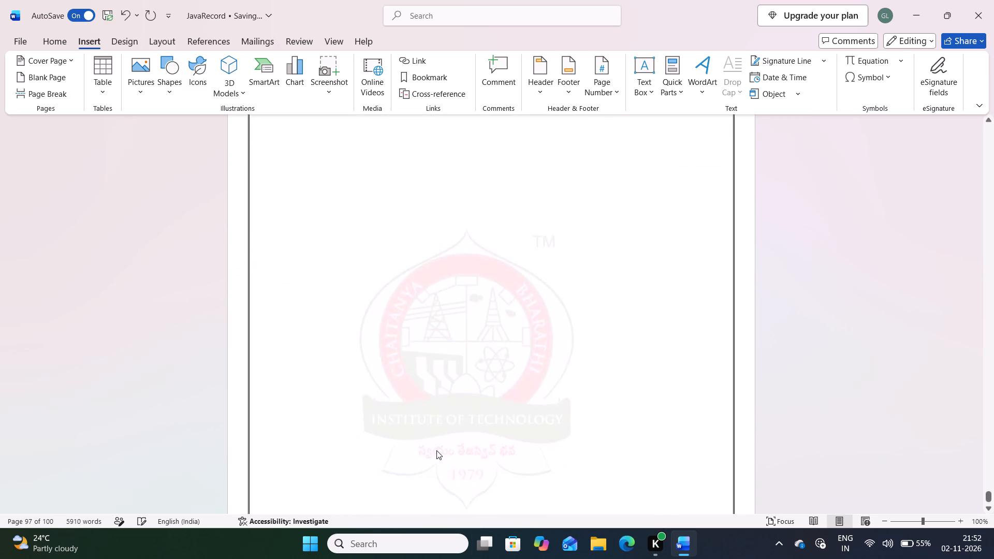
scroll(436, 450, "down", 9)
scroll(436, 450, "up", 13)
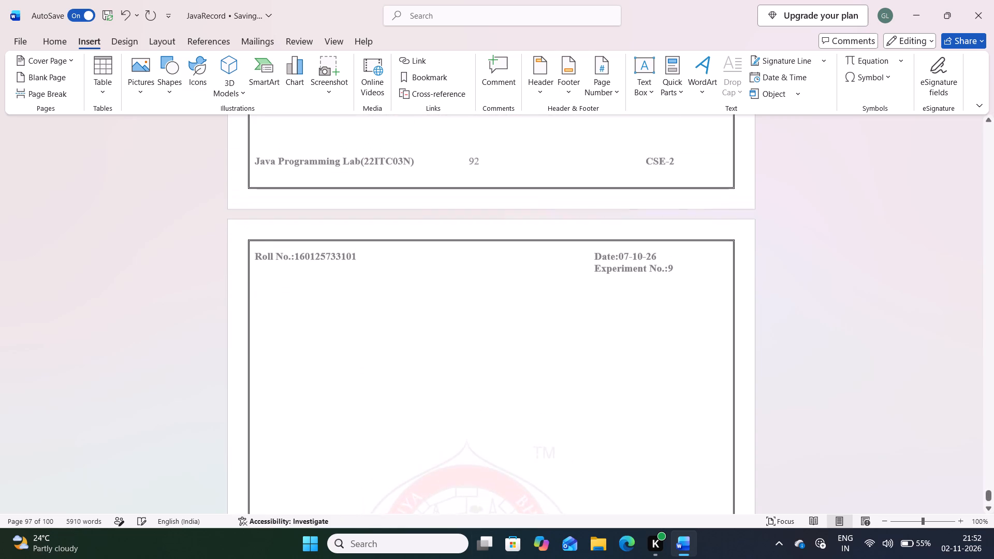
triple_click(445, 268)
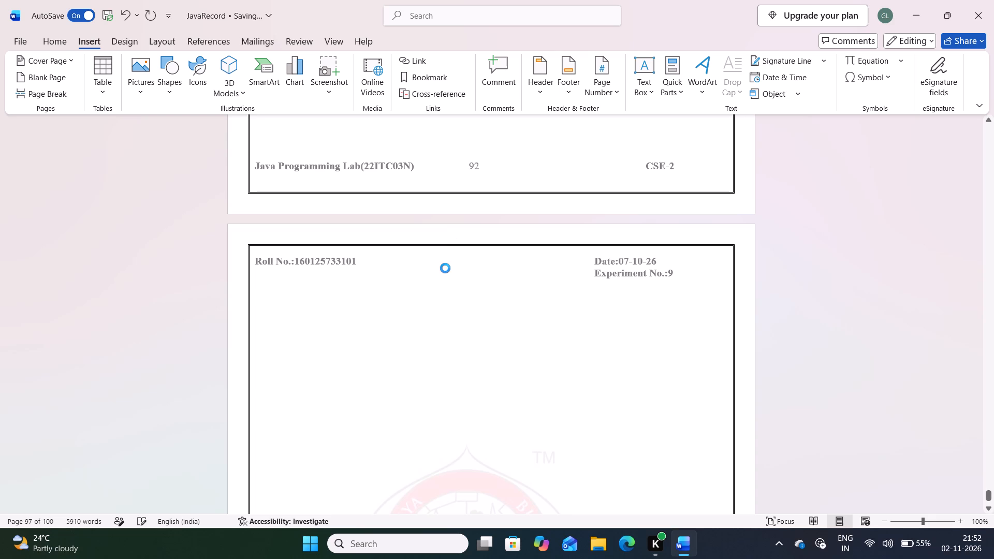
double_click(445, 268)
left_click(374, 325)
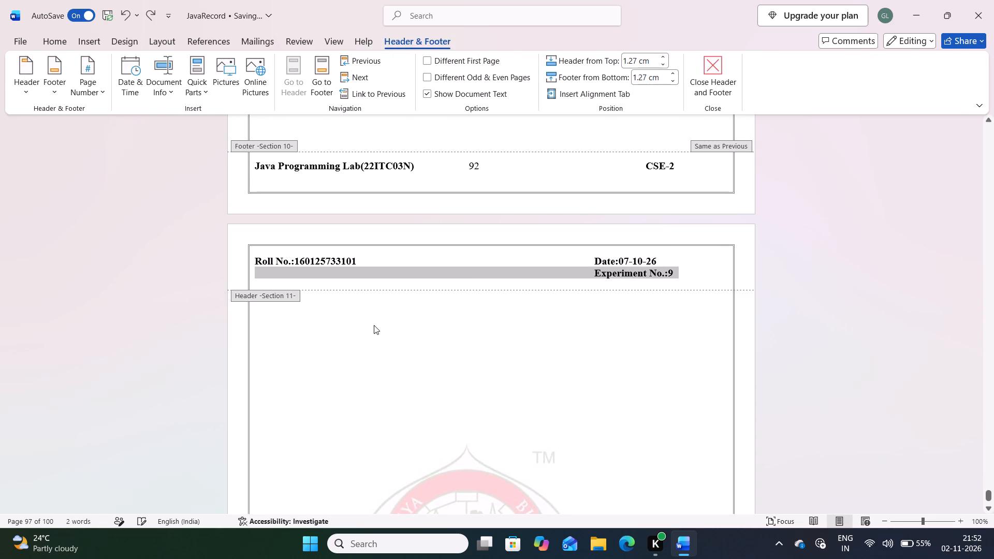
left_click(689, 268)
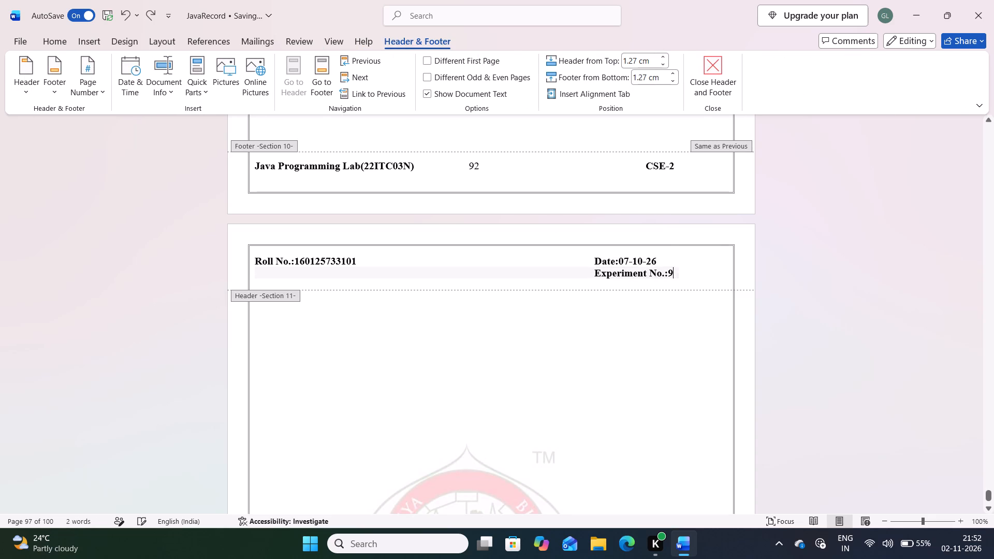
scroll(561, 327, "down", 4)
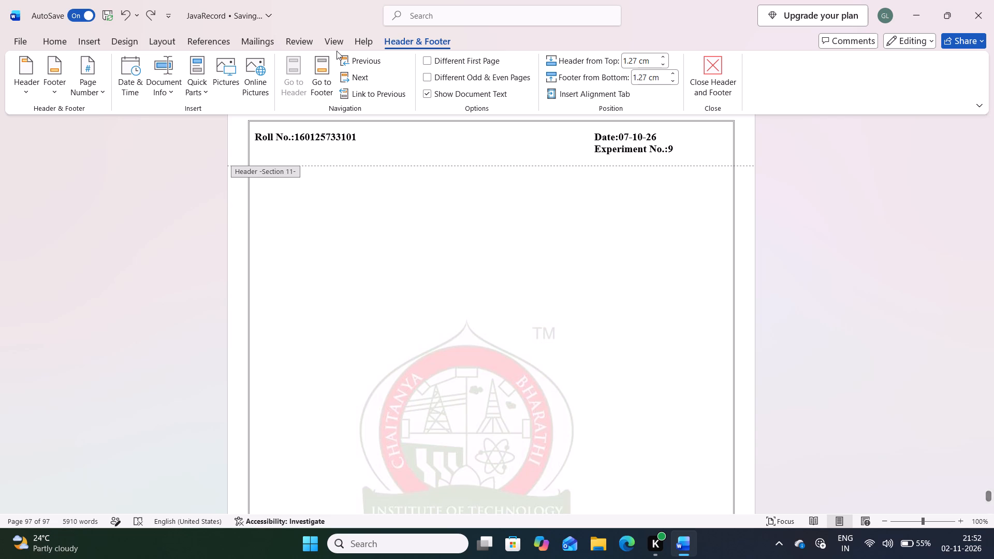
Insert the text of the java rec 10^J11 file from the Documents folder into the last page's header, after the experiment number.
left_click(81, 42)
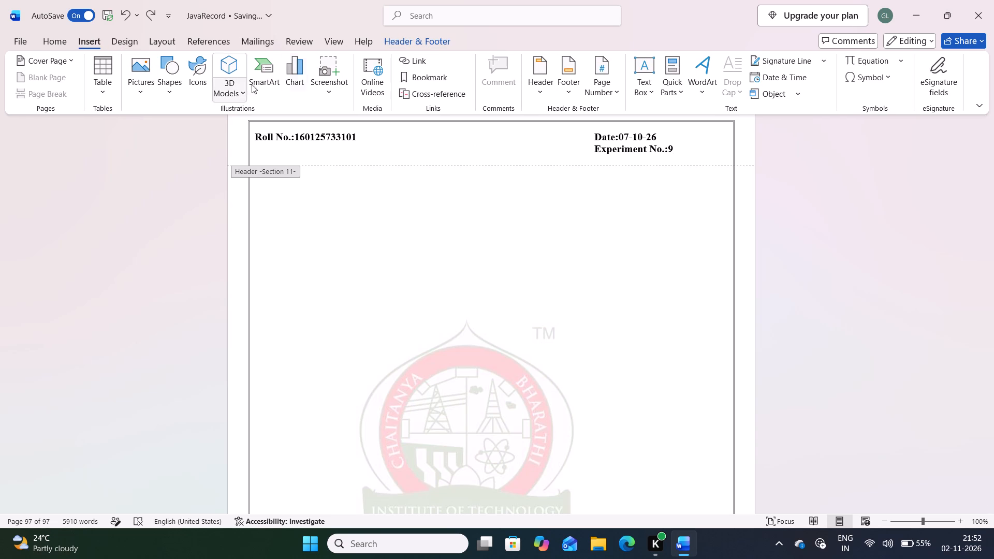
left_click(794, 95)
left_click(794, 130)
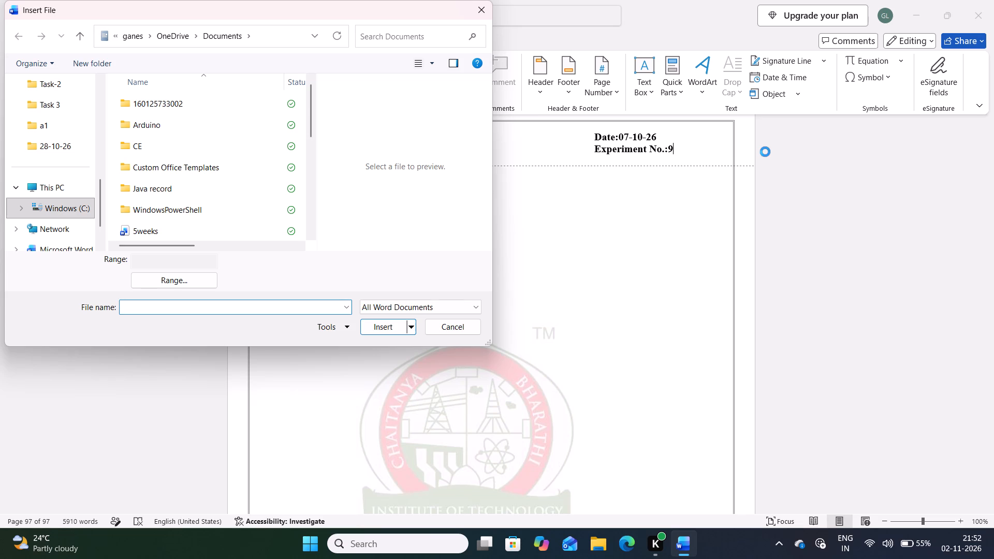
scroll(268, 209, "down", 2)
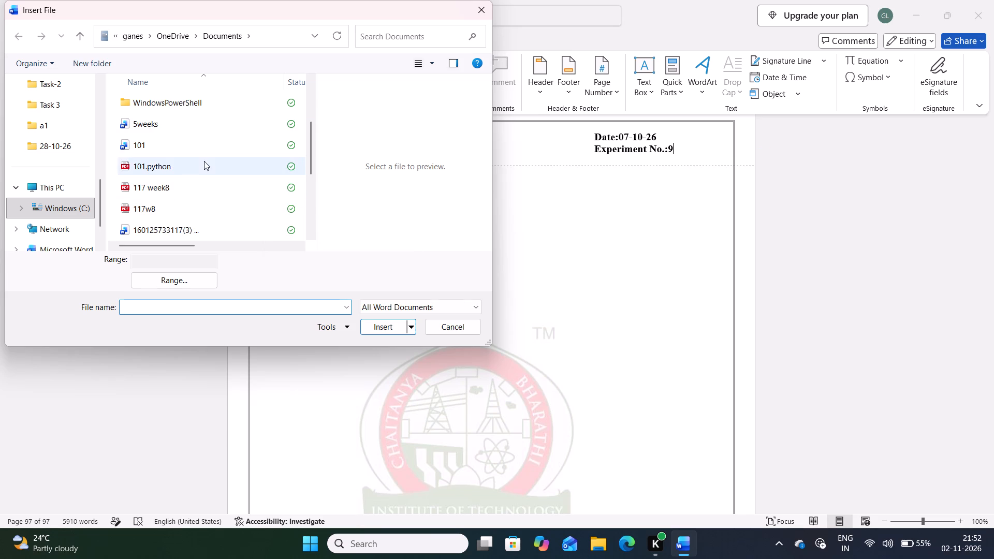
scroll(212, 197, "down", 2)
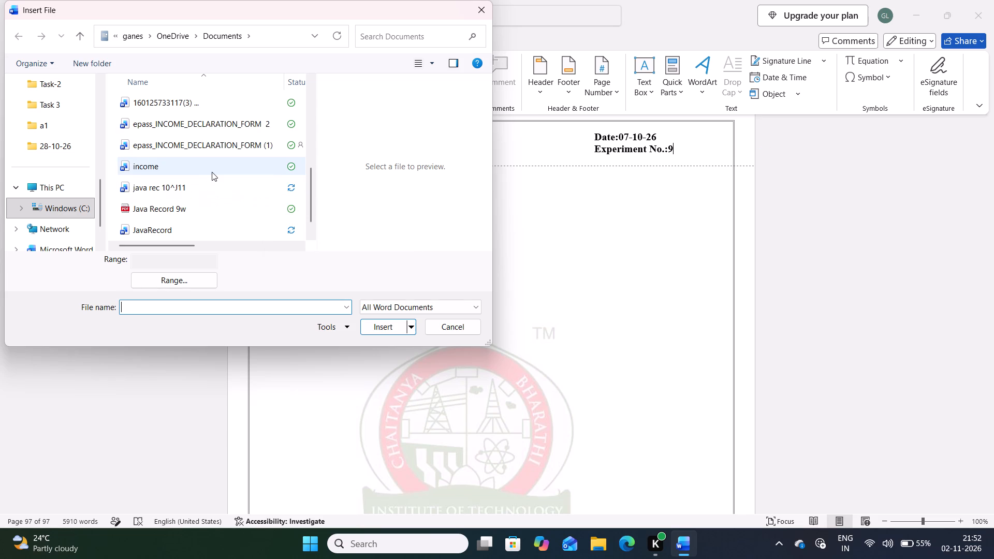
left_click(213, 187)
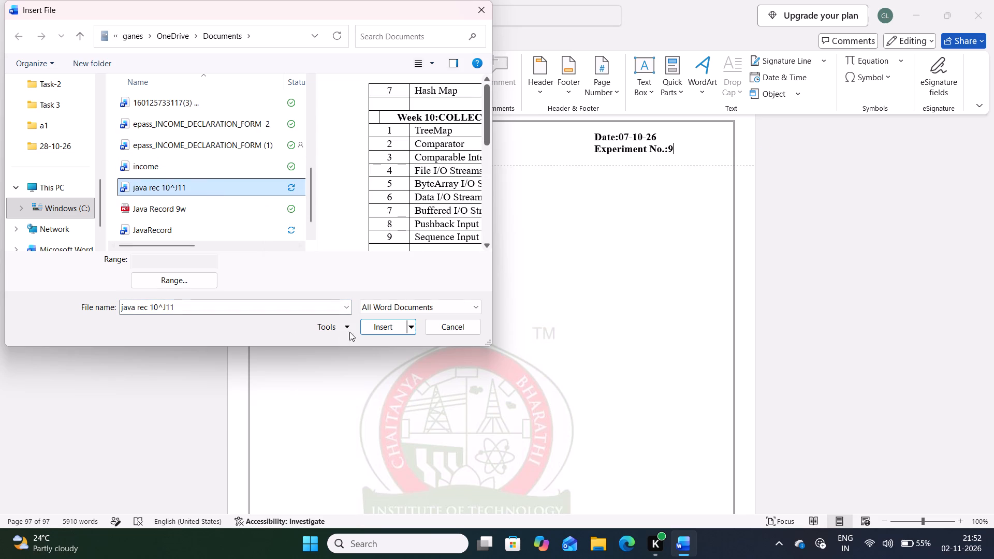
scroll(434, 135, "down", 7)
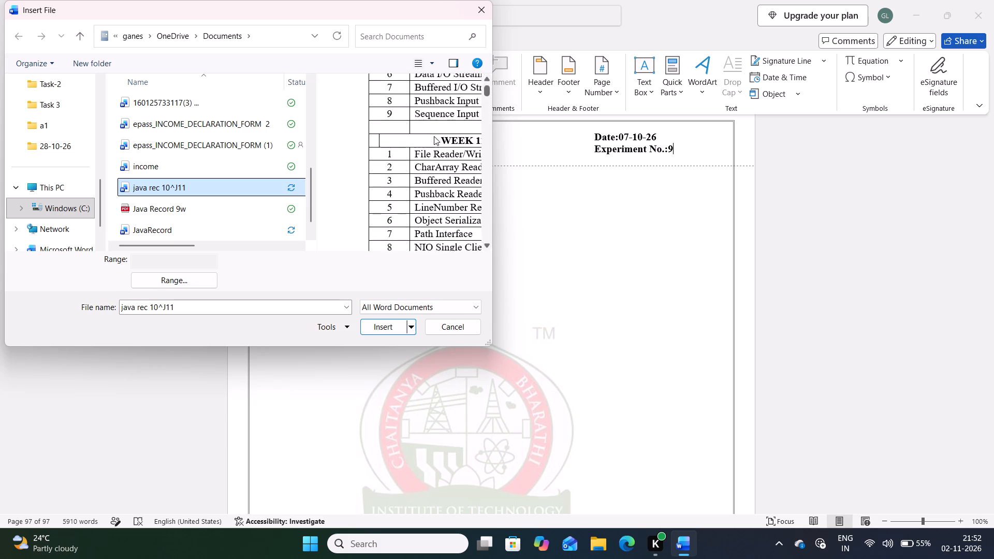
scroll(434, 136, "down", 18)
scroll(432, 138, "down", 9)
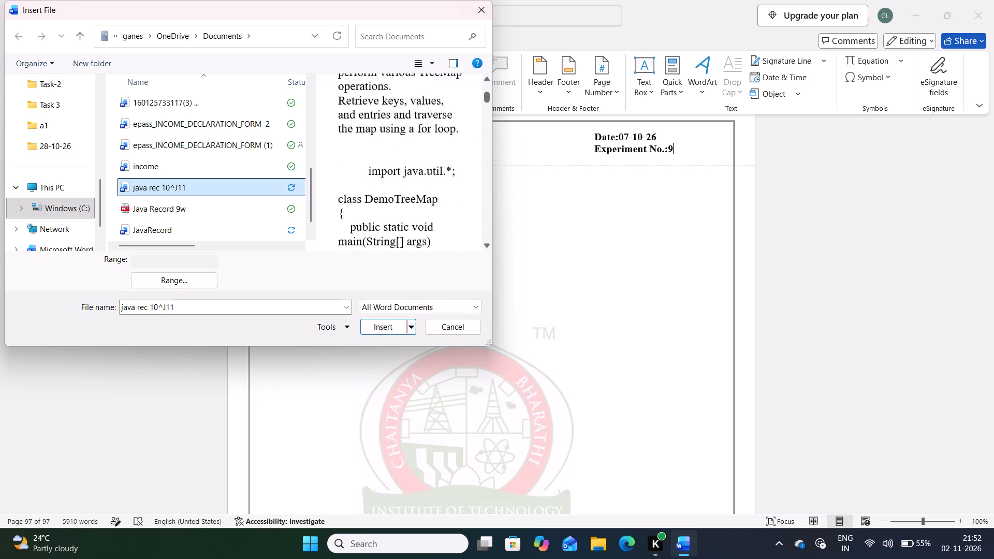
scroll(432, 138, "down", 5)
scroll(432, 138, "down", 20)
scroll(432, 138, "down", 2)
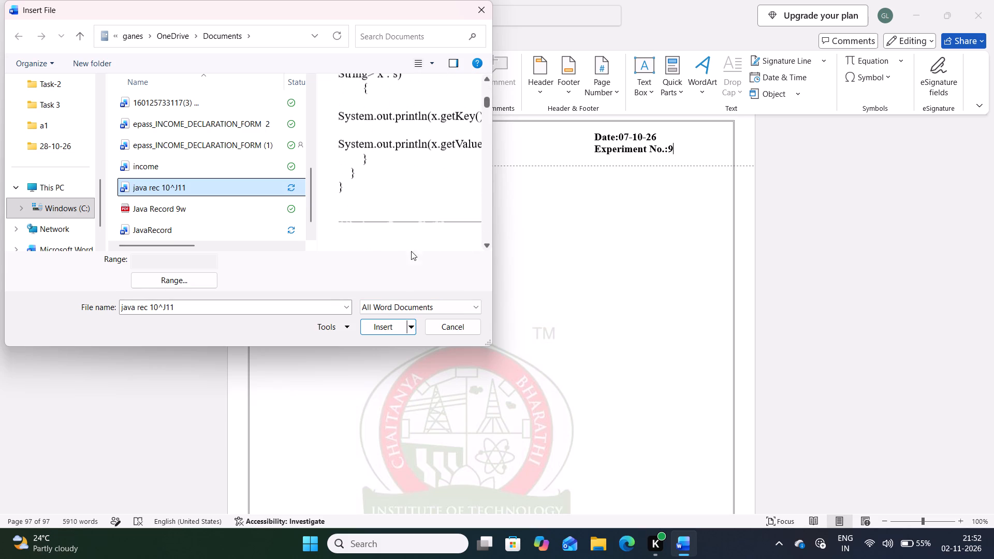
left_click(392, 331)
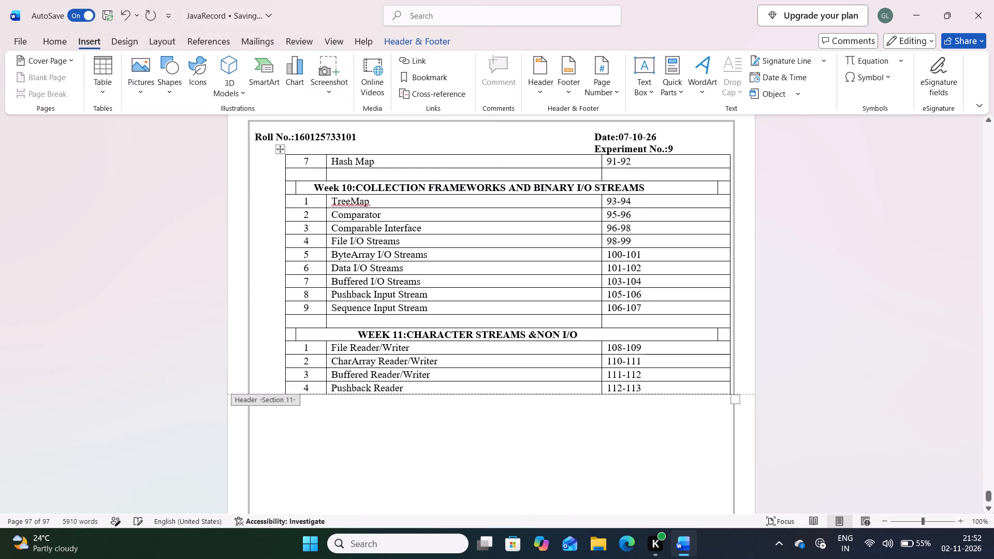
Examine the last page from the inserted index table in the header down to the footer, and the page before it.
scroll(402, 290, "down", 15)
scroll(402, 292, "down", 6)
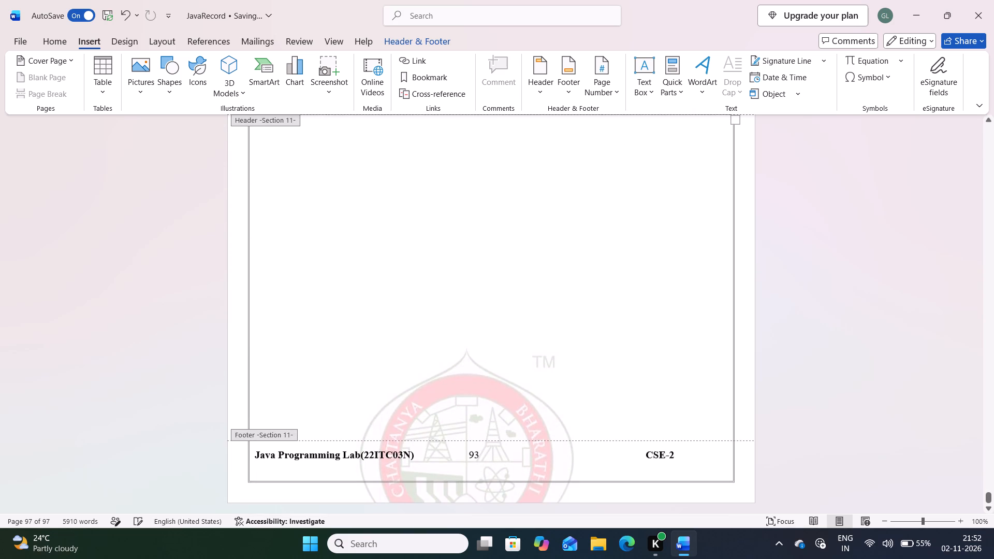
scroll(402, 292, "up", 19)
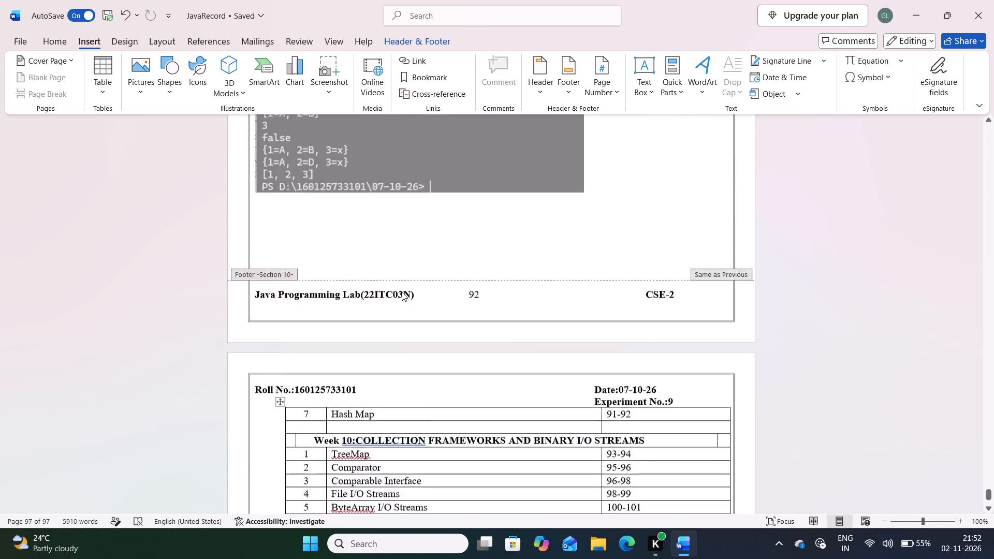
scroll(402, 292, "up", 5)
scroll(402, 292, "down", 17)
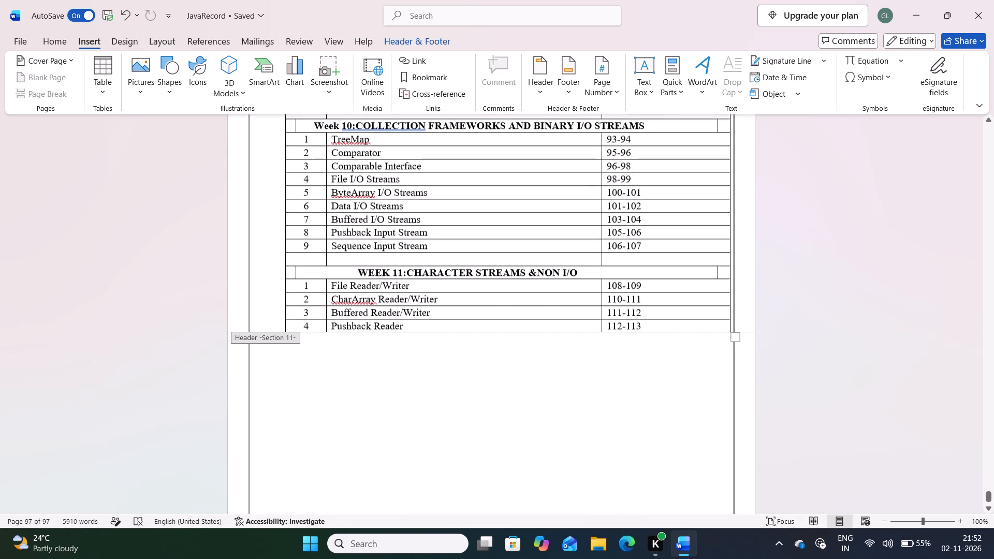
Delete the whole inserted week 10 and 11 index table from the Section 11 header, together with the experiment number line above it.
scroll(402, 292, "up", 3)
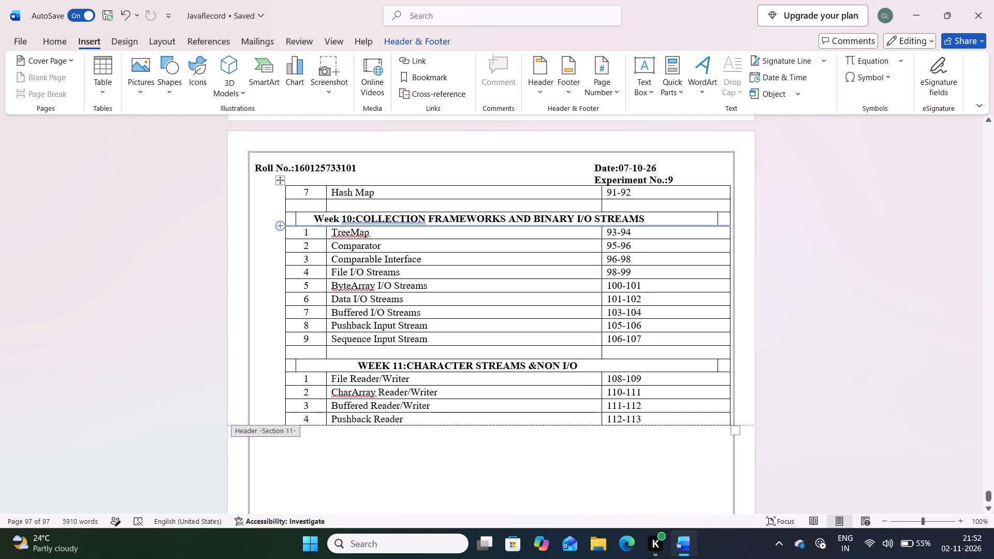
left_click(268, 199)
left_click_drag(274, 193, 393, 453)
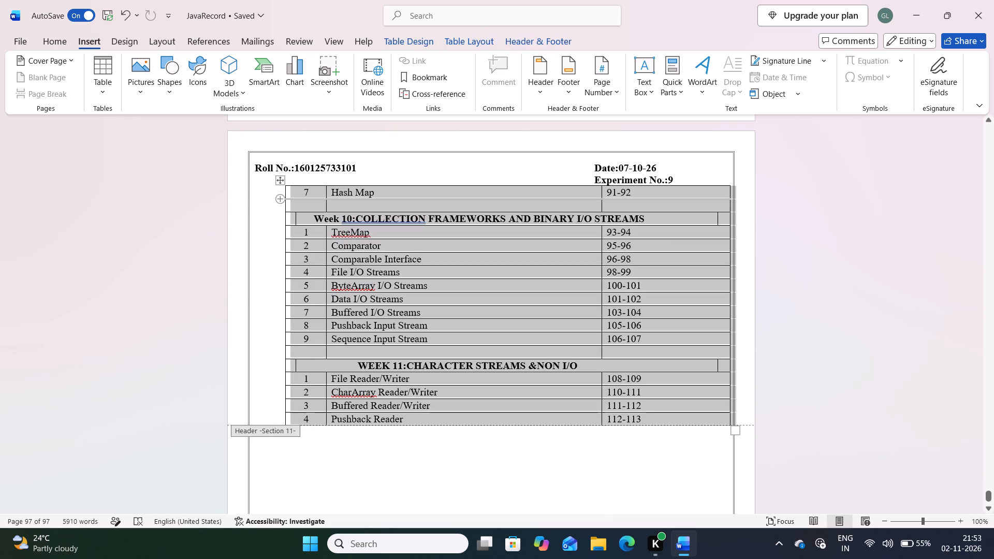
left_click_drag(393, 453, 400, 461)
key("BackSpace")
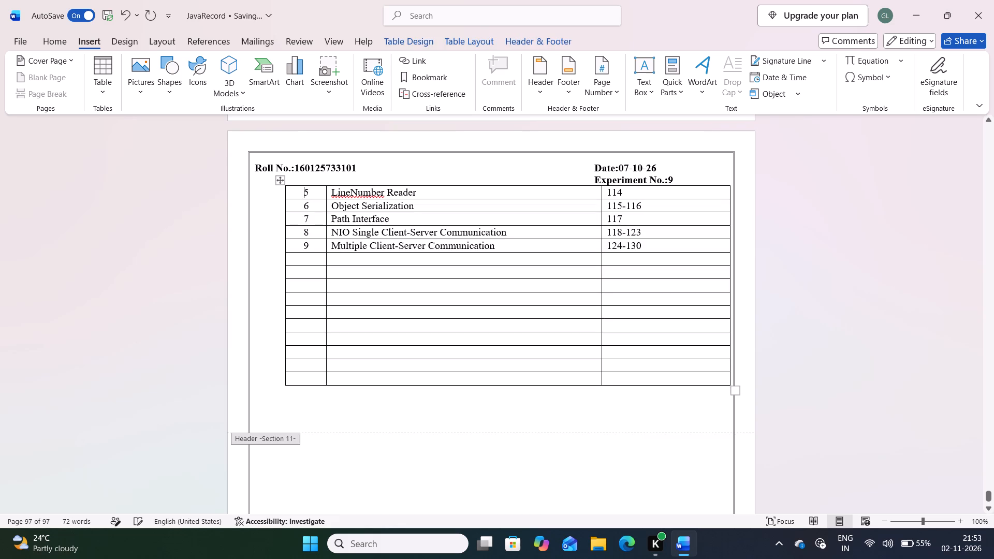
left_click_drag(268, 180, 410, 402)
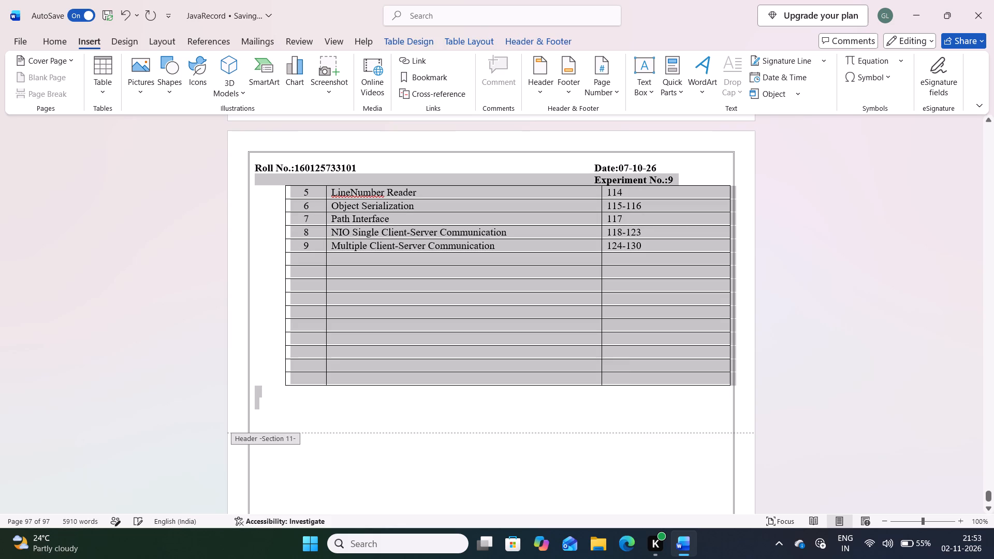
left_click_drag(410, 402, 410, 403)
key("BackSpace")
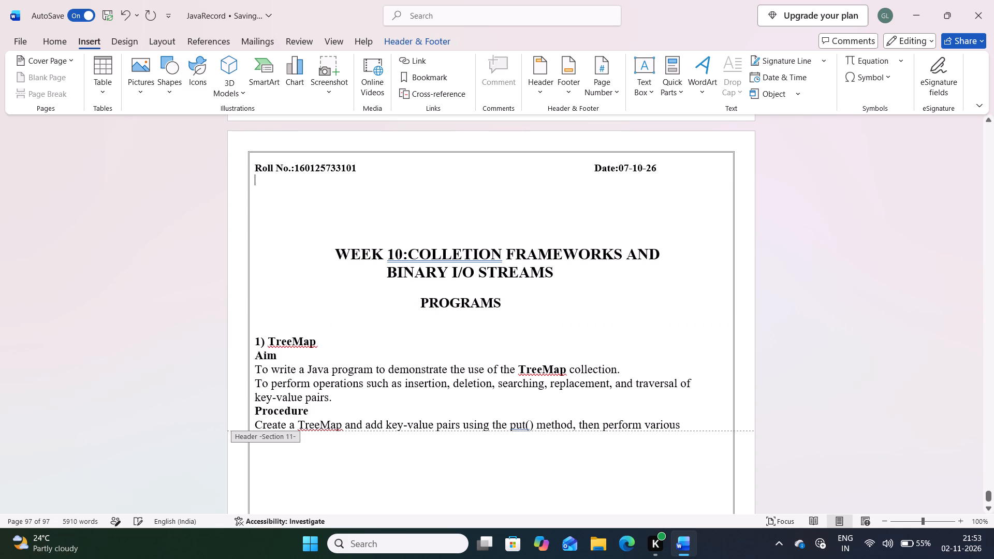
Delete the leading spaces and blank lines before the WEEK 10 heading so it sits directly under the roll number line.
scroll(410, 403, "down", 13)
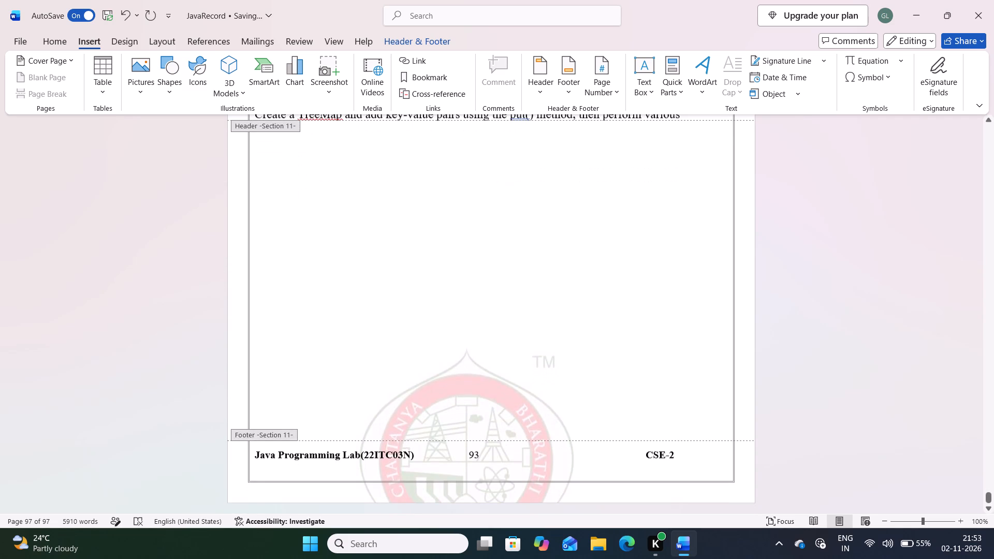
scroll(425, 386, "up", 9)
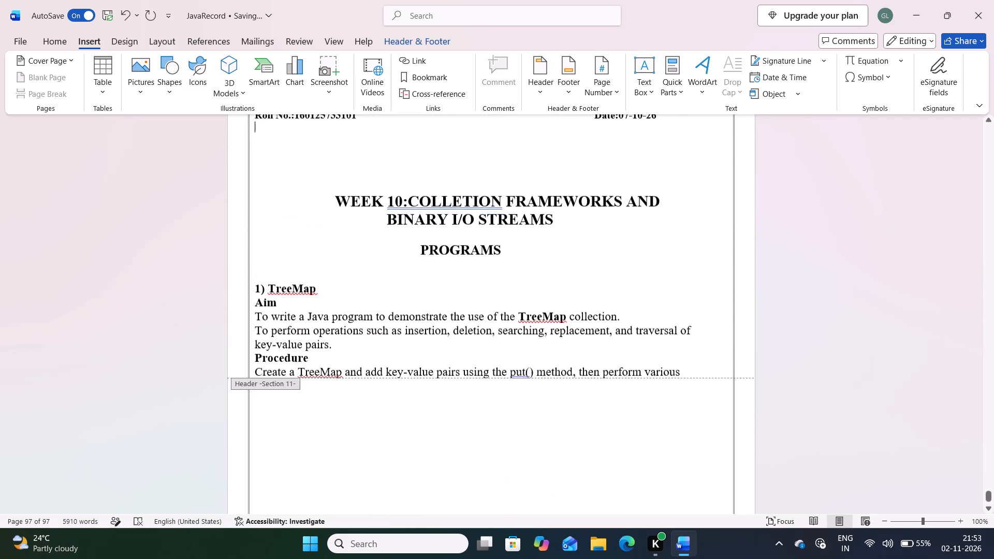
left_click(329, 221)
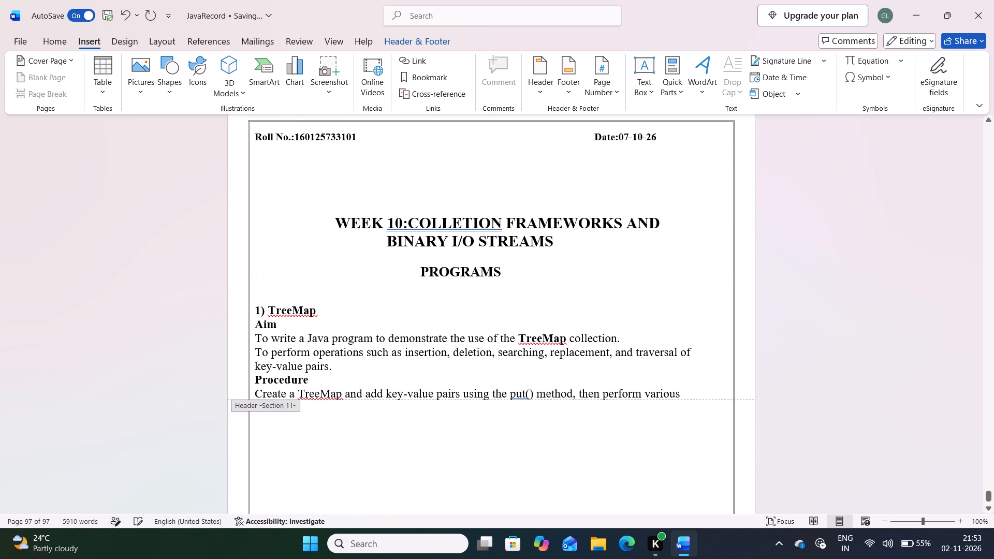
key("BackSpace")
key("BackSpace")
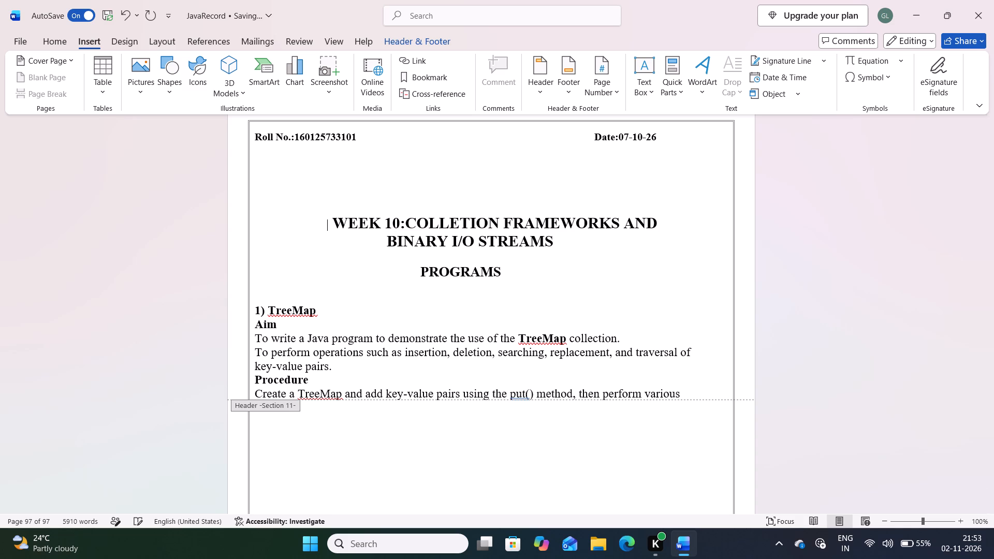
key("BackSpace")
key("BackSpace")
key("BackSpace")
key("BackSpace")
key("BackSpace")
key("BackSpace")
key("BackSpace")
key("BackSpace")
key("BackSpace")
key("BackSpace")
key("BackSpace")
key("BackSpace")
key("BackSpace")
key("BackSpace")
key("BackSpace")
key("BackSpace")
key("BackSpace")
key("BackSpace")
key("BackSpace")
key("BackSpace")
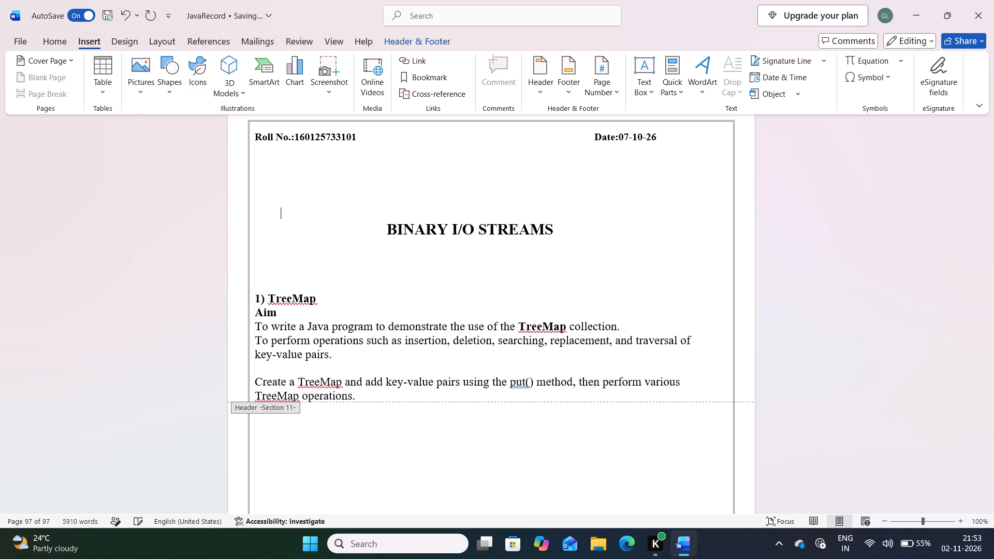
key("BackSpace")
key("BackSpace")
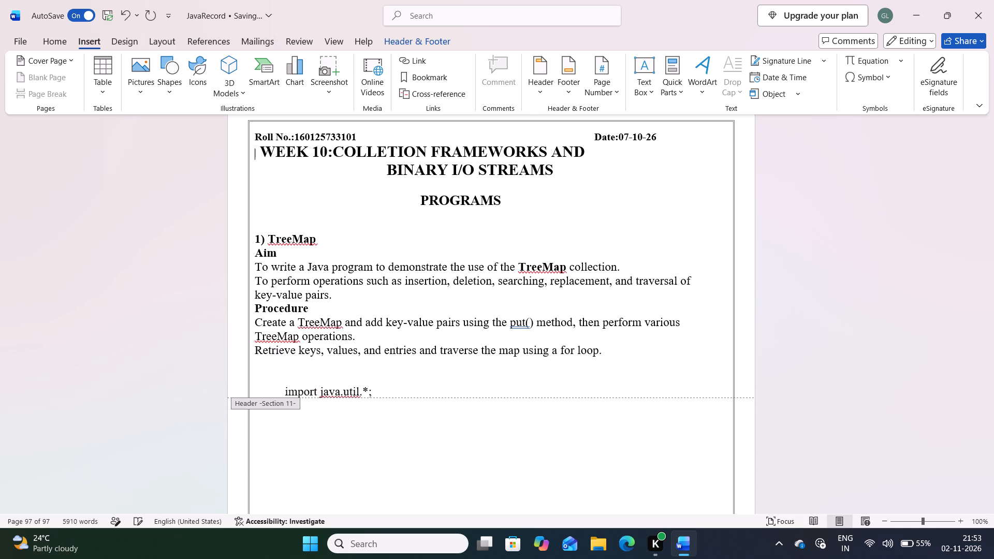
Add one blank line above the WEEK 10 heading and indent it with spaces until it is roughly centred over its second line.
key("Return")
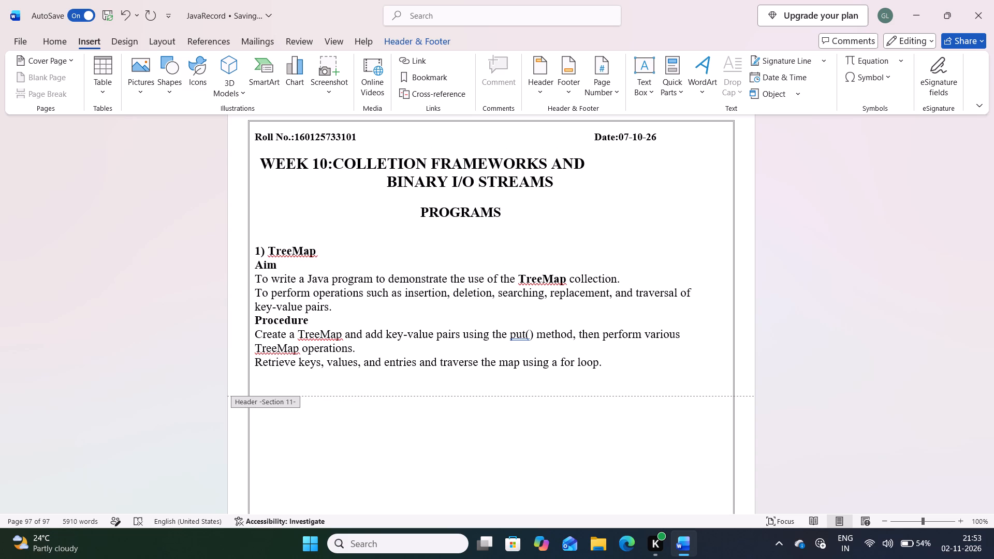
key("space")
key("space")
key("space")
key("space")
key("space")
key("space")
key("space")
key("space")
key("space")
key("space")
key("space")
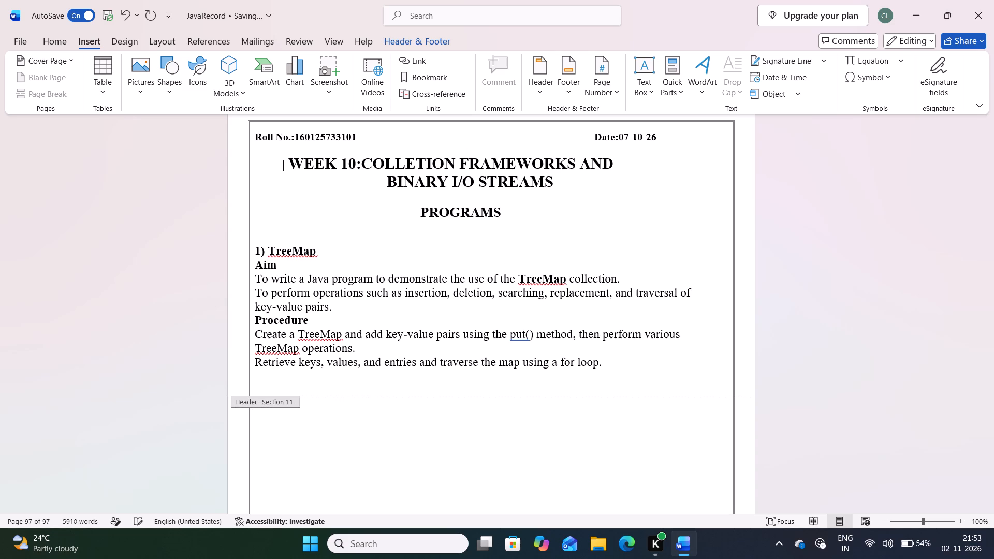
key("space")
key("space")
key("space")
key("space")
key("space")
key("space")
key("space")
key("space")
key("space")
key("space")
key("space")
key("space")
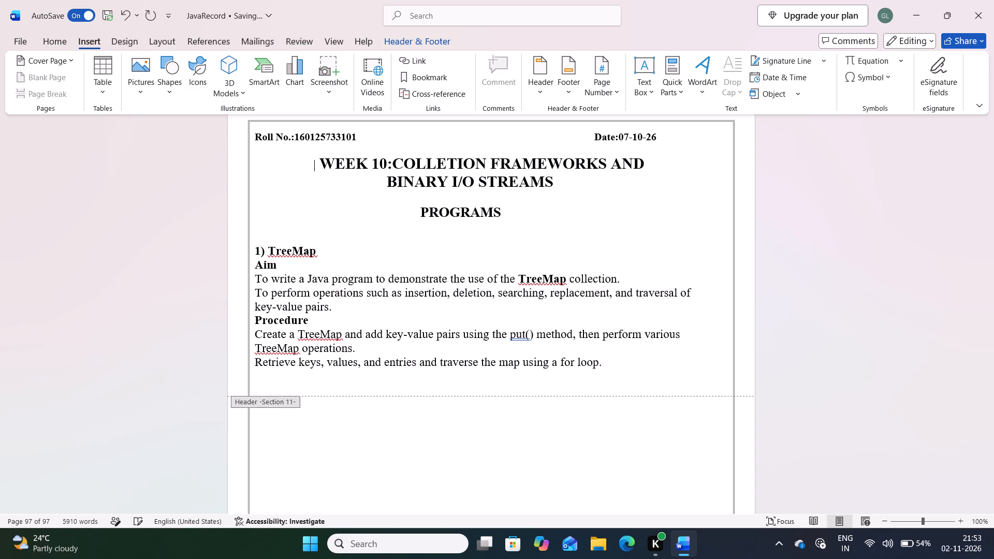
Undo the header edits back to before the java rec 10^J11 content was inserted, restoring the blank last page with its Experiment No.:9 header.
scroll(344, 234, "down", 13)
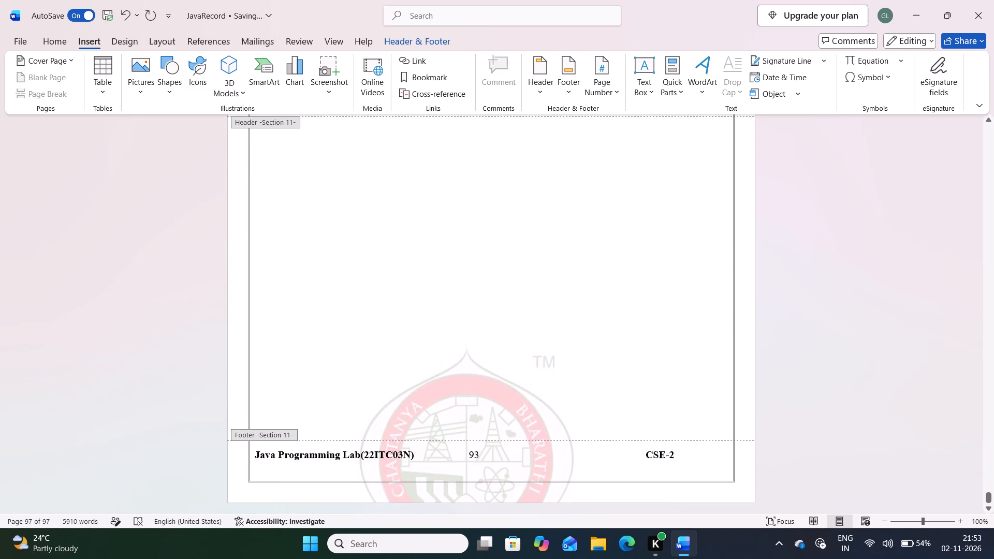
scroll(348, 246, "up", 7)
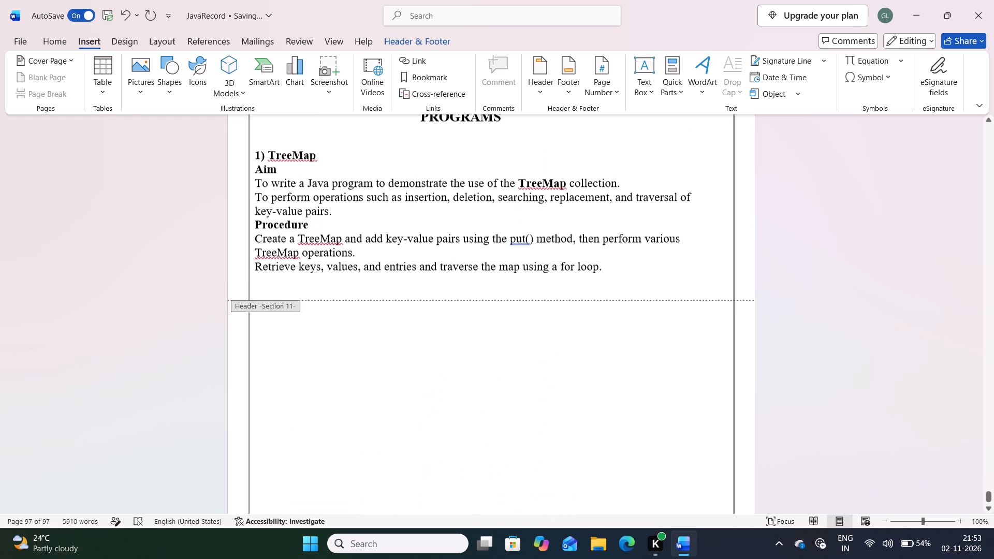
scroll(348, 245, "up", 2)
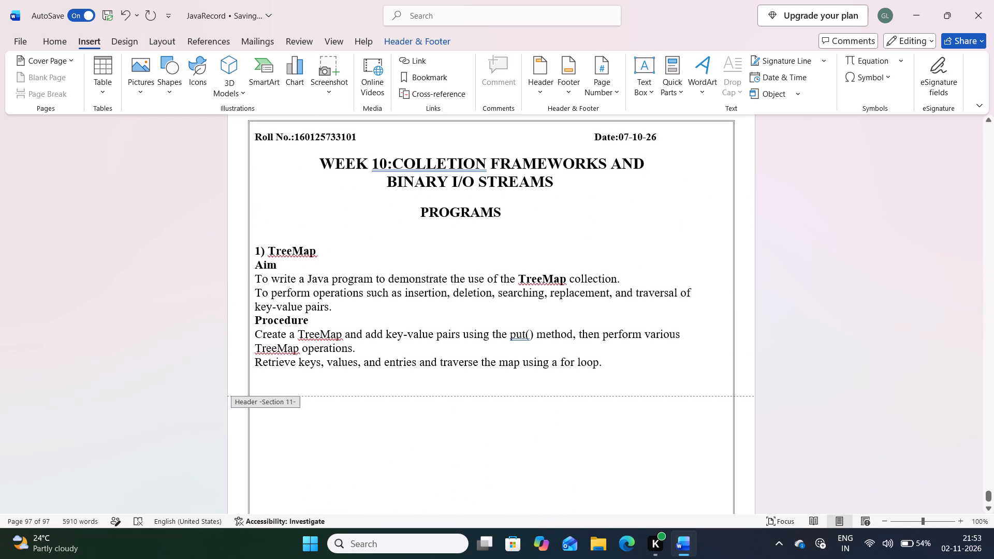
key("ctrl+z")
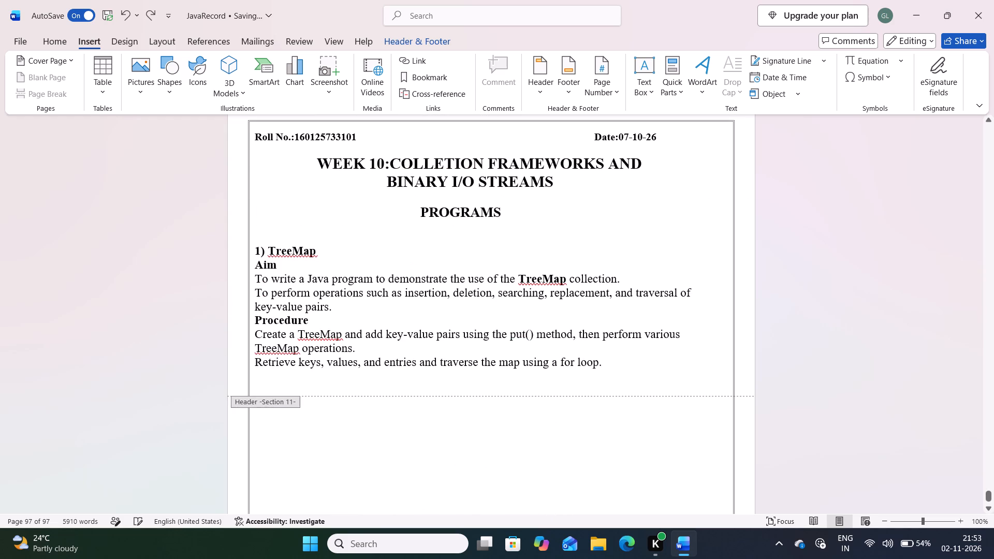
key("ctrl+z")
key("ctrl+z")
key("ctrl+z")
key("ctrl+z")
key("ctrl+z")
key("ctrl+z")
key("ctrl+z")
key("ctrl+z")
key("ctrl+z")
key("ctrl+z")
key("ctrl+z")
key("ctrl+z")
key("ctrl+z")
key("ctrl+z")
key("ctrl+z")
key("ctrl+z")
key("ctrl+z")
key("ctrl+z")
key("ctrl+z")
key("ctrl+z")
key("ctrl+z")
key("ctrl+z")
key("ctrl+z")
key("ctrl+z")
key("ctrl+z")
key("ctrl+z")
key("ctrl+z")
key("ctrl+z")
key("ctrl+z")
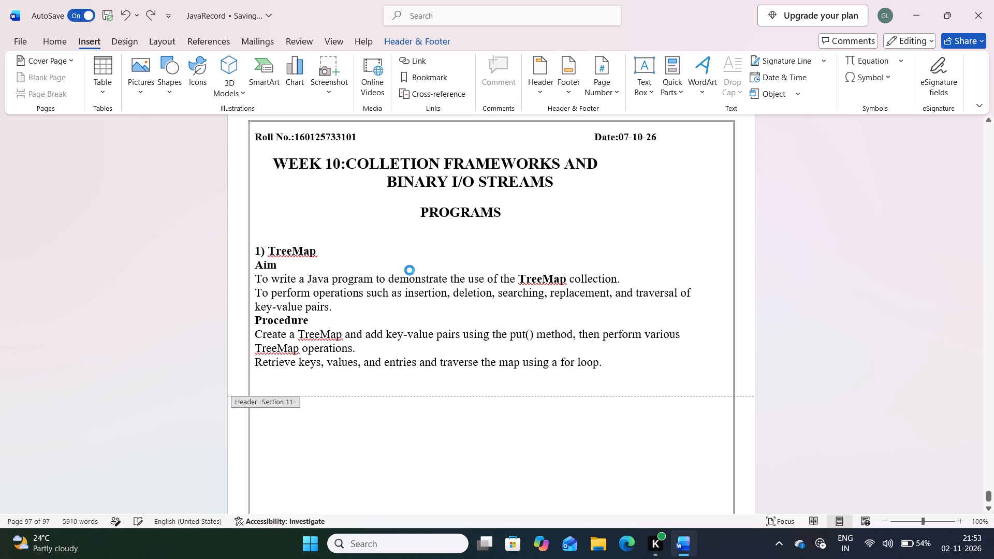
key("ctrl+z")
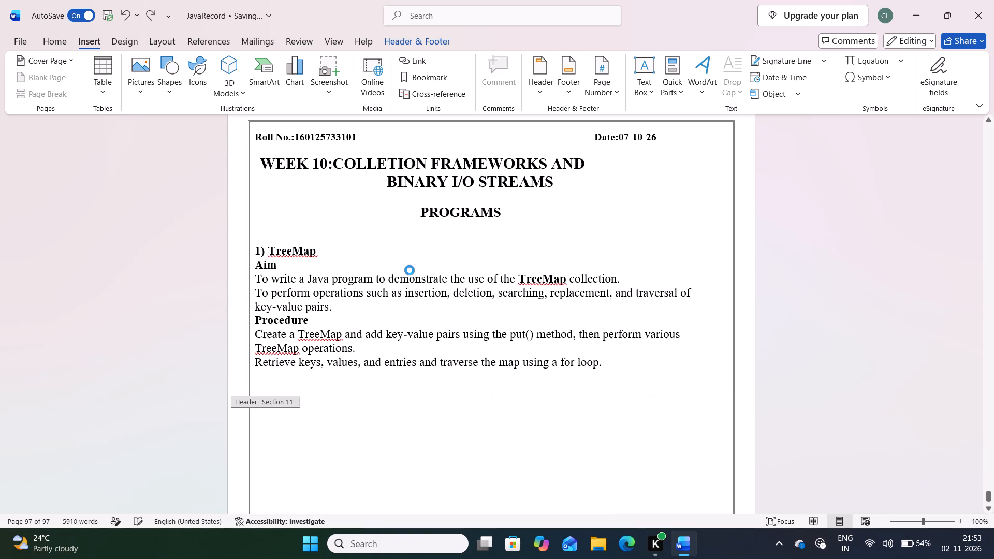
key("ctrl+z")
key("ctrl+z")
key("ctrl+z")
key("ctrl+z")
key("ctrl+z")
key("ctrl+z")
key("ctrl+z")
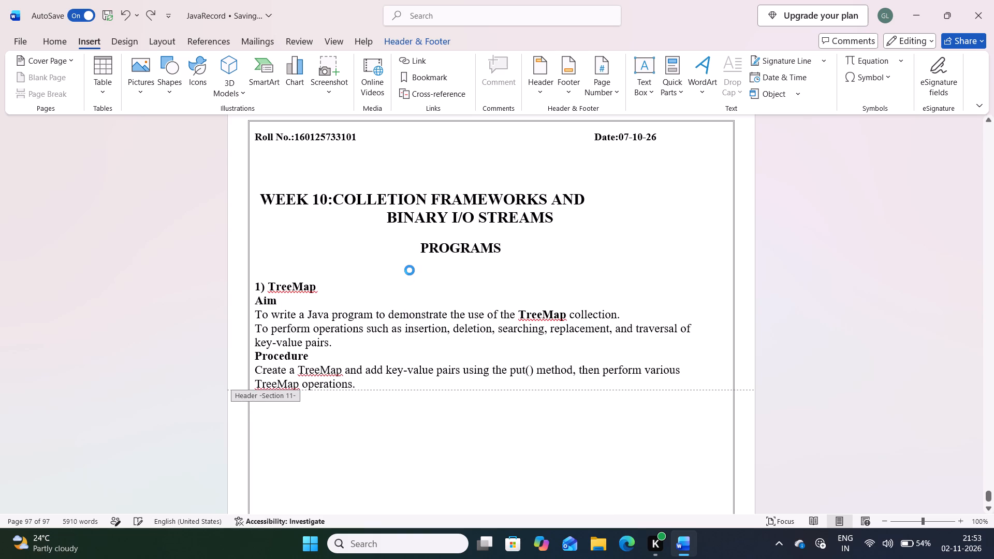
key("ctrl+z")
key("ctrl+z")
key("ctrl+z")
key("ctrl+z")
key("ctrl+z")
key("ctrl+z")
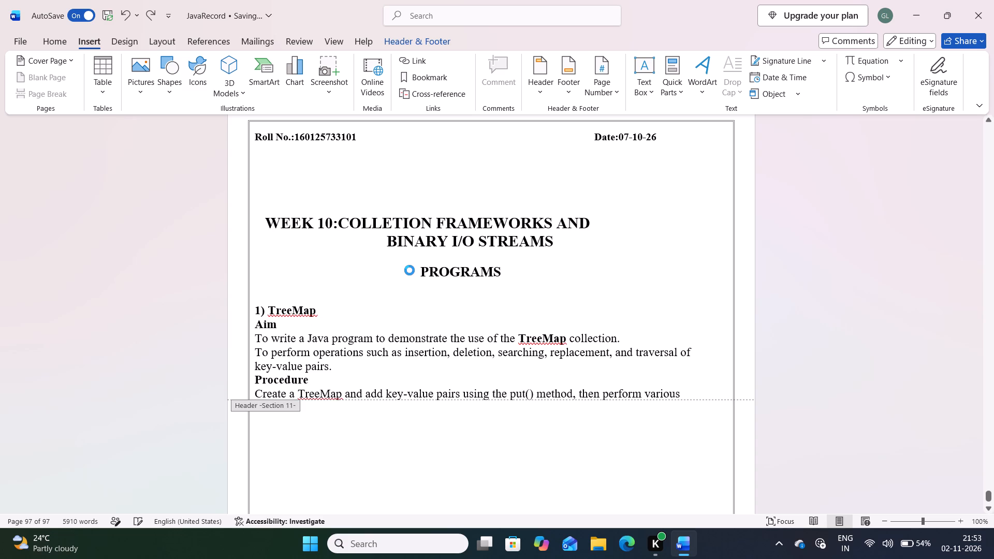
key("ctrl+z")
key("ctrl+z")
key("ctrl+z")
key("ctrl+z")
key("ctrl+z")
key("ctrl+z")
key("ctrl+z")
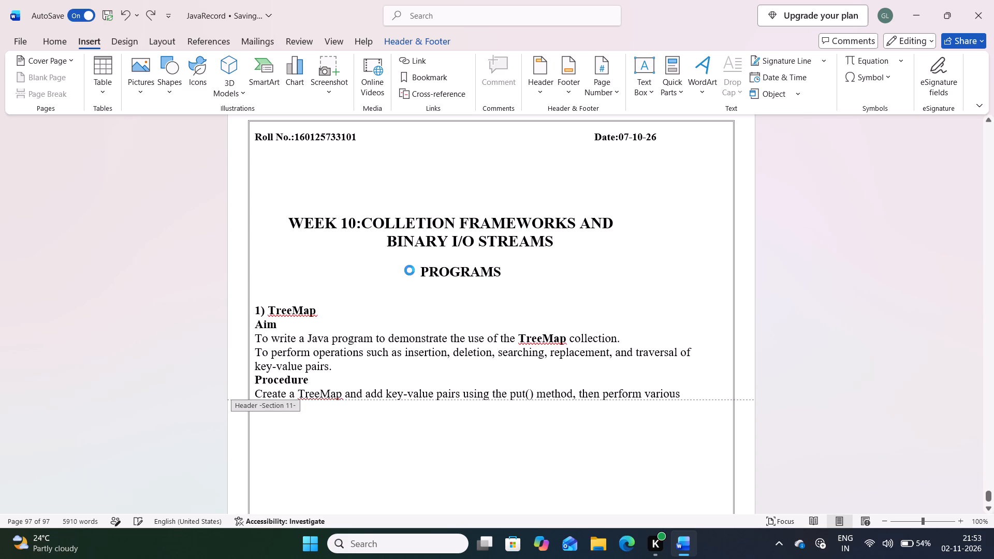
key("ctrl+z")
key("ctrl+z")
key("ctrl+z")
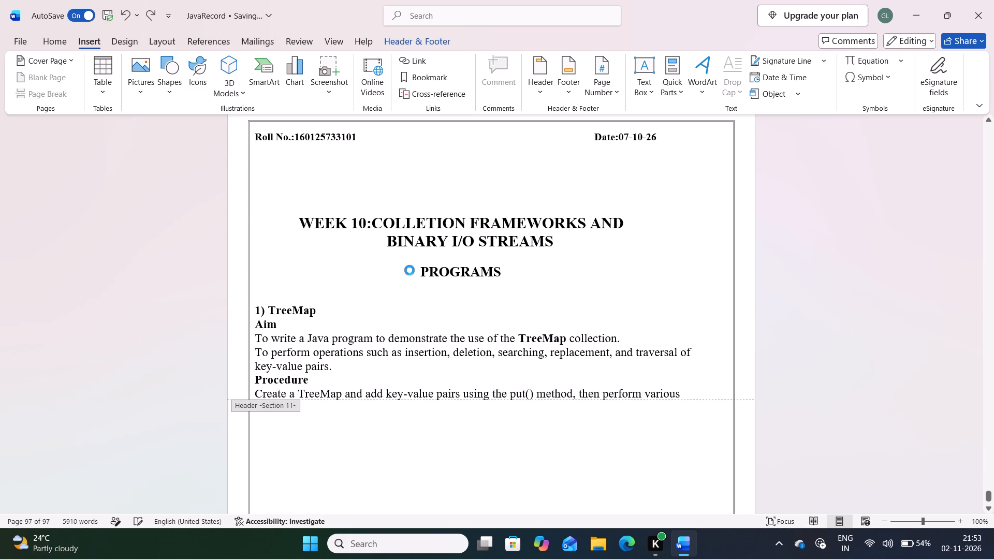
key("ctrl+z")
key("ctrl+z")
key("ctrl+z")
key("ctrl+z")
key("ctrl+z")
key("ctrl+z")
key("ctrl+z")
key("ctrl+z")
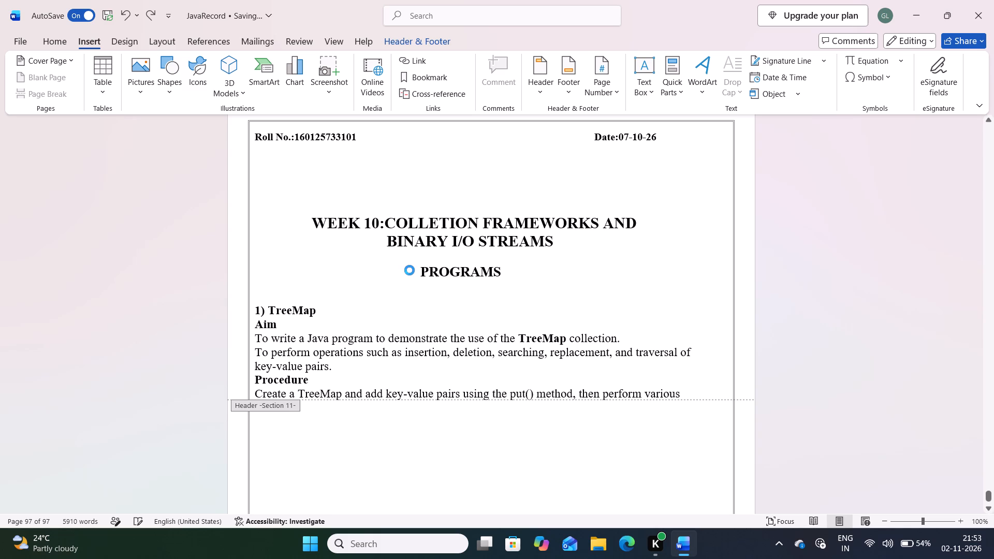
key("ctrl+z")
key("ctrl+z")
key("ctrl+z")
key("ctrl+z")
key("ctrl+z")
key("ctrl+z")
key("ctrl+z")
key("ctrl+z")
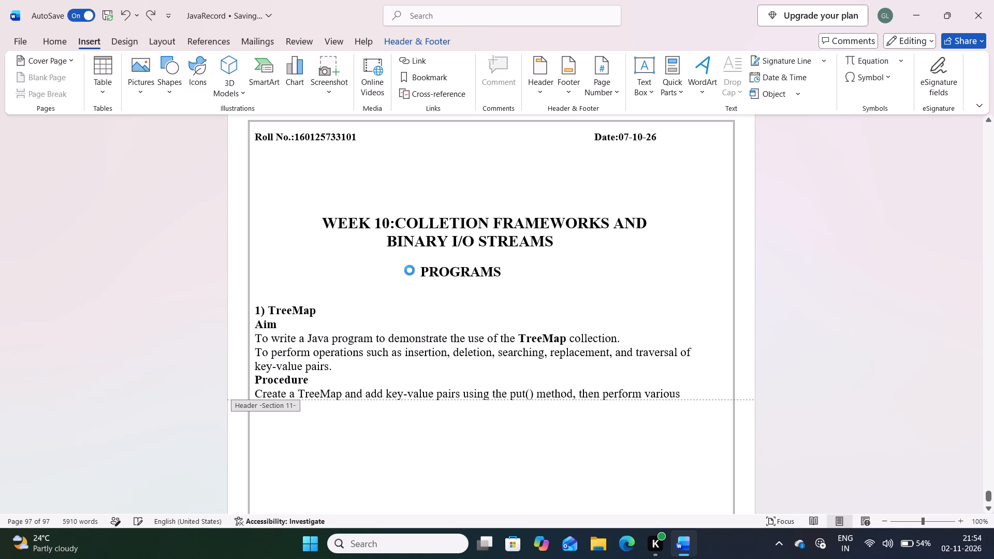
key("ctrl+z")
key("ctrl+z")
key("ctrl+z")
key("ctrl+z")
key("ctrl+z")
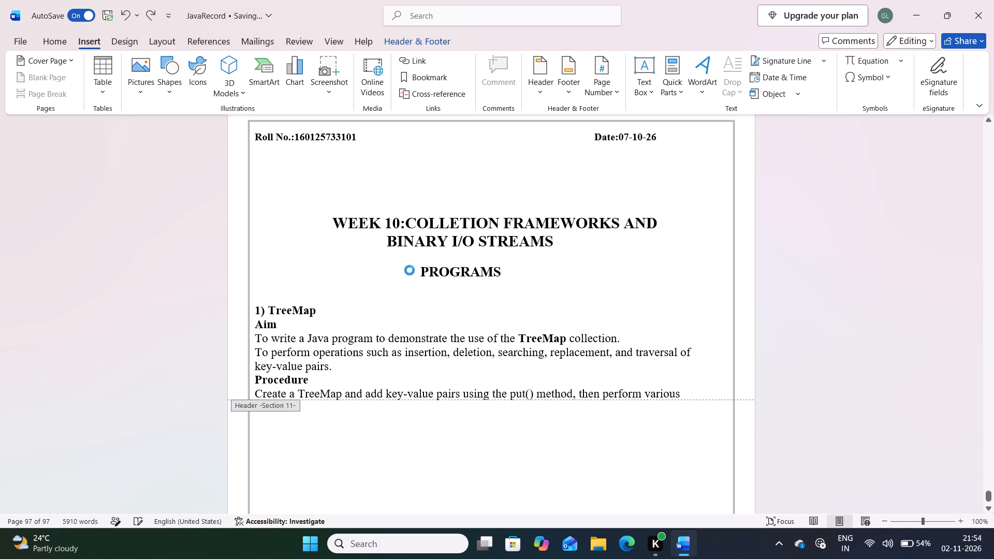
key("ctrl+z")
key("ctrl+z")
key("ctrl+z")
key("ctrl+z")
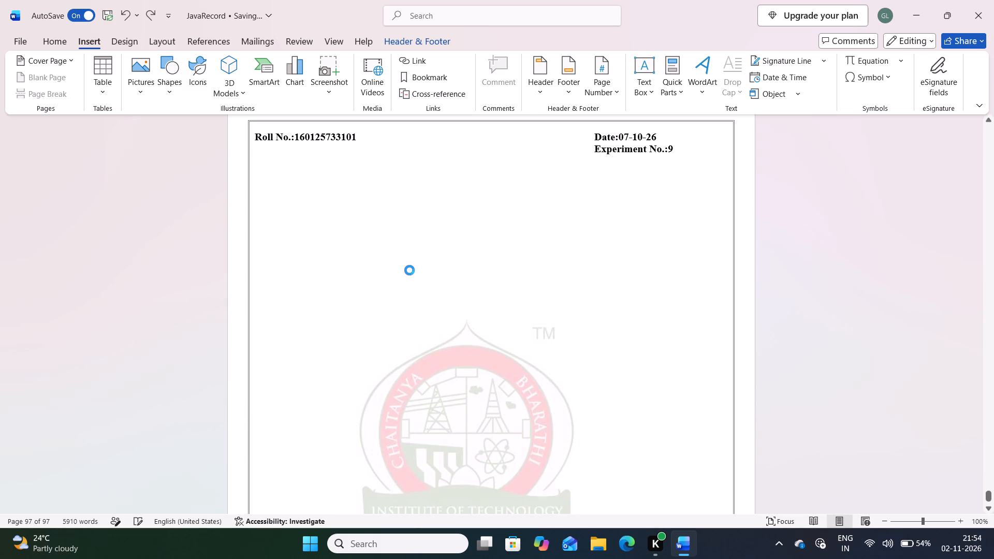
Open the last page's header for editing and examine its section label alongside the header and footer of the preceding pages.
scroll(406, 267, "up", 5)
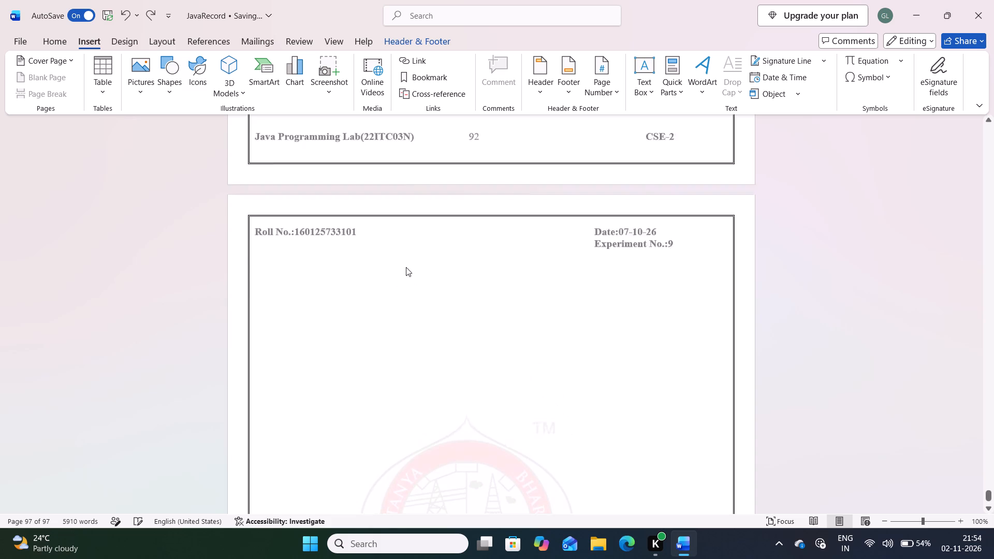
scroll(406, 267, "up", 6)
scroll(405, 267, "down", 5)
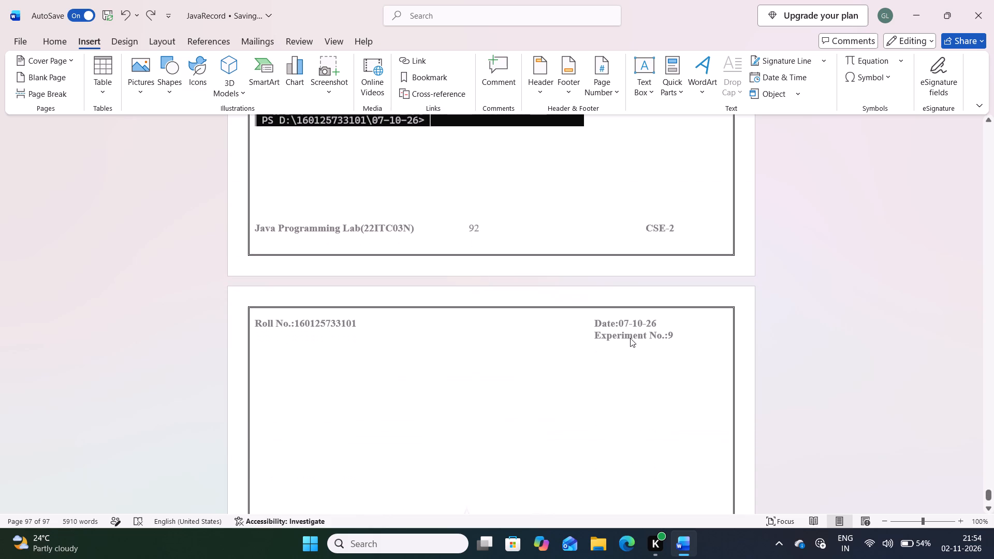
left_click(677, 362)
double_click(578, 325)
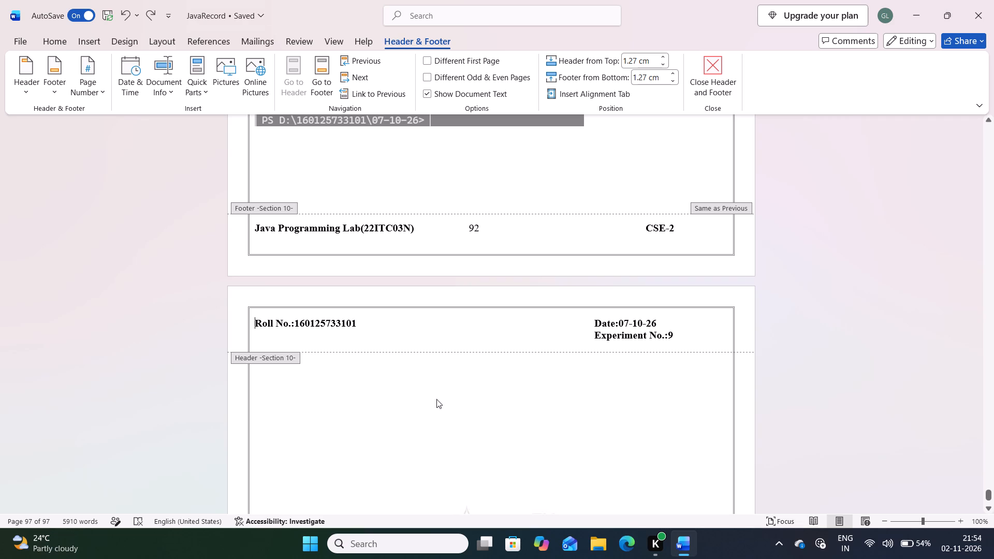
scroll(436, 399, "up", 20)
scroll(436, 399, "up", 1)
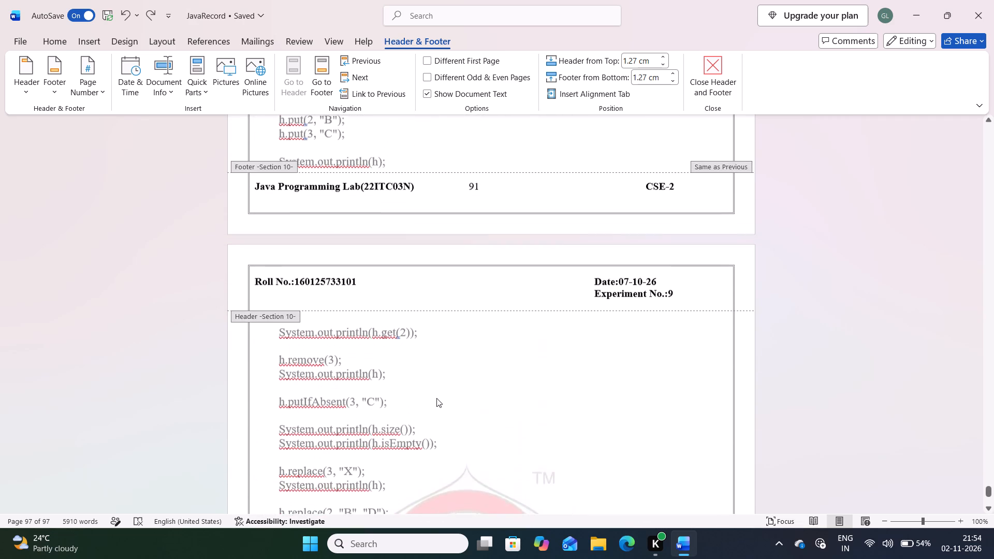
scroll(436, 398, "down", 20)
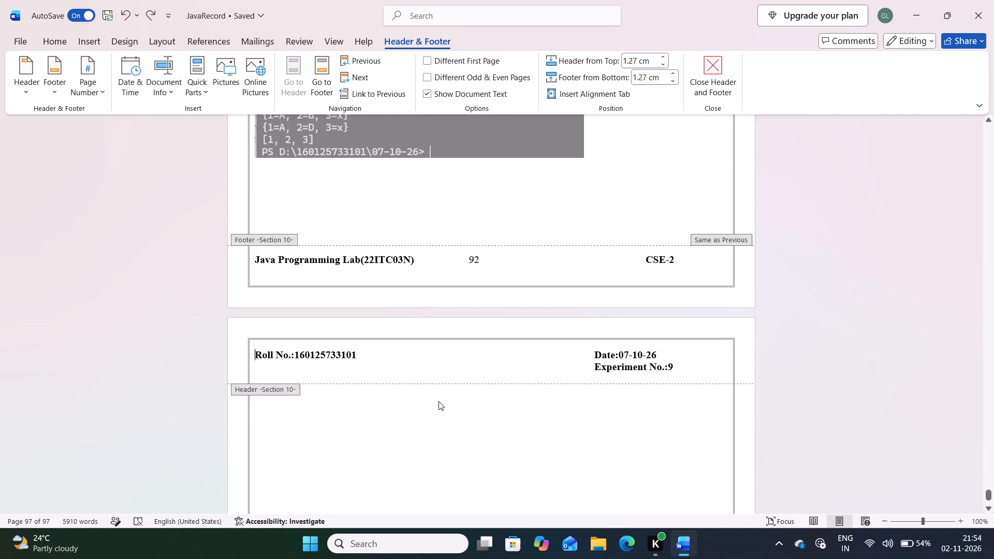
scroll(438, 401, "down", 4)
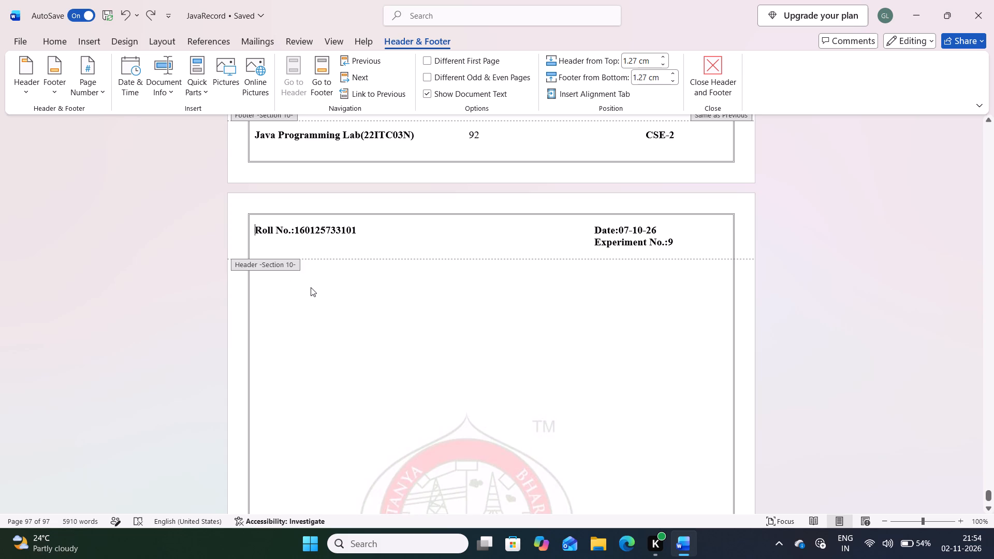
Unlink the Section 10 footer on the last page from the previous section's footer.
scroll(311, 288, "down", 14)
left_click(511, 460)
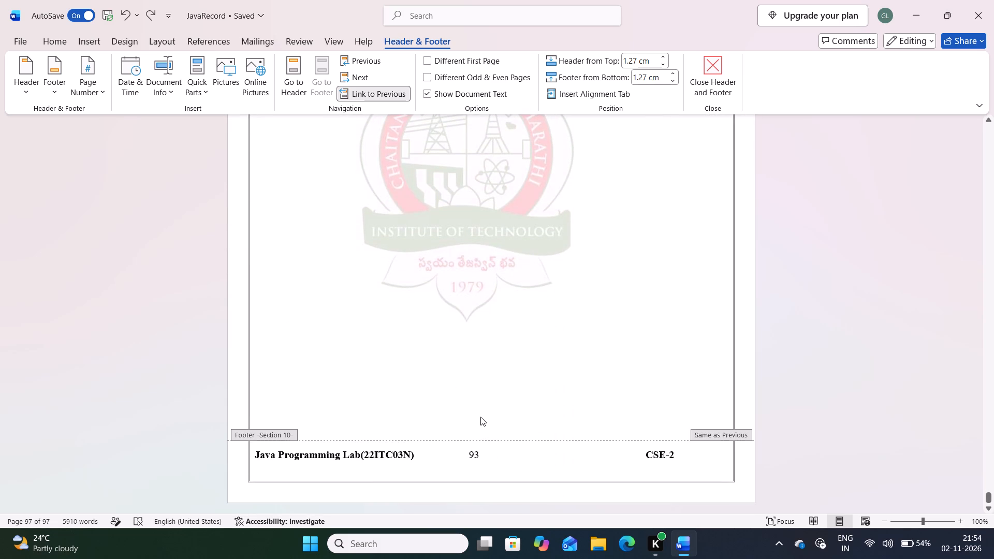
scroll(479, 414, "up", 10)
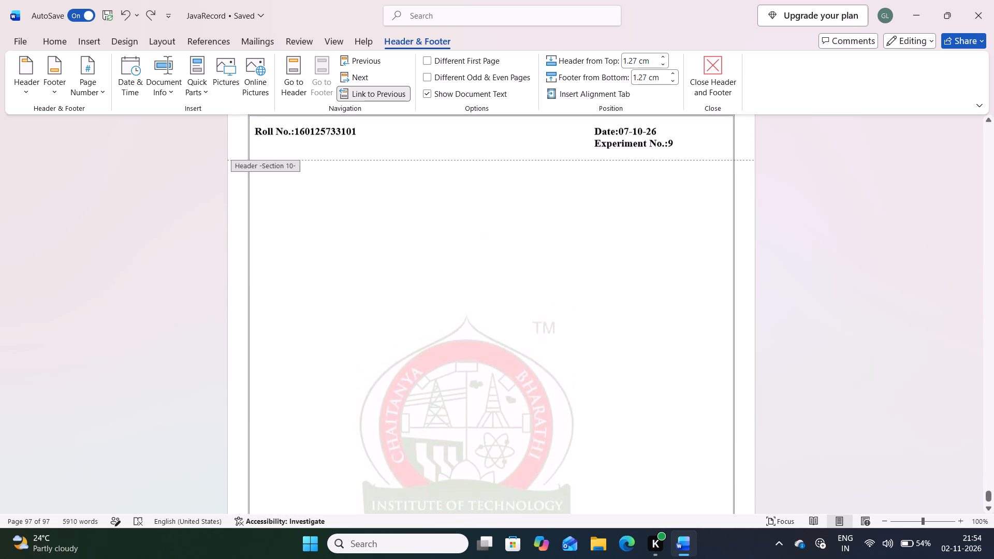
scroll(479, 414, "up", 2)
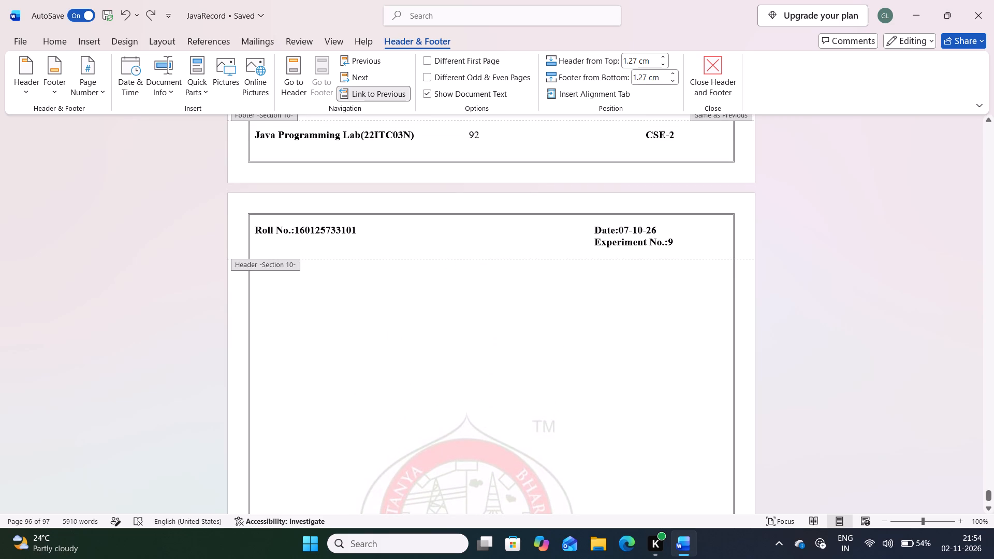
scroll(460, 388, "down", 14)
scroll(460, 388, "up", 3)
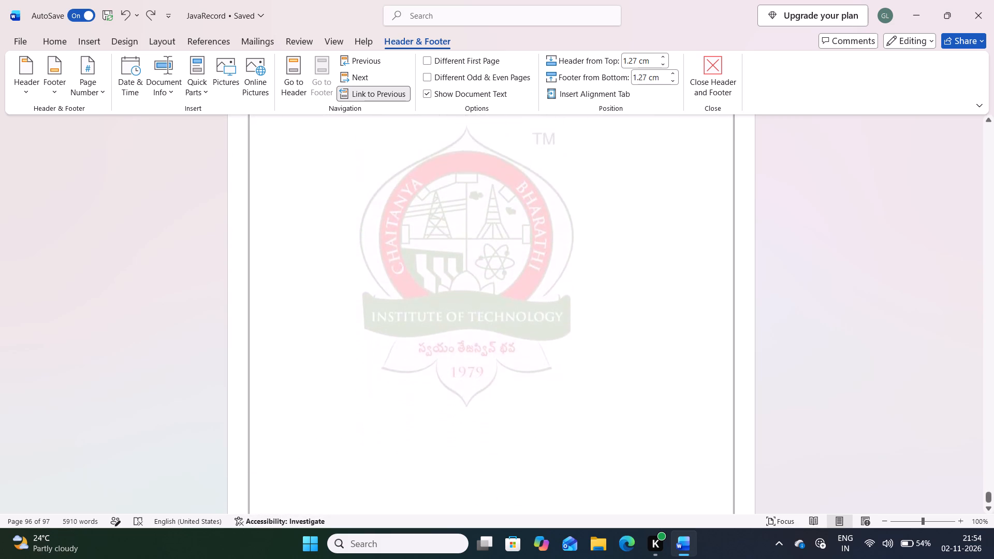
scroll(460, 388, "up", 3)
left_click(378, 91)
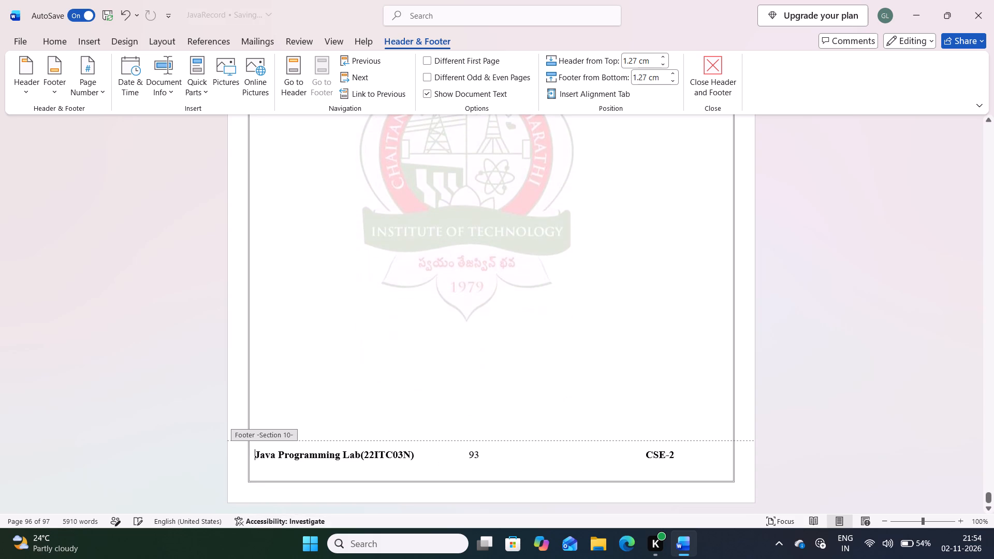
Leave header editing and insert the text of the java rec 10^J11 file at the start of the blank last page's body.
scroll(459, 410, "up", 9)
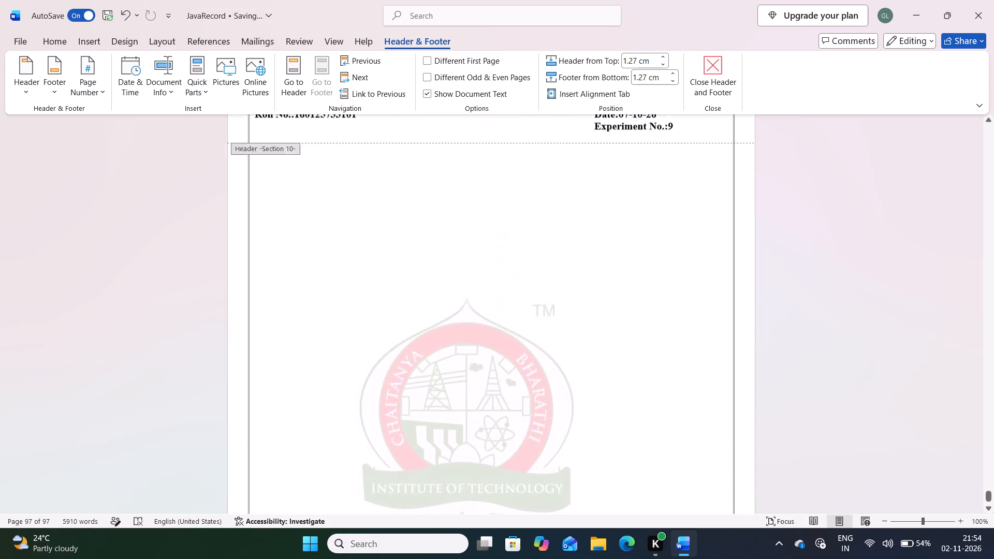
scroll(447, 383, "up", 1)
left_click(260, 240)
triple_click(284, 236)
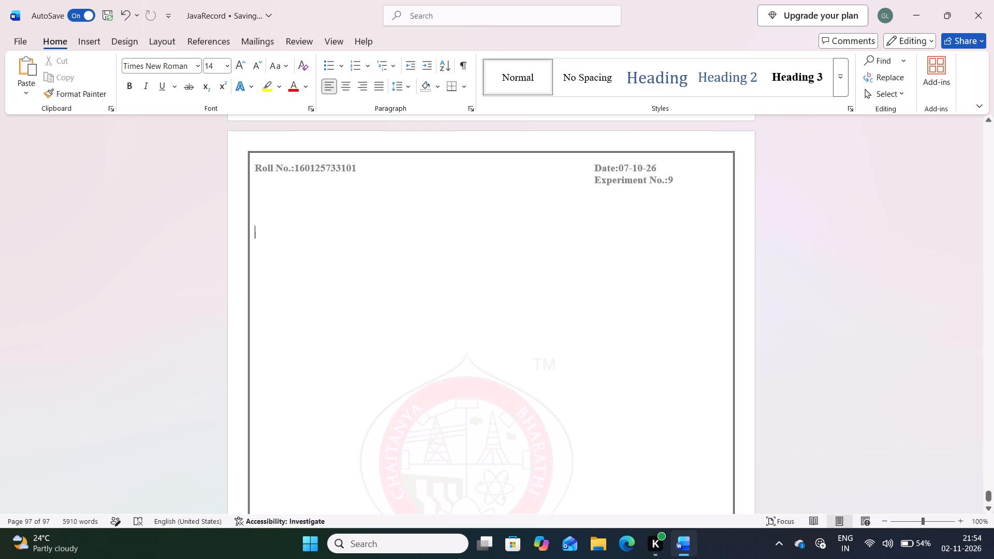
key("Up")
key("Up")
key("Up")
key("Down")
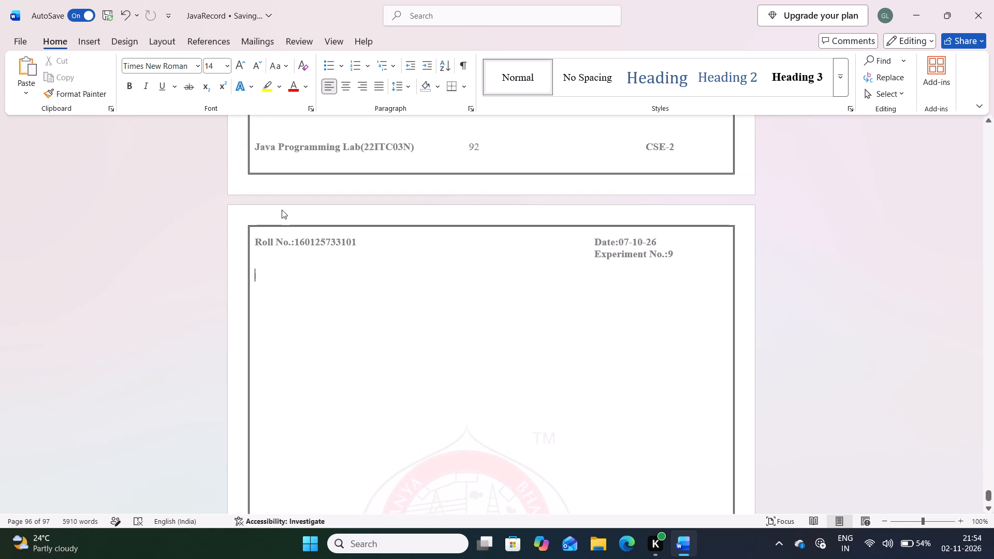
left_click(87, 36)
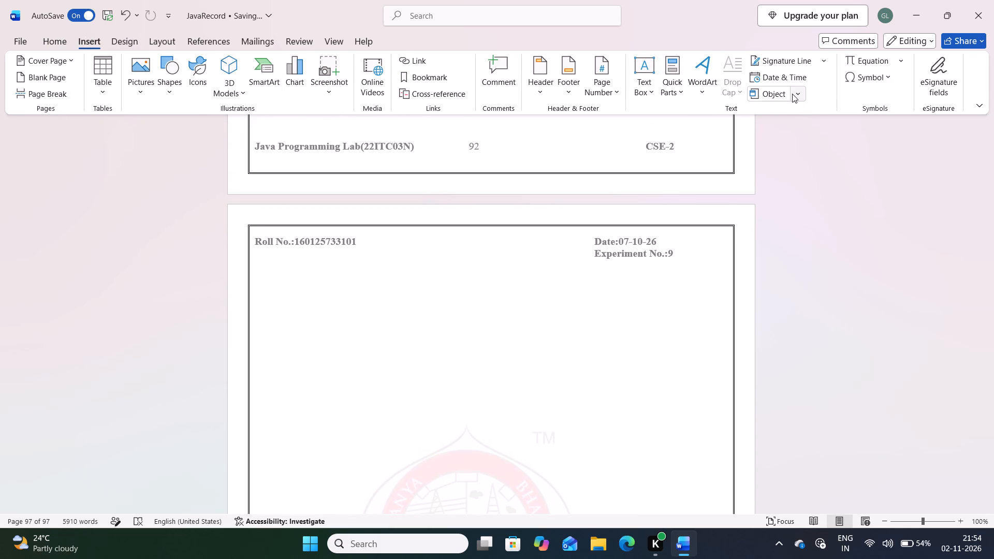
left_click(794, 94)
left_click(794, 132)
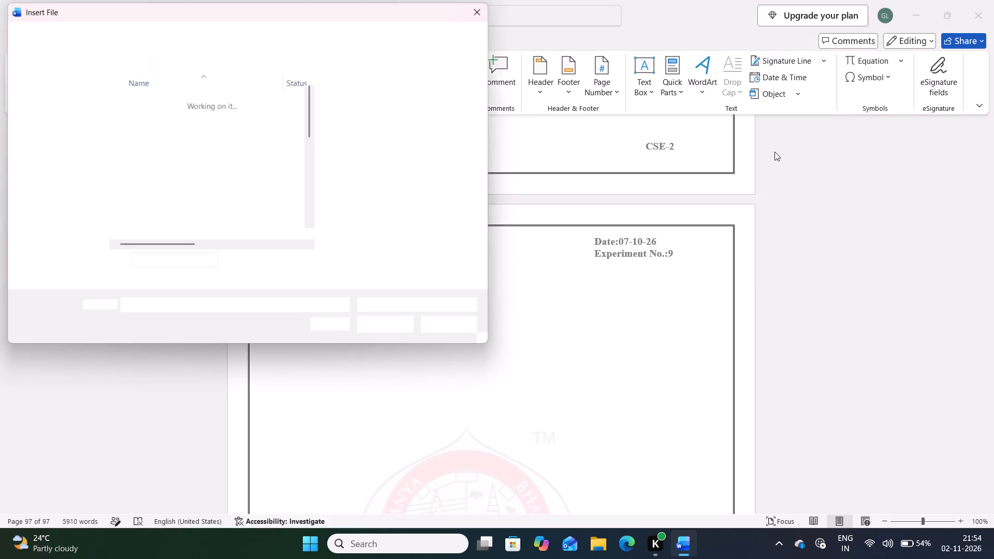
scroll(186, 173, "down", 3)
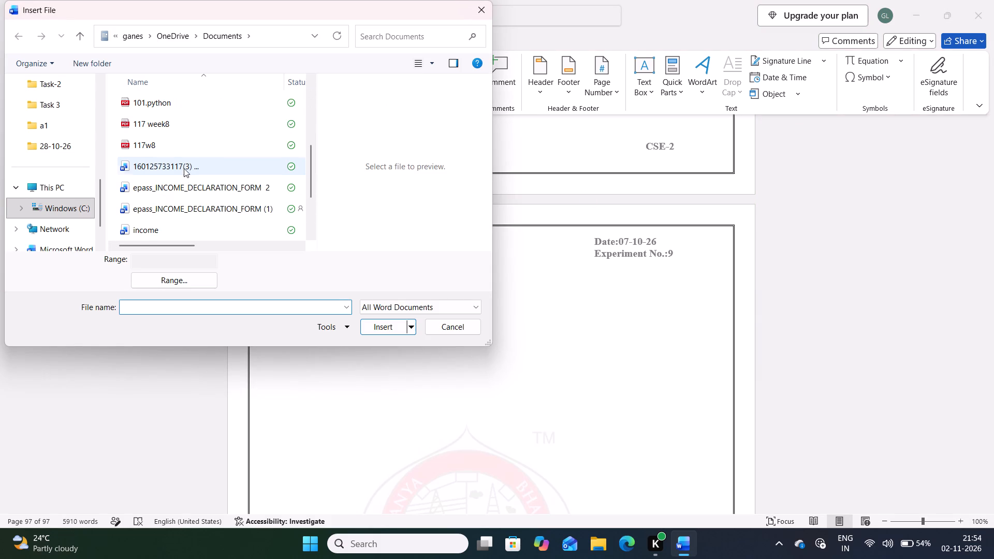
scroll(176, 144, "down", 2)
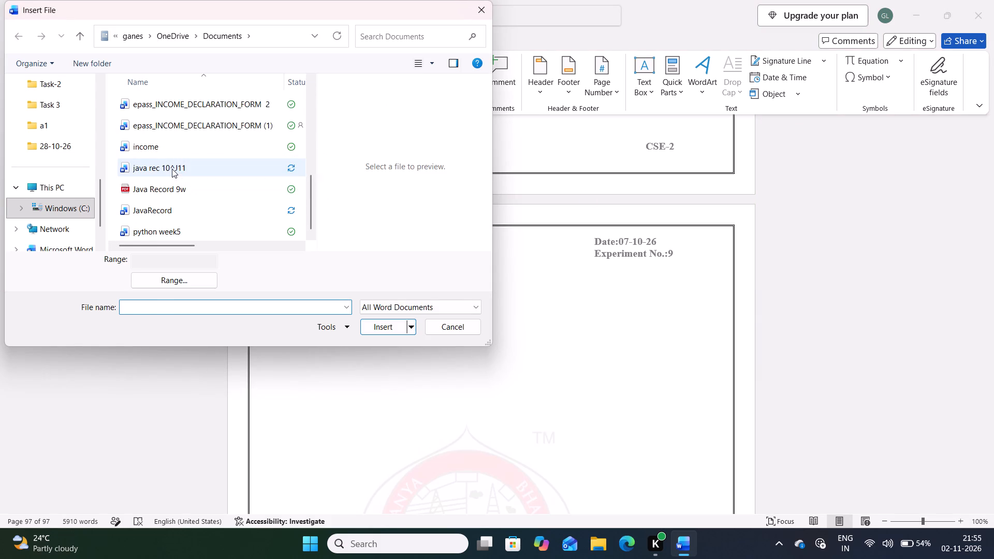
left_click(172, 169)
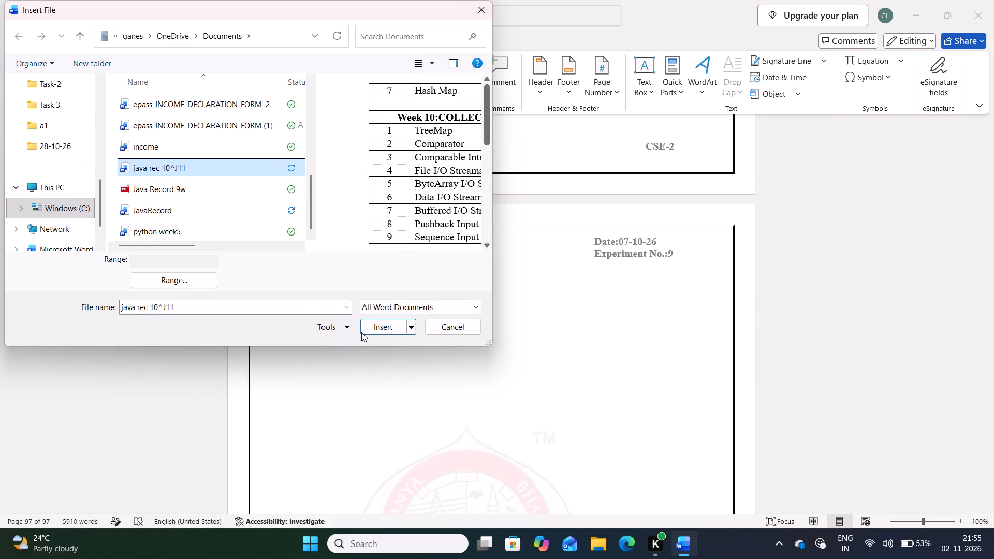
left_click(376, 328)
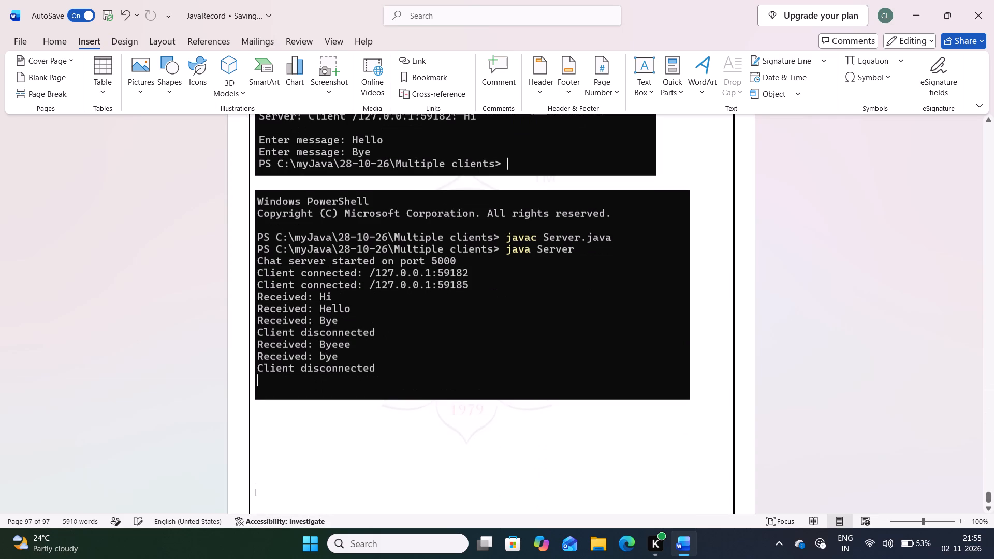
Review the inserted week 11 pages from the document's end backwards, examining their content, headers, footers and page numbers.
scroll(376, 321, "down", 8)
scroll(376, 321, "up", 9)
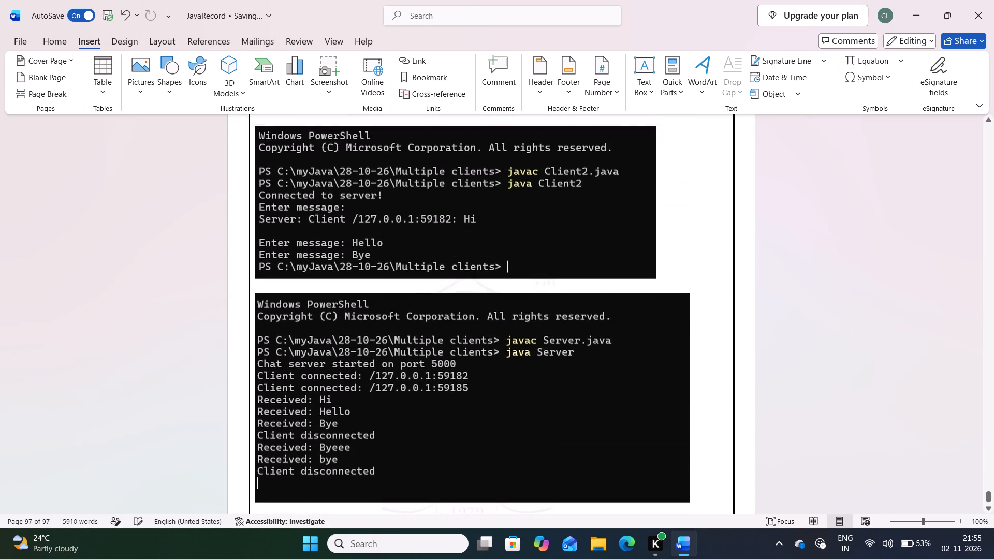
scroll(376, 321, "up", 20)
scroll(376, 321, "up", 8)
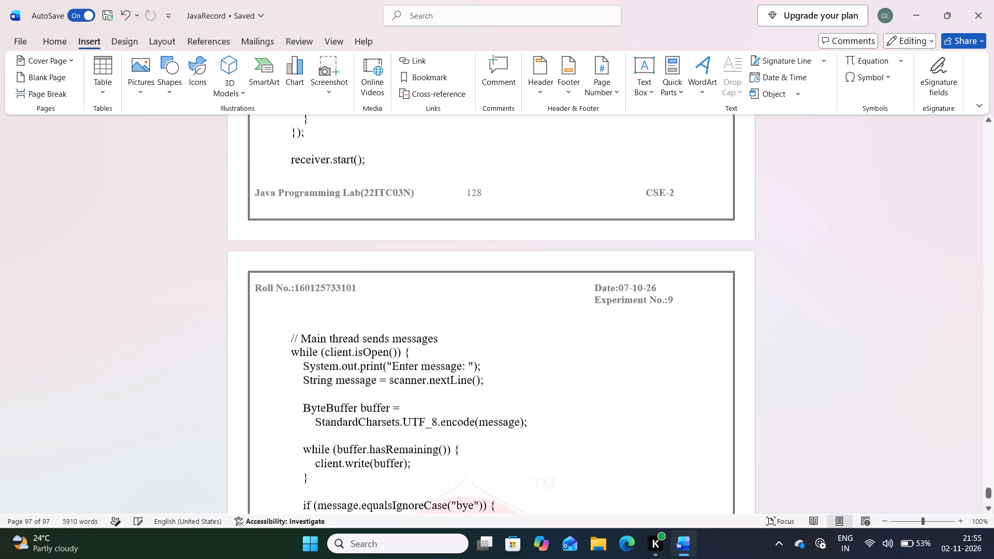
scroll(376, 321, "up", 20)
scroll(376, 321, "up", 5)
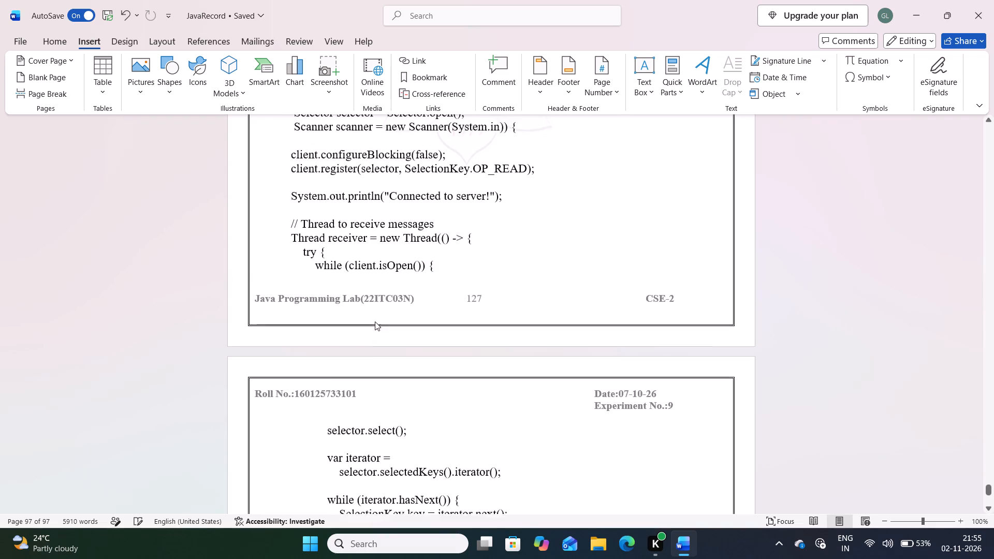
scroll(375, 321, "up", 19)
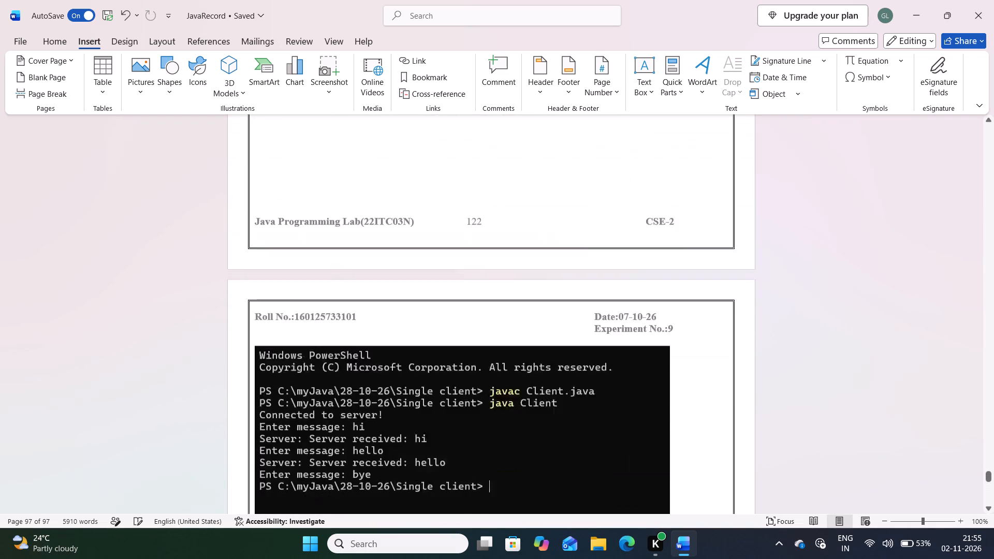
scroll(375, 321, "up", 1)
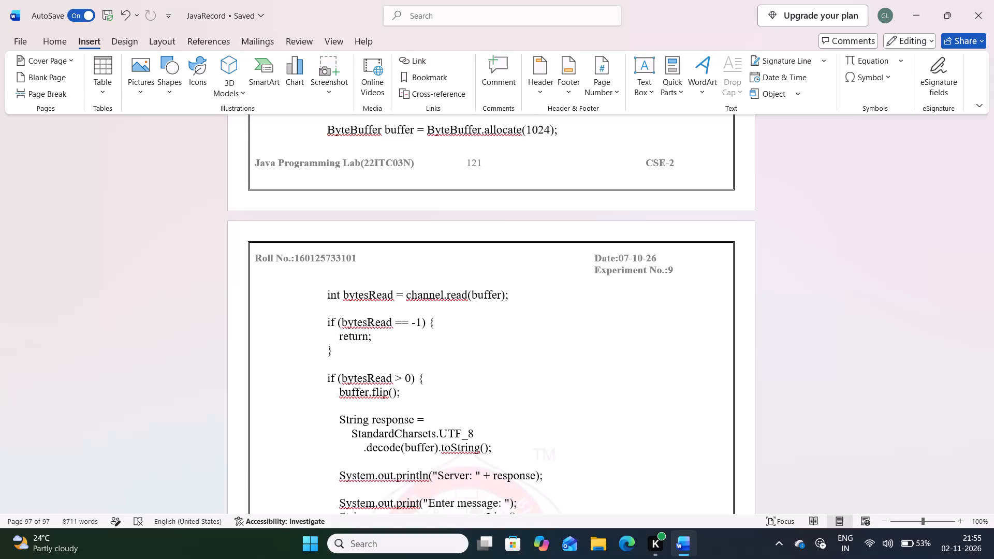
scroll(375, 321, "up", 6)
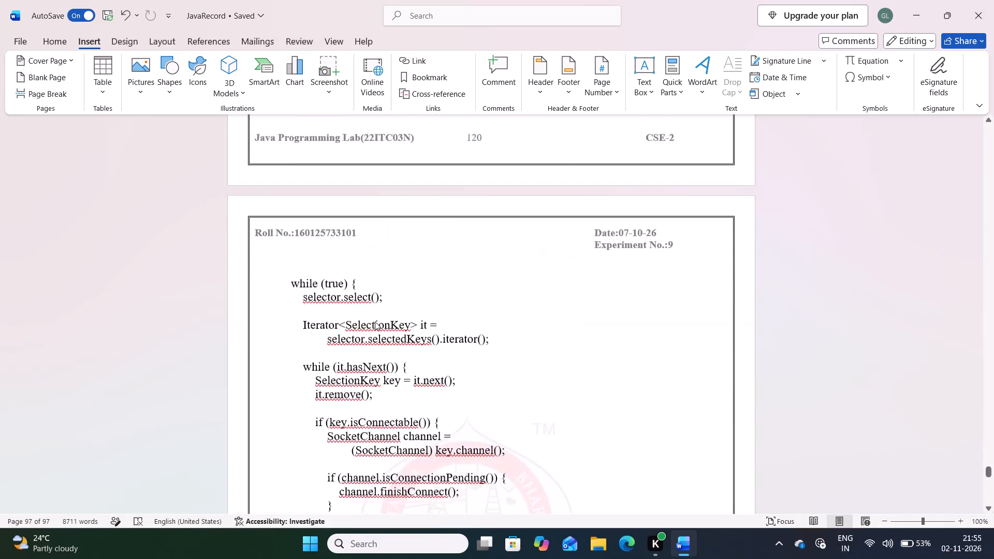
scroll(375, 321, "up", 7)
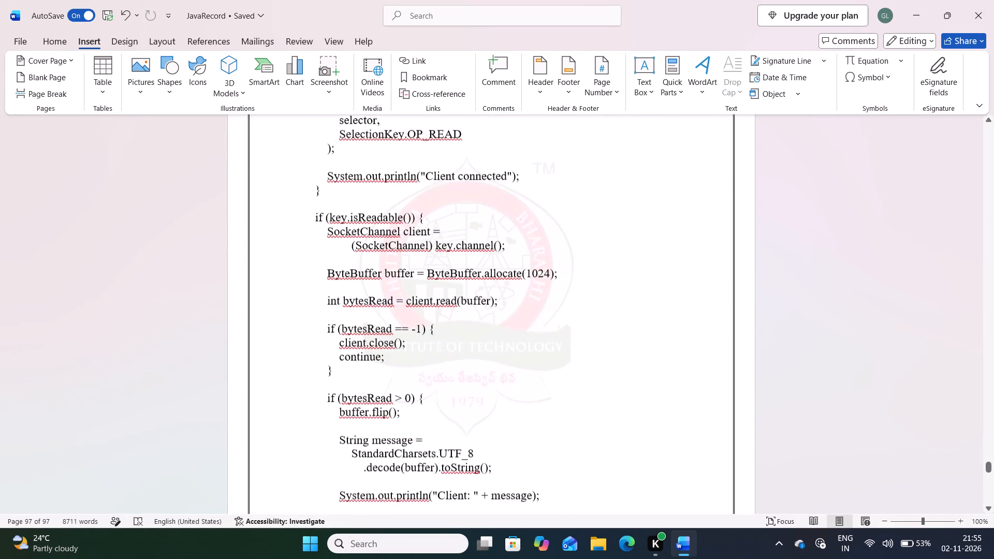
scroll(375, 321, "up", 3)
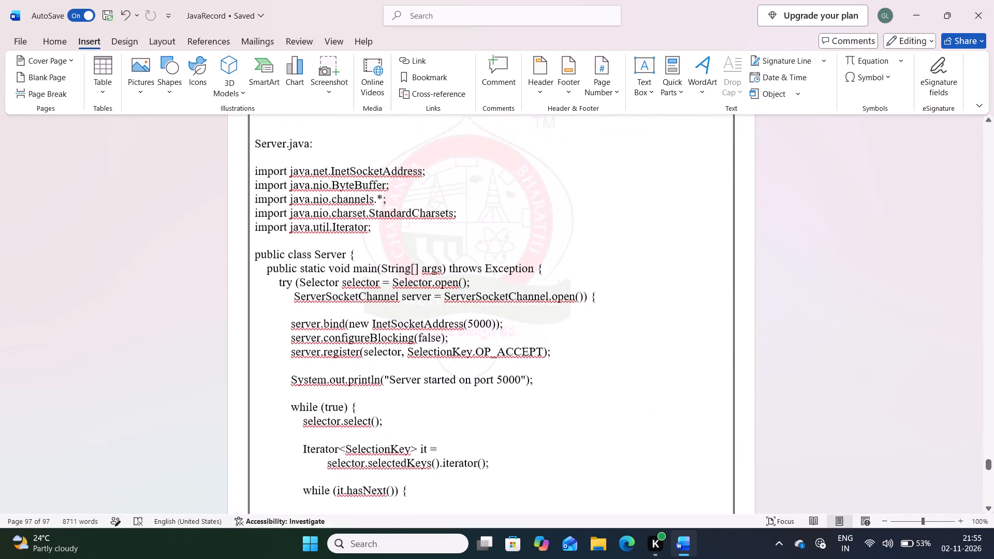
scroll(375, 321, "up", 7)
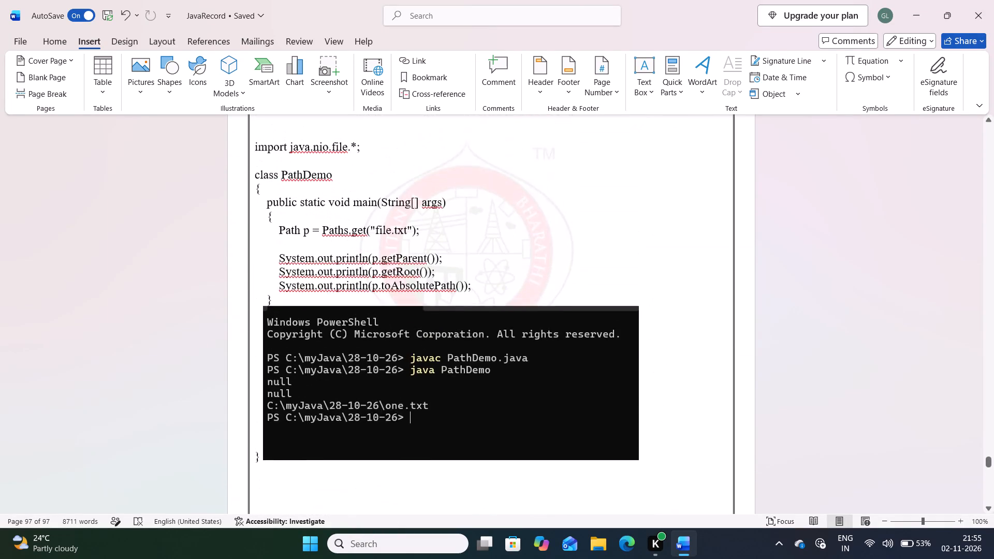
scroll(375, 321, "up", 7)
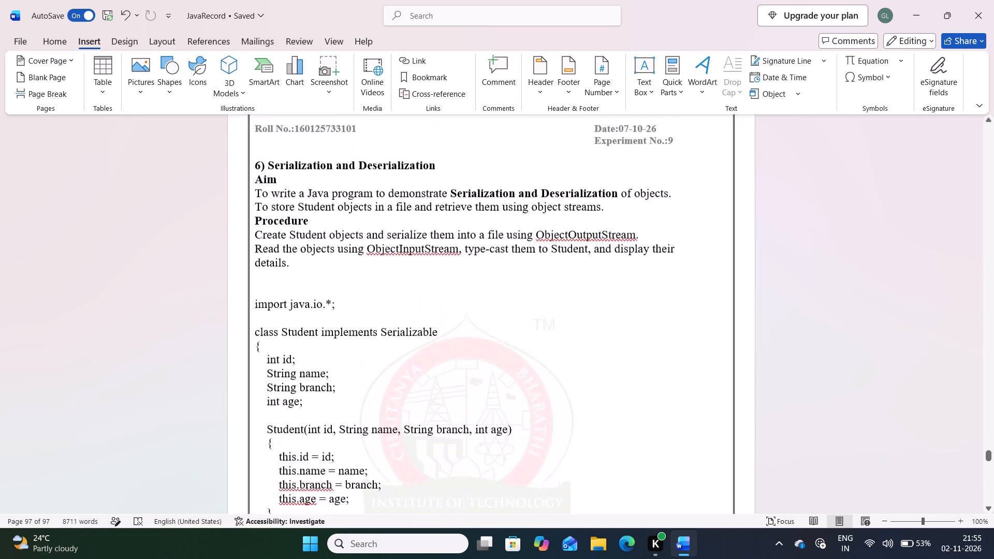
scroll(375, 321, "up", 6)
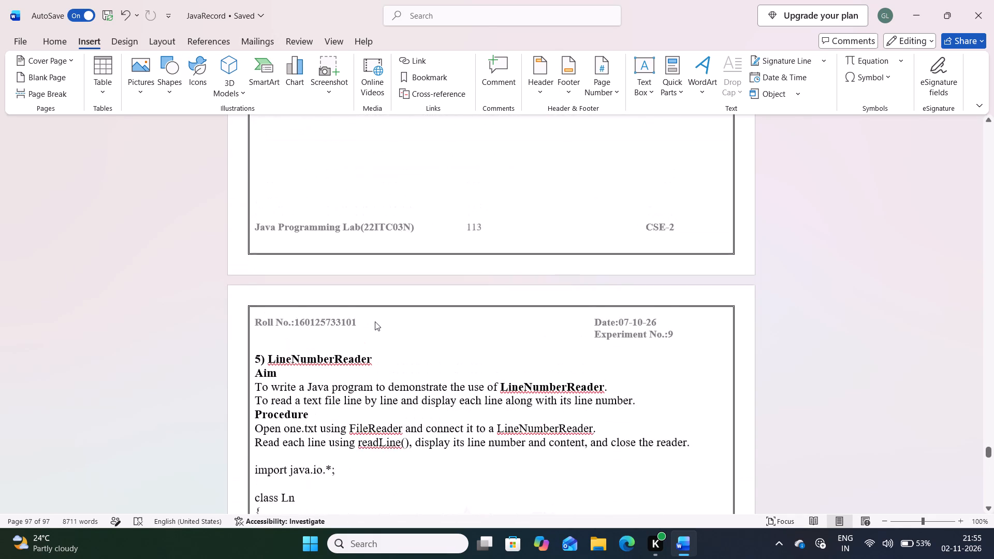
scroll(375, 321, "up", 5)
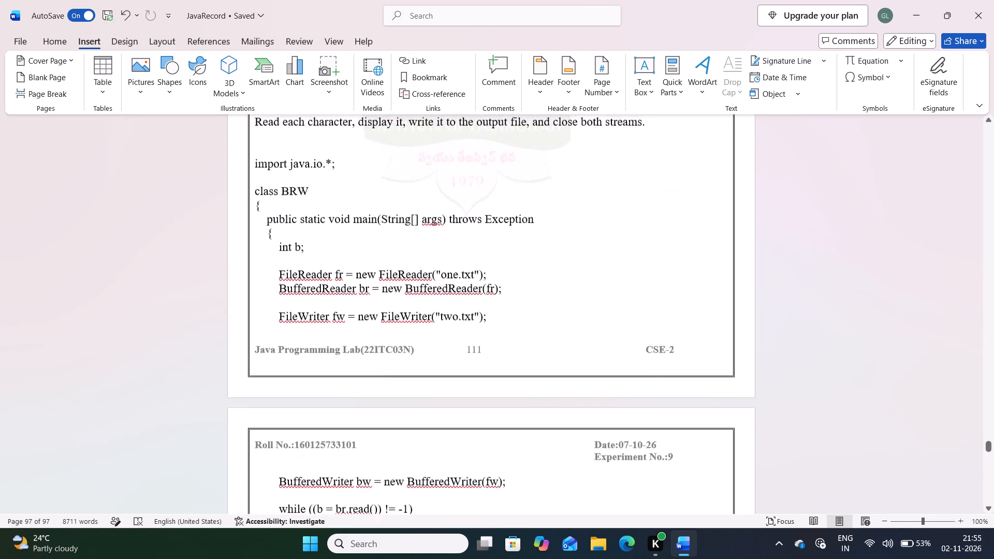
scroll(375, 321, "up", 4)
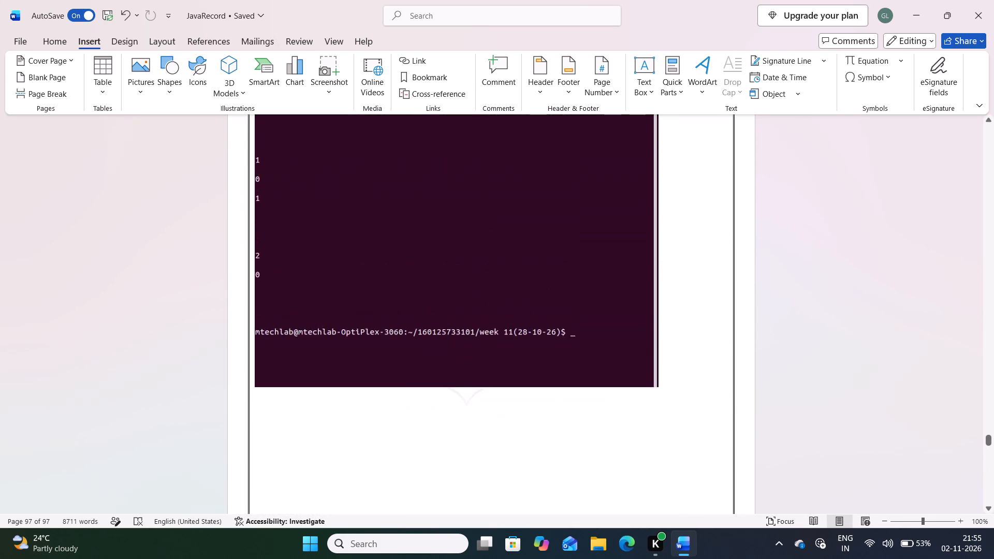
scroll(375, 321, "up", 4)
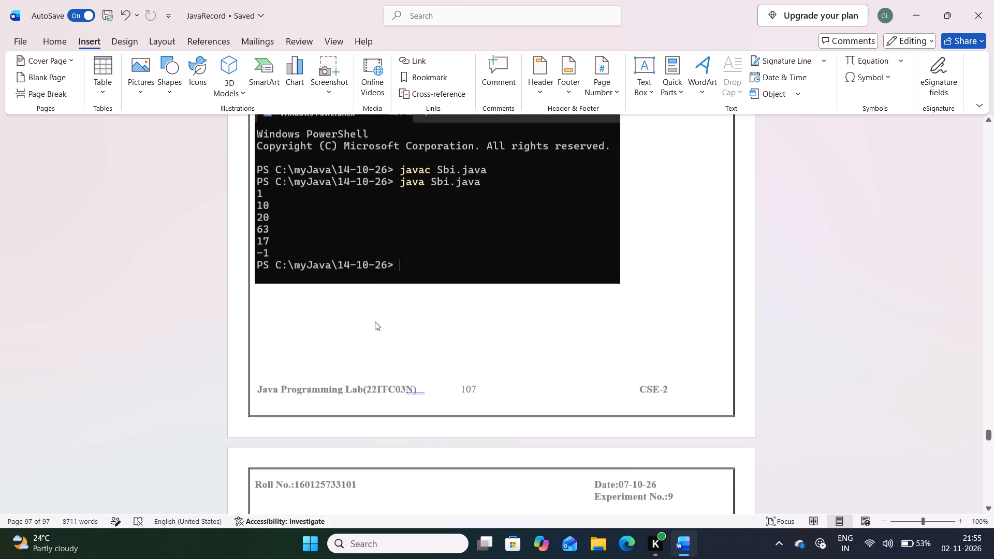
Review the inserted week 10 pages back to their title page, comparing their headers and footers with those of week 11.
scroll(375, 321, "up", 2)
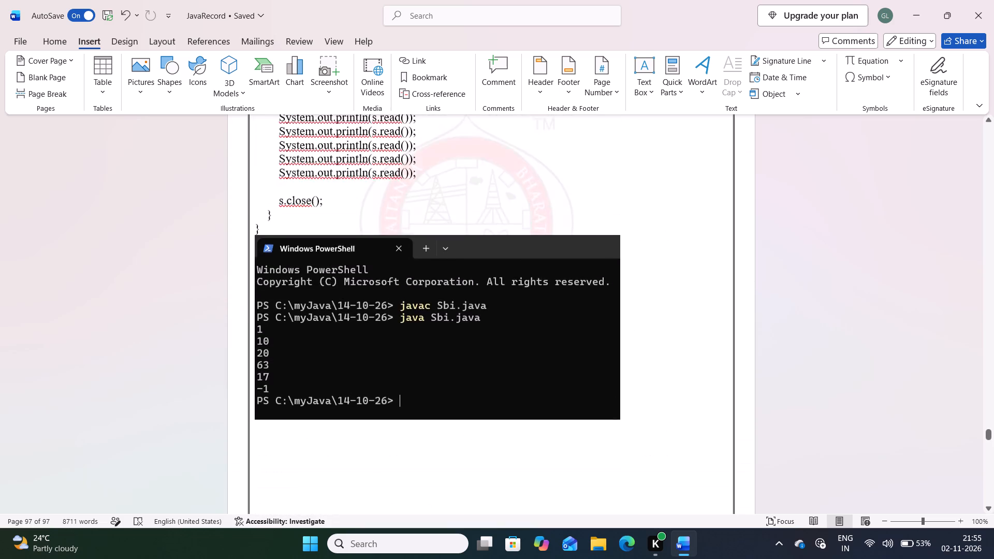
scroll(375, 321, "up", 5)
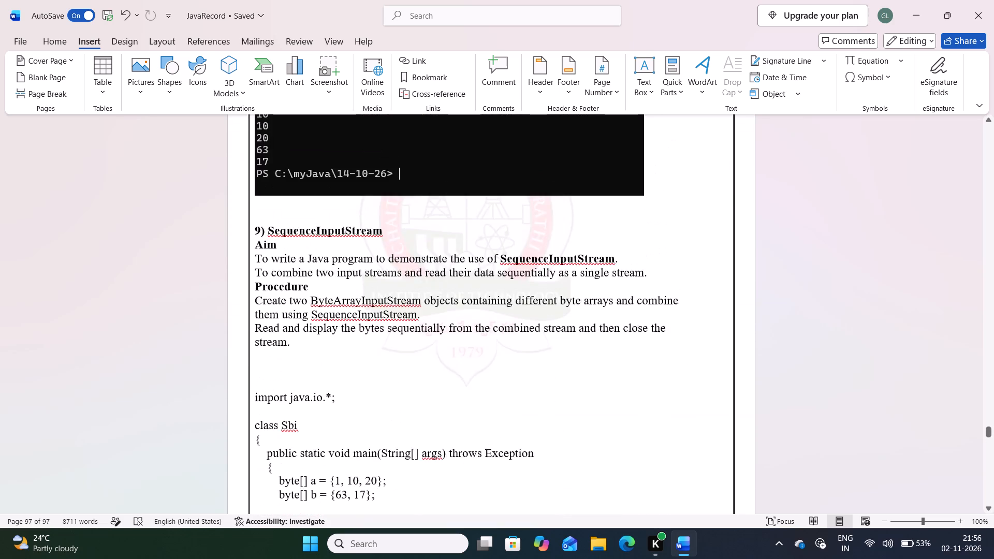
scroll(375, 321, "up", 2)
scroll(375, 321, "down", 1)
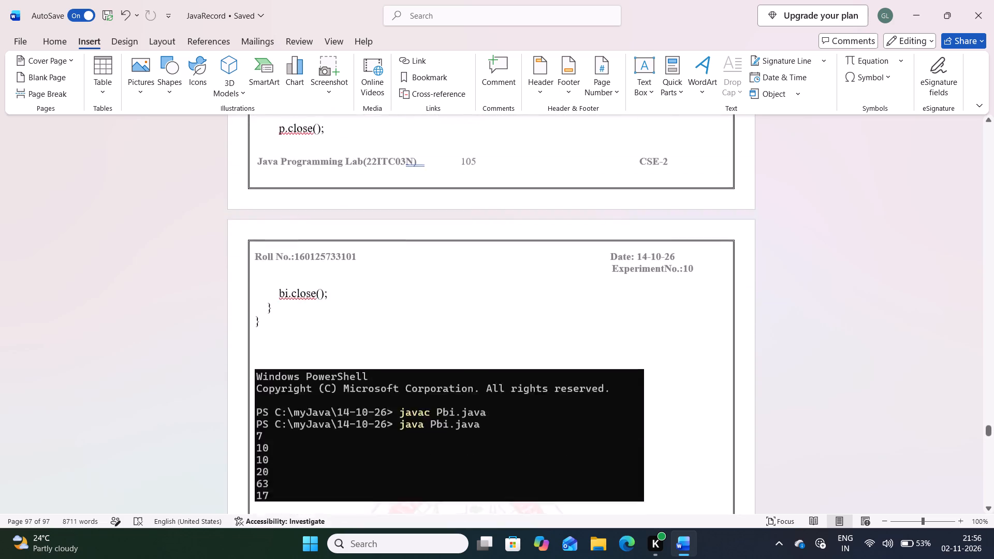
scroll(375, 321, "down", 1)
scroll(375, 321, "up", 1)
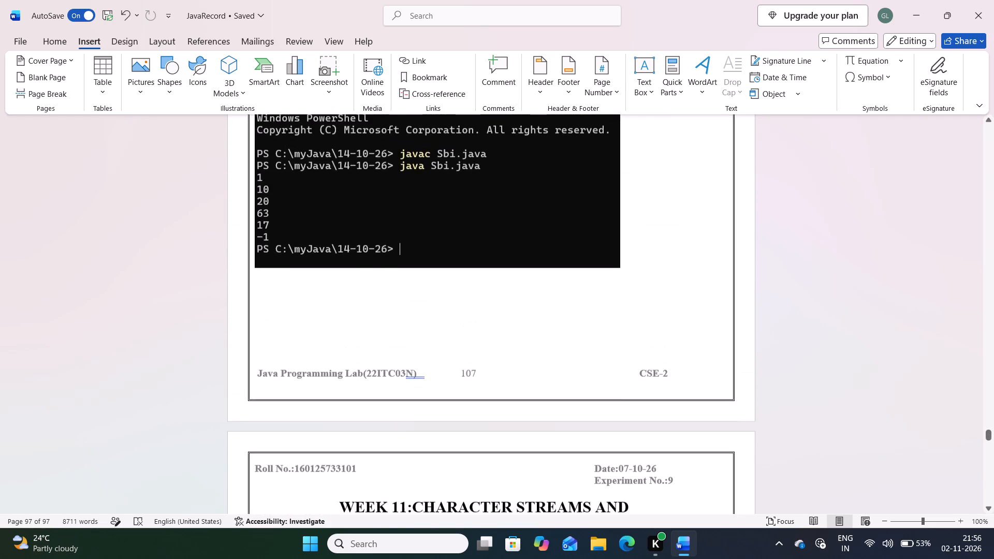
scroll(375, 321, "up", 5)
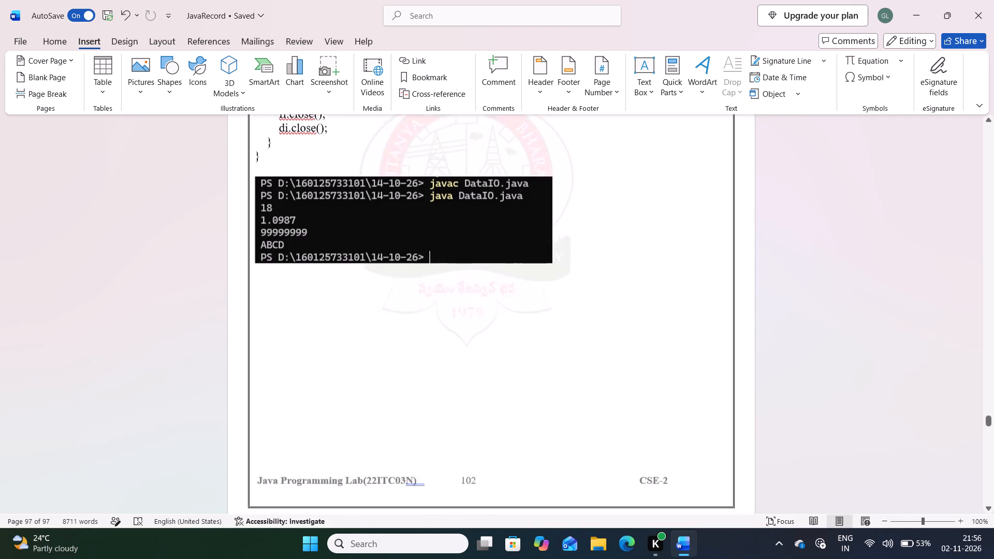
scroll(375, 321, "up", 3)
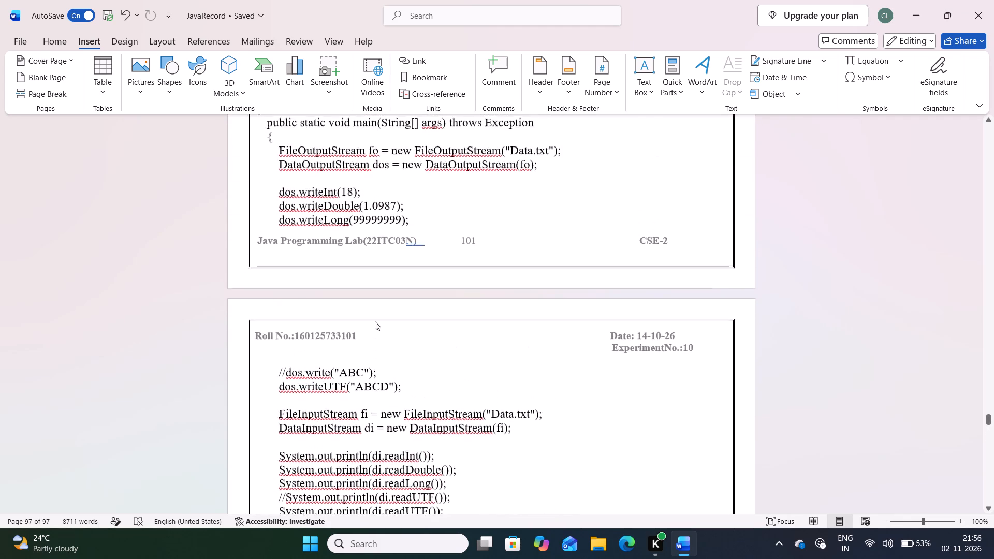
scroll(375, 321, "up", 4)
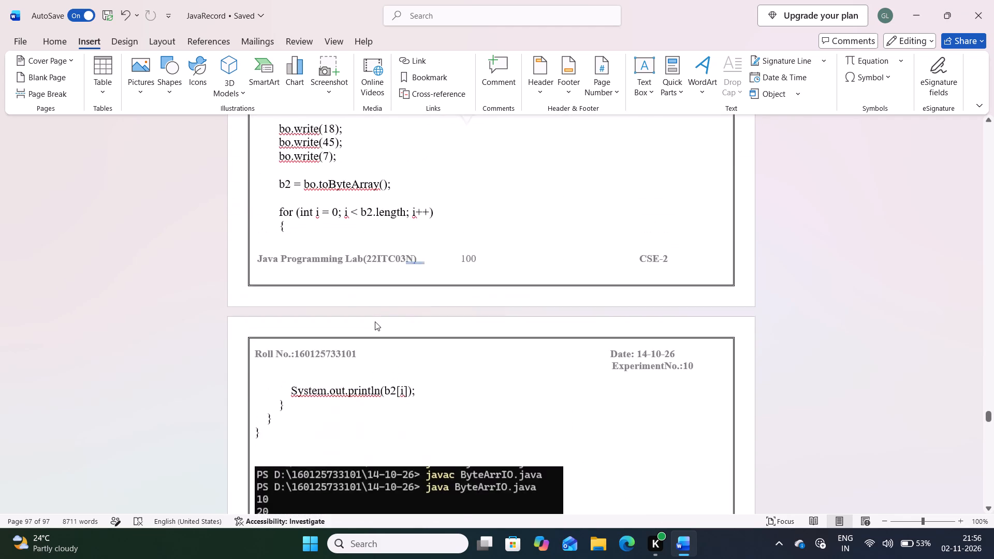
scroll(375, 321, "up", 6)
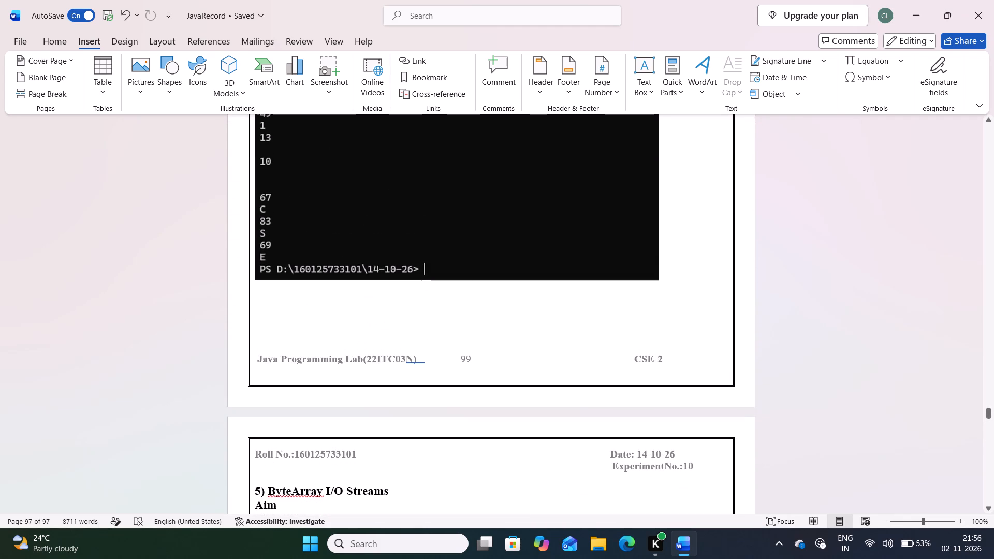
scroll(375, 321, "up", 5)
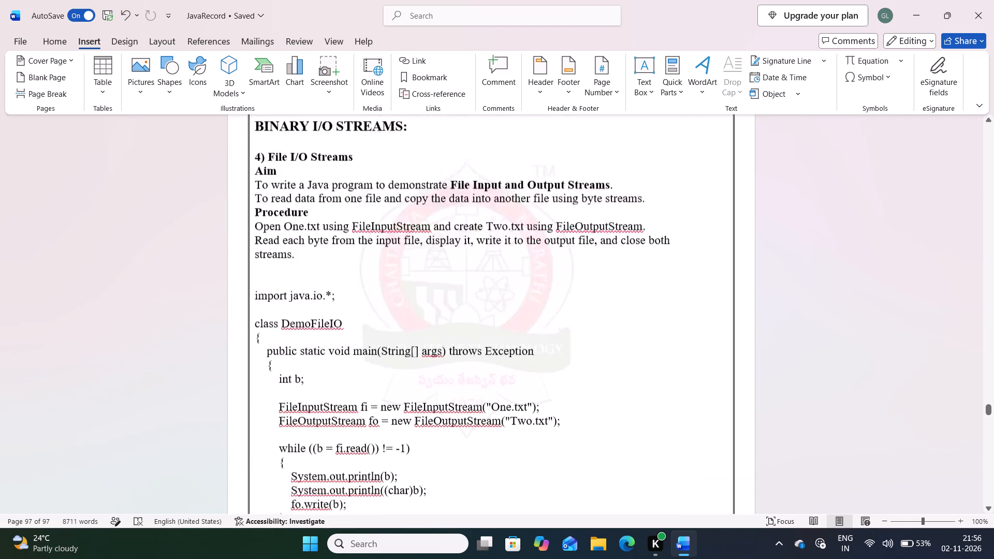
scroll(375, 321, "up", 4)
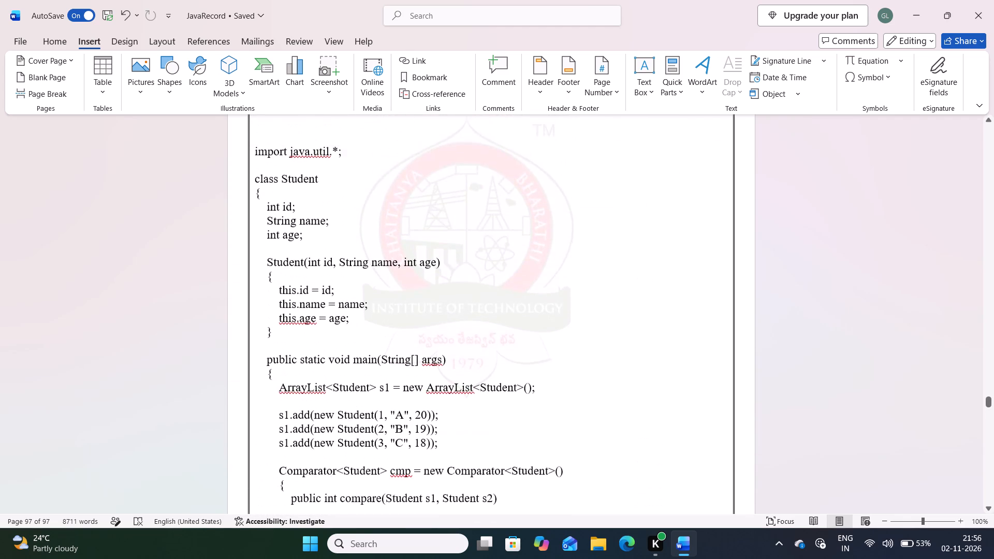
scroll(375, 321, "up", 4)
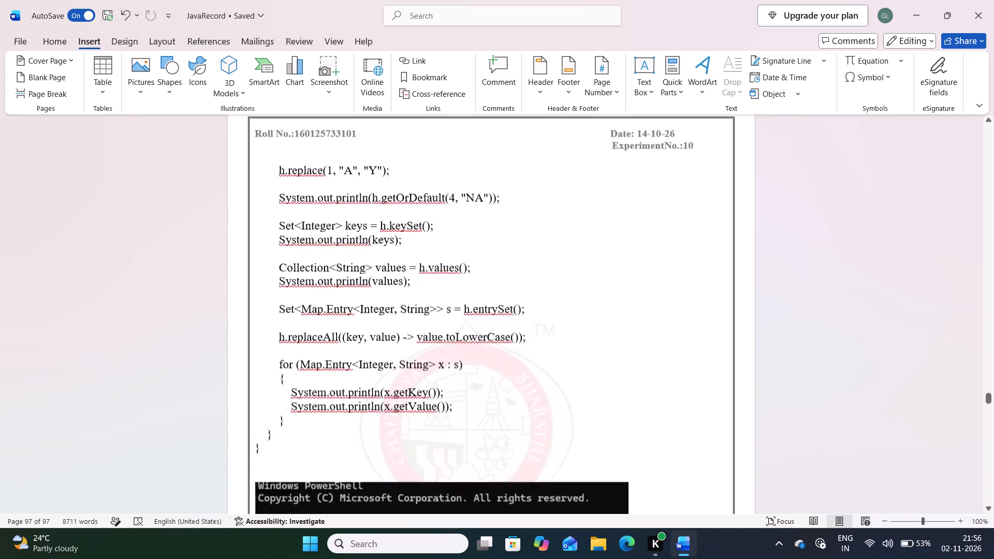
scroll(375, 321, "up", 1)
scroll(375, 321, "down", 2)
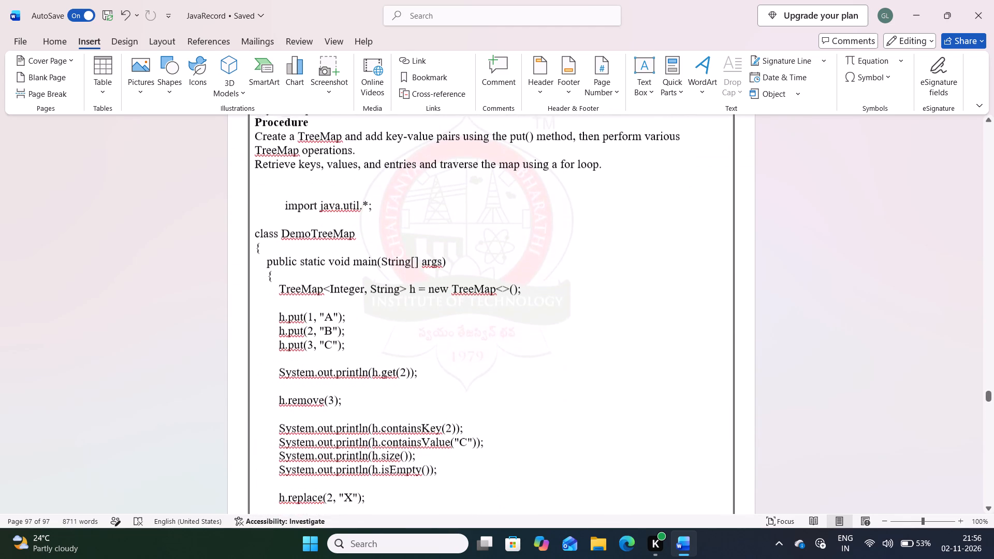
scroll(375, 321, "down", 1)
scroll(375, 321, "up", 4)
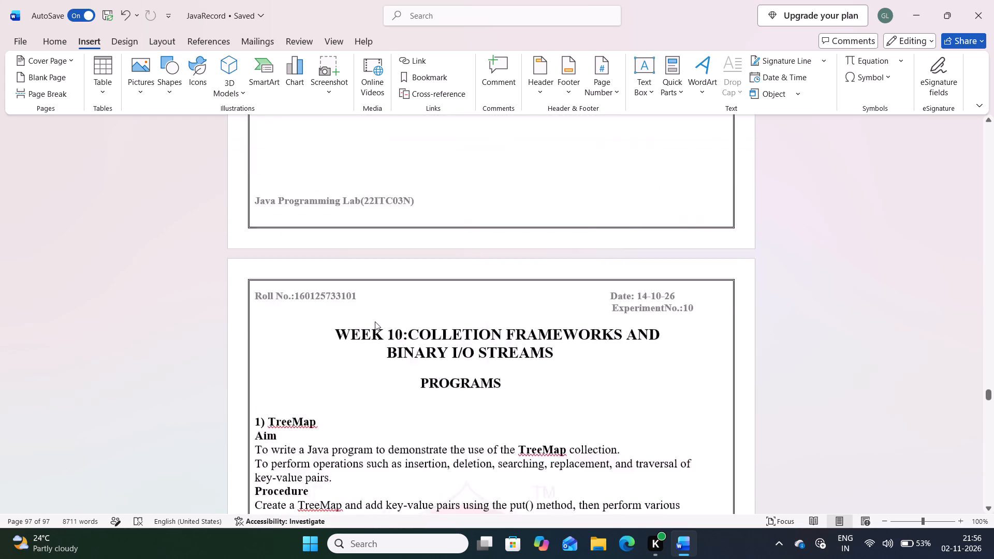
Examine the index page and the preceding HashMap and queue program pages, checking their headers and footers against the inserted pages.
scroll(375, 321, "up", 5)
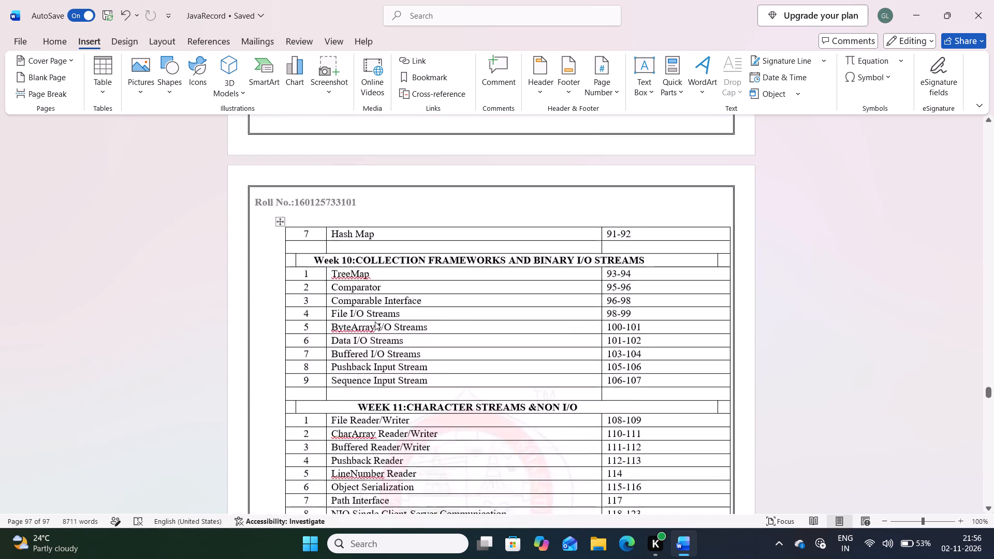
scroll(375, 321, "up", 6)
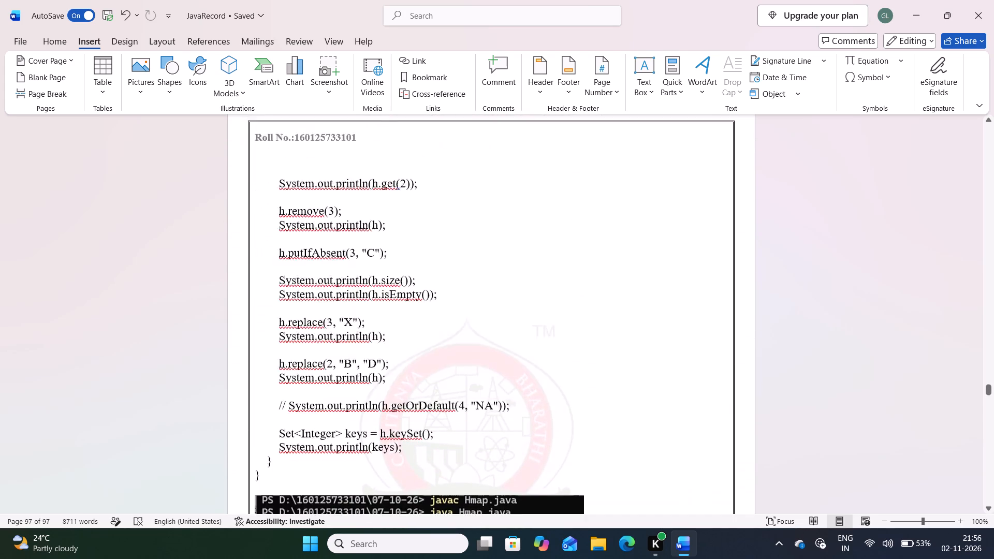
scroll(375, 321, "up", 7)
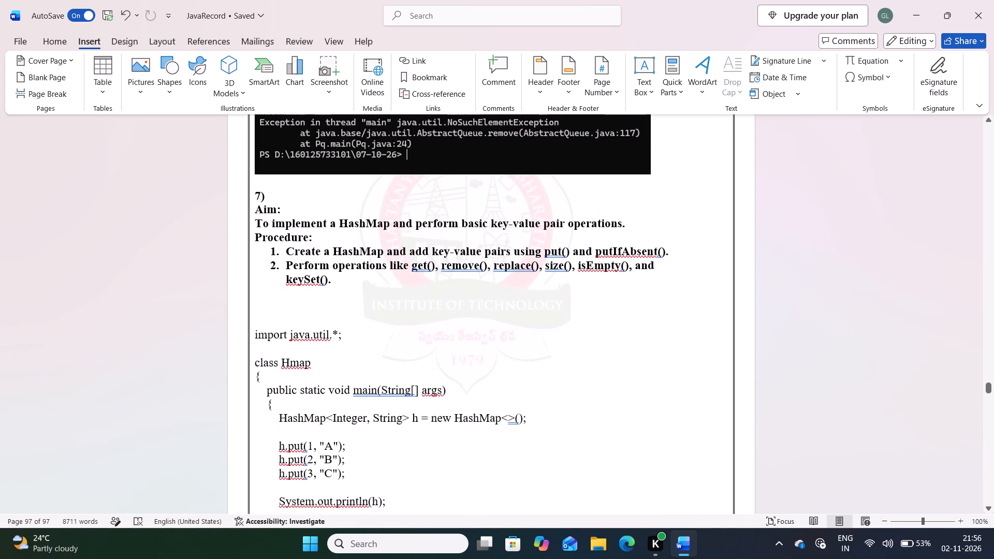
scroll(375, 321, "up", 4)
scroll(375, 321, "down", 2)
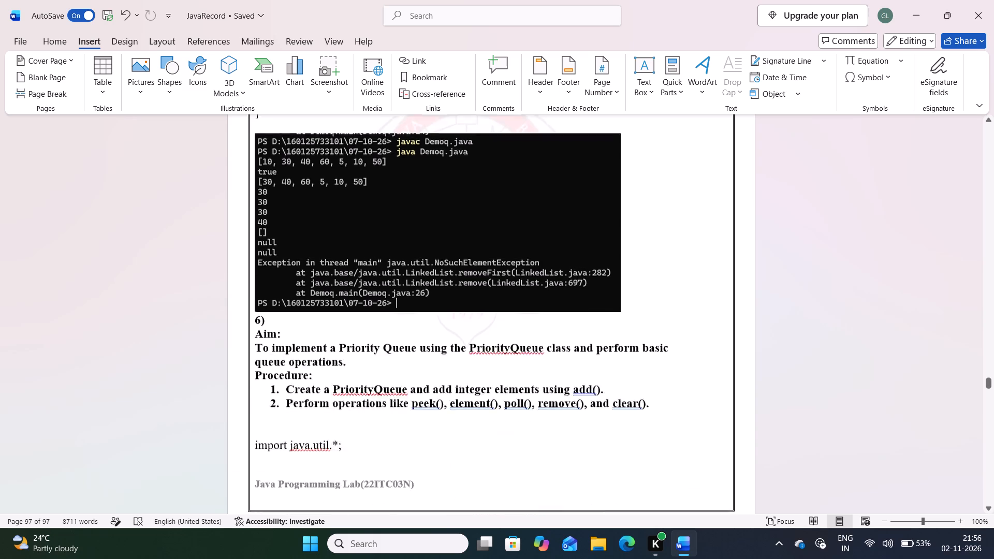
scroll(375, 321, "down", 5)
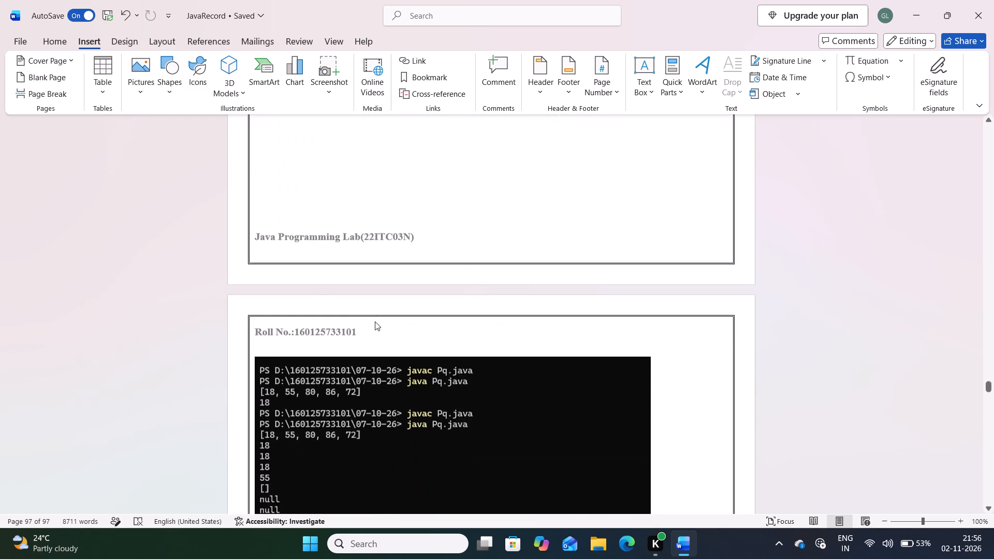
scroll(375, 321, "down", 7)
scroll(375, 321, "up", 1)
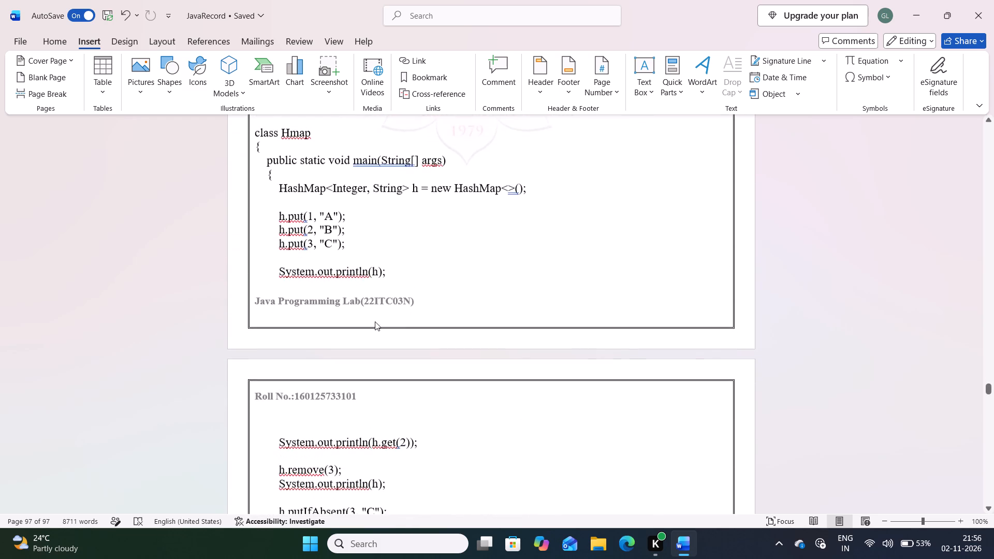
scroll(375, 321, "up", 3)
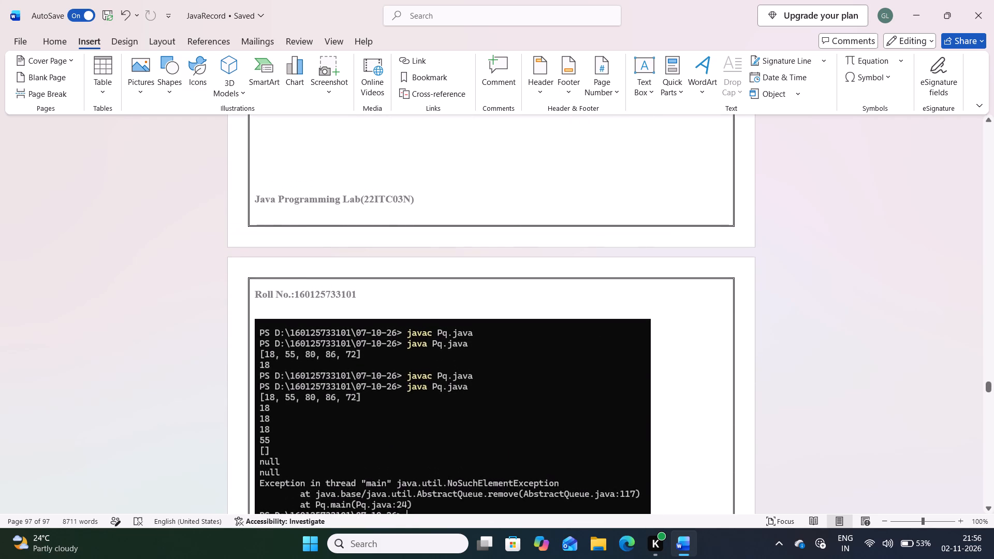
scroll(375, 321, "up", 7)
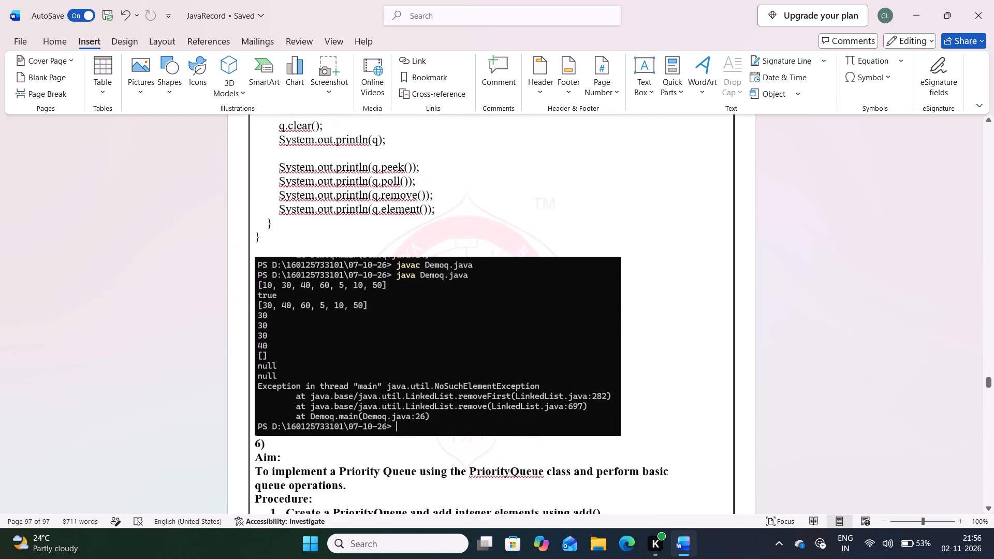
Undo the insertion of the java rec 10^J11 file's text, restoring the blank last page.
scroll(375, 321, "up", 3)
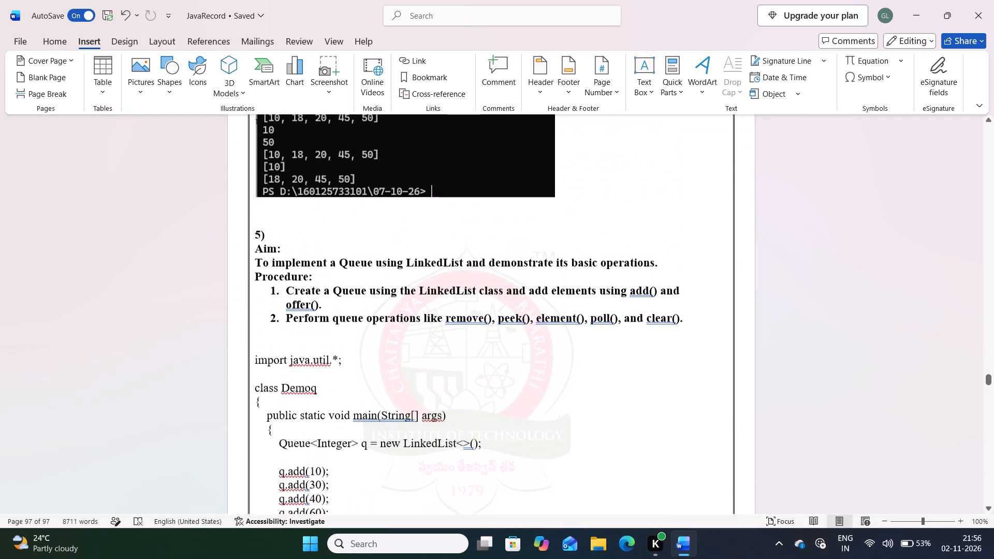
scroll(375, 321, "down", 12)
key("ctrl+z")
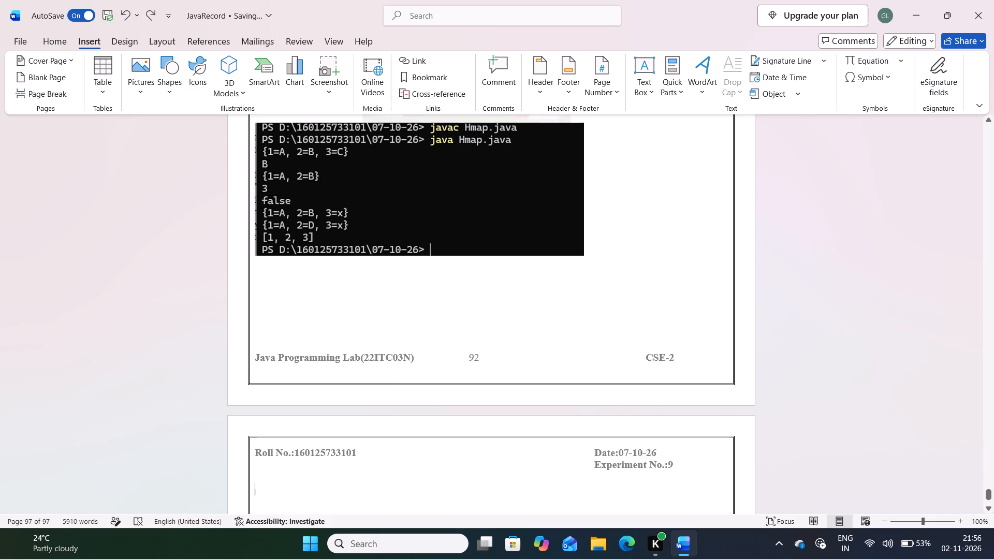
Examine the last HashMap program pages and the blank page after them, checking their headers, footers and page numbers.
scroll(375, 321, "up", 3)
scroll(375, 321, "right", 1)
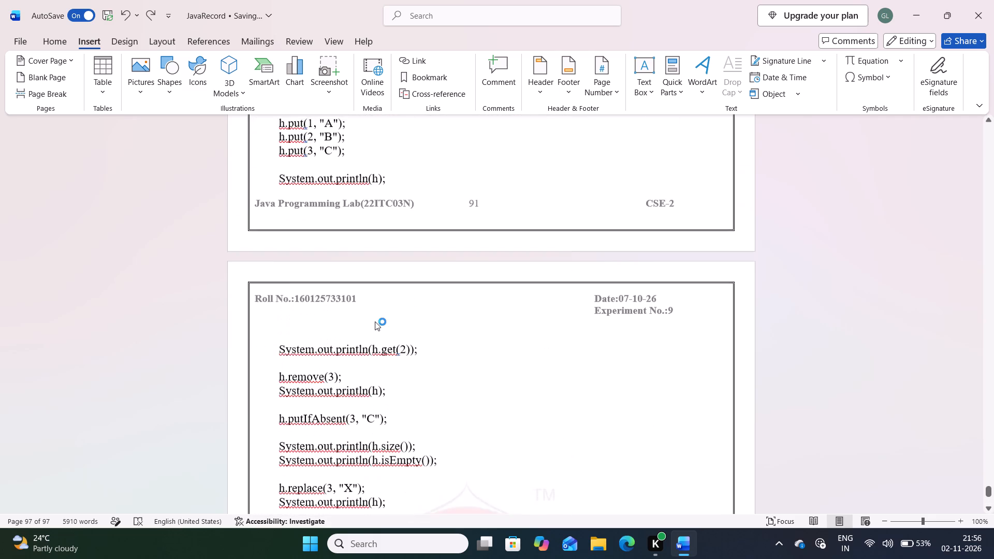
scroll(375, 321, "right", 1)
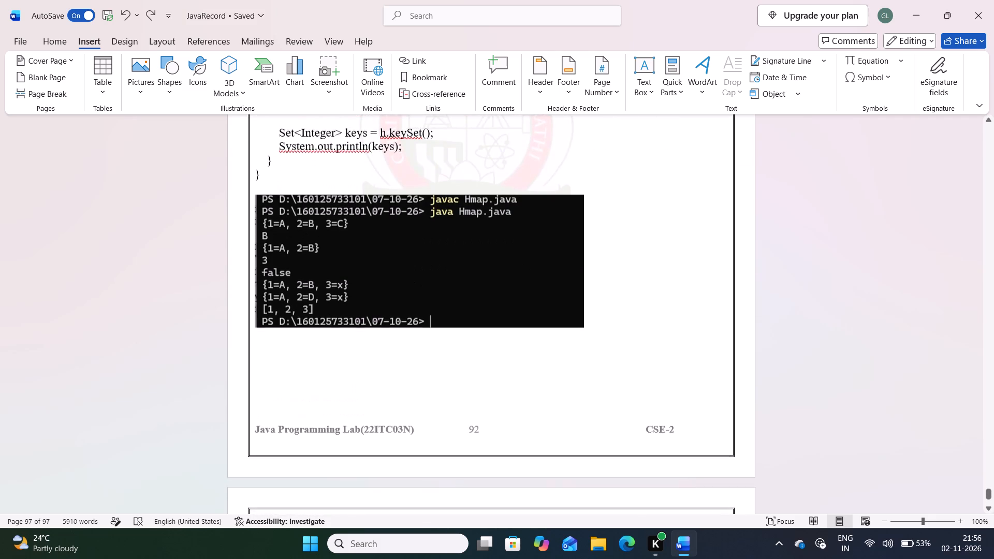
scroll(375, 321, "down", 4)
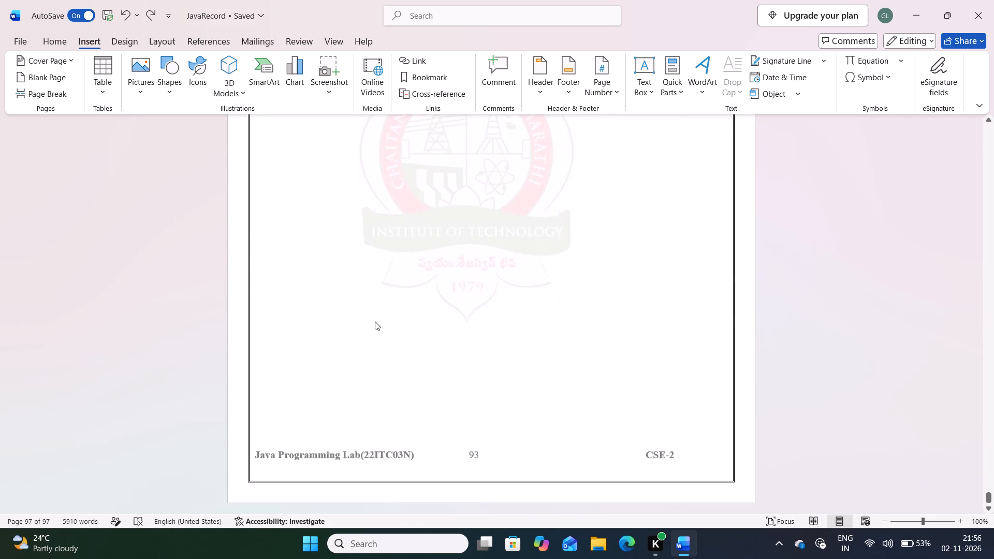
scroll(375, 321, "up", 5)
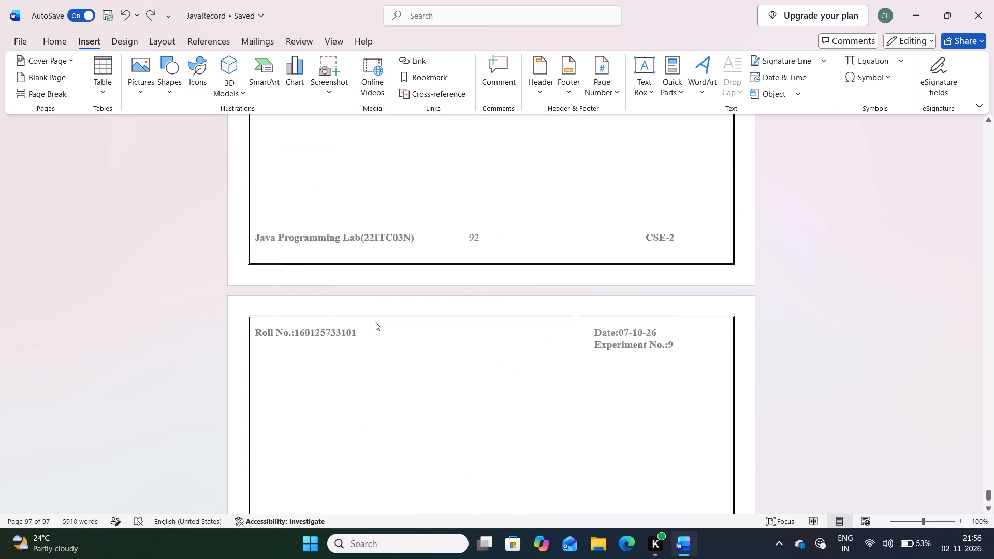
scroll(375, 321, "up", 1)
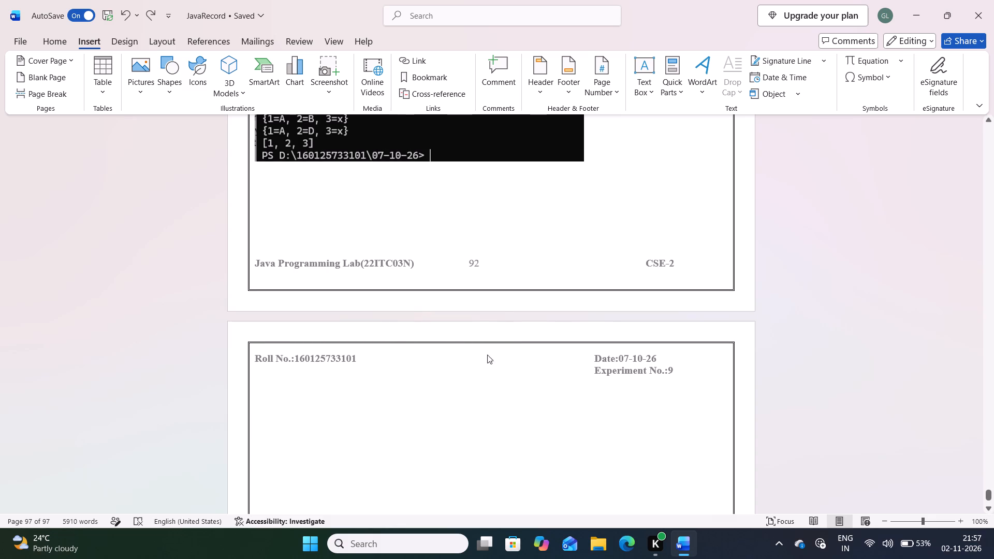
scroll(472, 382, "up", 4)
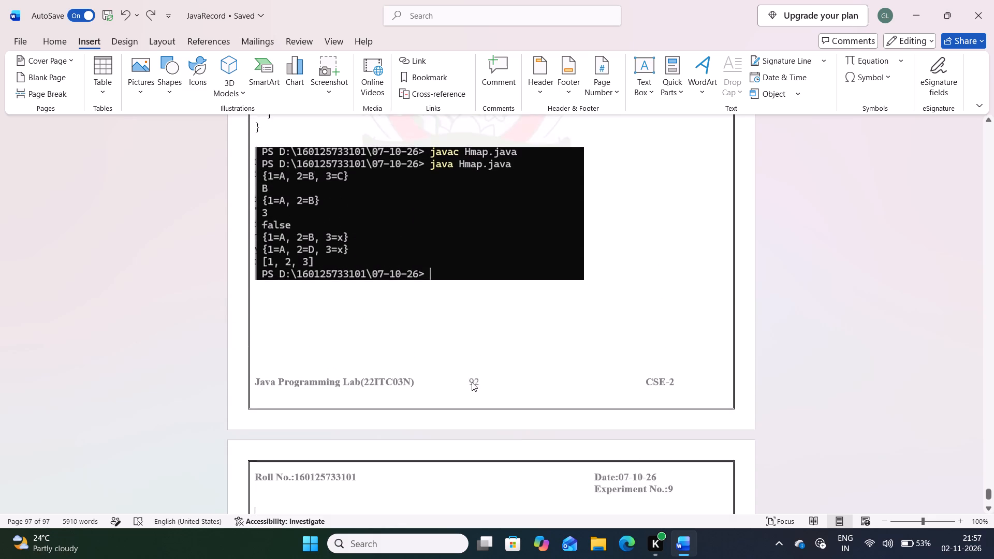
scroll(472, 382, "up", 2)
scroll(472, 382, "down", 2)
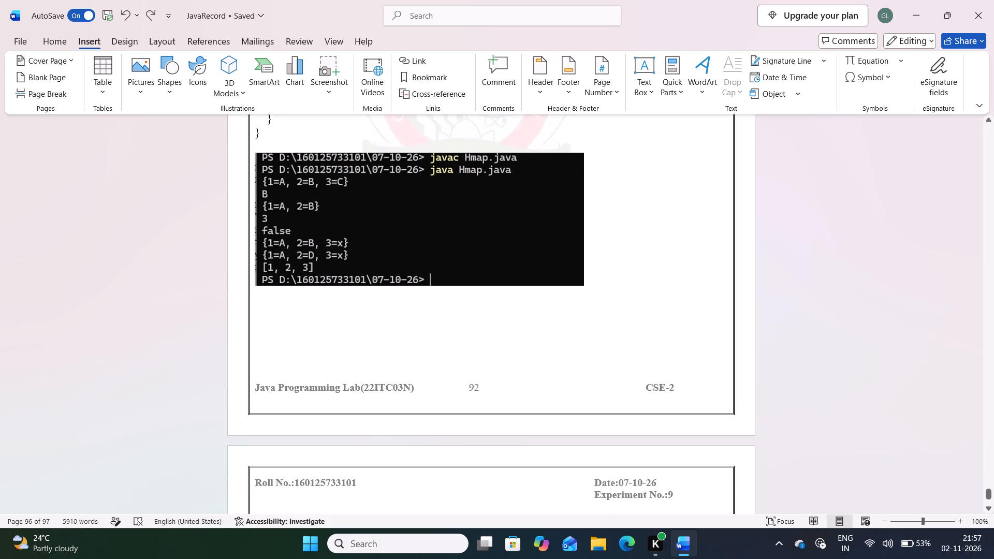
scroll(481, 375, "up", 7)
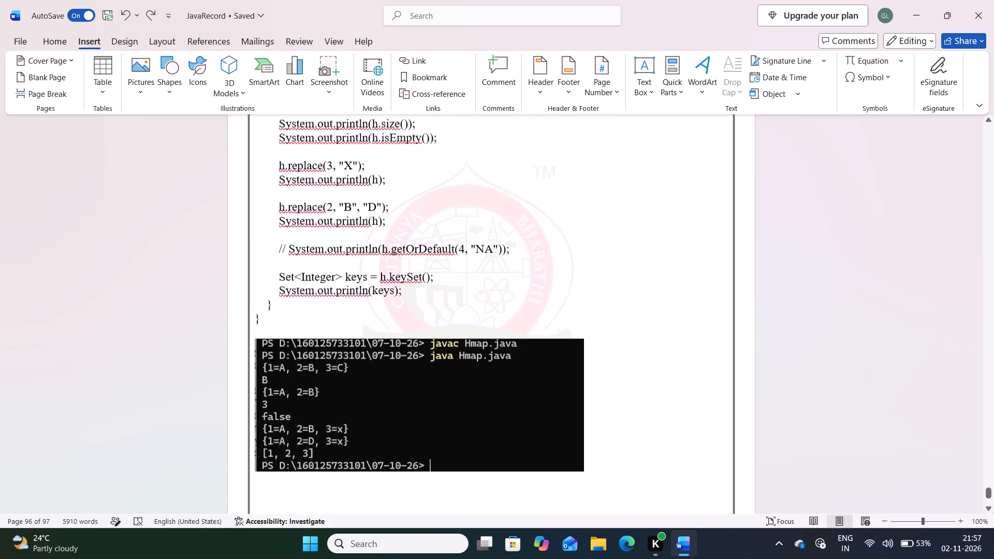
scroll(481, 375, "up", 9)
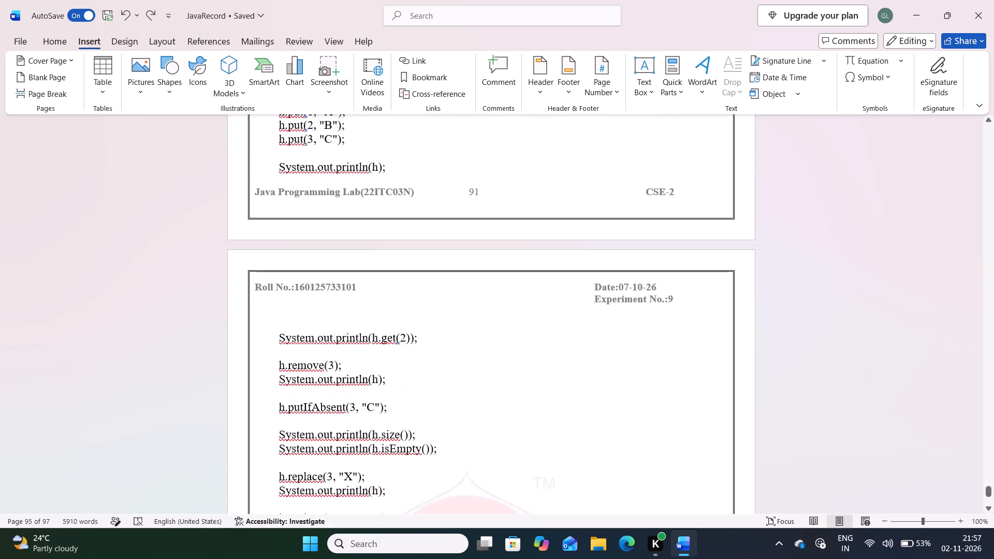
scroll(481, 375, "down", 9)
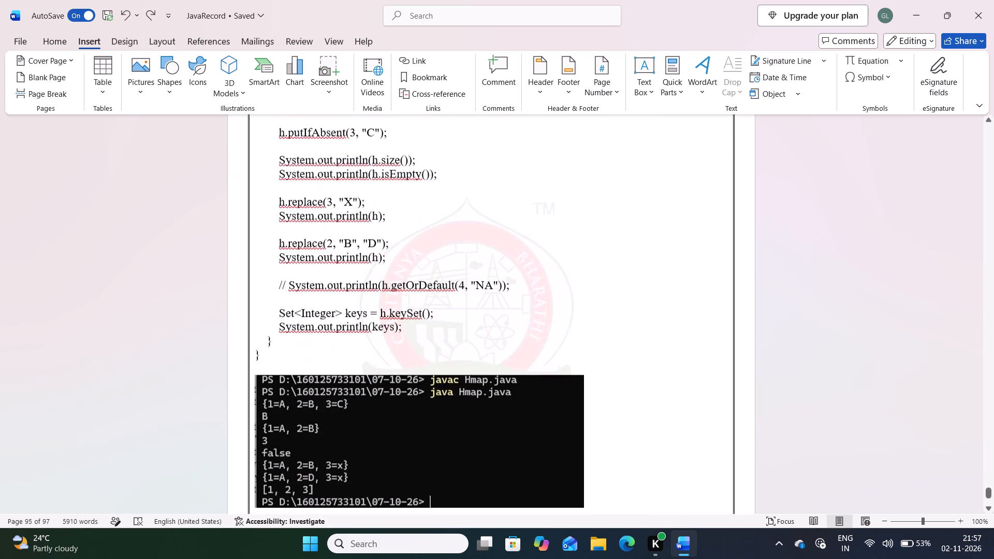
scroll(481, 376, "down", 11)
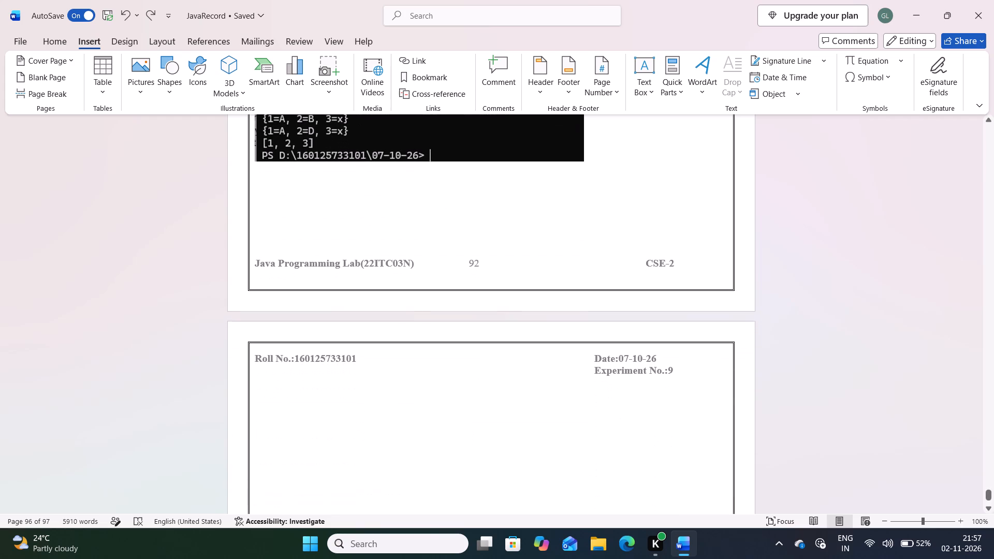
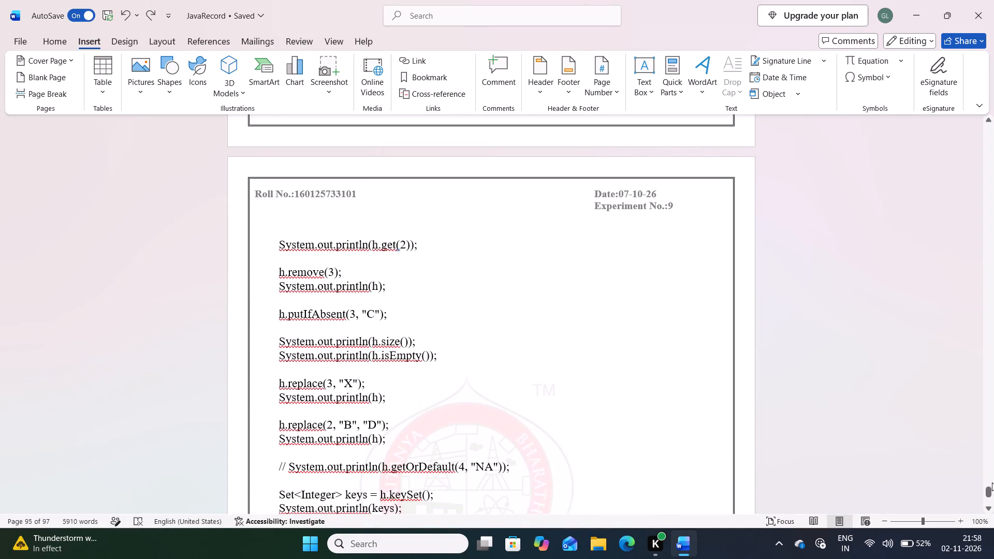
Examine the certificate and index pages at the document's start, checking their headers and footers up to the week 1 title page.
left_click_drag(989, 489, 982, 8)
scroll(339, 370, "down", 6)
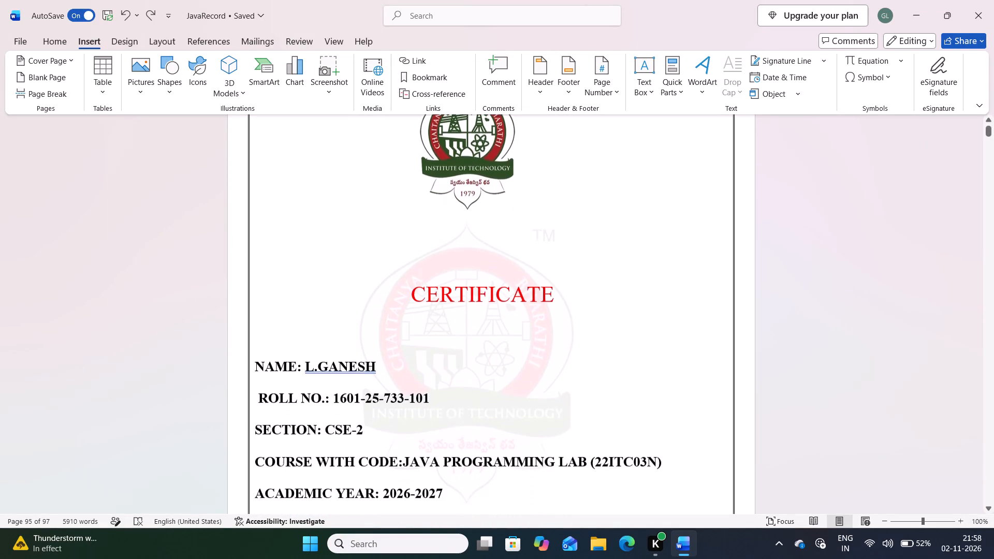
scroll(339, 370, "down", 16)
scroll(338, 369, "down", 11)
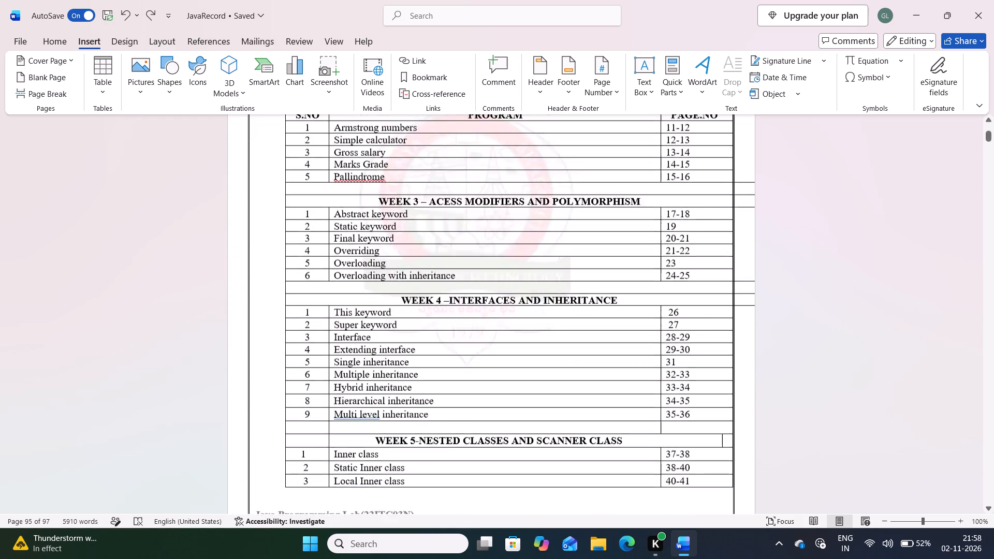
scroll(338, 369, "down", 6)
scroll(338, 369, "down", 19)
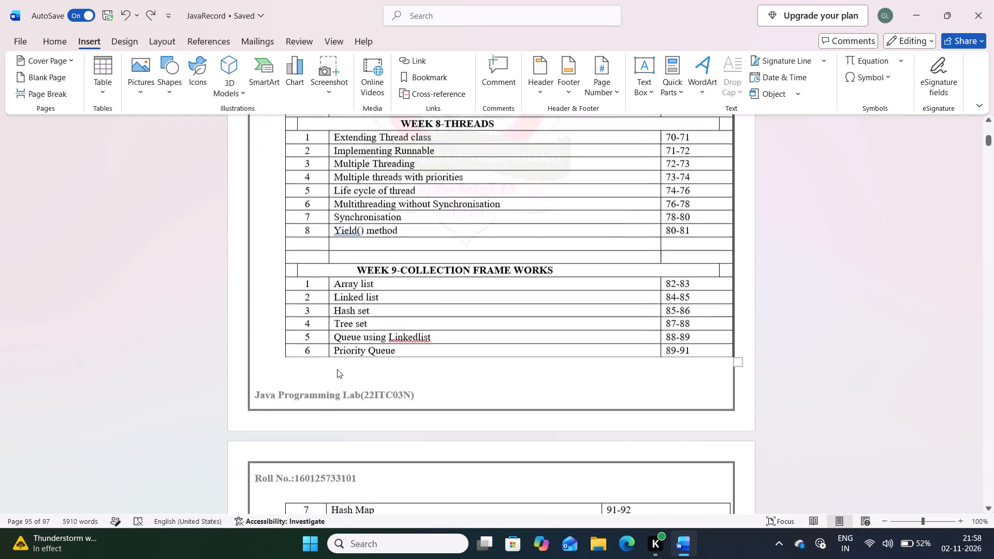
scroll(337, 369, "down", 18)
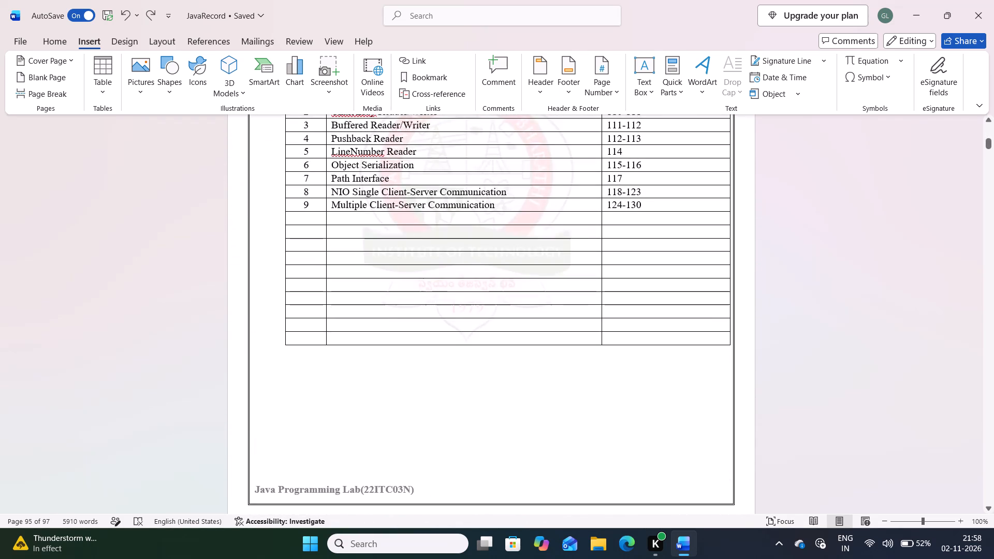
scroll(335, 369, "down", 13)
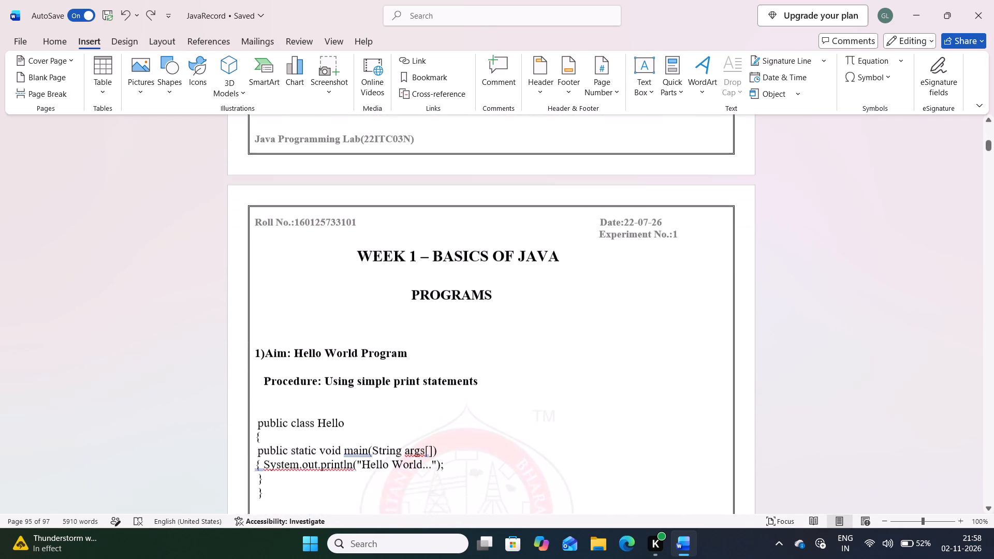
Review the week 1 program pages from Multiplication Table to Operators, checking date, experiment number and page number in headers and footers.
scroll(335, 370, "down", 18)
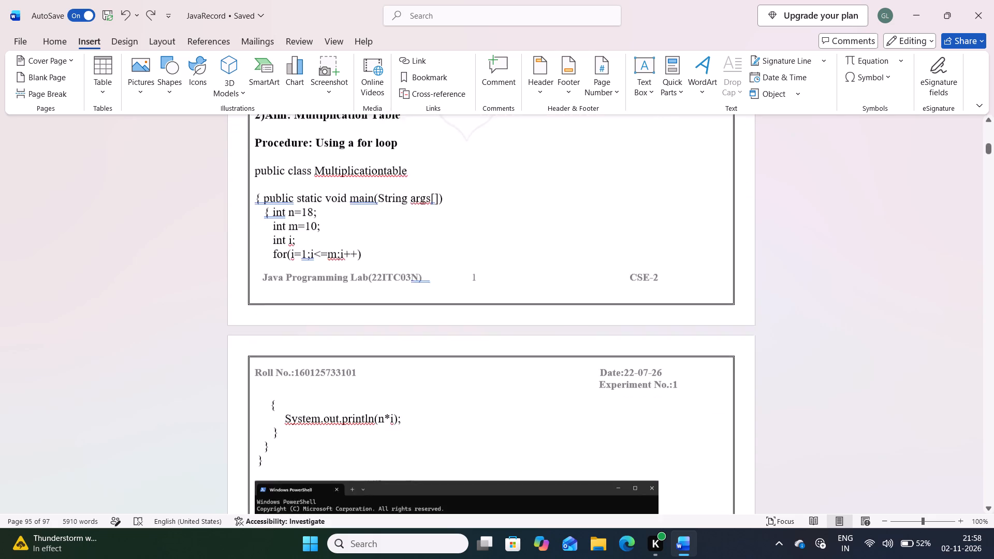
scroll(335, 372, "down", 15)
scroll(337, 372, "down", 16)
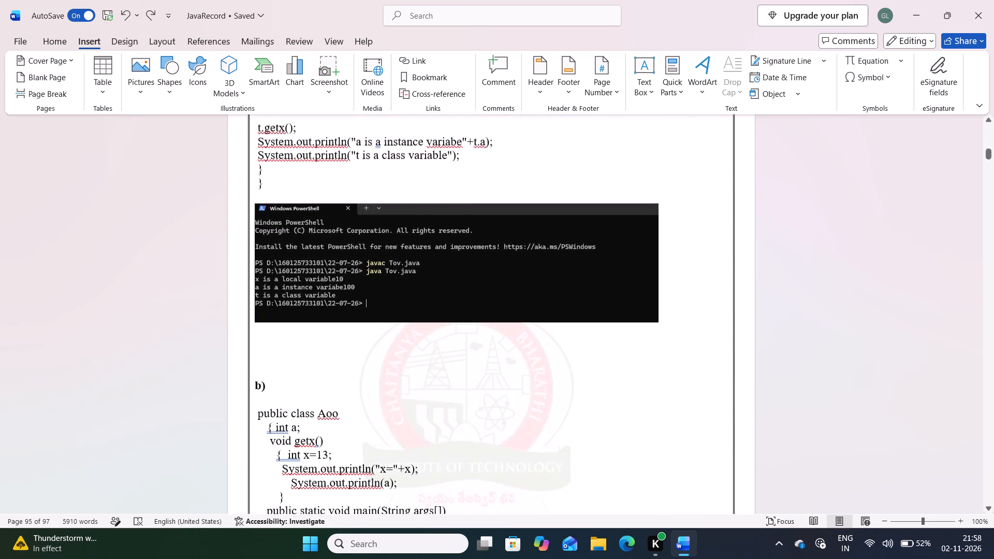
scroll(337, 379, "down", 20)
scroll(337, 379, "down", 18)
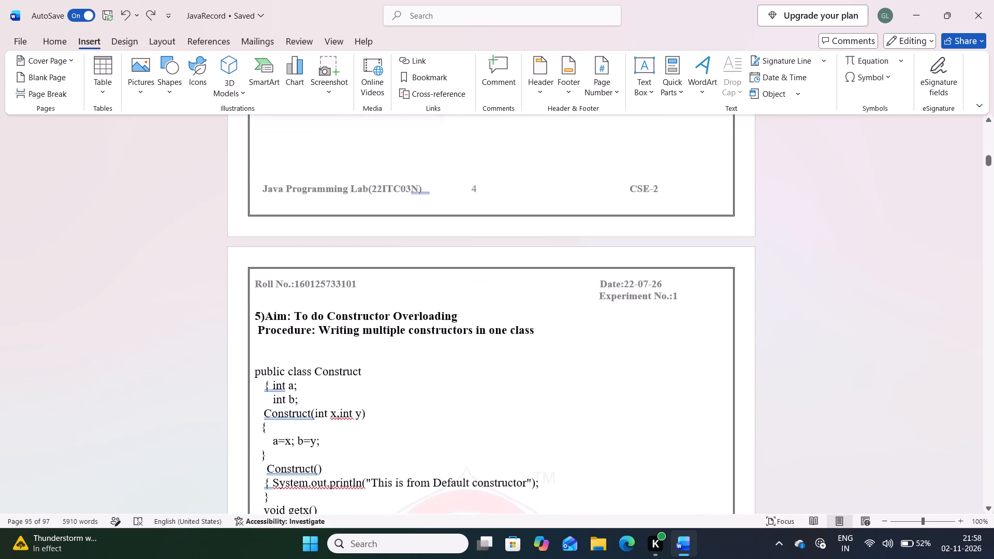
scroll(335, 383, "down", 12)
scroll(337, 381, "down", 17)
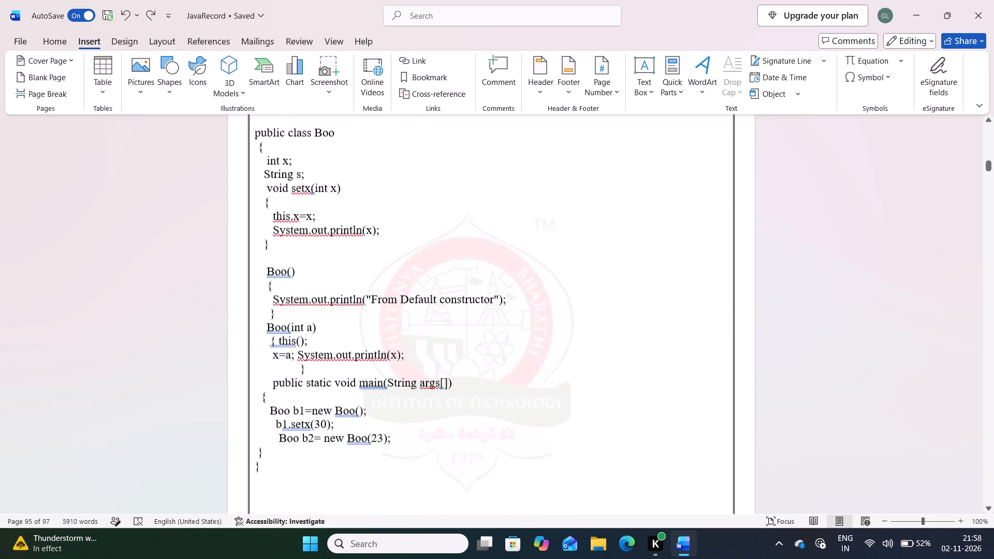
scroll(337, 383, "down", 20)
scroll(337, 383, "down", 9)
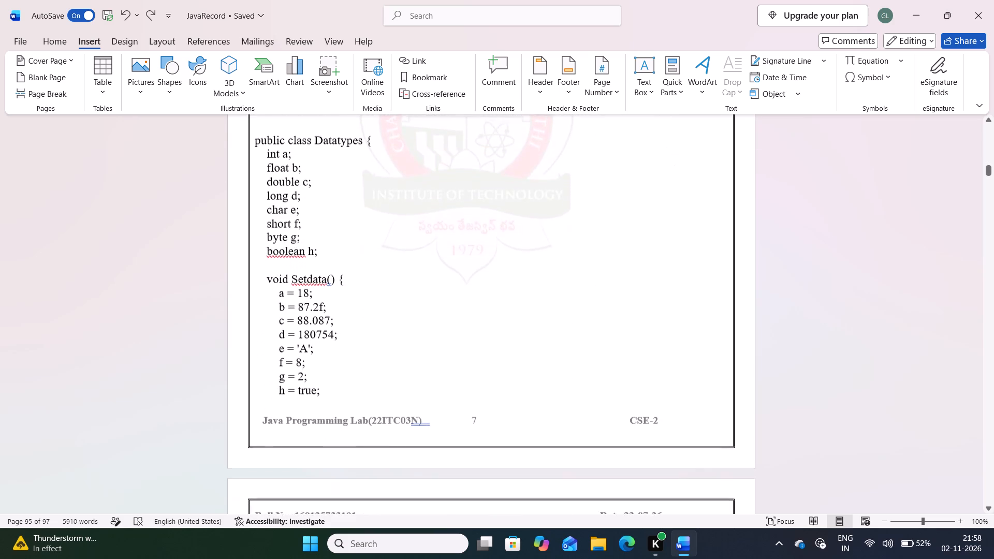
scroll(335, 385, "down", 20)
scroll(335, 385, "down", 9)
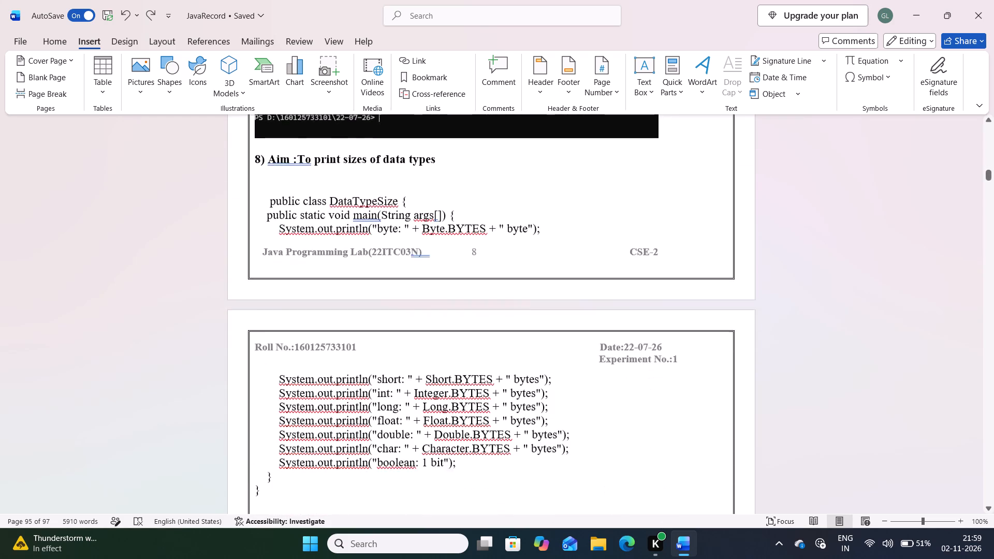
scroll(334, 385, "down", 10)
scroll(334, 385, "down", 11)
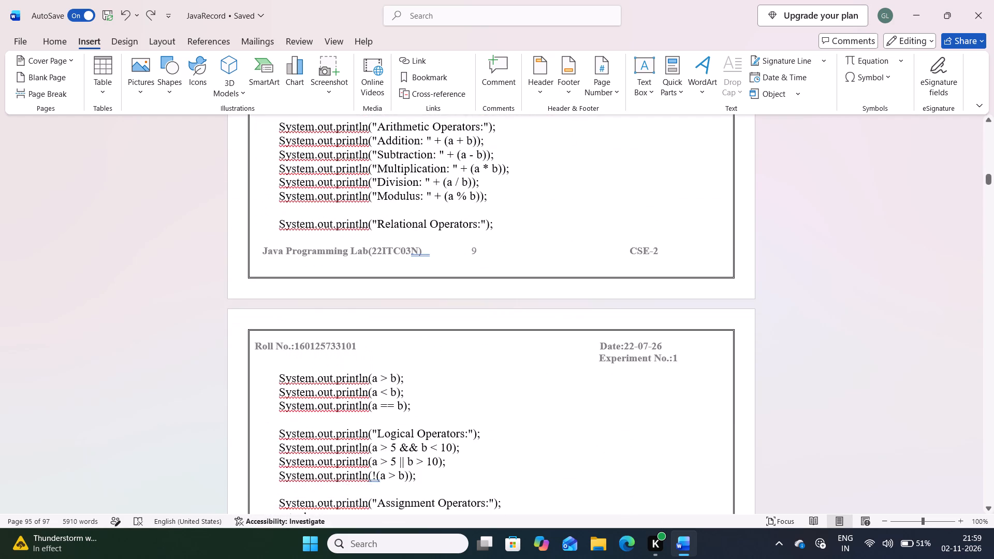
scroll(334, 386, "down", 5)
Recheck the week 1 pages backwards from the Operators program to the Multiplication Table program, comparing their headers and footers.
scroll(334, 386, "up", 11)
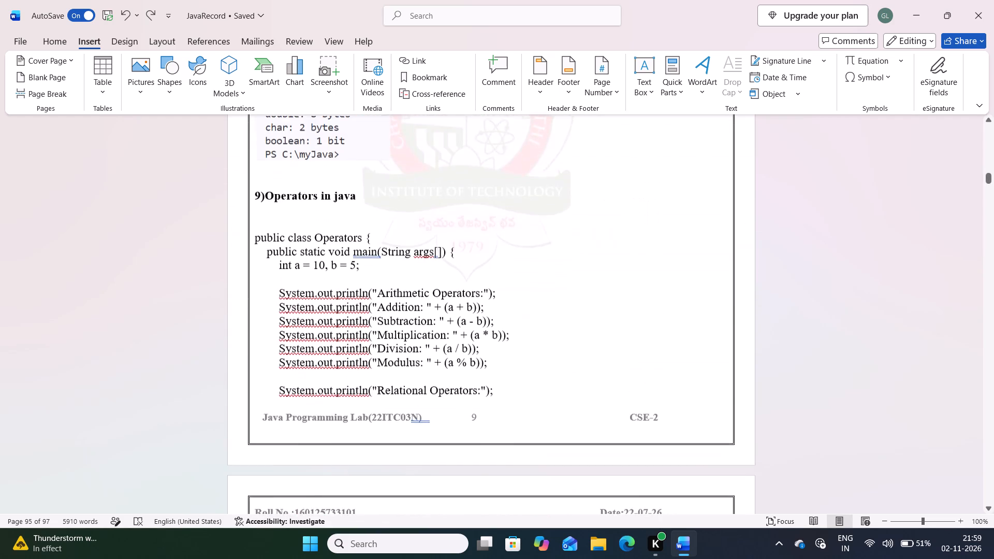
scroll(334, 386, "up", 20)
scroll(334, 386, "up", 10)
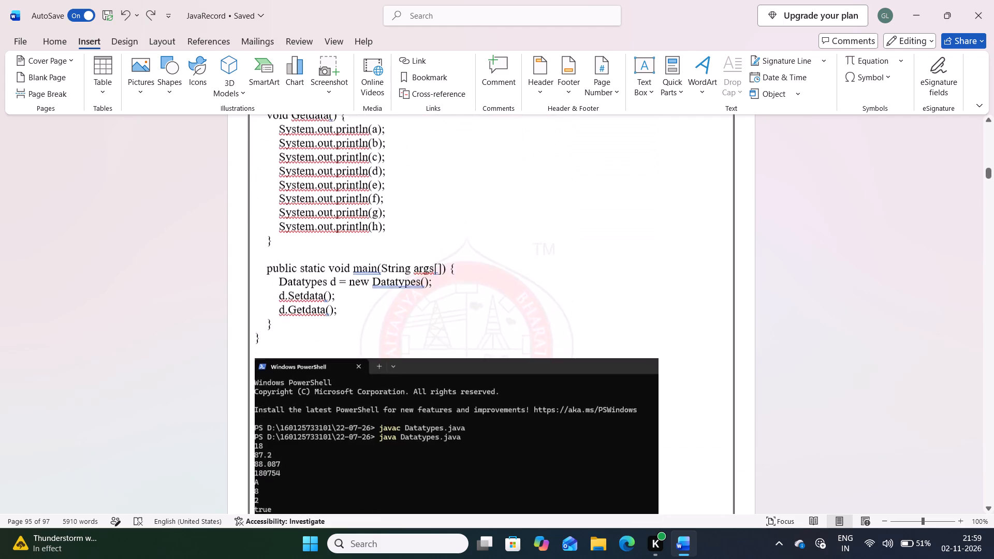
scroll(334, 386, "up", 9)
scroll(334, 386, "down", 14)
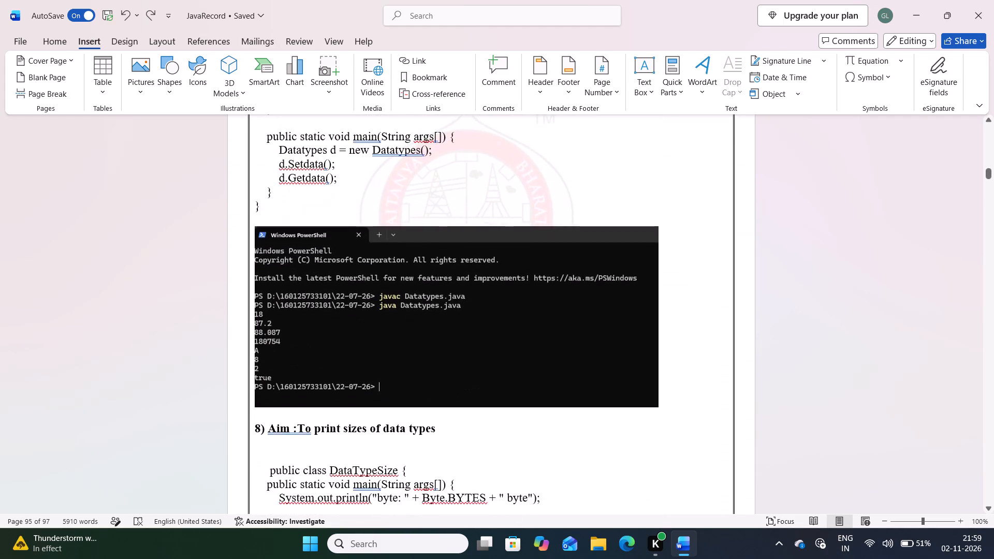
scroll(334, 386, "down", 5)
scroll(334, 386, "up", 14)
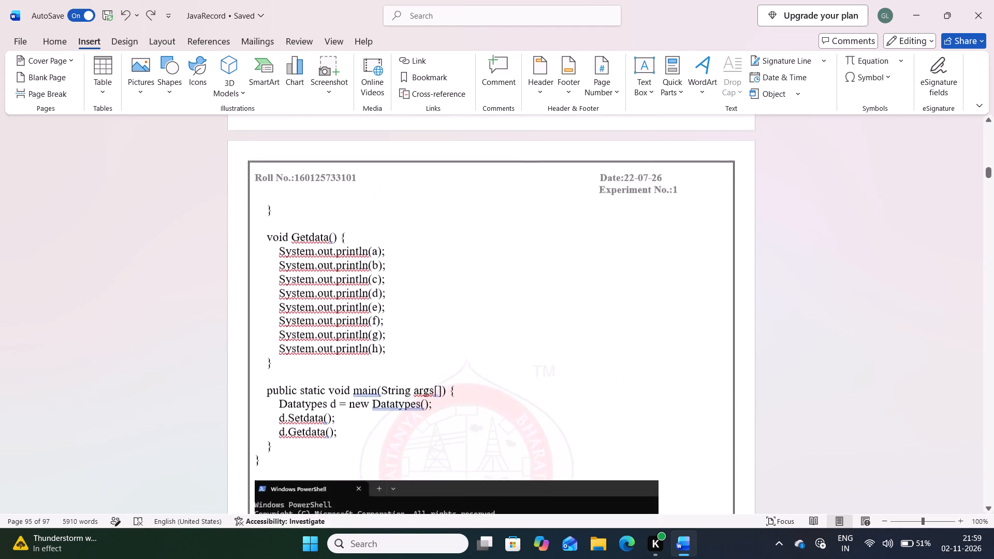
scroll(334, 386, "up", 5)
scroll(550, 388, "up", 11)
scroll(542, 389, "up", 11)
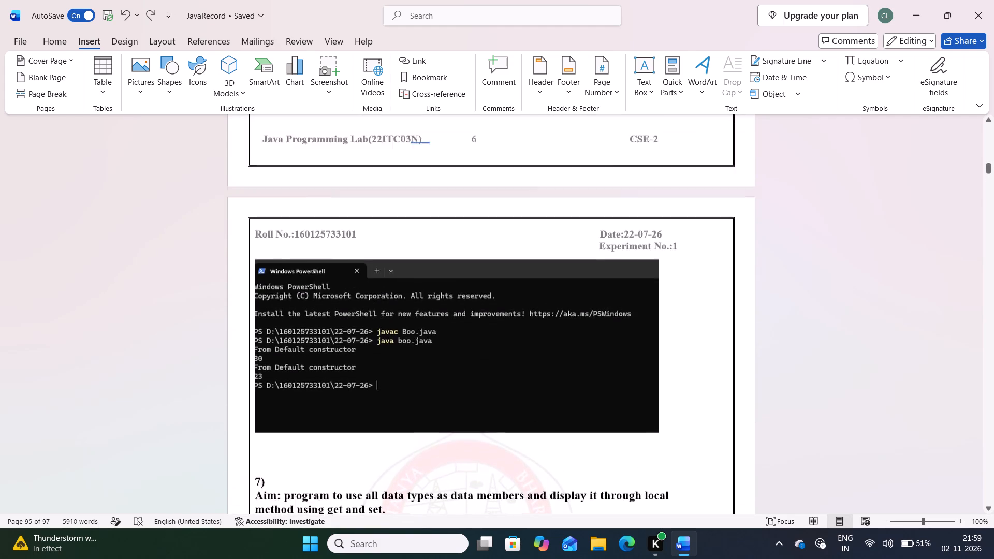
scroll(540, 388, "up", 19)
scroll(540, 388, "down", 1)
left_click(540, 388)
scroll(541, 388, "up", 12)
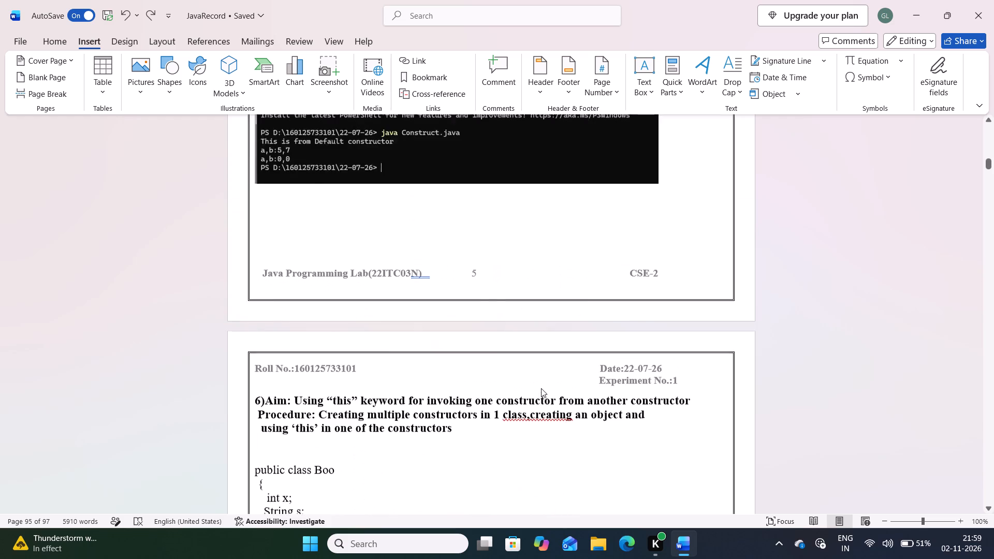
scroll(541, 388, "up", 20)
scroll(541, 388, "up", 11)
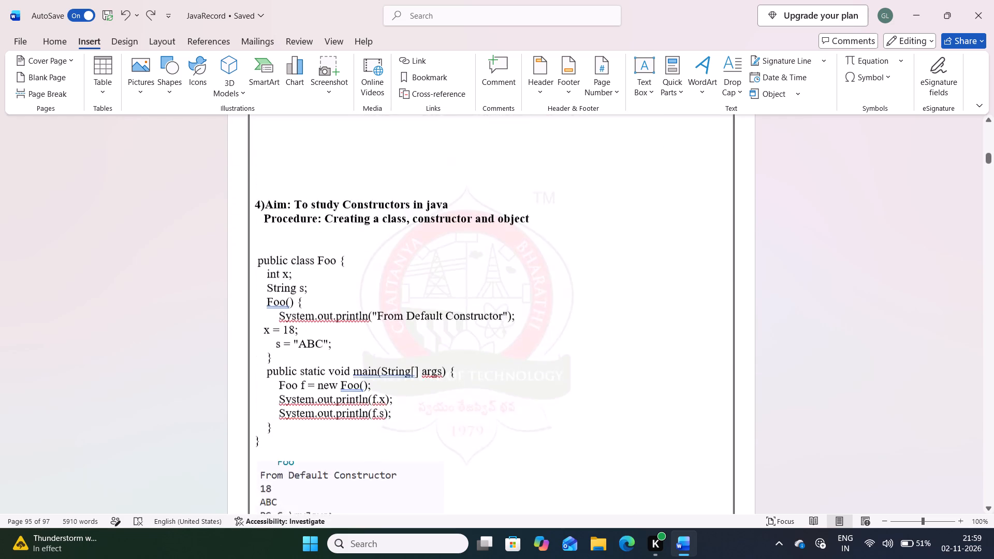
scroll(540, 386, "up", 20)
scroll(540, 386, "up", 10)
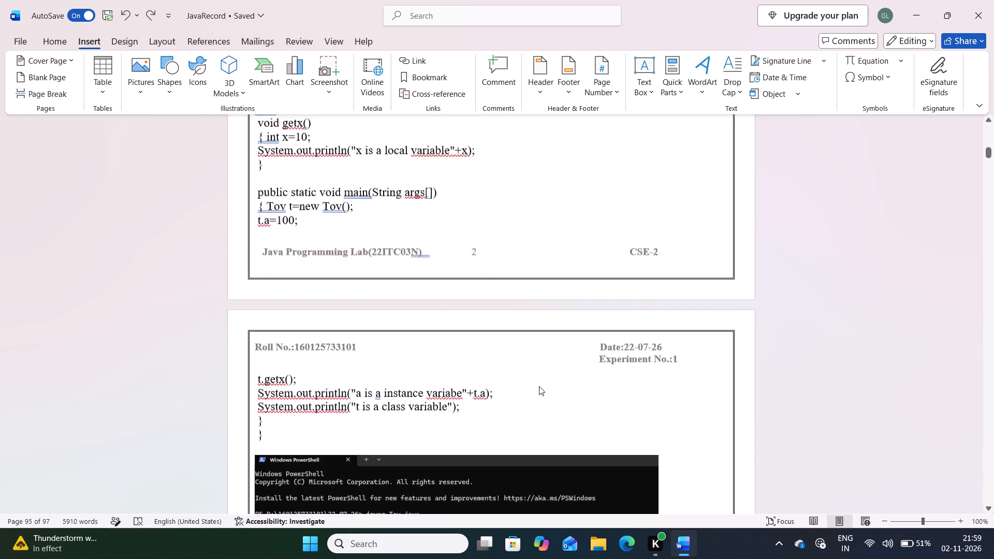
scroll(539, 386, "up", 17)
scroll(536, 386, "down", 4)
scroll(536, 386, "up", 11)
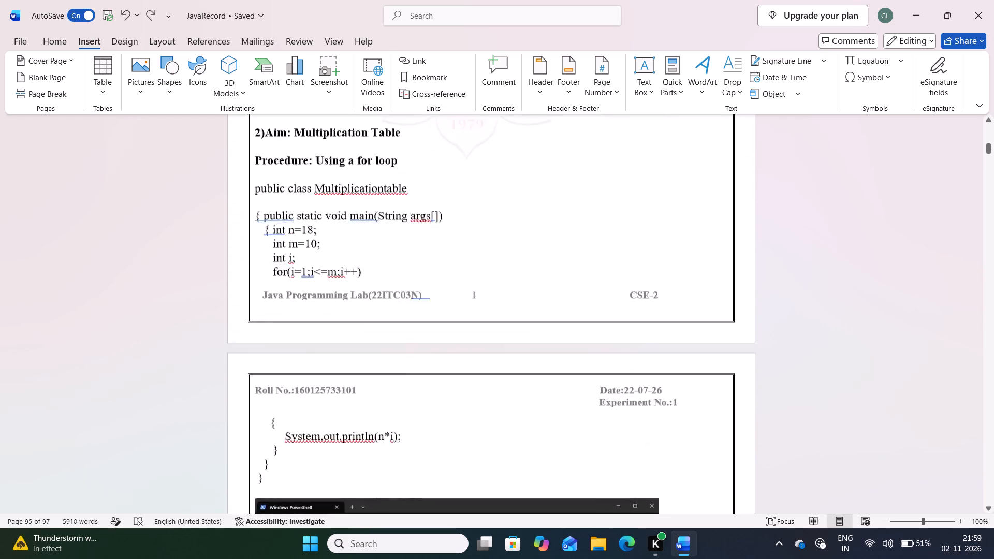
Read the index backwards from the week 11 entries to week 1, checking the listed programs and page numbers.
scroll(536, 386, "up", 20)
scroll(536, 386, "up", 10)
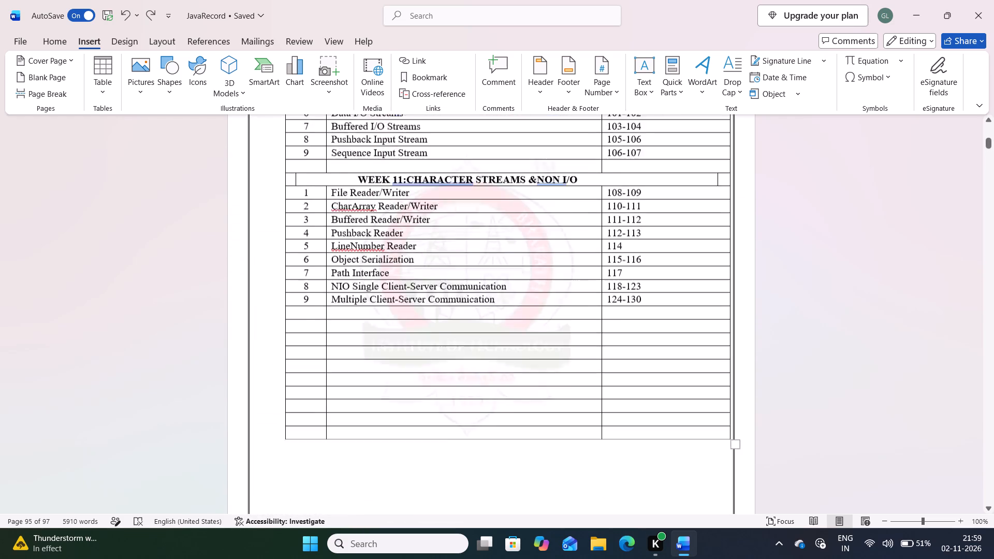
scroll(536, 386, "up", 12)
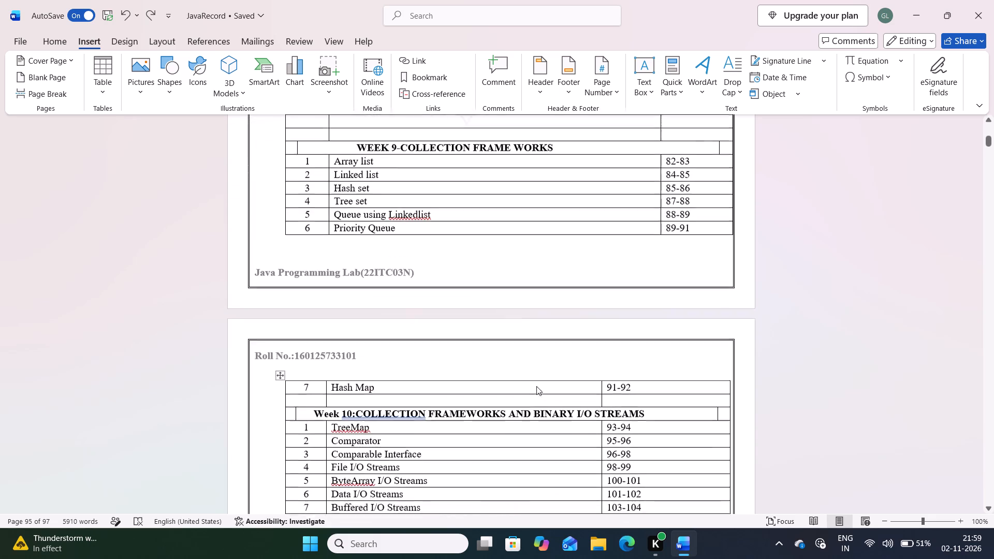
scroll(536, 386, "up", 6)
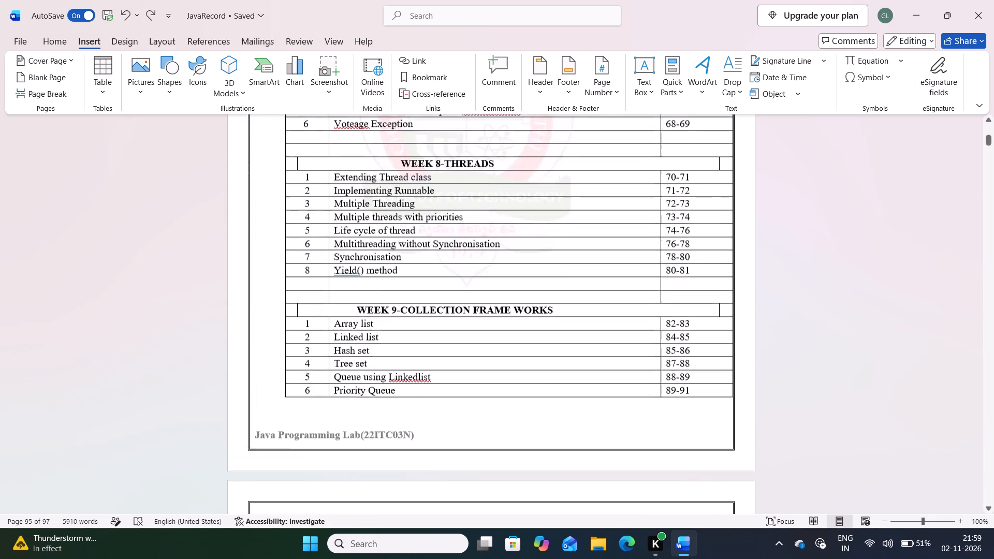
scroll(536, 386, "up", 17)
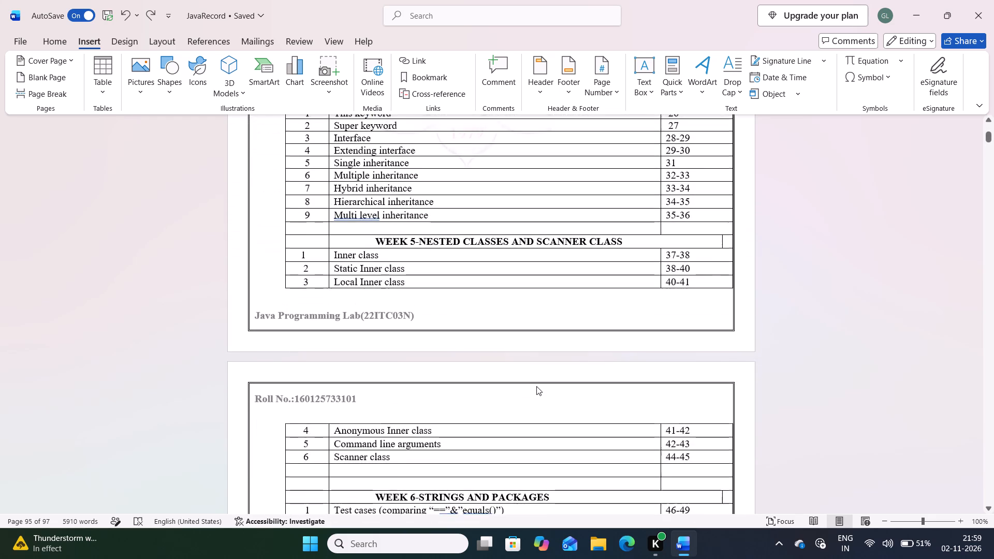
scroll(536, 386, "up", 14)
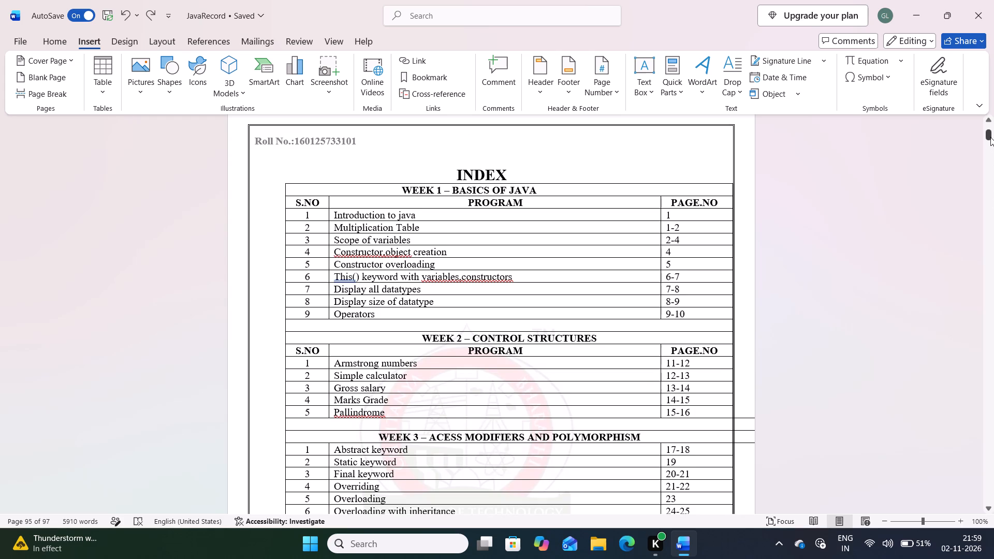
Examine the document's final HashMap page and the blank page after it, checking their headers and footers.
left_click_drag(987, 141, 781, 355)
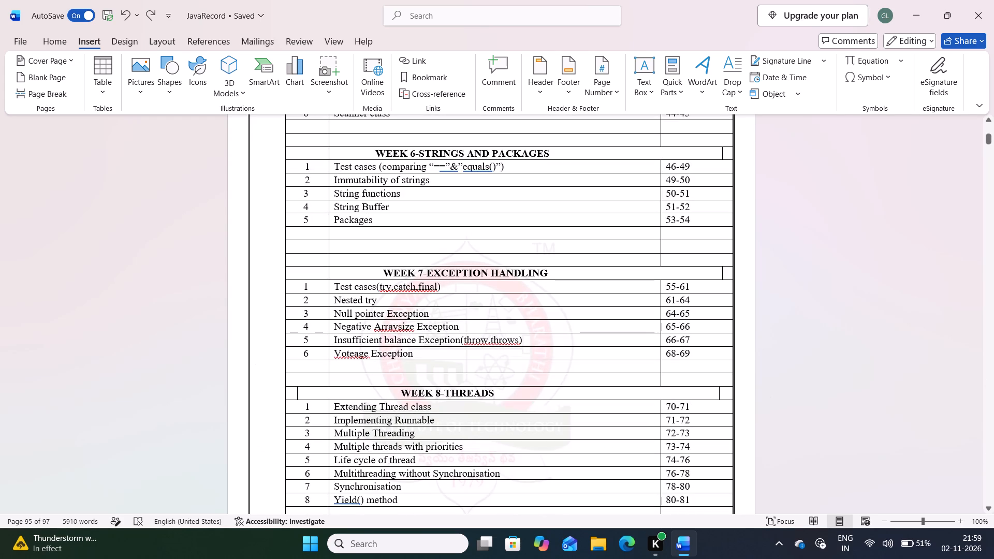
left_click_drag(988, 146, 907, 455)
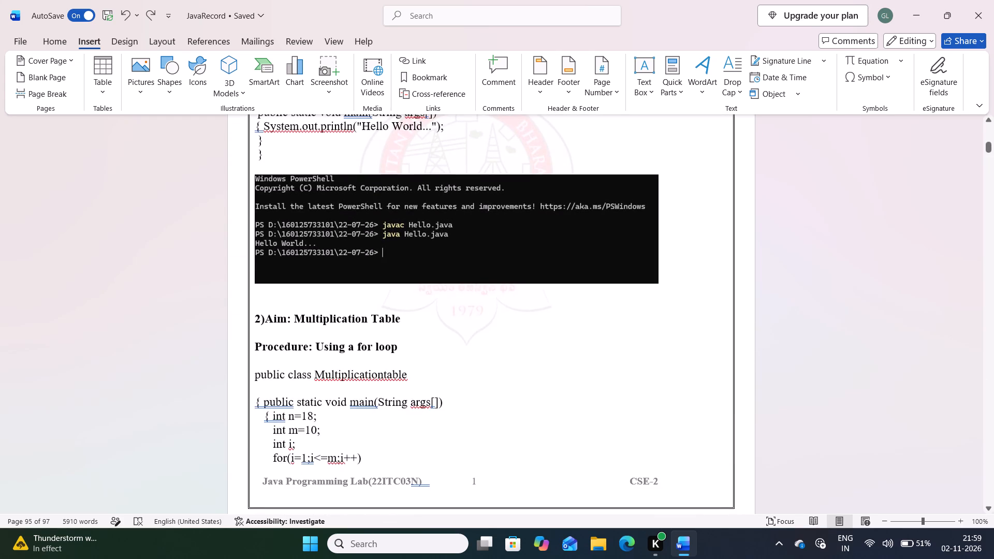
left_click_drag(986, 148, 991, 179)
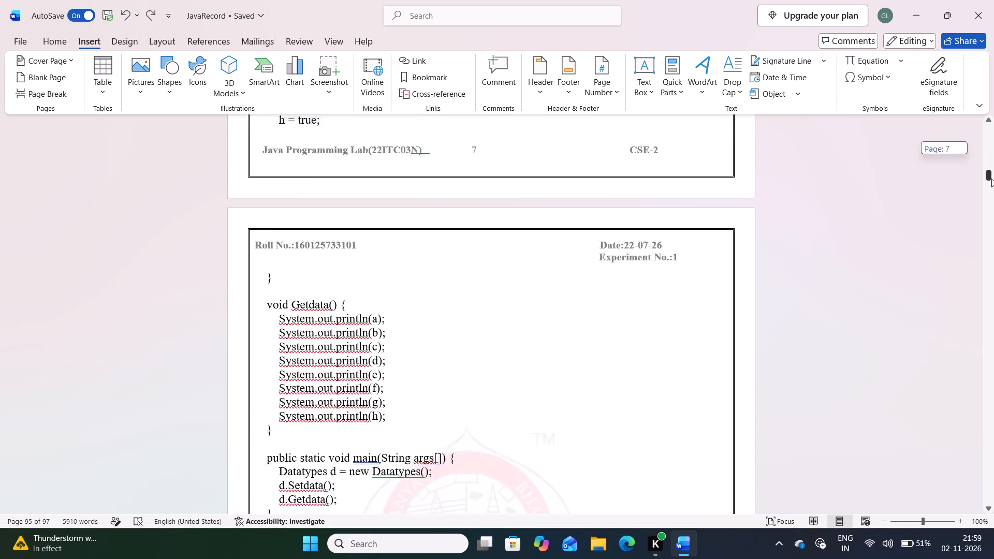
left_click_drag(991, 179, 992, 474)
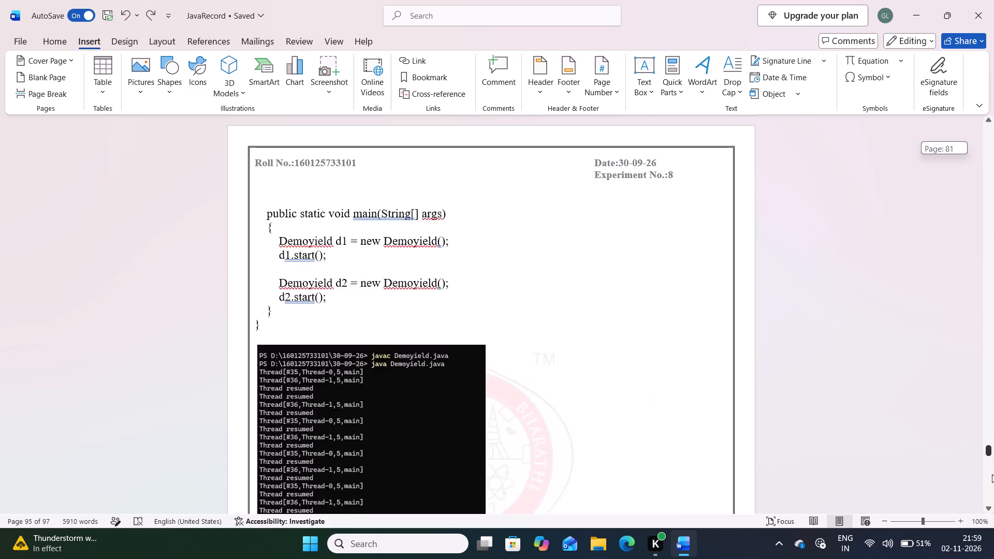
left_click_drag(992, 474, 988, 526)
scroll(574, 325, "up", 6)
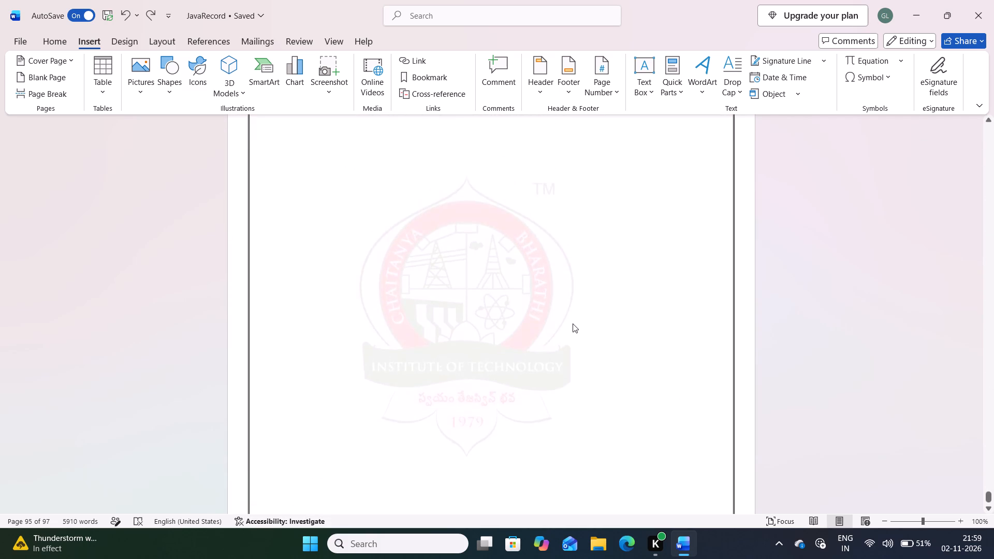
scroll(573, 323, "up", 14)
scroll(573, 323, "down", 2)
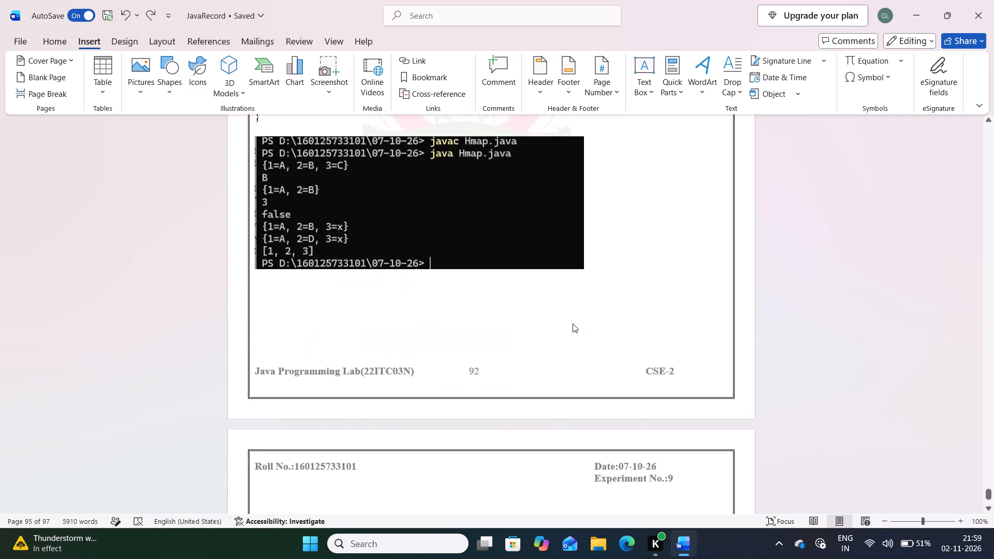
scroll(573, 323, "down", 7)
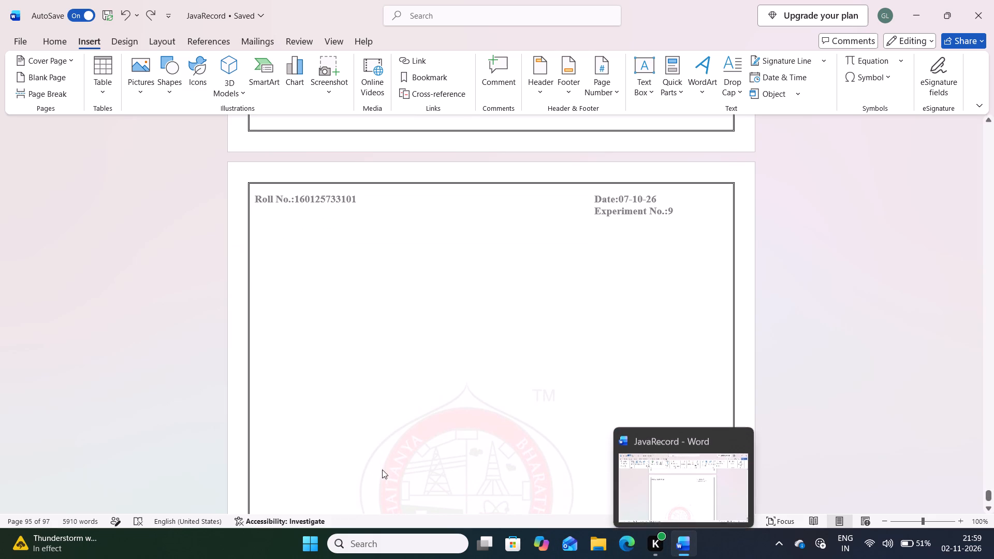
Open the recent document java rec 10,11 from the OneDrive Documents folder and go to the end of its first-page index table.
left_click(27, 47)
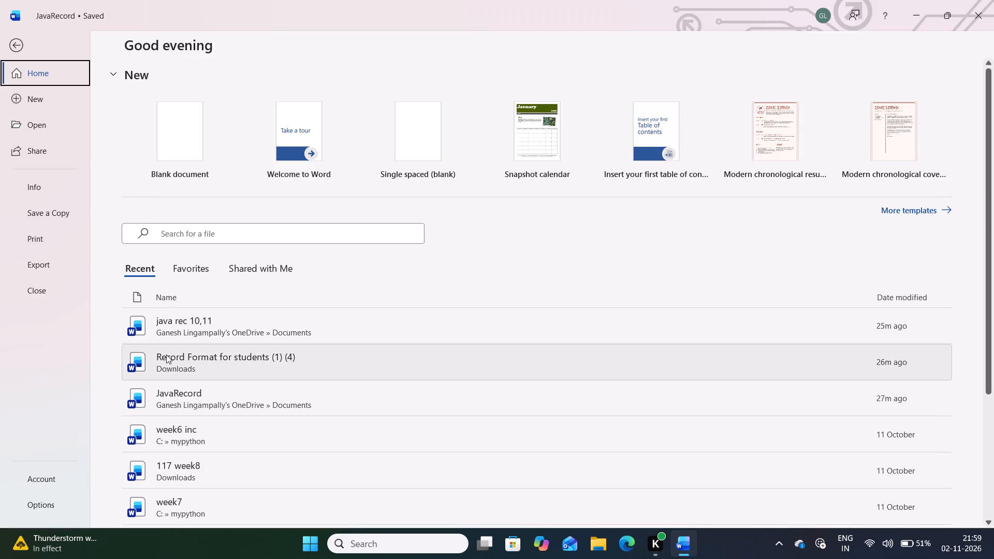
scroll(208, 470, "down", 2)
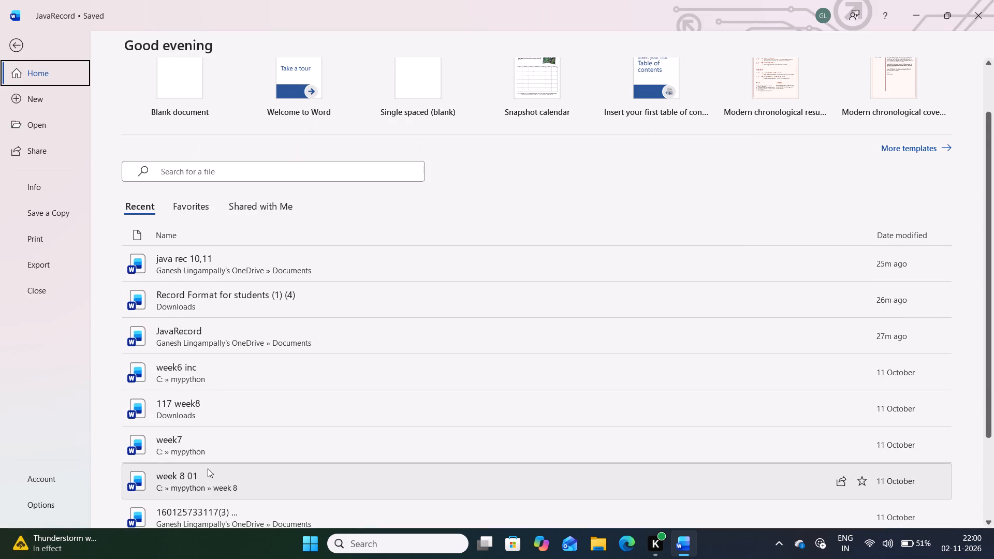
scroll(206, 430, "down", 3)
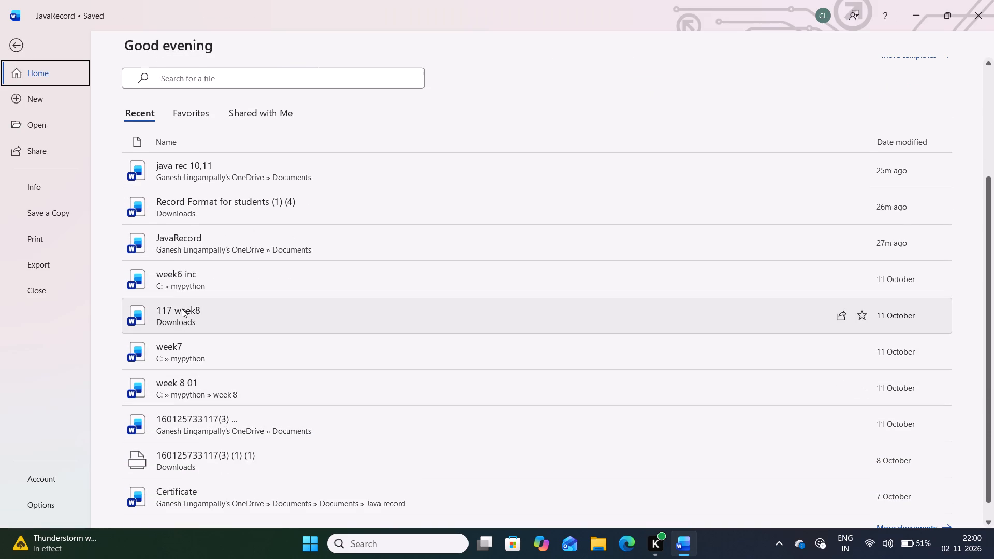
left_click(210, 181)
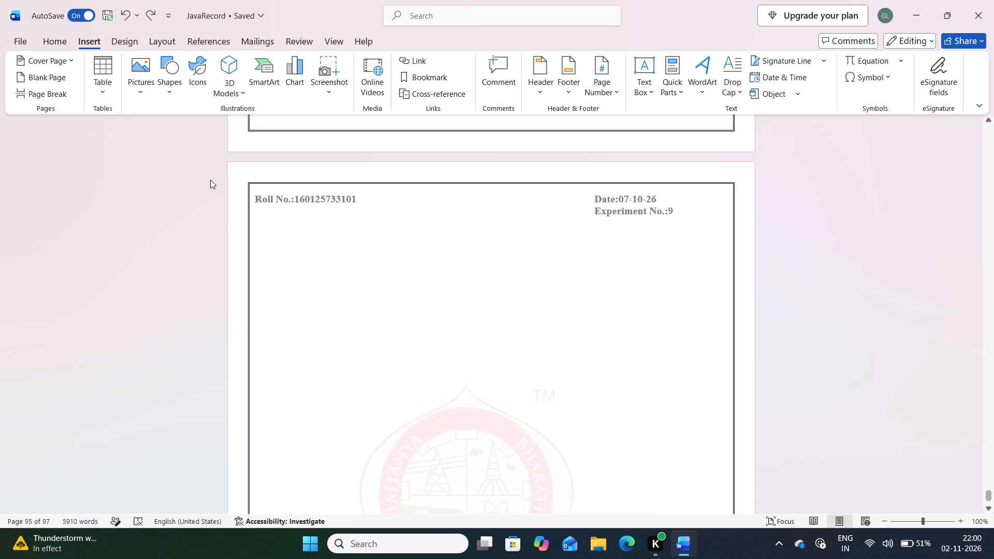
scroll(286, 346, "up", 1)
scroll(286, 346, "down", 9)
scroll(287, 345, "up", 4)
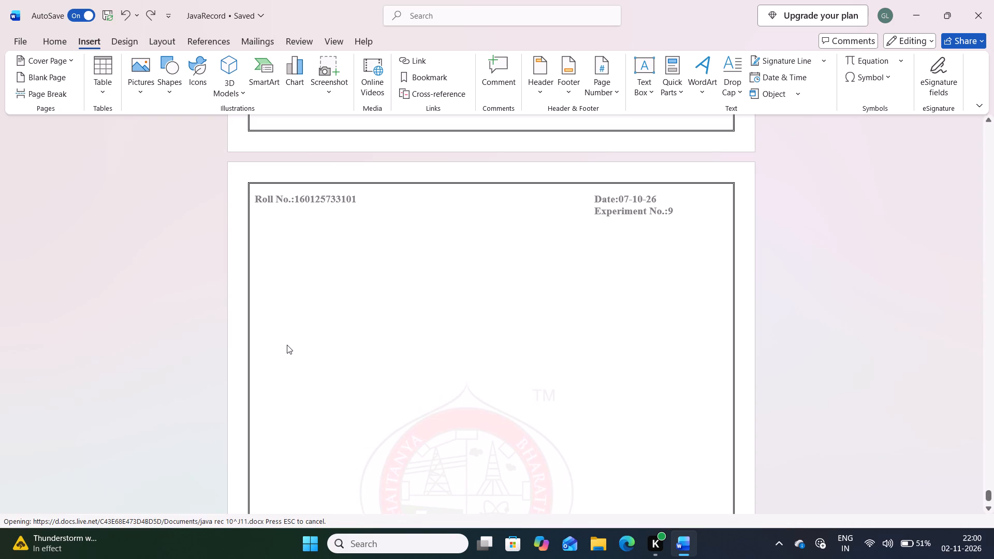
scroll(377, 273, "up", 4)
scroll(368, 268, "down", 3)
scroll(583, 270, "down", 4)
scroll(583, 271, "up", 5)
scroll(581, 268, "down", 5)
scroll(581, 268, "up", 3)
scroll(581, 268, "down", 4)
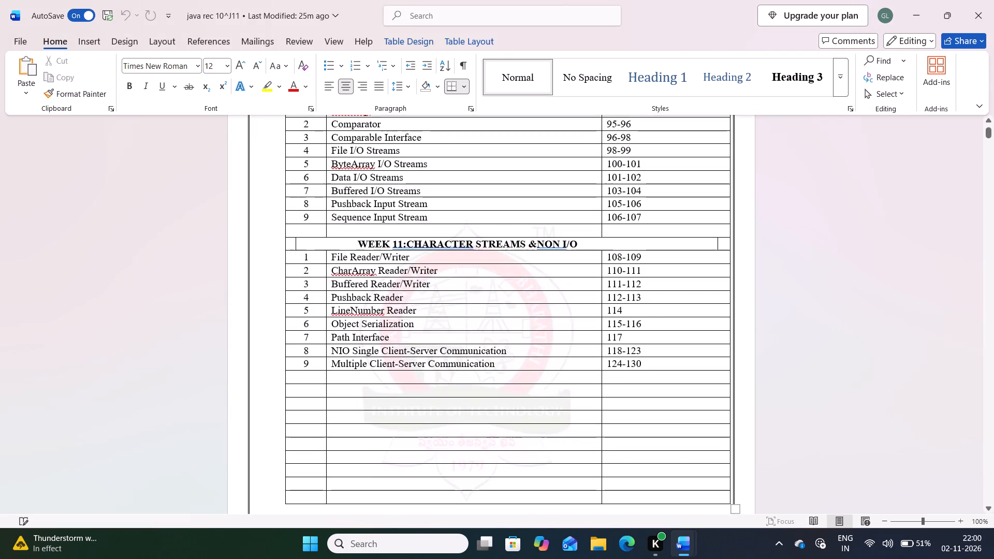
scroll(580, 269, "down", 14)
scroll(579, 271, "up", 7)
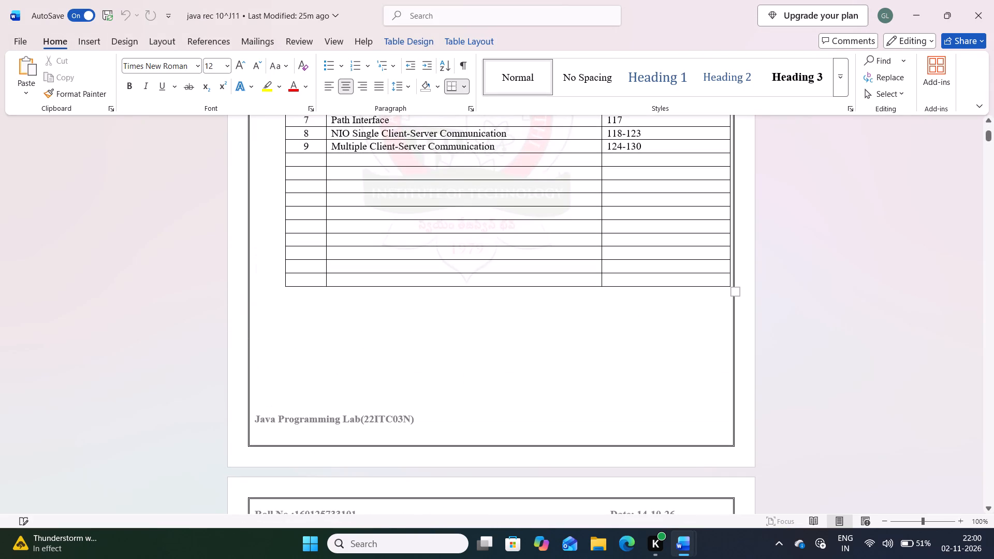
Delete the whole index table with the Hash Map, Week 10 and Week 11 entries from the first page.
left_click(505, 352)
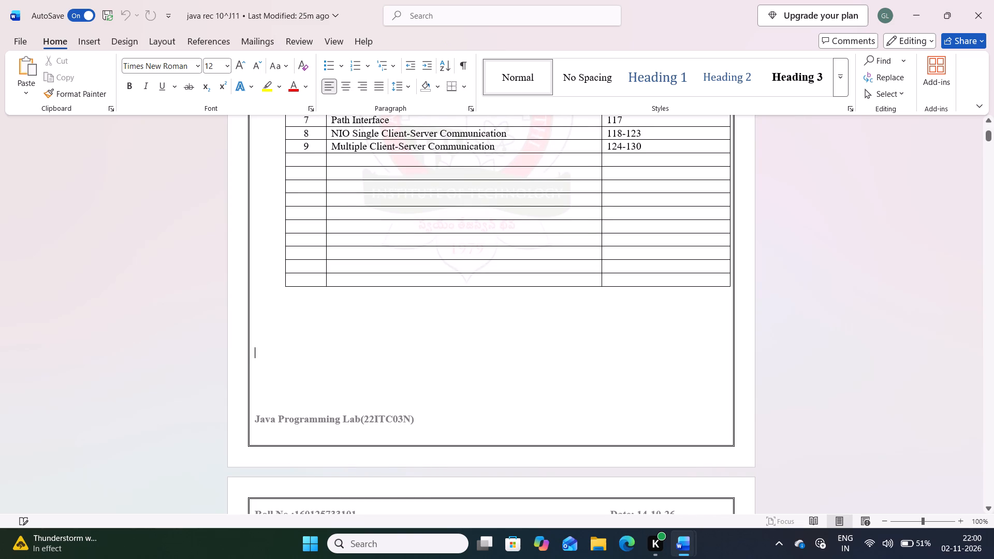
key("Delete")
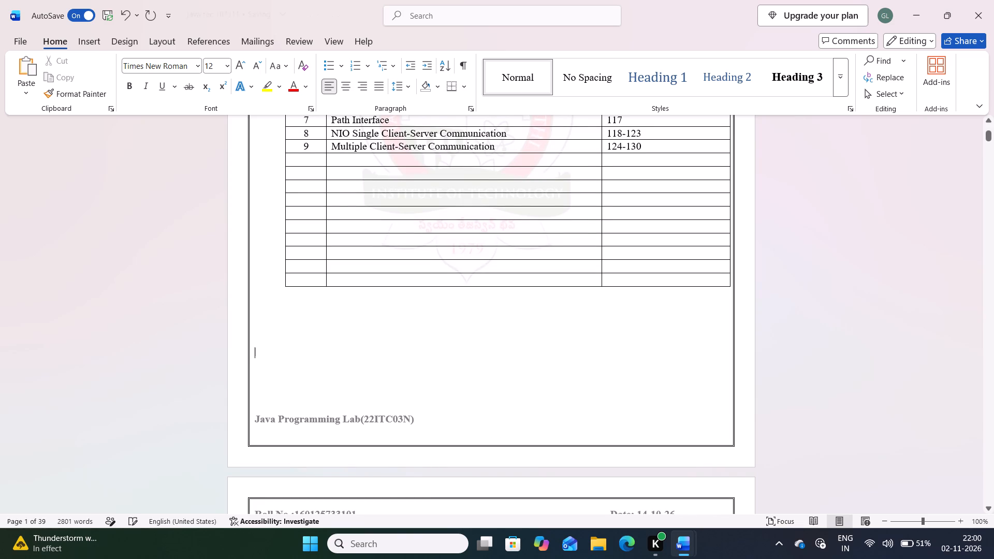
scroll(433, 345, "up", 4)
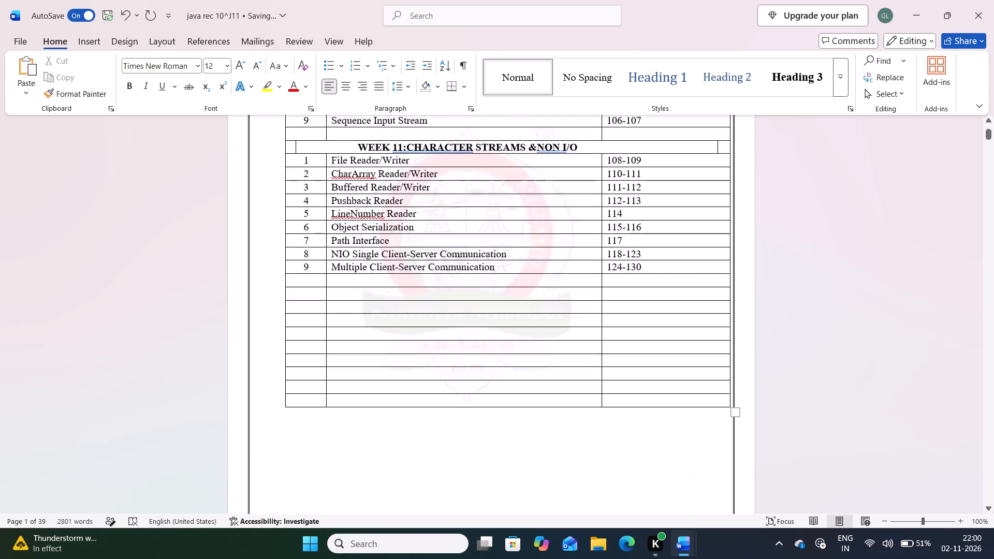
scroll(433, 344, "down", 4)
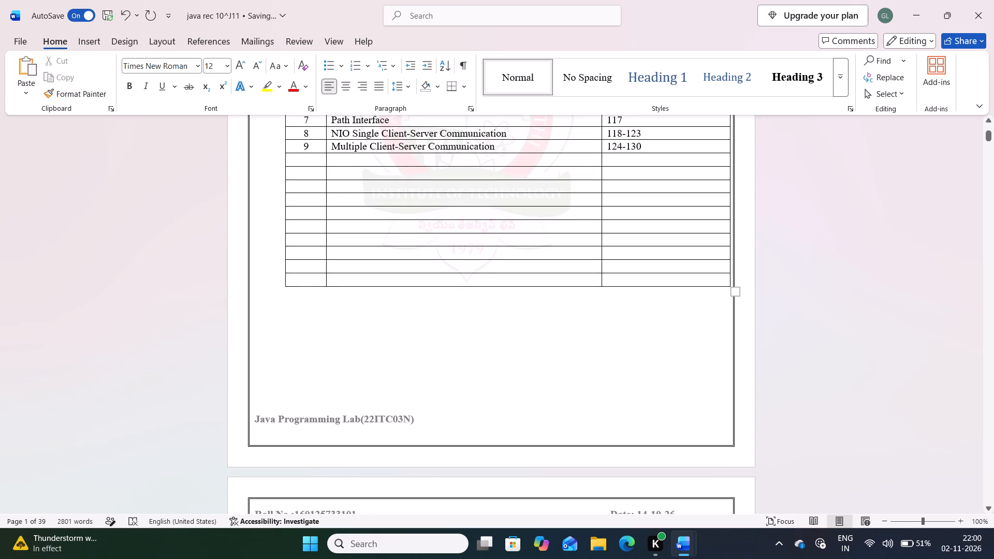
left_click_drag(710, 297, 304, 152)
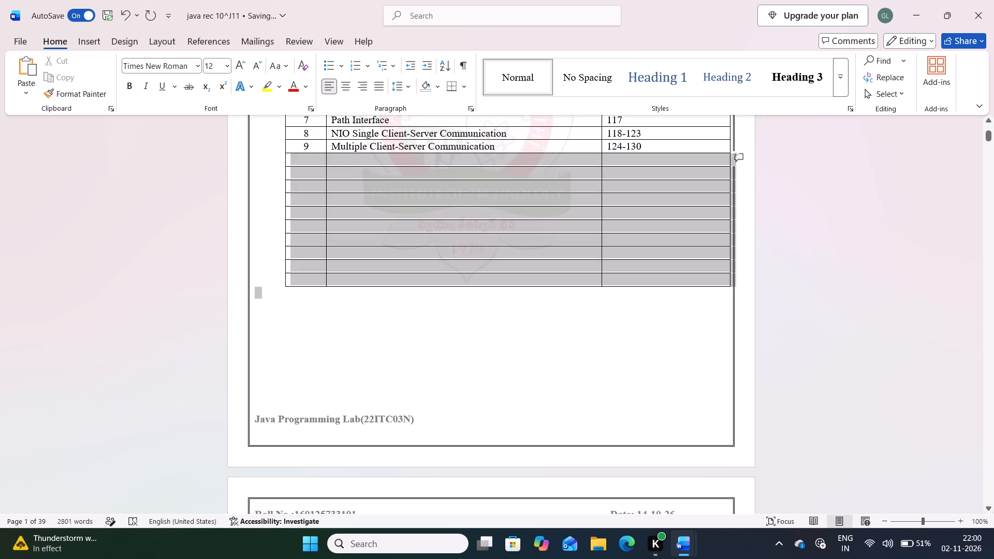
left_click_drag(304, 152, 286, 104)
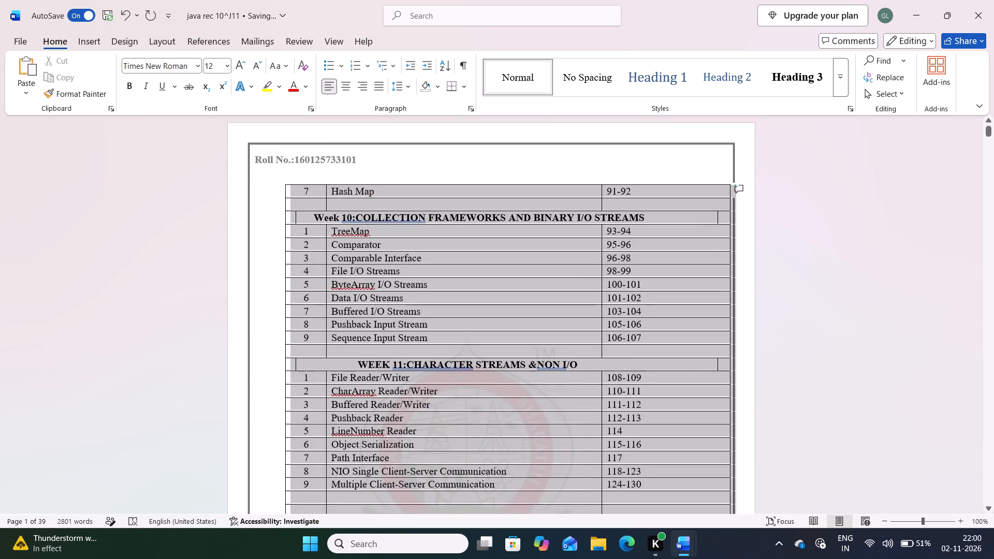
left_click_drag(286, 104, 256, 180)
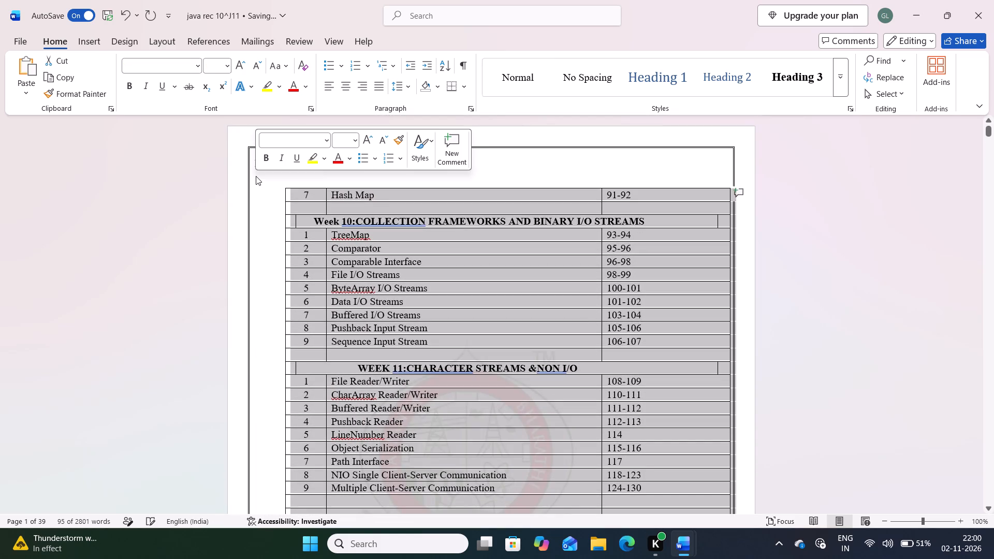
key("BackSpace")
key("Delete")
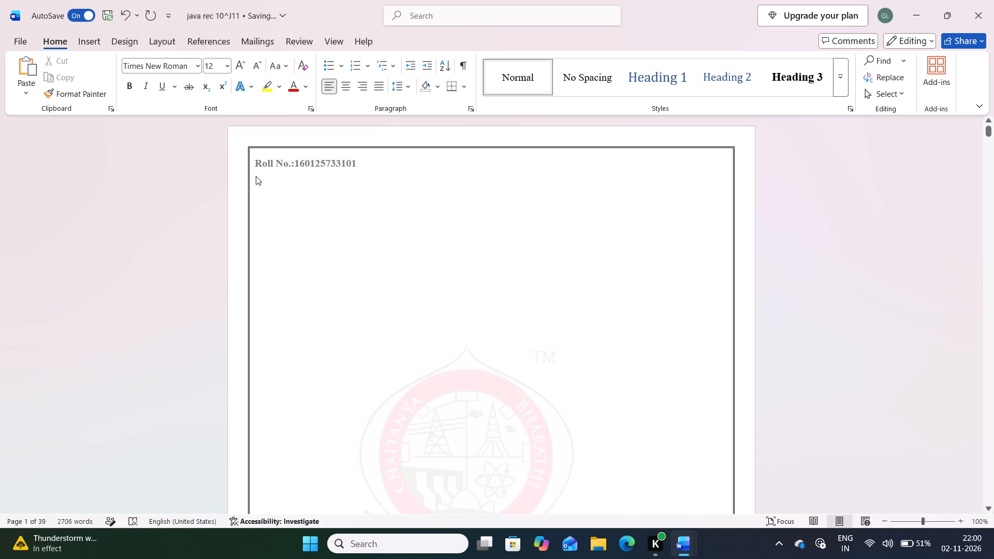
Remove the leftover blank paragraphs from the body of the first page.
key("Delete")
key("BackSpace")
key("BackSpace")
key("BackSpace")
key("BackSpace")
left_click_drag(392, 169, 379, 166)
left_click_drag(252, 149, 493, 413)
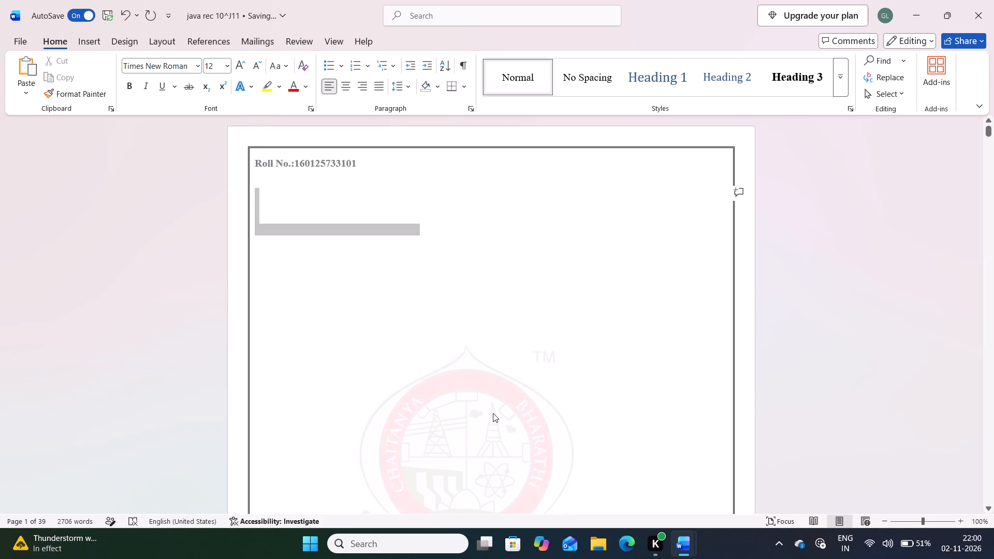
left_click_drag(493, 413, 515, 446)
key("BackSpace")
key("BackSpace")
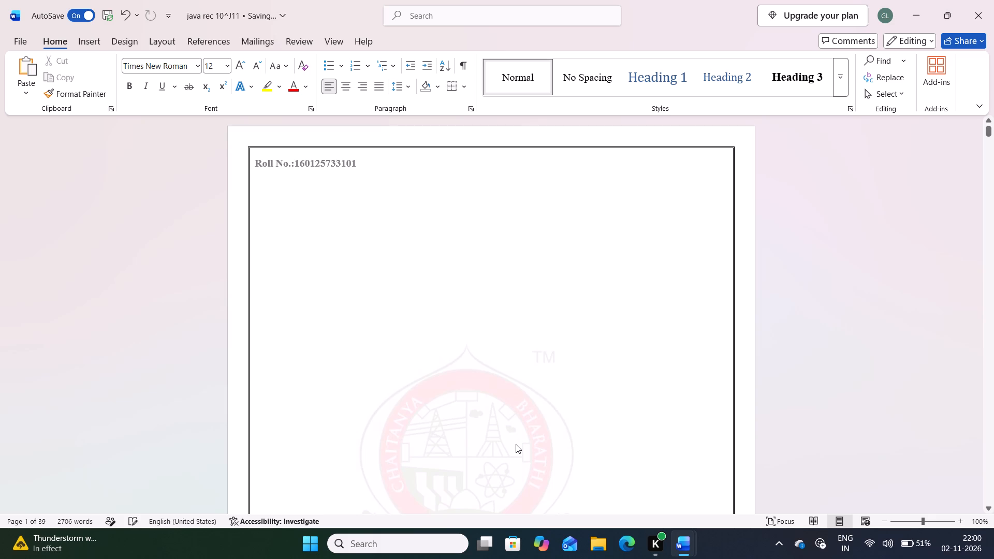
Compare the section 1 footer on the first page with the section 2 footer on the TreeMap page.
scroll(514, 448, "down", 11)
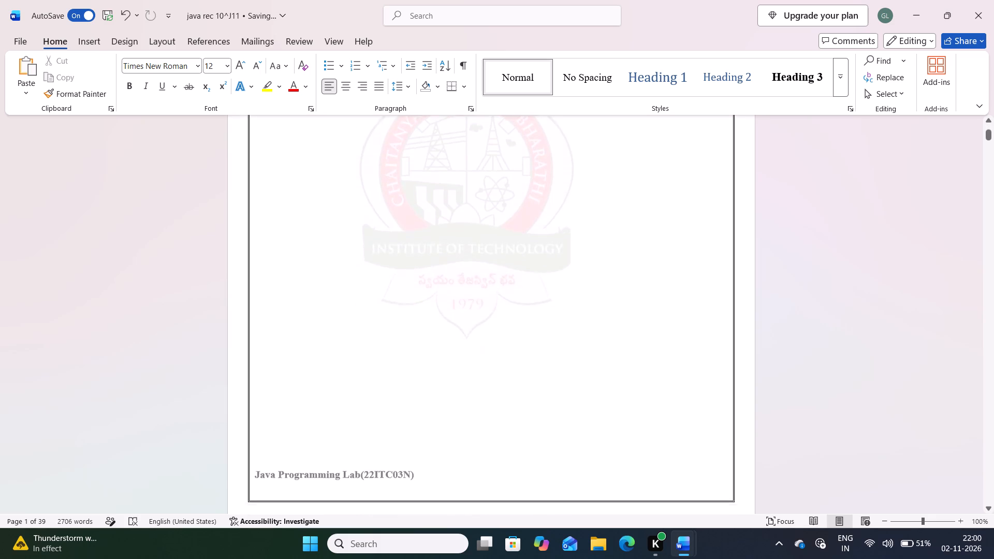
scroll(510, 438, "down", 2)
triple_click(441, 351)
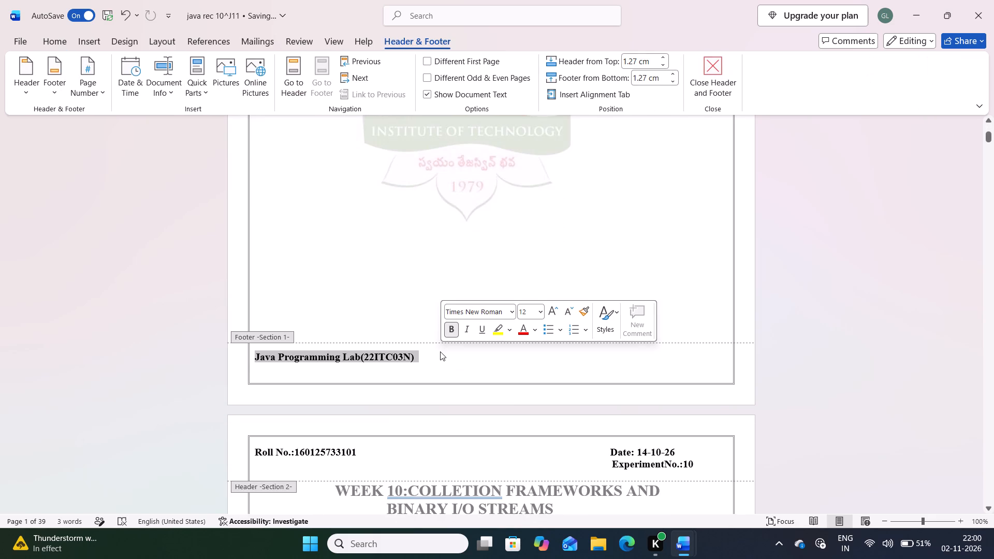
scroll(440, 351, "down", 16)
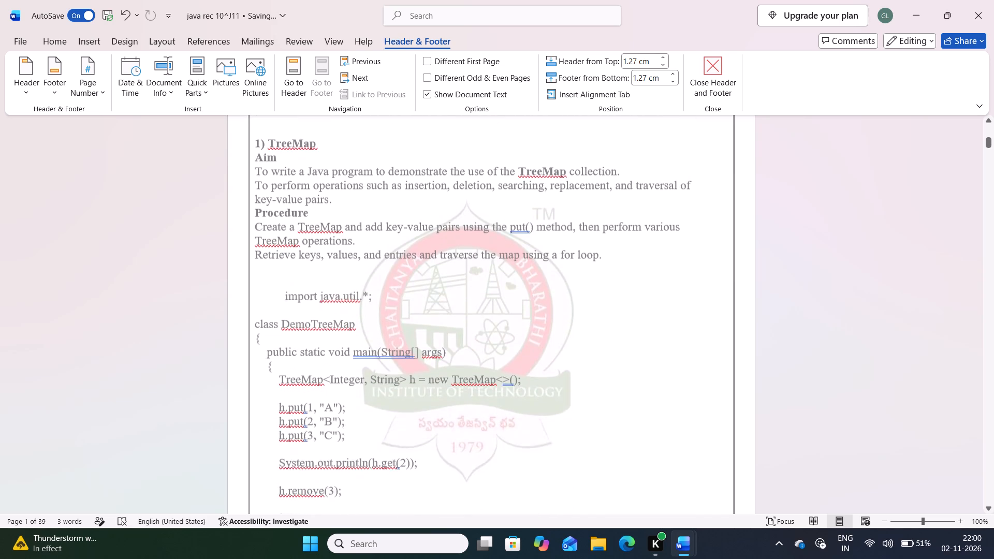
scroll(440, 351, "down", 6)
left_click(435, 369)
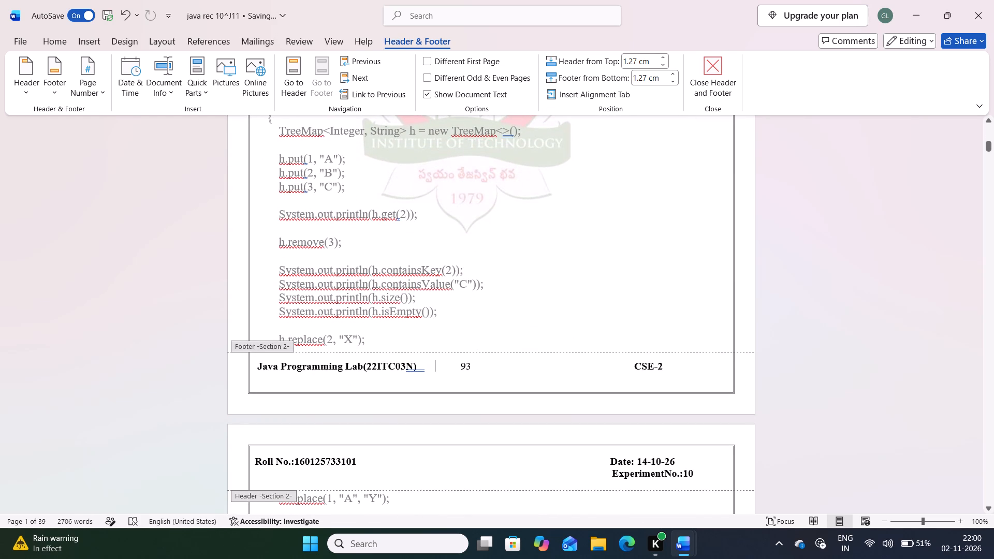
left_click(419, 367)
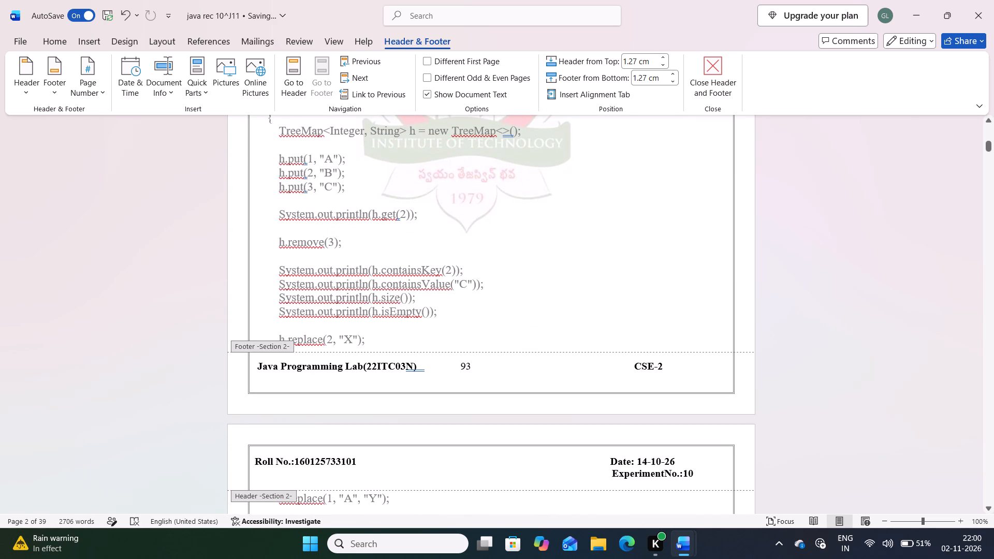
scroll(382, 340, "up", 15)
scroll(381, 340, "up", 14)
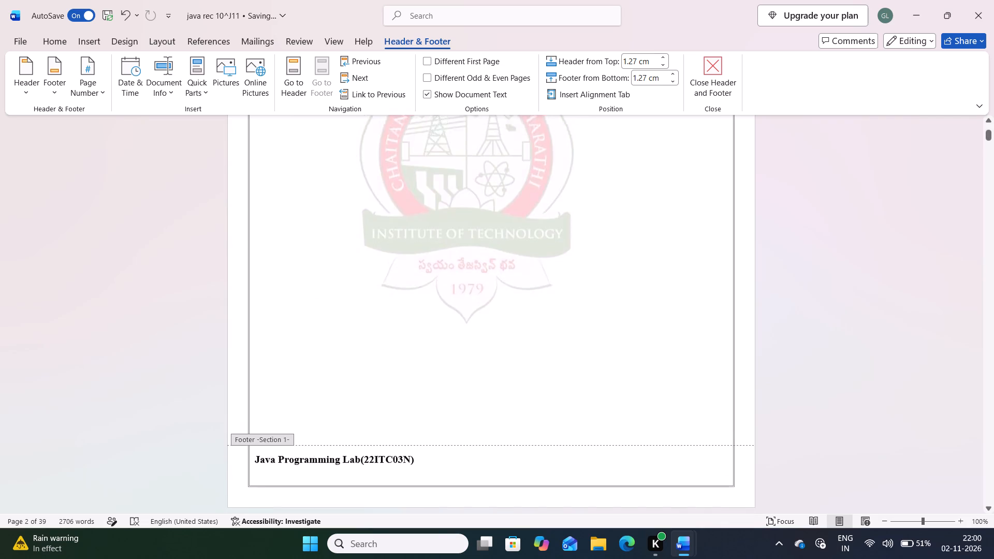
scroll(381, 340, "up", 11)
scroll(381, 342, "down", 11)
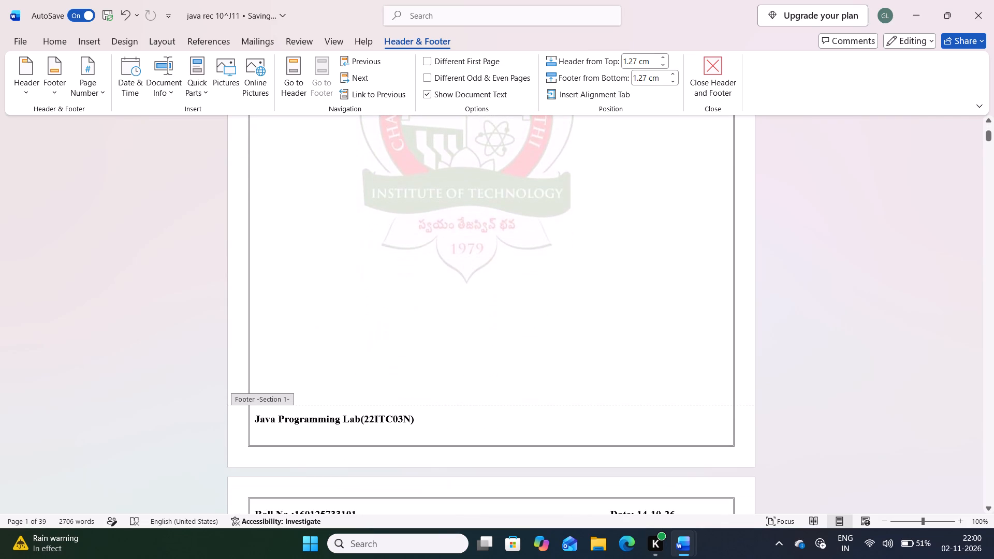
Delete the text Java Programming Lab(22ITC03N) from the section 1 footer on the first page.
left_click(428, 417)
key("BackSpace")
key("BackSpace")
key("BackSpace")
key("BackSpace")
key("BackSpace")
key("BackSpace")
key("BackSpace")
key("BackSpace")
key("BackSpace")
key("BackSpace")
key("BackSpace")
key("BackSpace")
key("BackSpace")
key("BackSpace")
key("BackSpace")
key("BackSpace")
key("BackSpace")
key("BackSpace")
key("BackSpace")
key("BackSpace")
key("BackSpace")
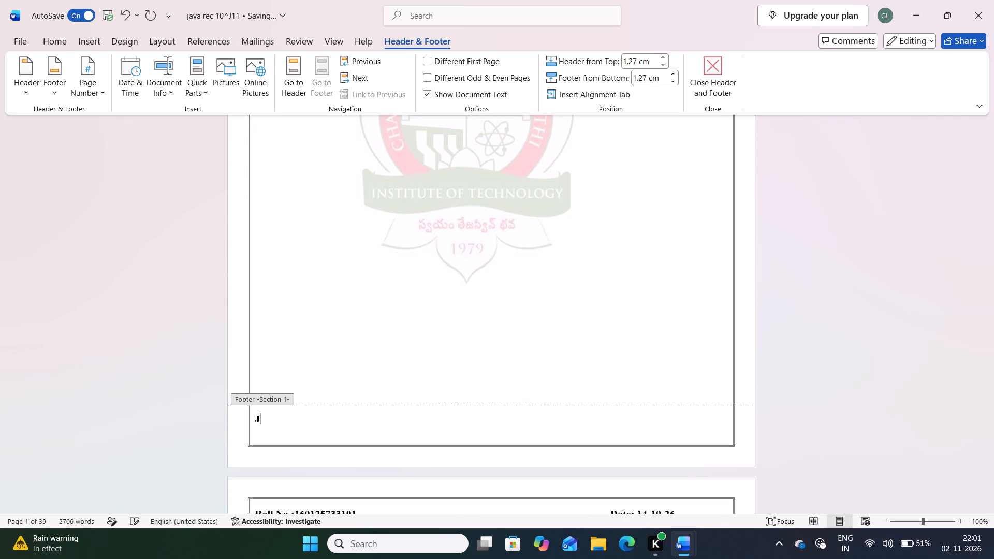
key("BackSpace")
Delete the roll number line from the section 1 header on the first page and return to the document body.
scroll(426, 416, "up", 13)
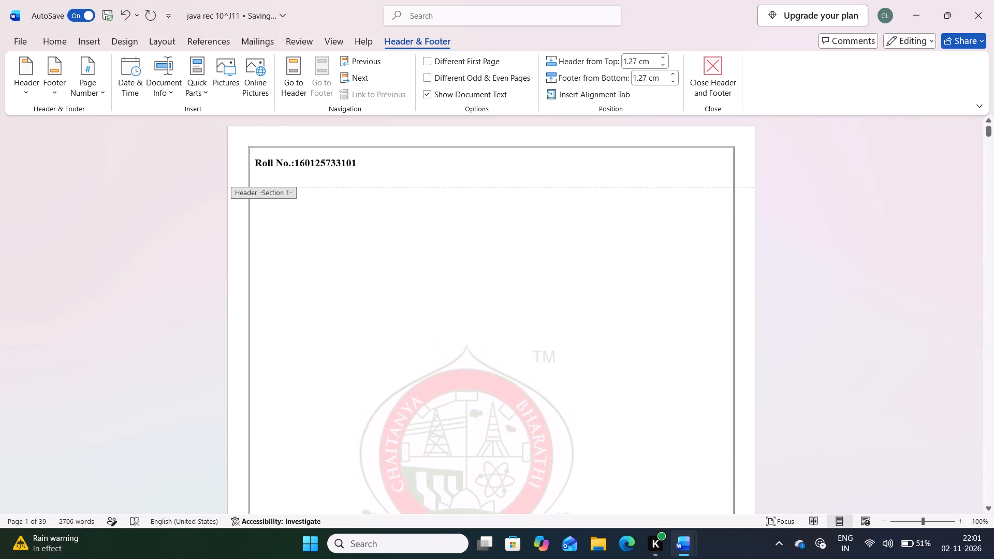
scroll(426, 415, "up", 2)
left_click(364, 158)
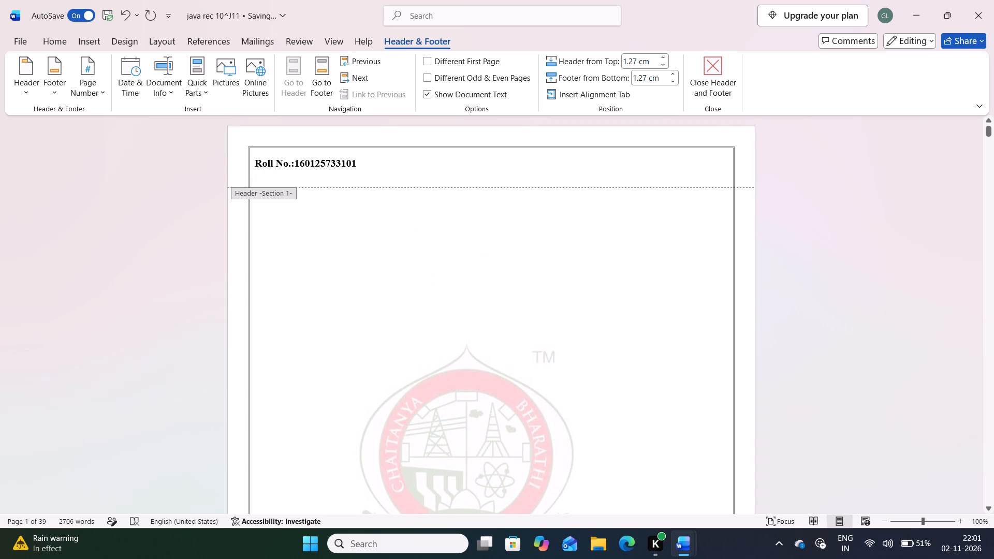
left_click(353, 164)
left_click(356, 164)
key("BackSpace")
key("BackSpace")
key("BackSpace")
key("BackSpace")
key("BackSpace")
key("BackSpace")
key("BackSpace")
key("BackSpace")
key("BackSpace")
key("BackSpace")
key("BackSpace")
key("BackSpace")
key("BackSpace")
key("BackSpace")
key("BackSpace")
key("BackSpace")
key("BackSpace")
key("BackSpace")
key("BackSpace")
key("BackSpace")
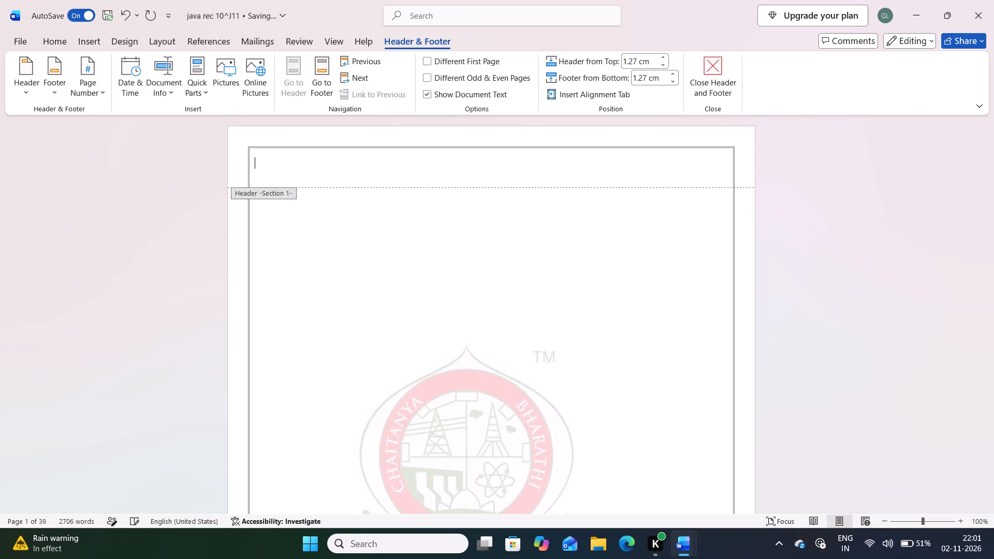
key("BackSpace")
key("BackSpace")
double_click(375, 228)
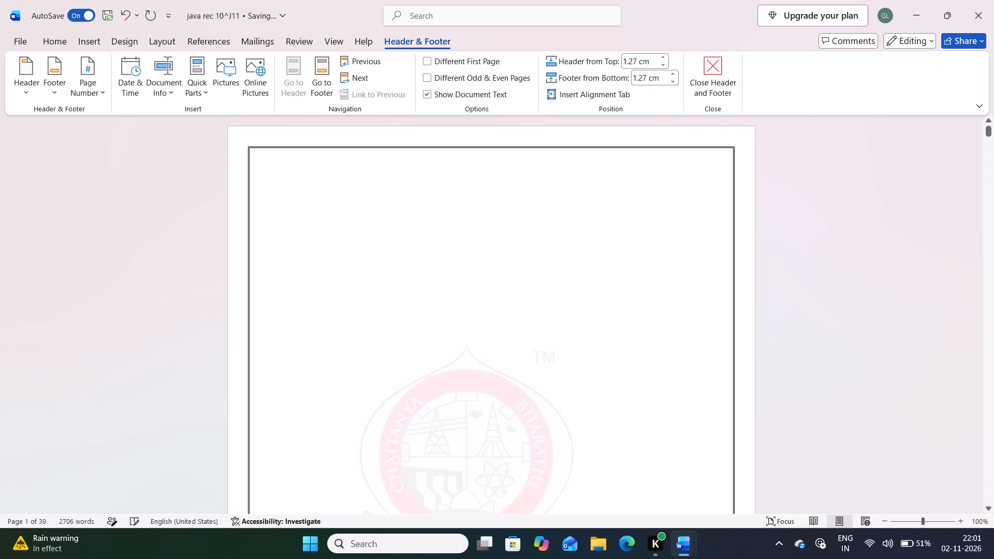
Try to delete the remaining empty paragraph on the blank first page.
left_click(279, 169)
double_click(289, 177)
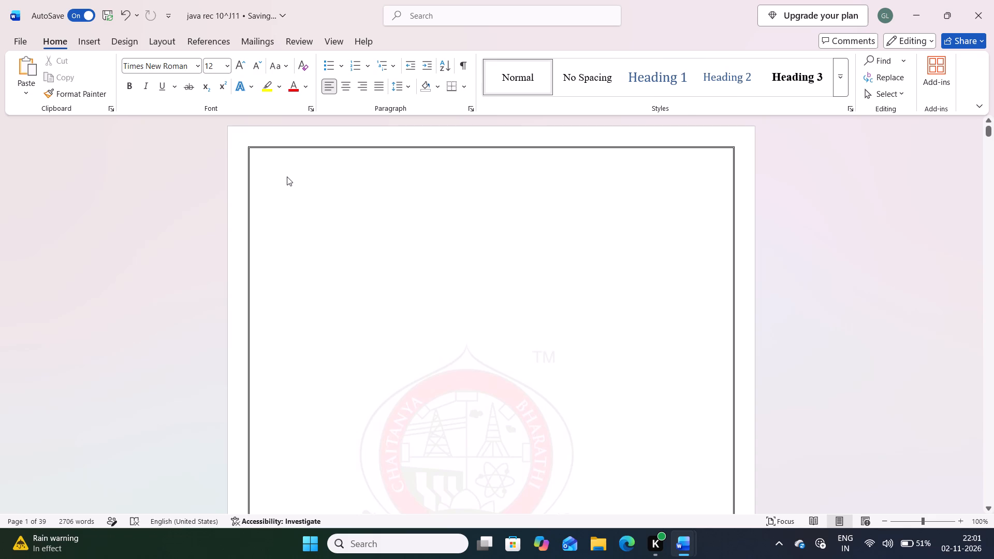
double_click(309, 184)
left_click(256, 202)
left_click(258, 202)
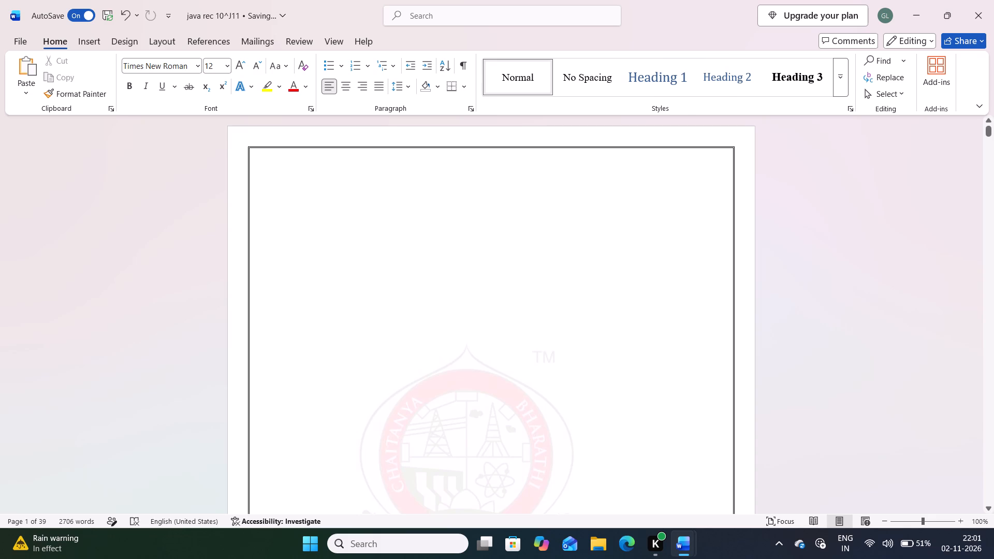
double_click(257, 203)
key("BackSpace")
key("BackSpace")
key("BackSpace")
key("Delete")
Select everything on the blank first page and delete it so the document starts at the WEEK 10 page.
scroll(465, 351, "down", 8)
scroll(612, 484, "down", 4)
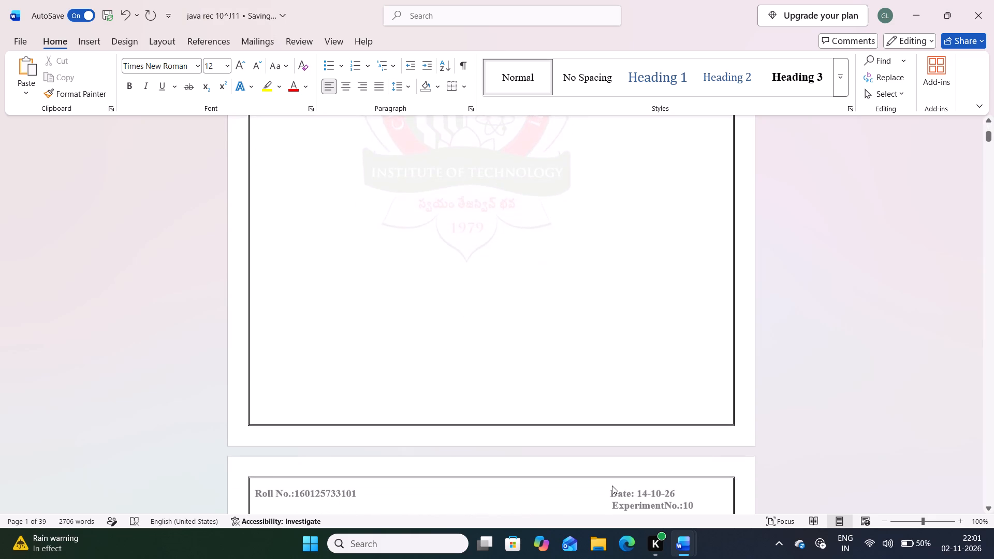
left_click_drag(713, 397, 282, 279)
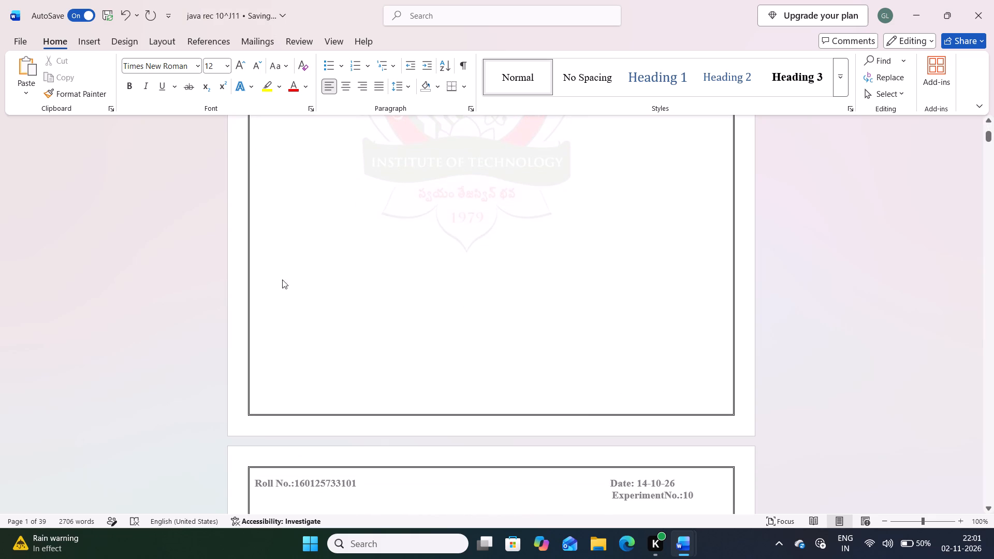
left_click_drag(282, 279, 244, 137)
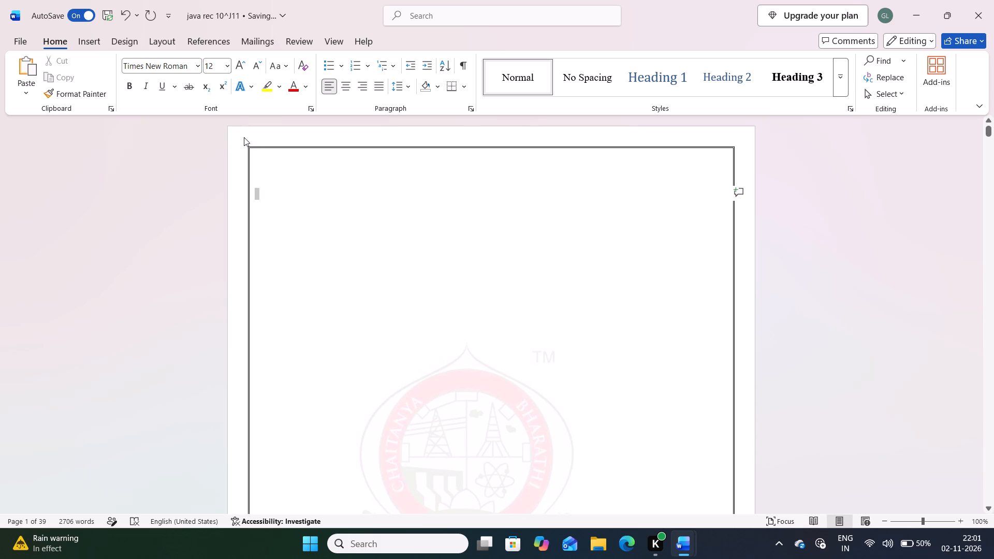
left_click_drag(244, 137, 248, 137)
key("BackSpace")
key("BackSpace")
key("BackSpace")
scroll(252, 137, "down", 11)
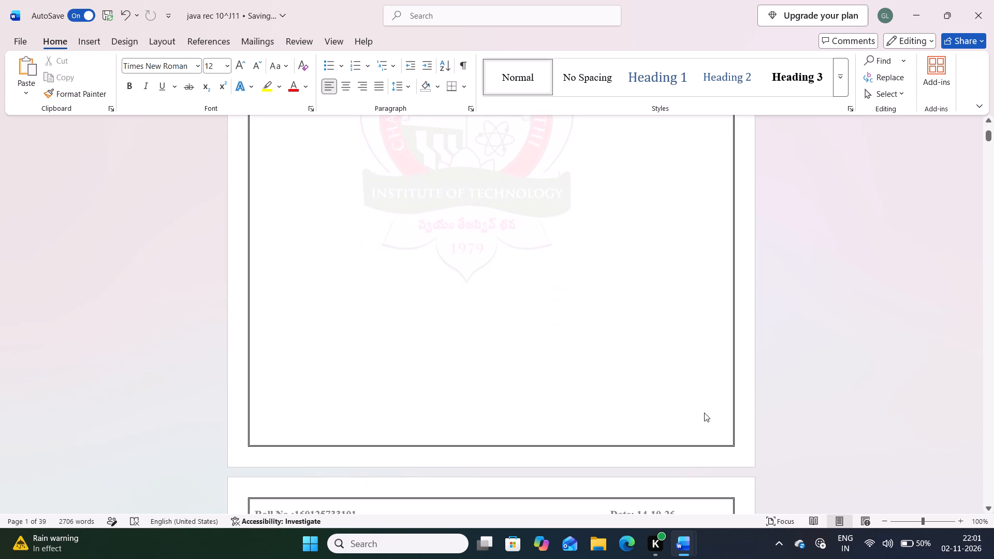
left_click_drag(730, 433, 331, 102)
left_click_drag(331, 102, 240, 143)
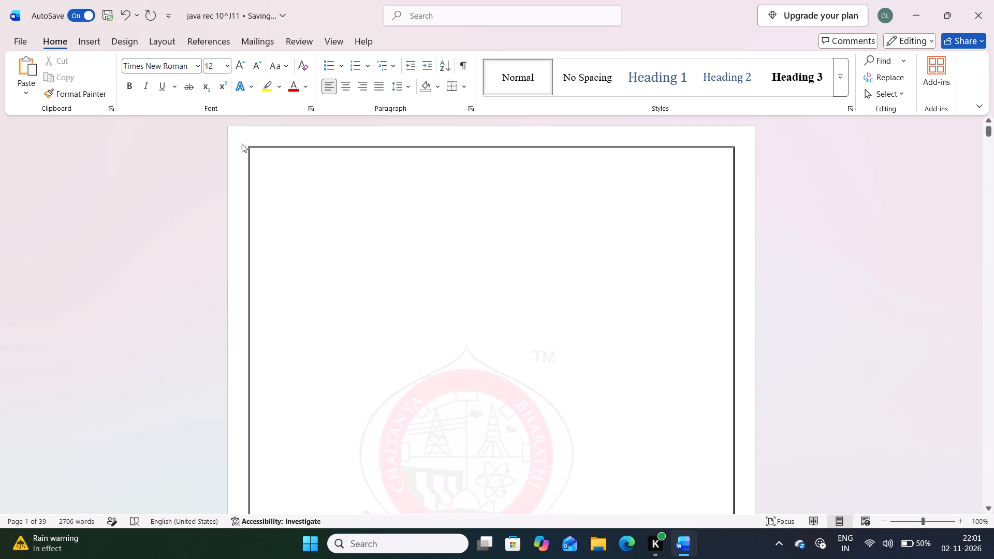
key("Delete")
Check the content, headers and footers of the opening TreeMap pages.
scroll(243, 143, "down", 2)
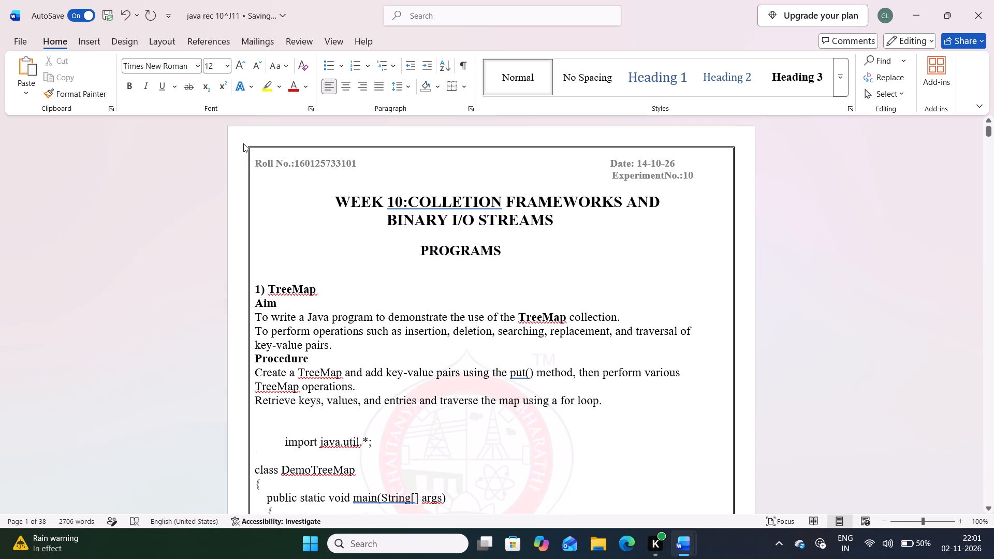
scroll(243, 143, "down", 2)
scroll(243, 143, "up", 3)
scroll(243, 143, "down", 16)
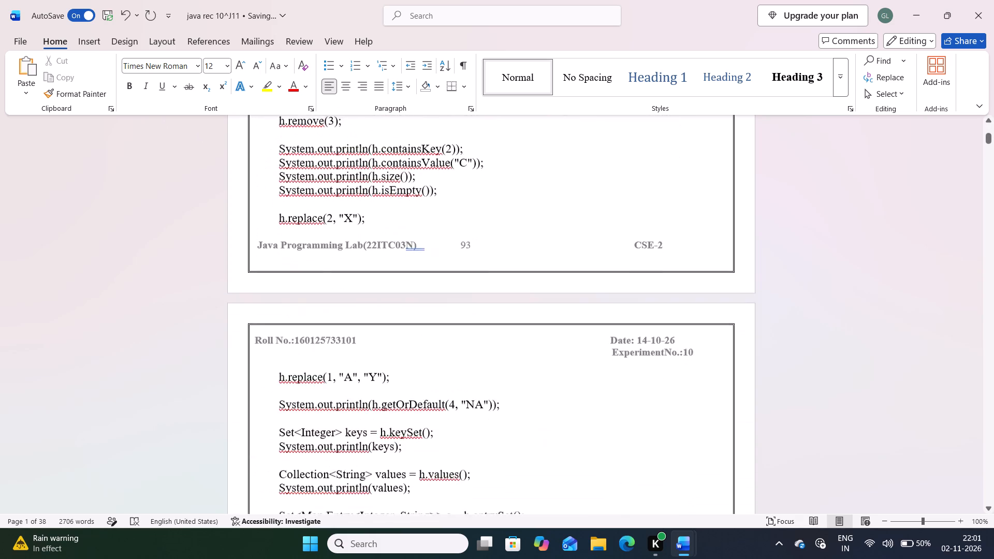
scroll(244, 143, "down", 20)
scroll(244, 143, "down", 1)
scroll(244, 144, "up", 8)
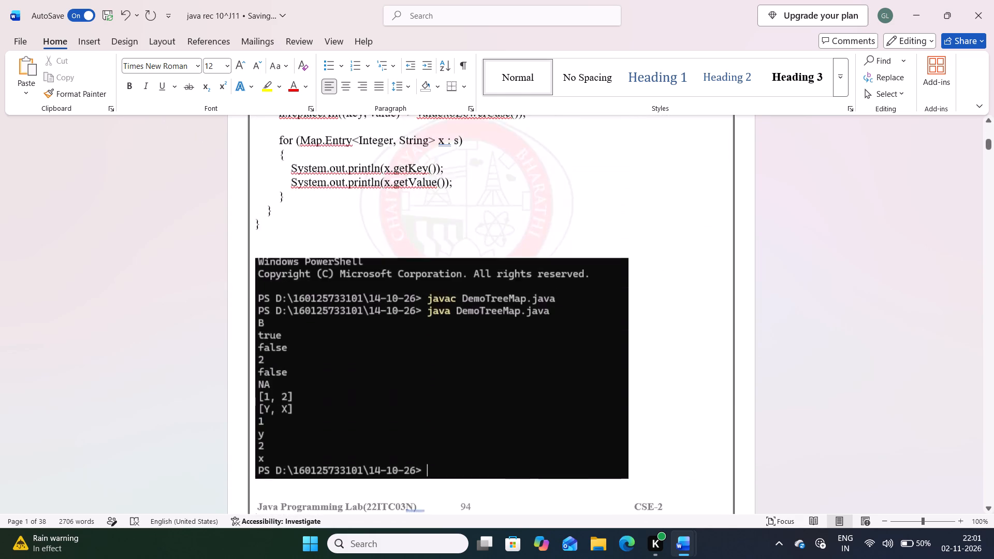
scroll(244, 144, "up", 5)
Save a copy of the document in the OneDrive Documents folder under the name java 10,11.
left_click(31, 39)
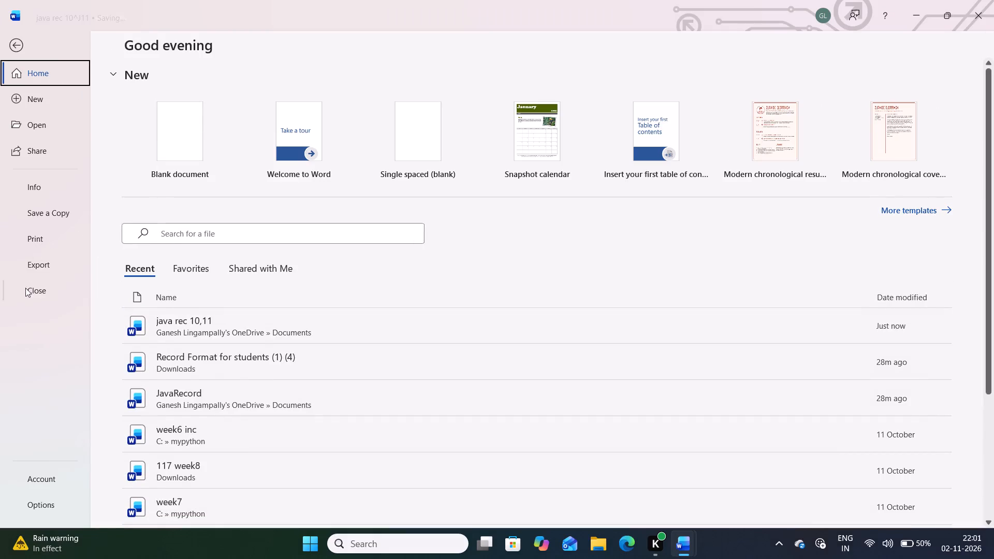
left_click(55, 219)
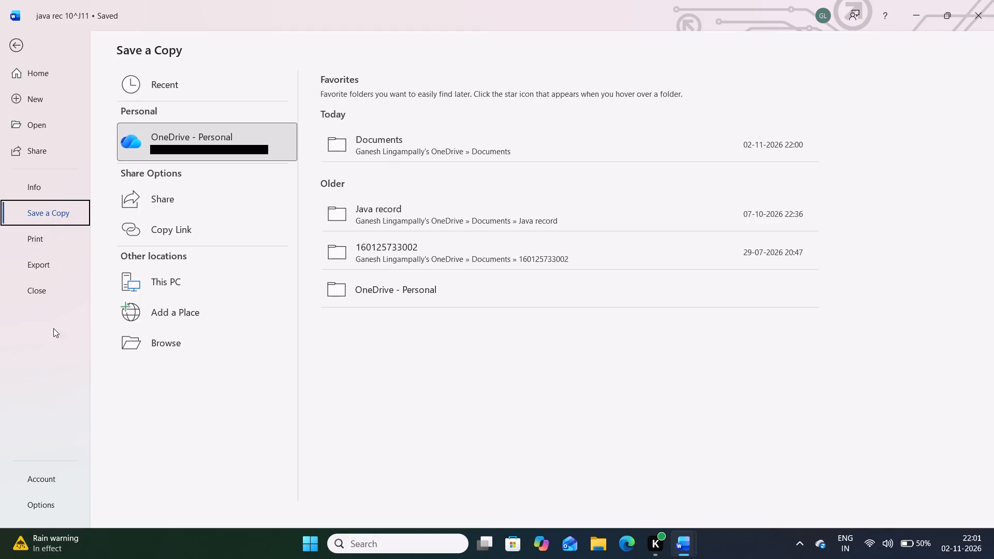
double_click(440, 156)
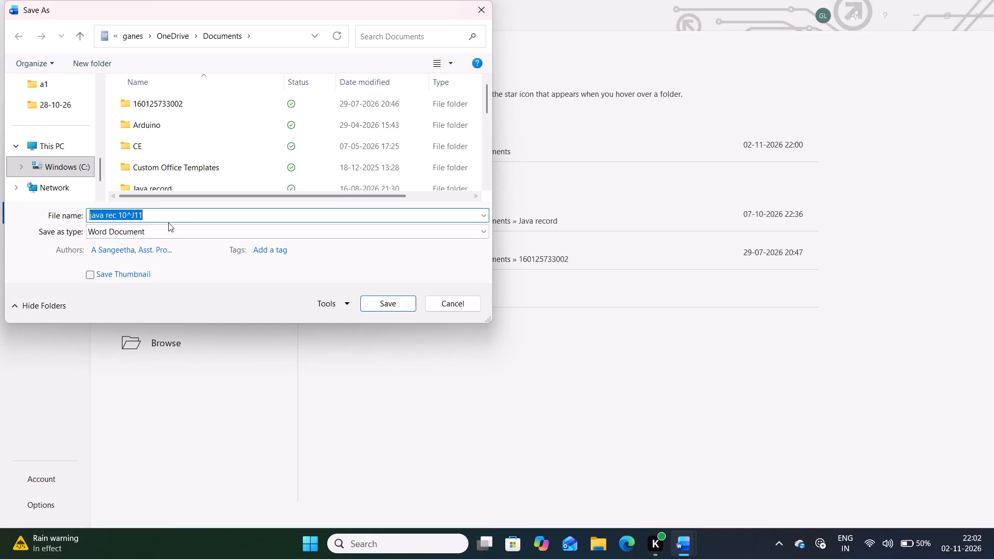
key("BackSpace")
type("java")
key("space")
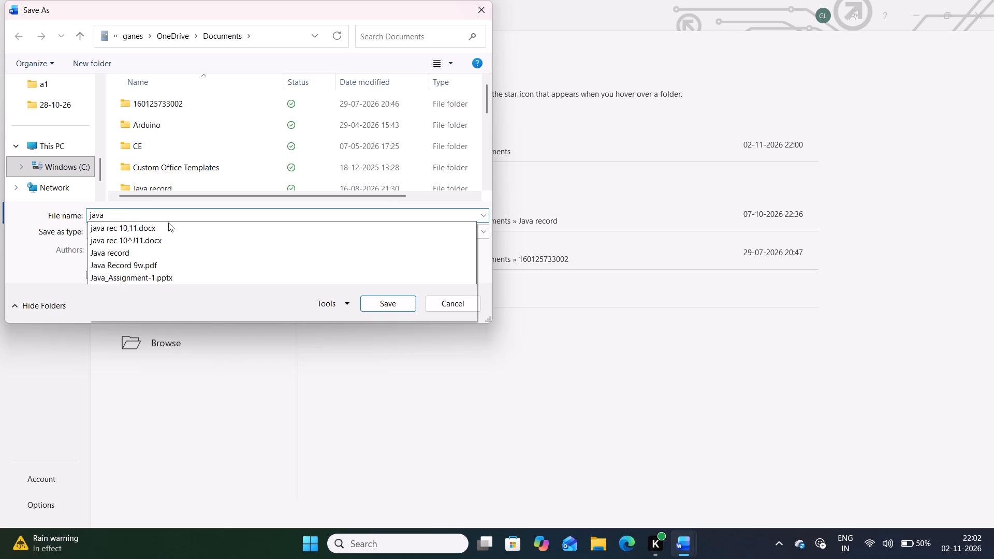
type("10")
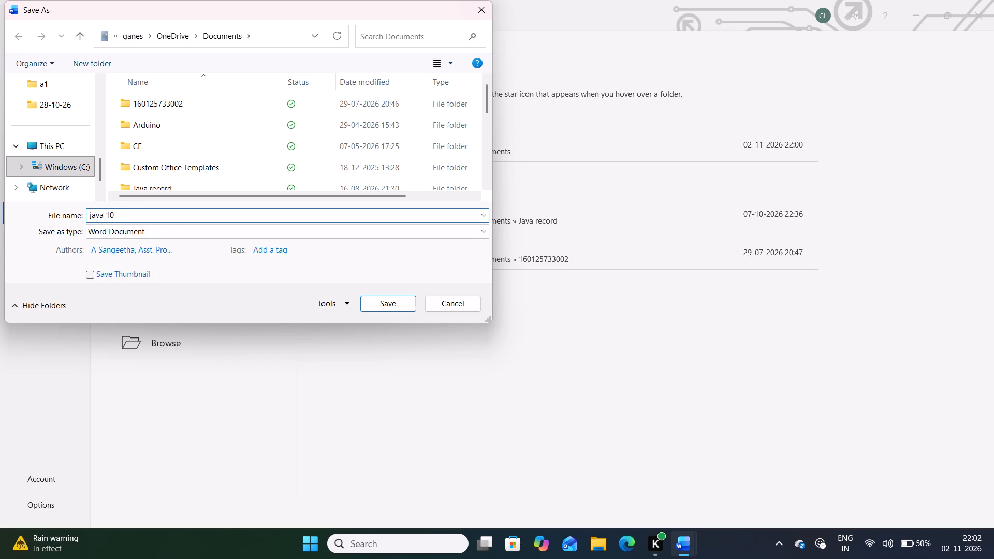
type(",1")
key("1")
key("Return")
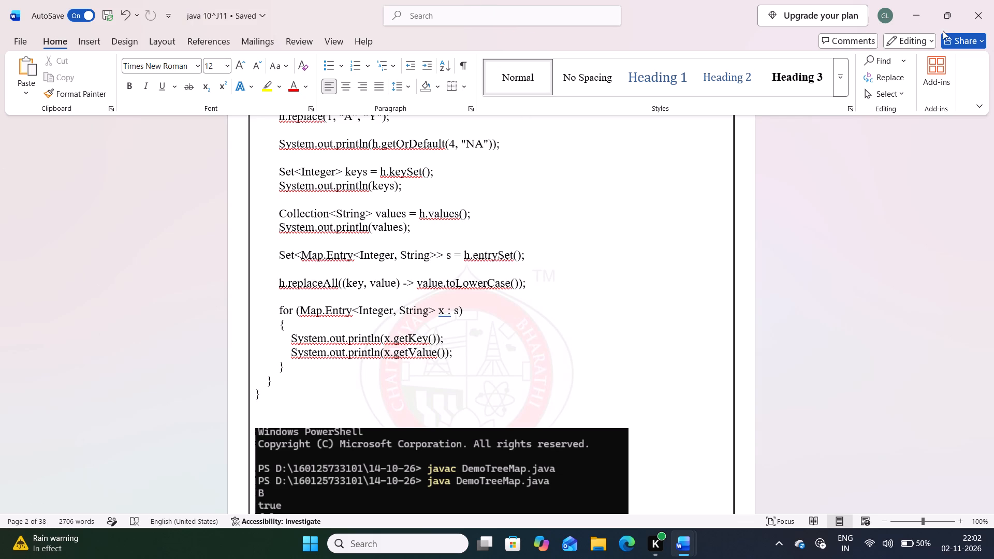
Close the newly saved week 10 and 11 copy and switch to the JavaRecord document.
left_click(927, 25)
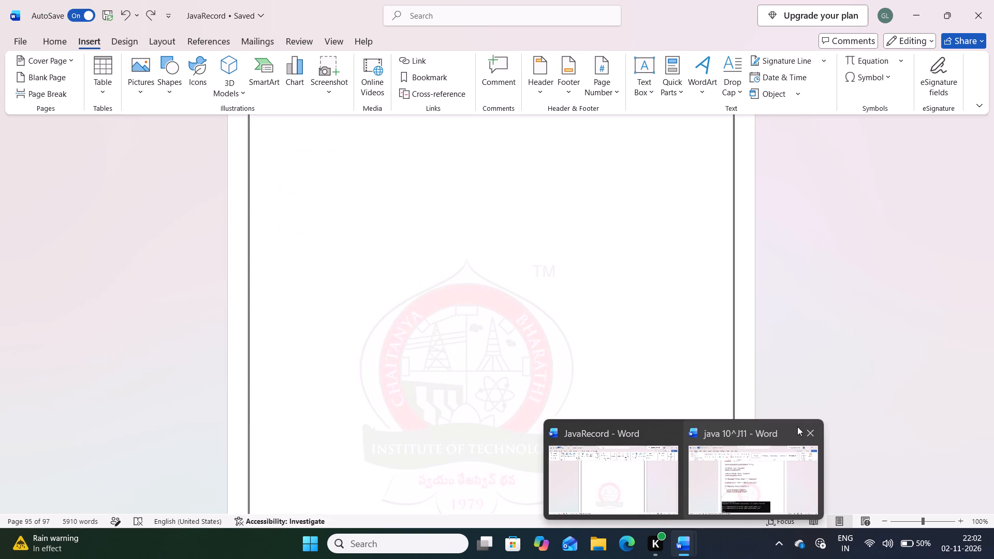
left_click(807, 430)
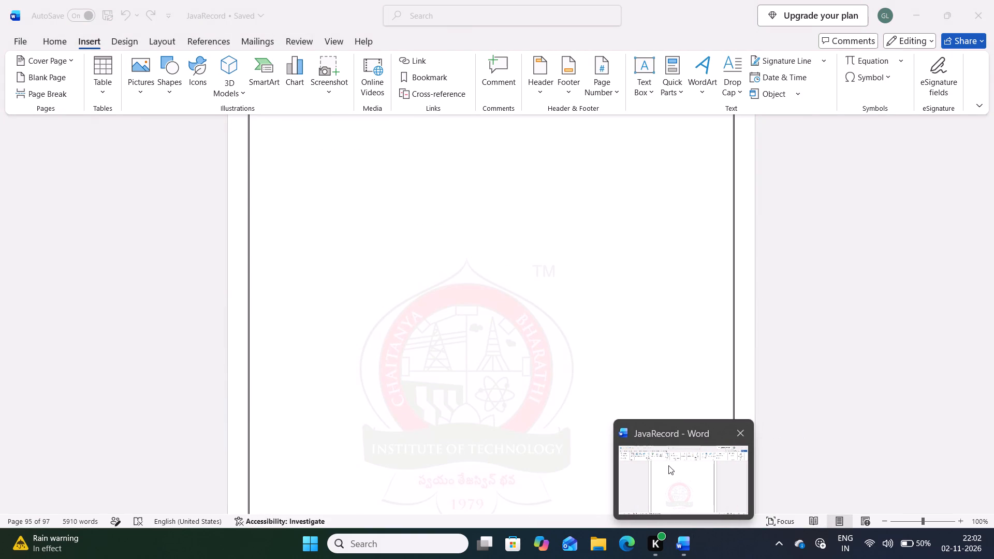
left_click(666, 480)
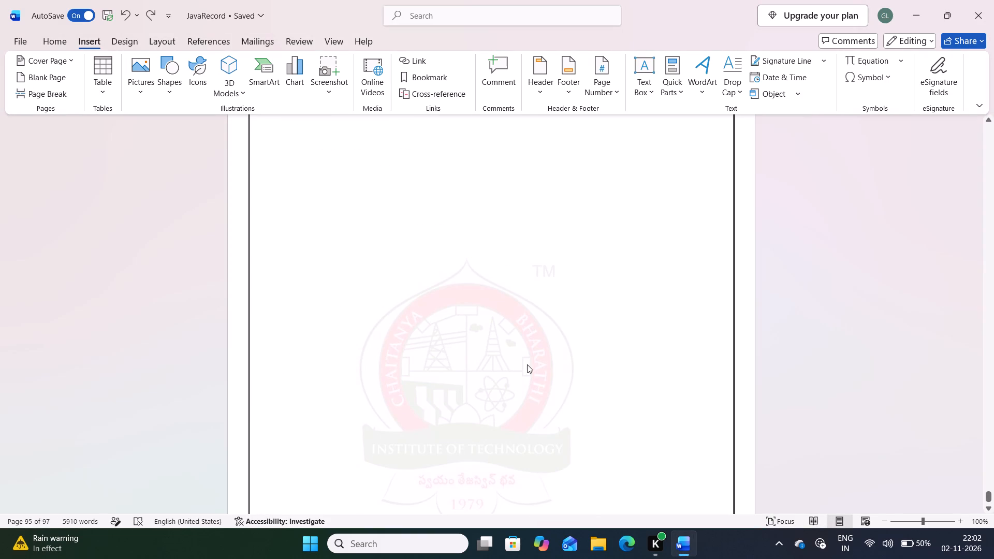
Insert the text of the file java 10,11 from Documents on the blank page that follows page 92.
scroll(527, 364, "up", 16)
scroll(526, 361, "down", 5)
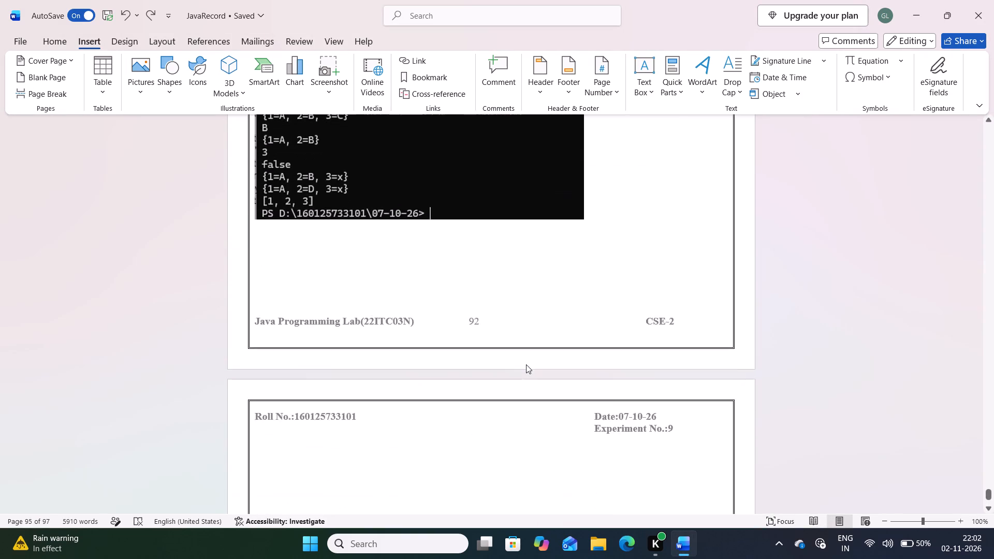
scroll(526, 364, "down", 2)
scroll(457, 406, "down", 2)
left_click(282, 348)
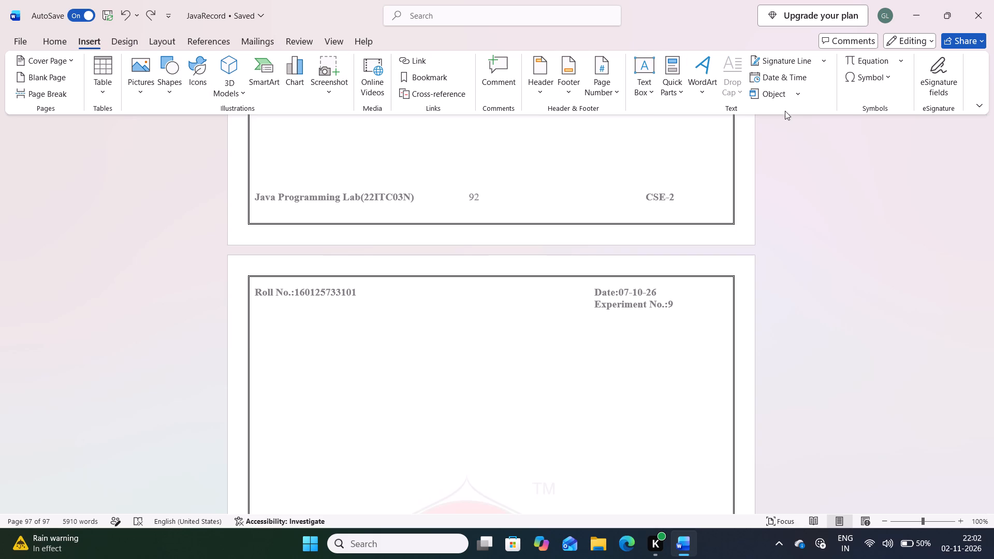
left_click(796, 95)
left_click(791, 133)
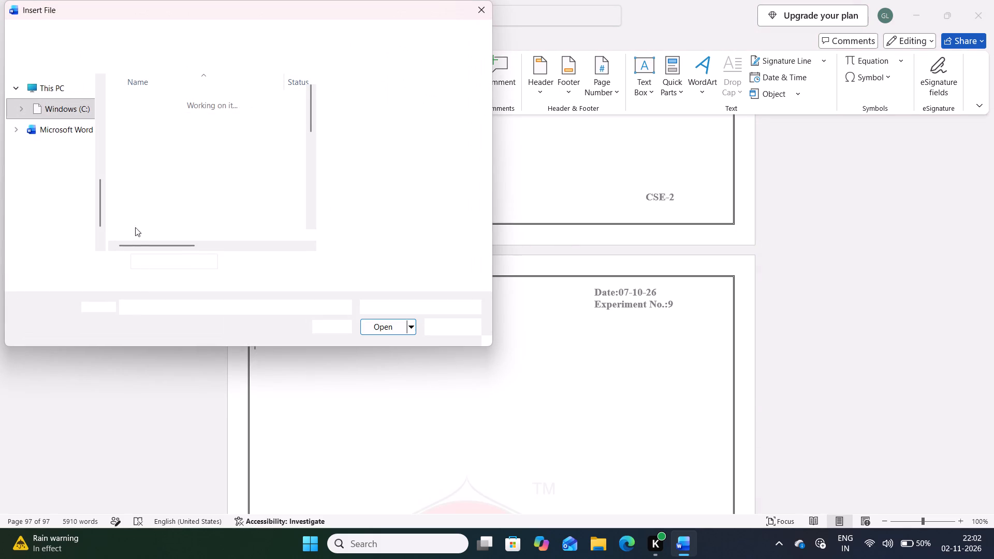
scroll(64, 190, "down", 2)
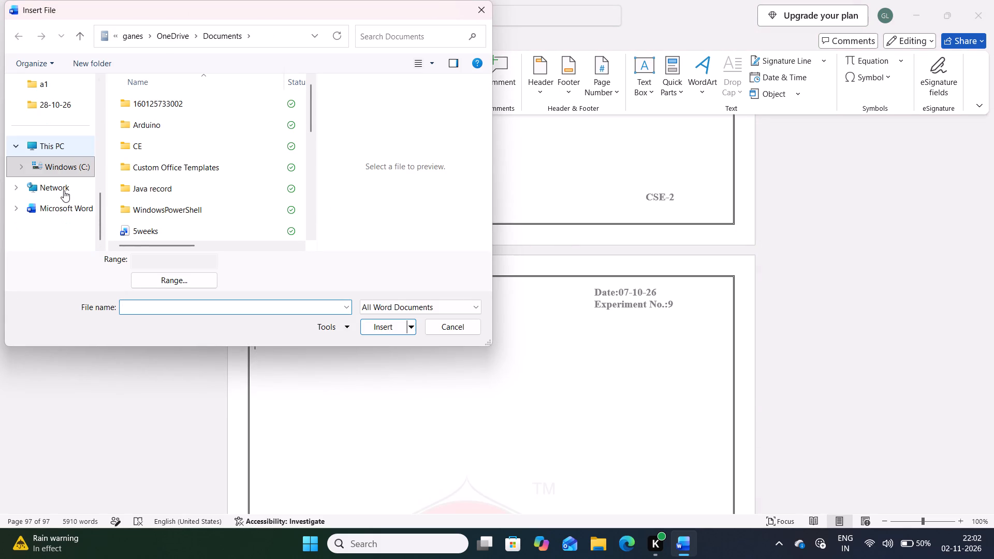
scroll(63, 188, "up", 5)
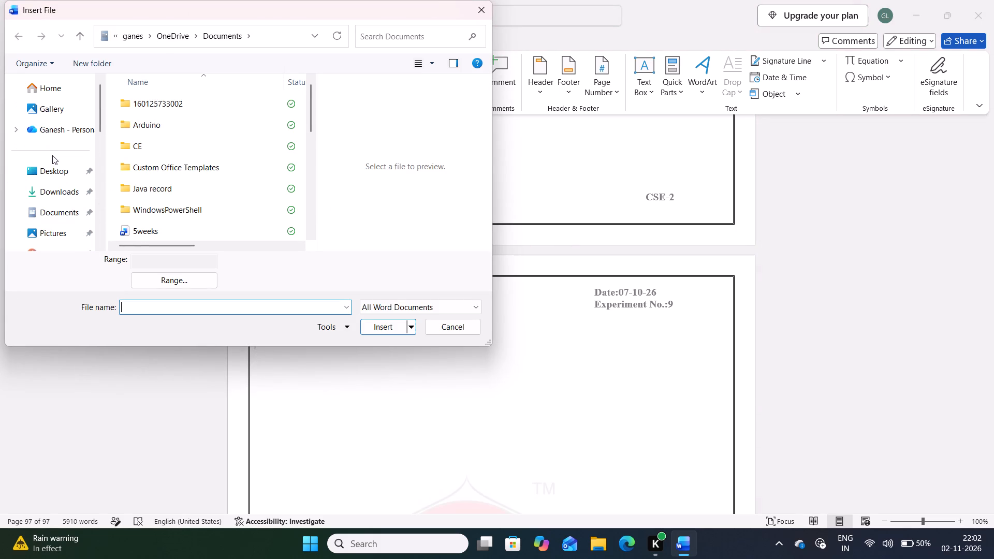
left_click(68, 210)
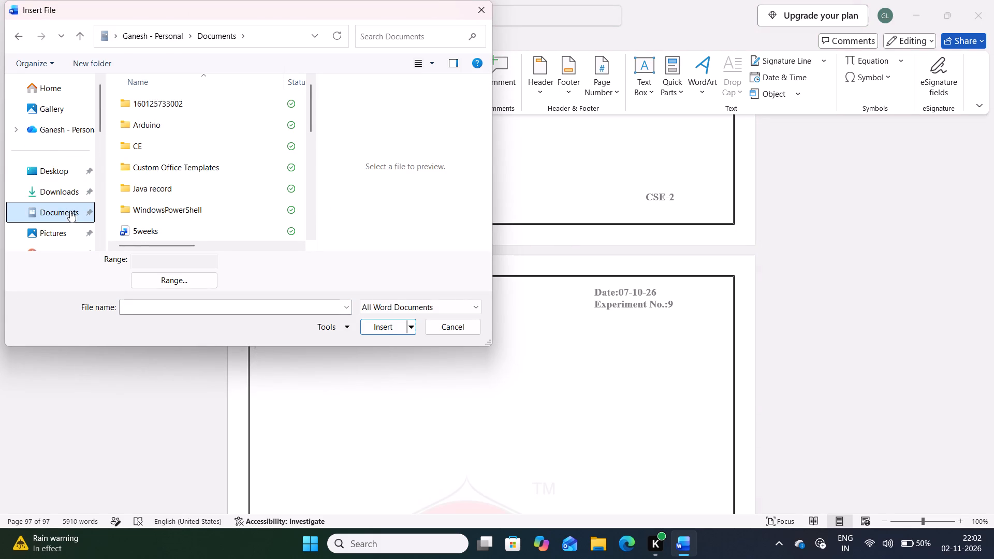
scroll(154, 159, "down", 3)
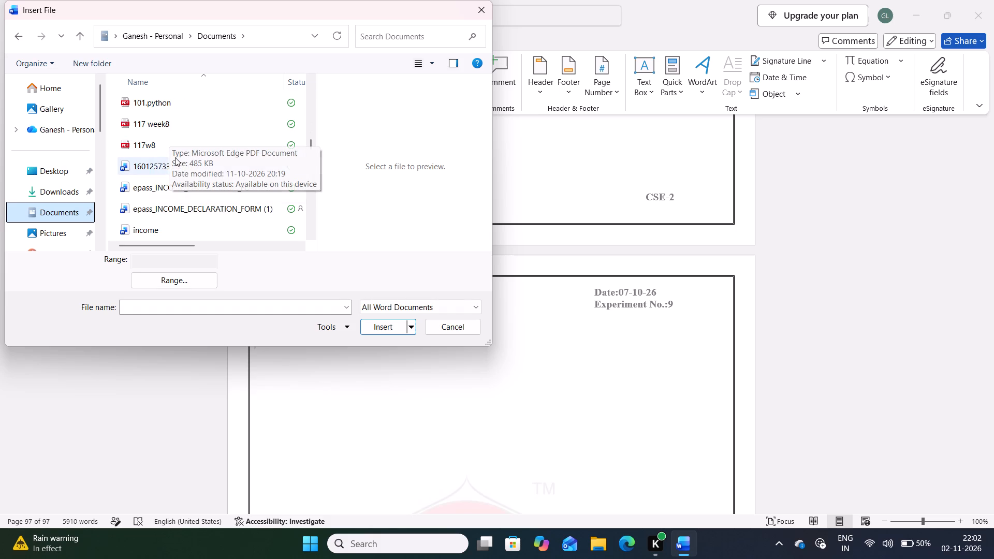
scroll(166, 149, "down", 3)
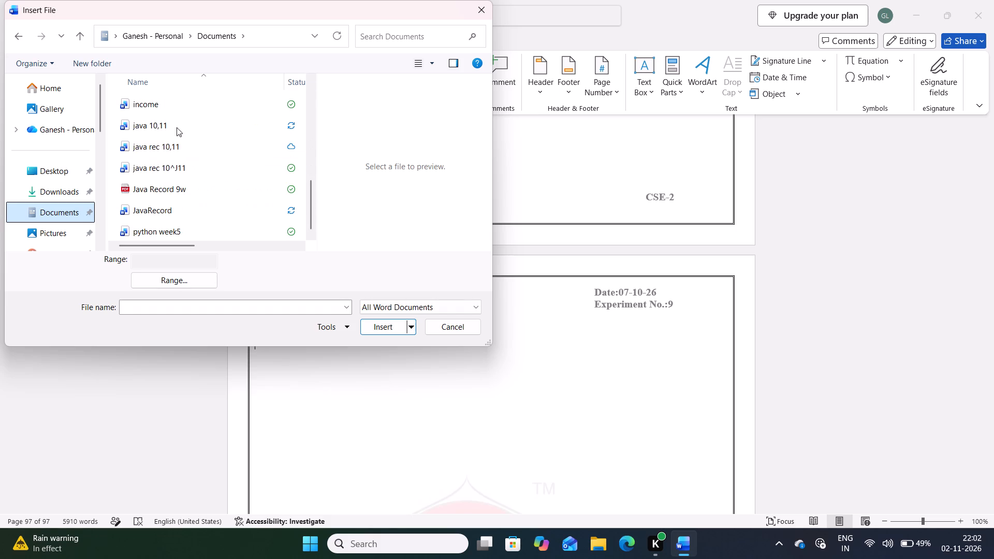
left_click(187, 151)
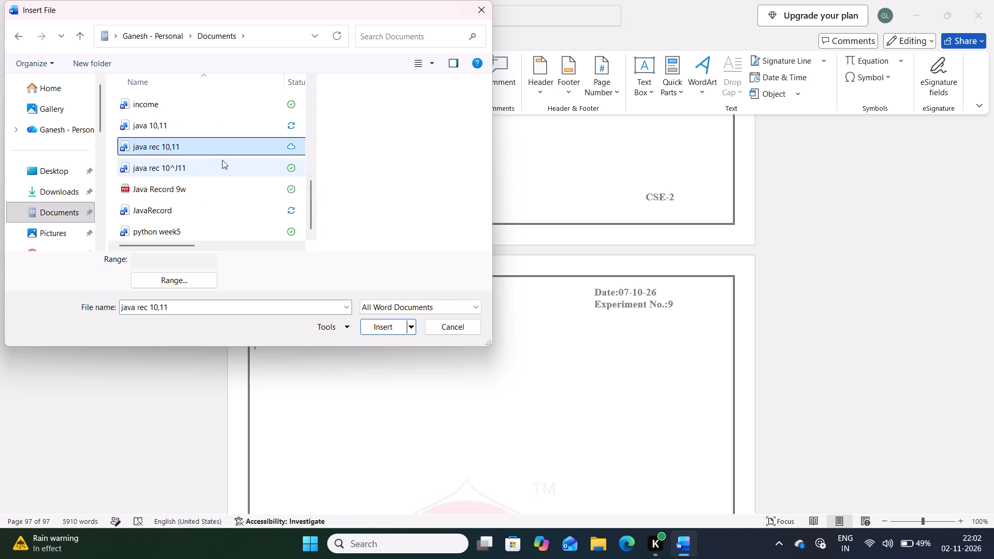
left_click(207, 125)
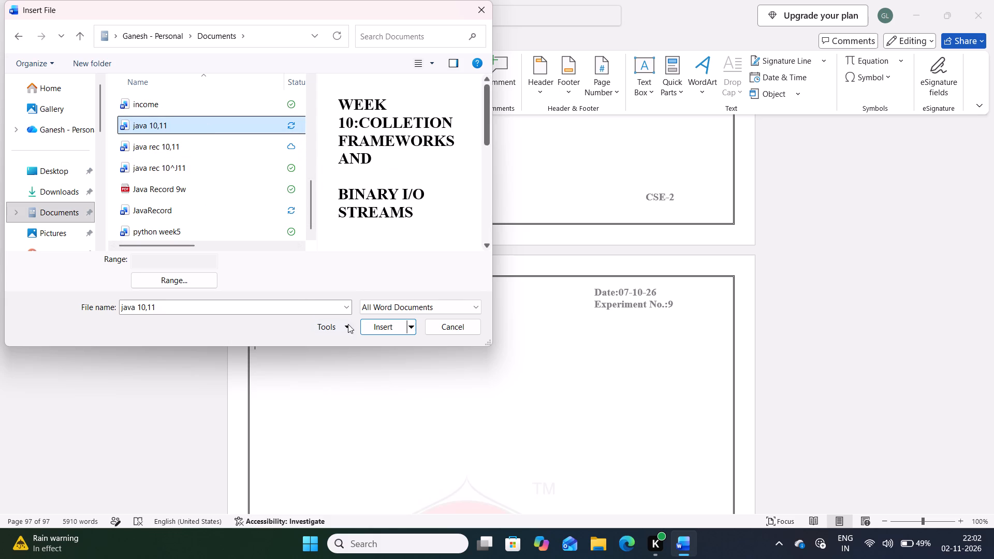
left_click(376, 328)
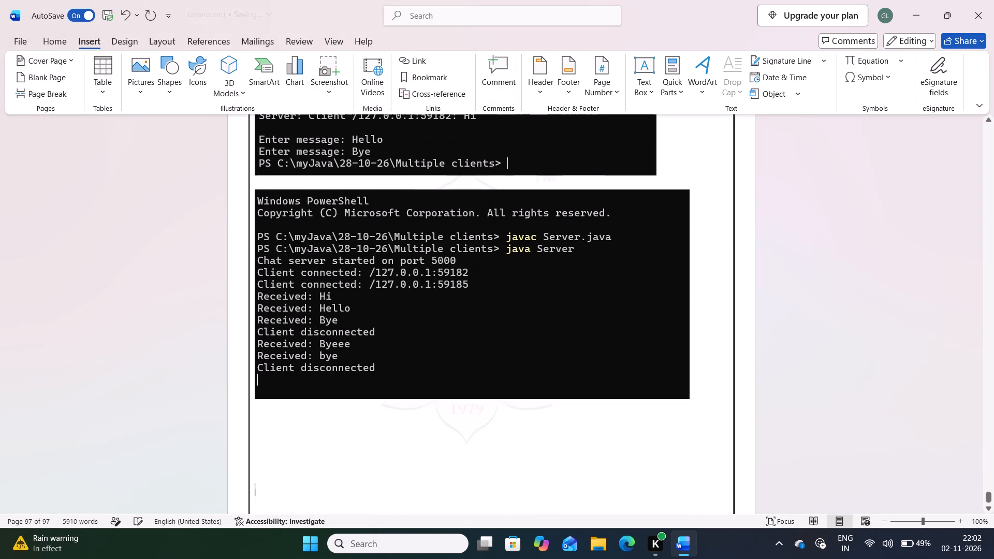
Review the inserted week 11 character streams and NIO pages from the end backwards, checking their content, headers and footers.
scroll(375, 326, "down", 8)
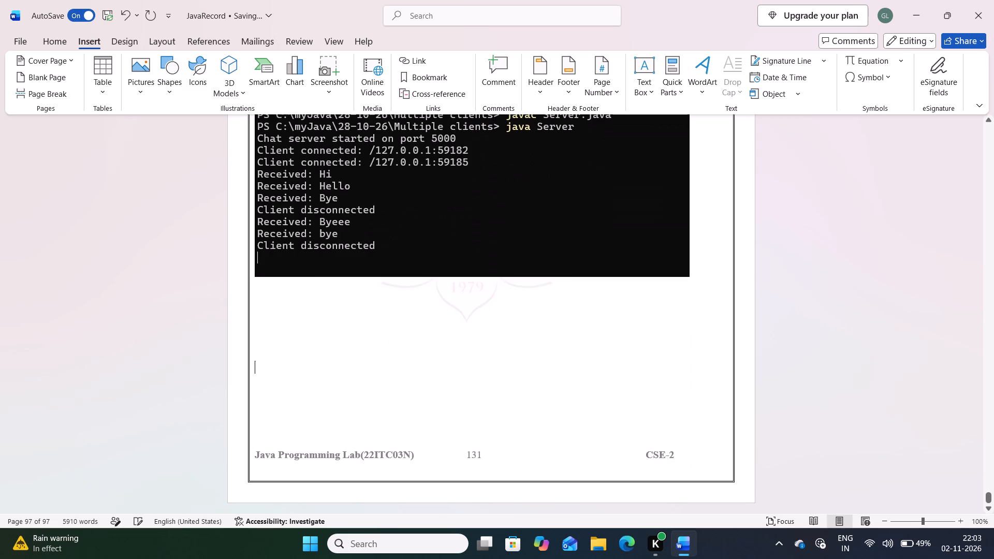
scroll(375, 326, "up", 20)
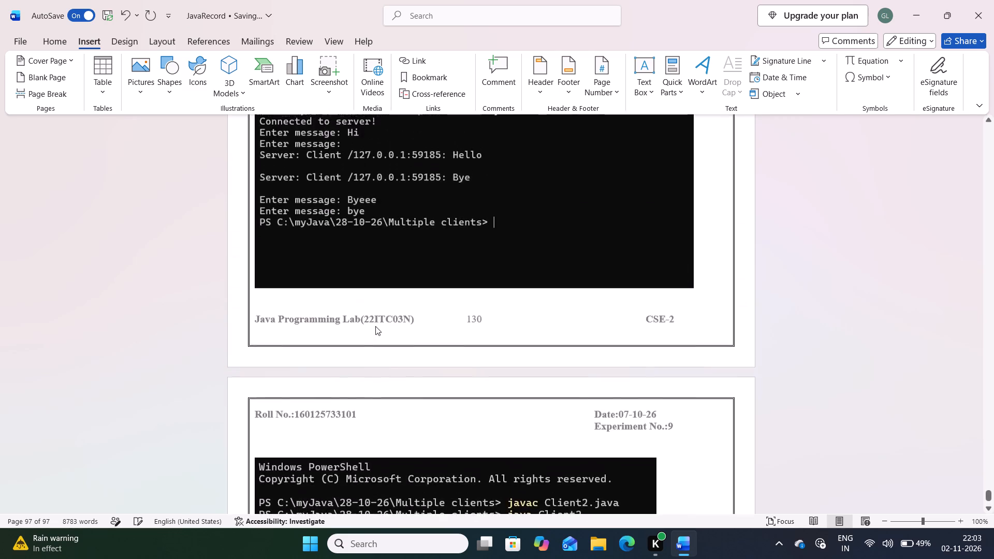
scroll(375, 326, "up", 20)
scroll(375, 326, "up", 1)
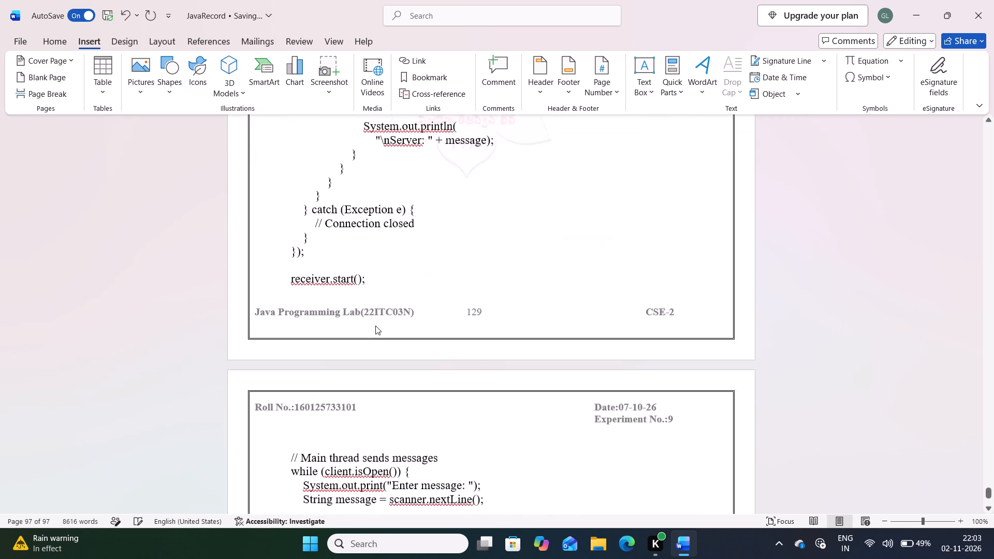
scroll(375, 326, "up", 6)
scroll(375, 326, "down", 2)
scroll(375, 326, "up", 20)
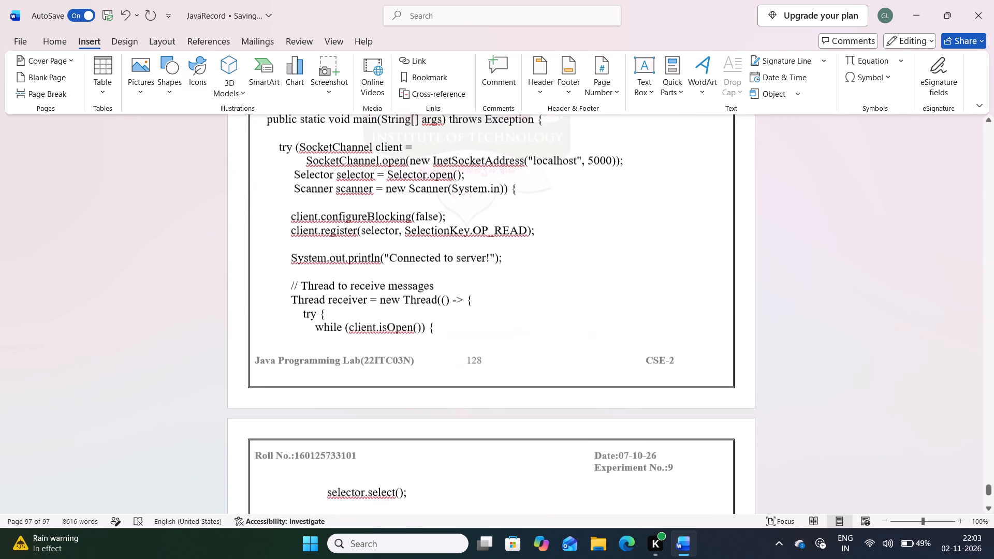
scroll(375, 326, "up", 20)
scroll(375, 326, "up", 8)
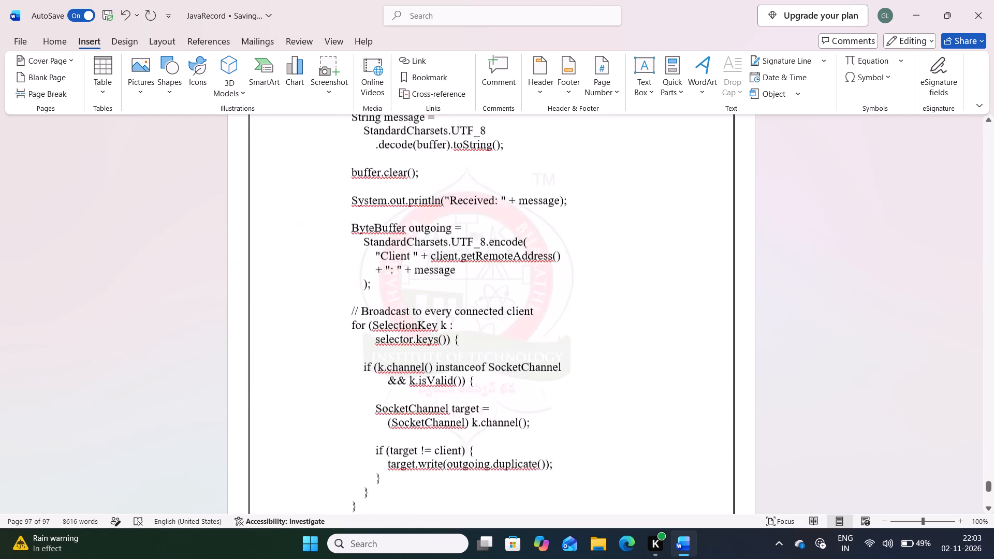
scroll(375, 326, "up", 20)
scroll(375, 326, "up", 7)
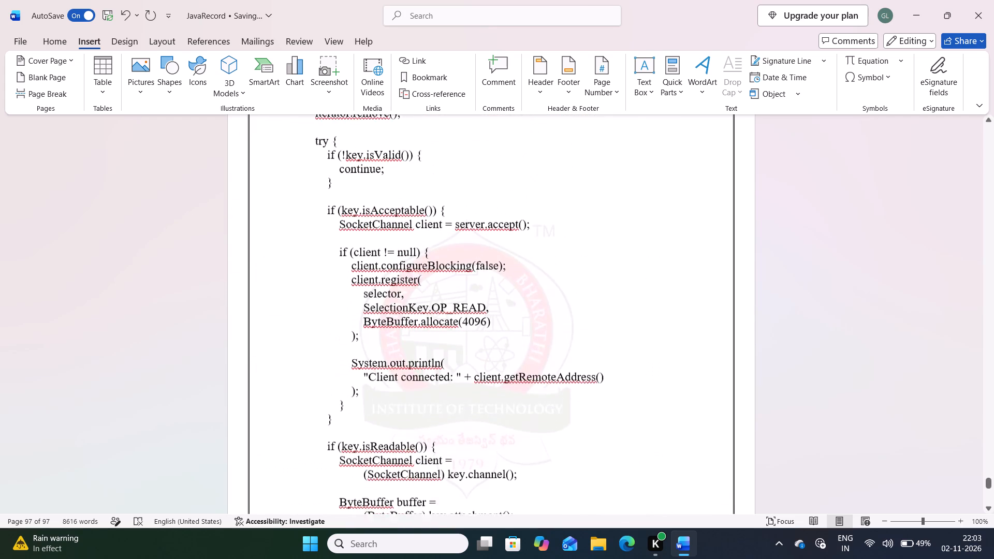
scroll(375, 326, "down", 1)
scroll(375, 326, "up", 20)
scroll(375, 326, "up", 1)
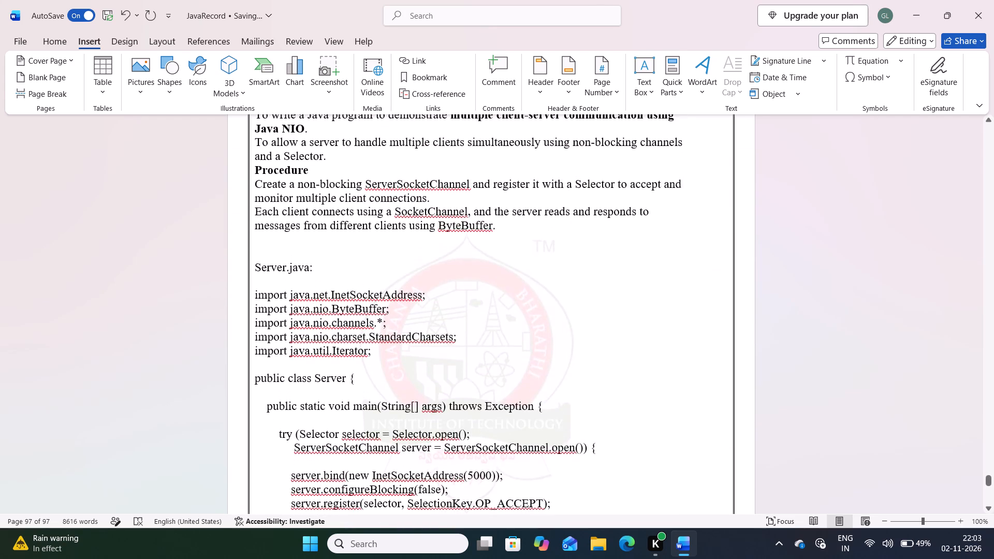
scroll(375, 325, "up", 10)
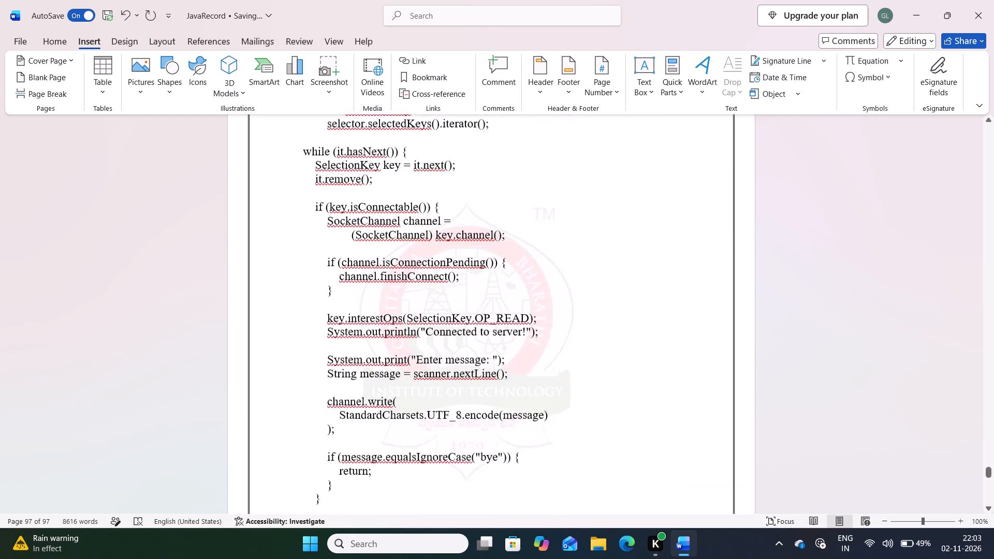
scroll(375, 325, "up", 5)
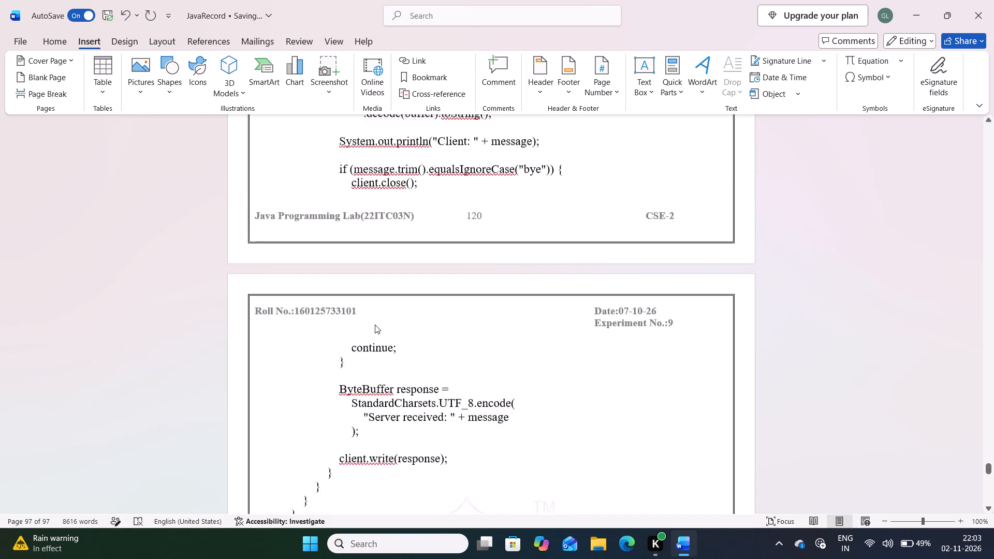
scroll(375, 325, "up", 10)
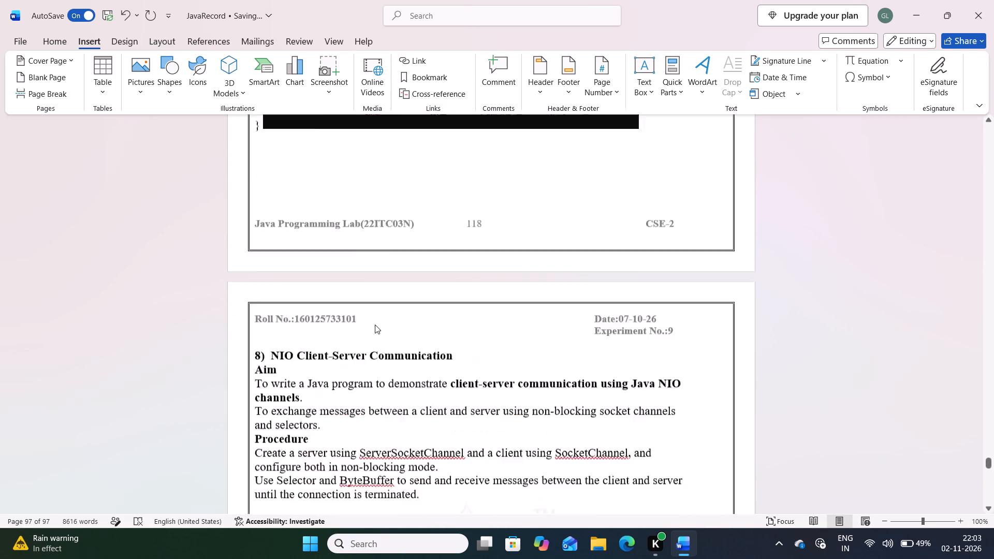
scroll(375, 325, "up", 5)
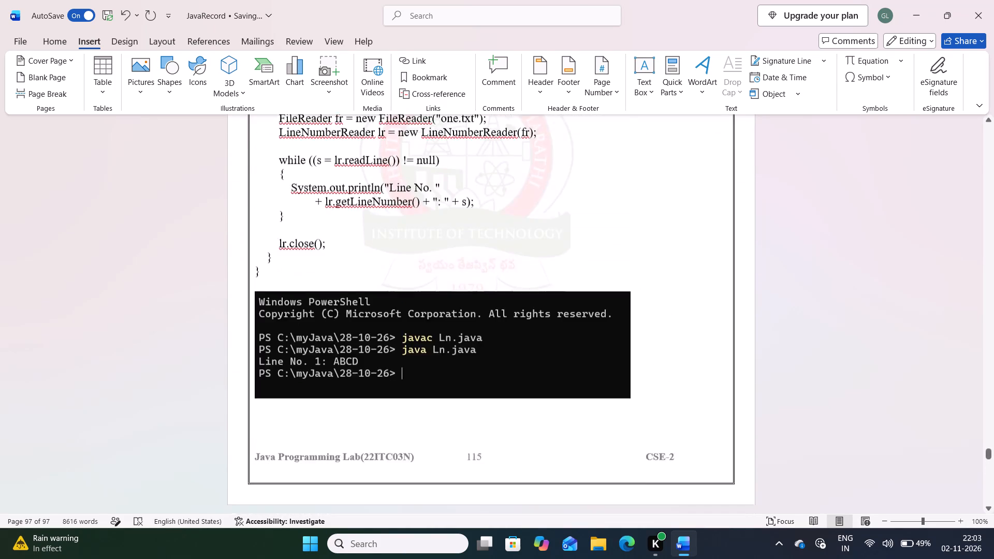
scroll(375, 325, "up", 3)
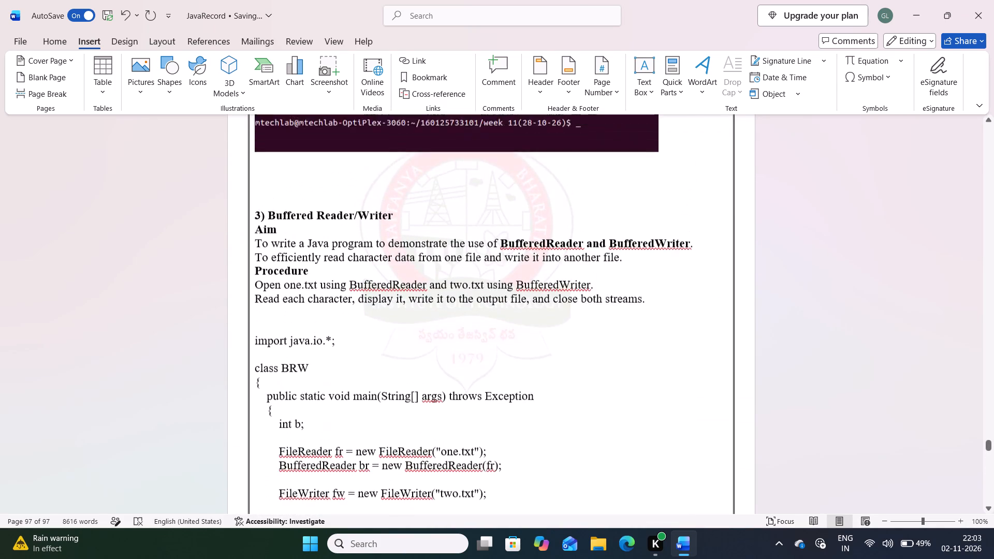
scroll(375, 325, "up", 8)
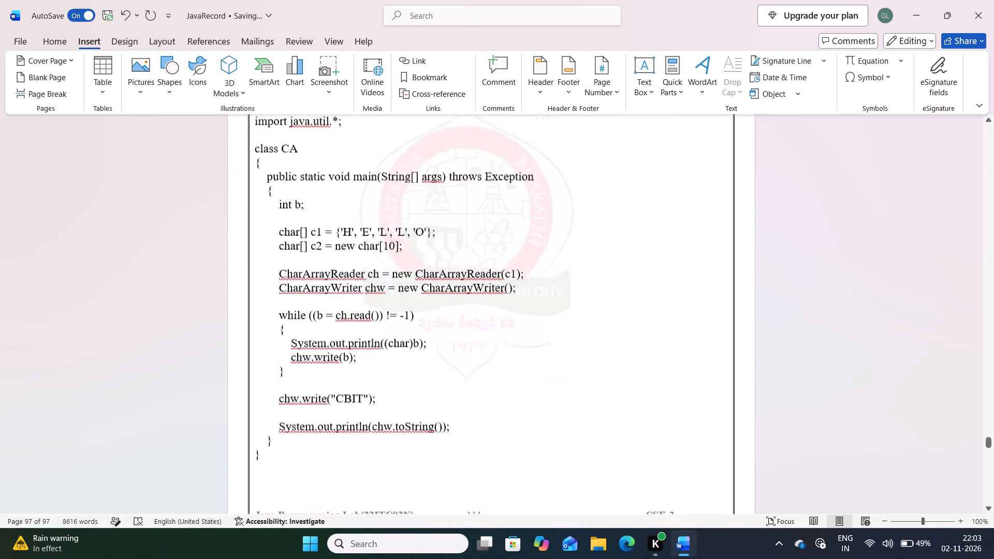
scroll(375, 325, "up", 4)
scroll(375, 325, "down", 1)
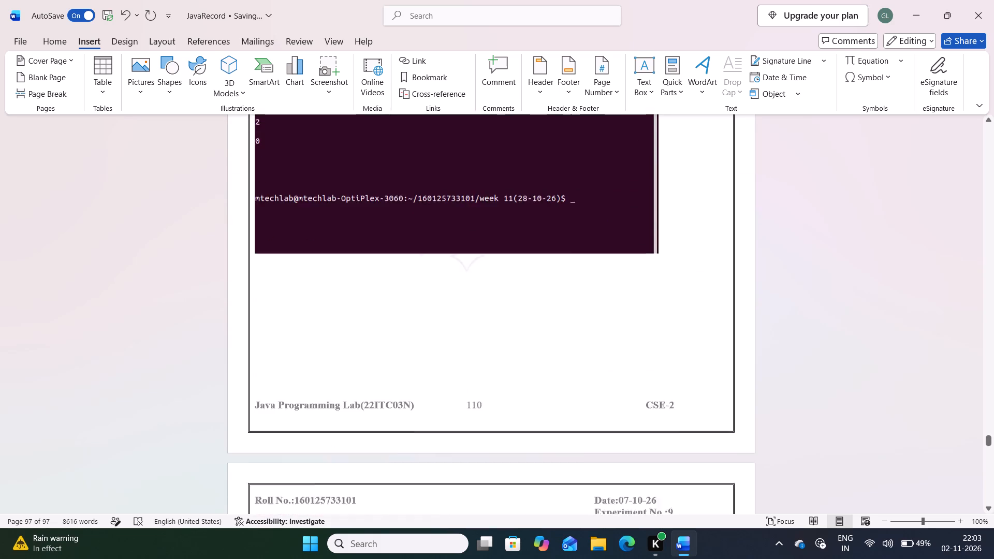
scroll(375, 325, "up", 4)
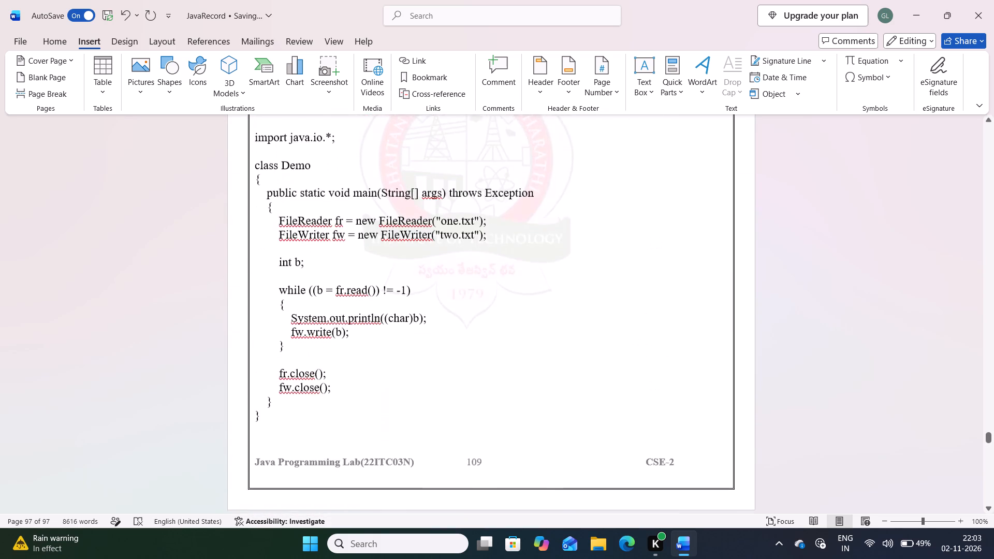
scroll(375, 325, "up", 6)
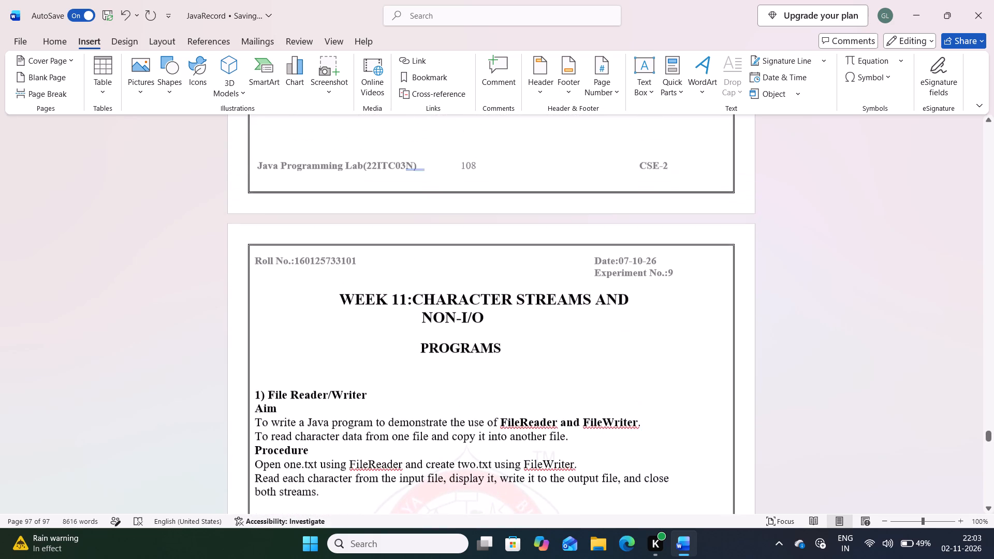
Review the inserted week 10 pages back to the title page, checking their content, dates, experiment numbers and page numbers.
scroll(375, 325, "up", 4)
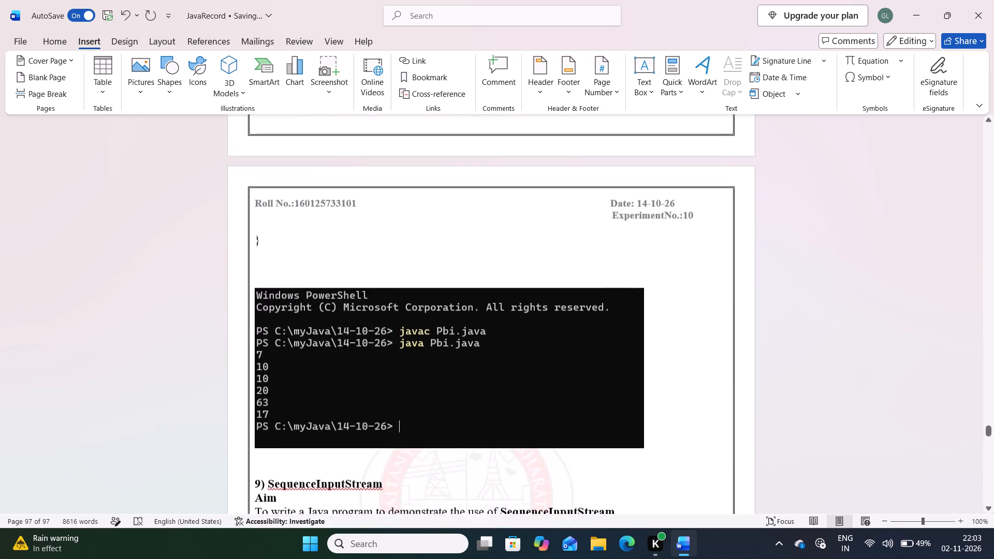
scroll(375, 325, "up", 1)
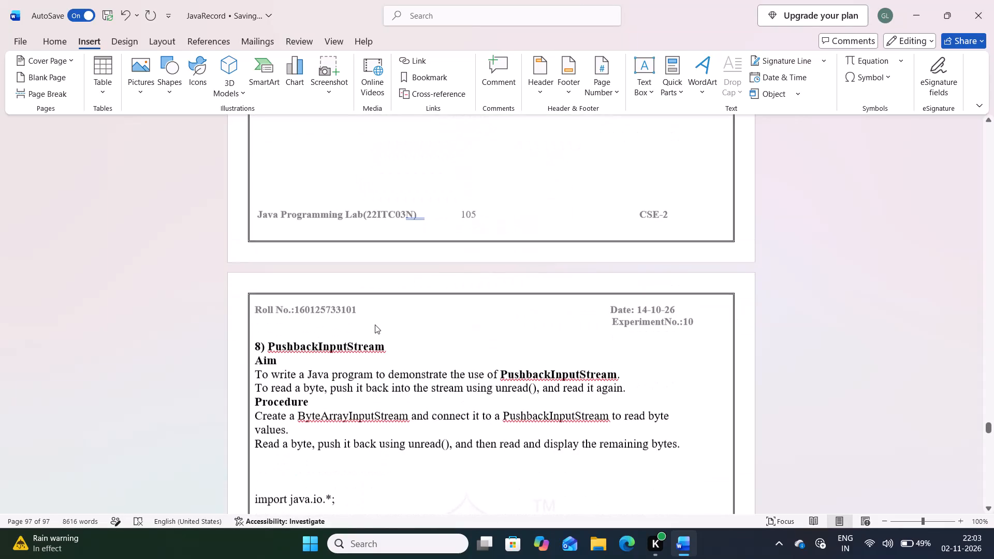
scroll(375, 325, "up", 5)
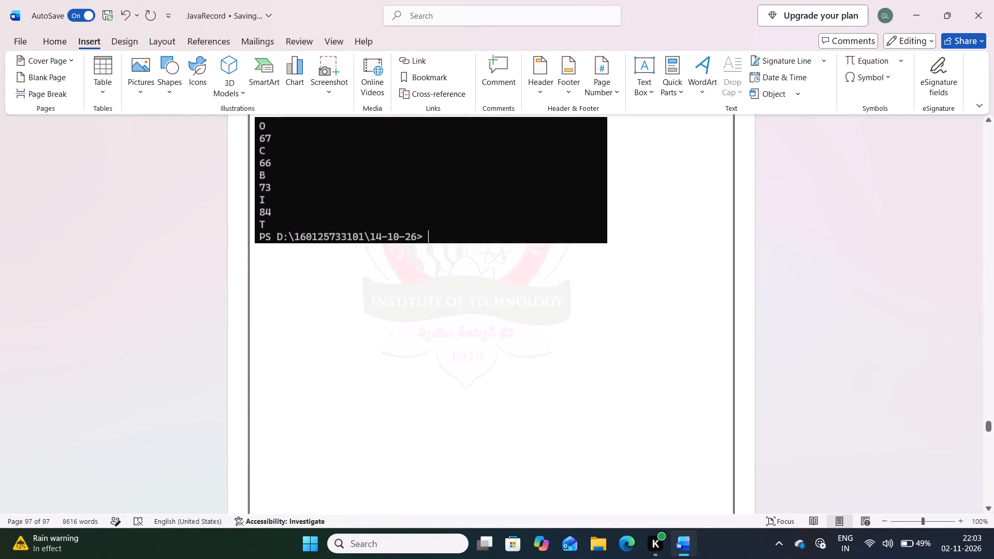
scroll(375, 325, "up", 5)
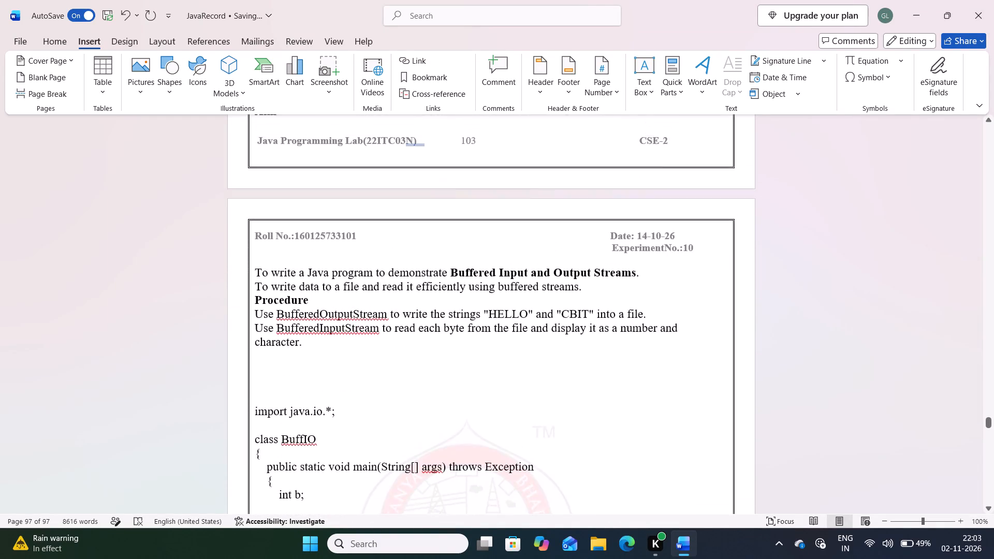
scroll(375, 325, "up", 2)
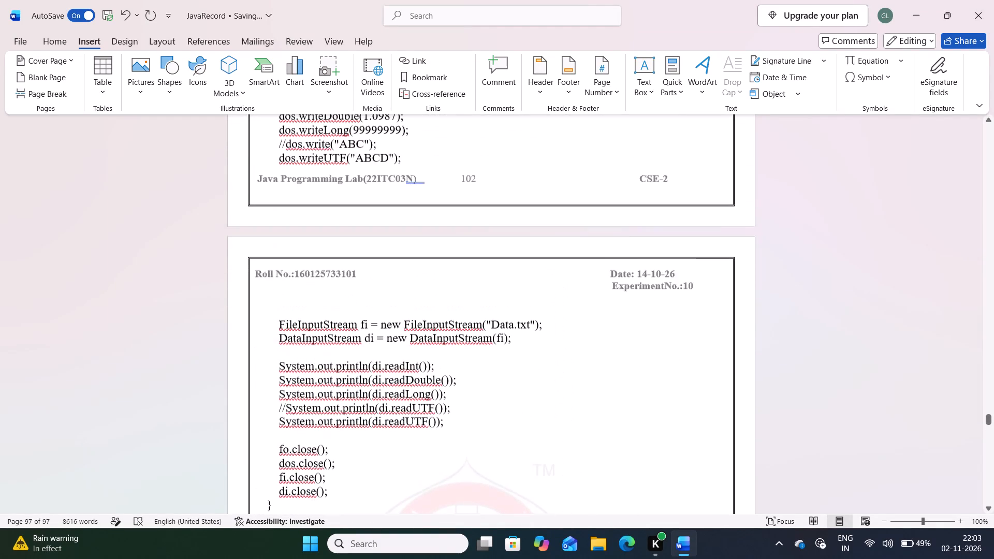
scroll(375, 325, "up", 4)
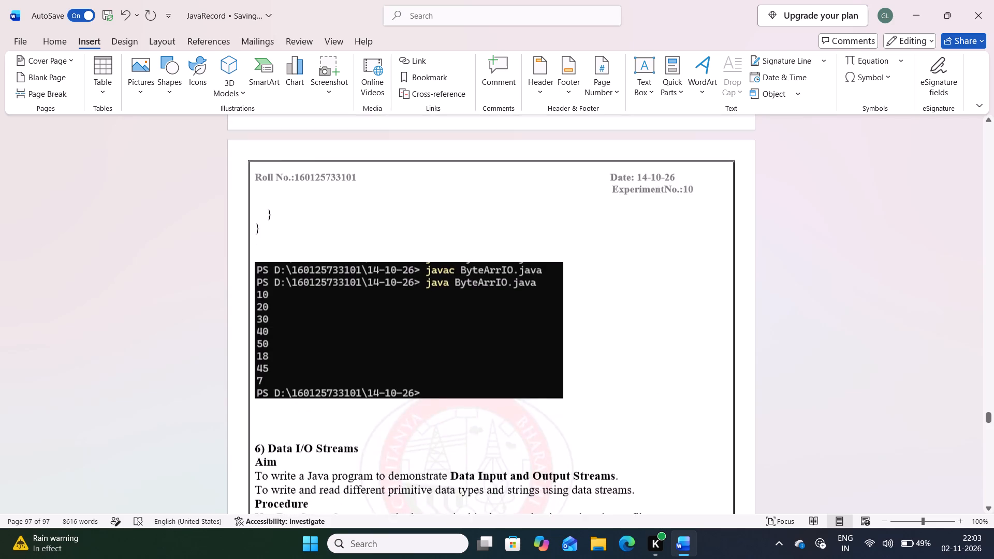
scroll(375, 325, "up", 4)
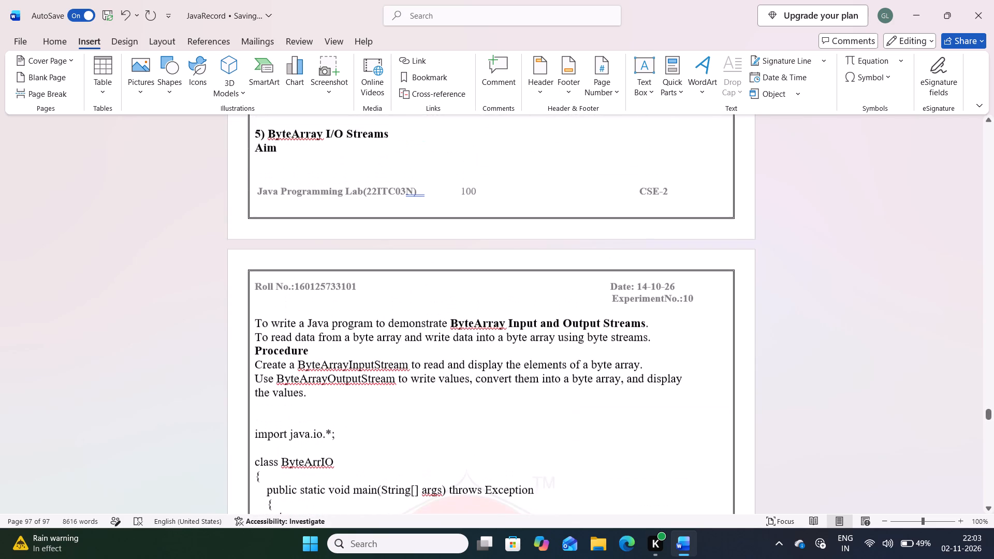
scroll(375, 325, "up", 3)
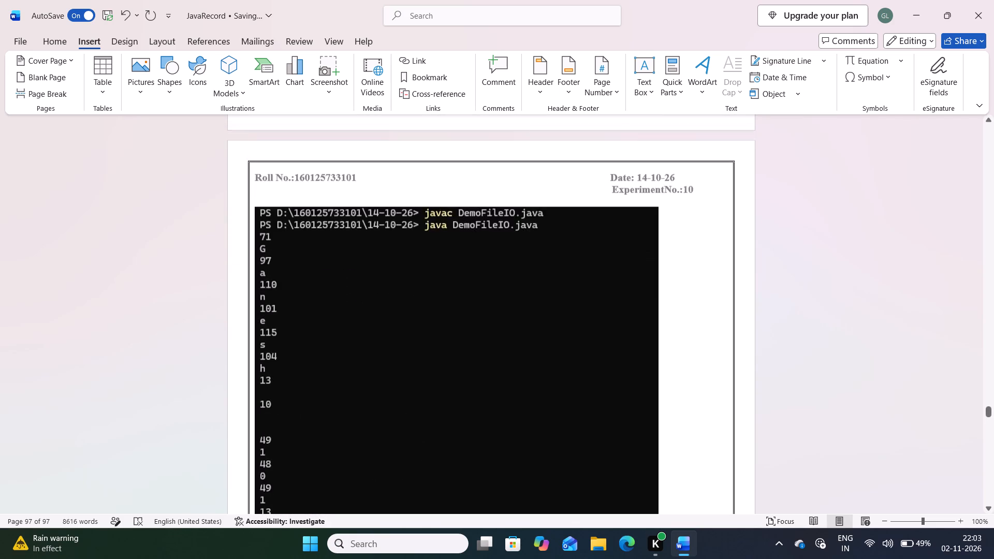
scroll(375, 325, "up", 4)
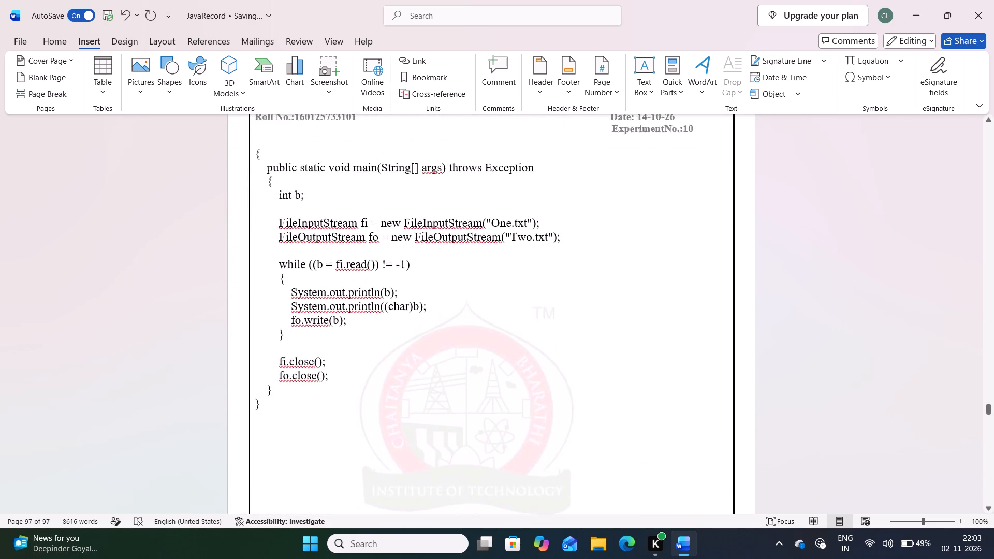
scroll(375, 325, "up", 2)
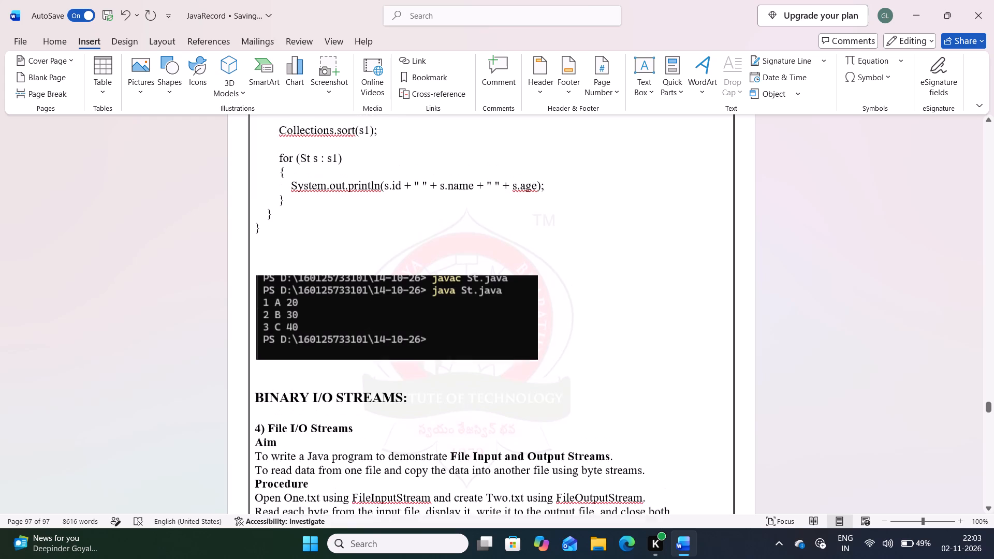
scroll(375, 325, "up", 5)
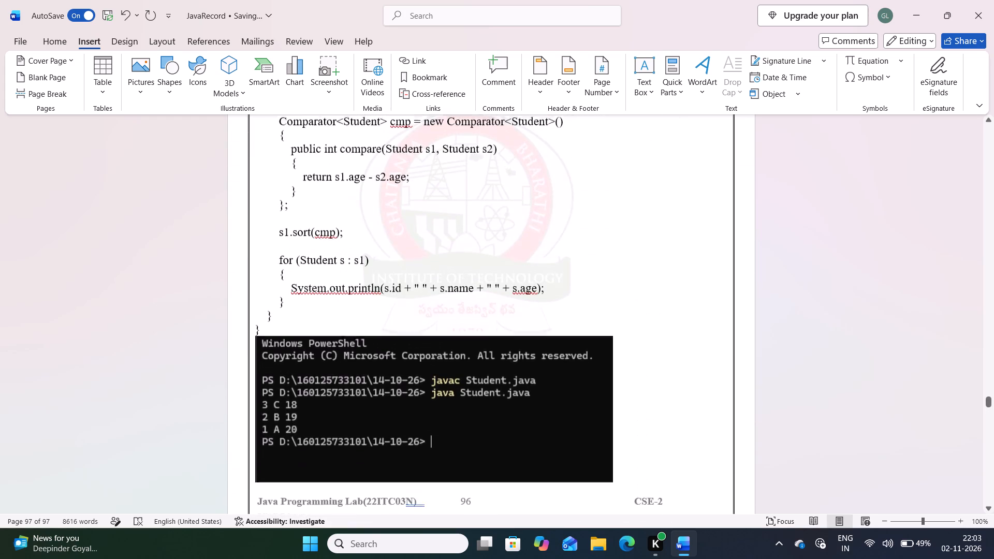
scroll(375, 325, "up", 4)
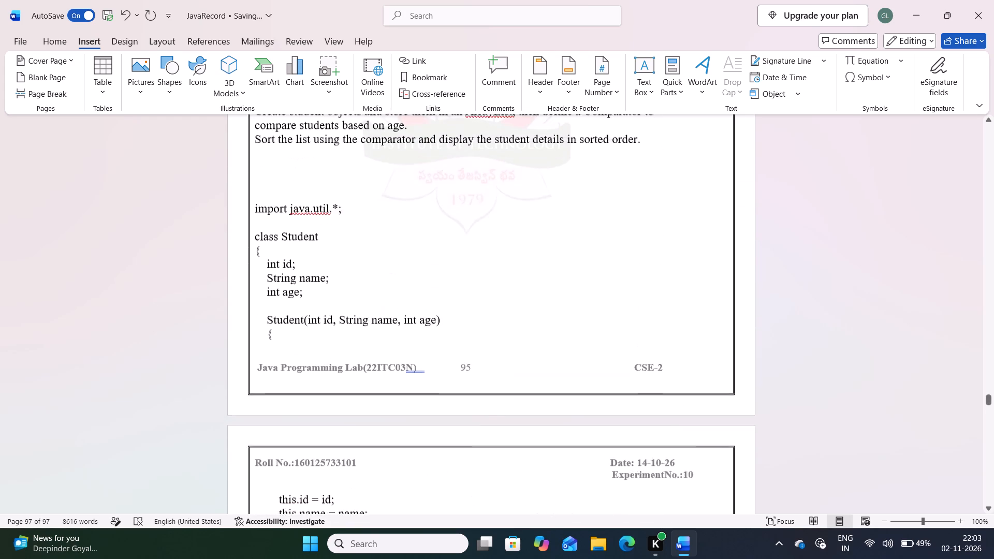
scroll(375, 325, "up", 6)
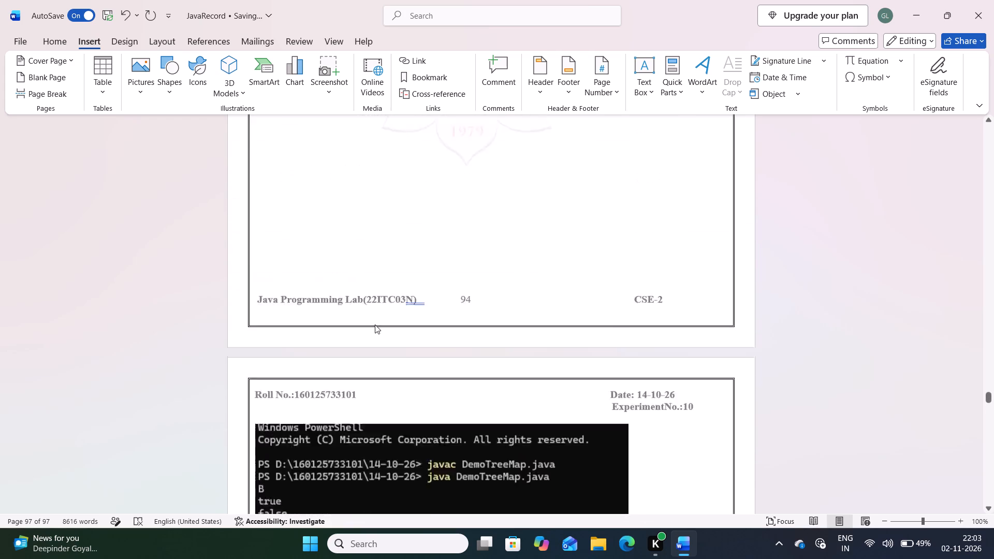
scroll(375, 325, "up", 7)
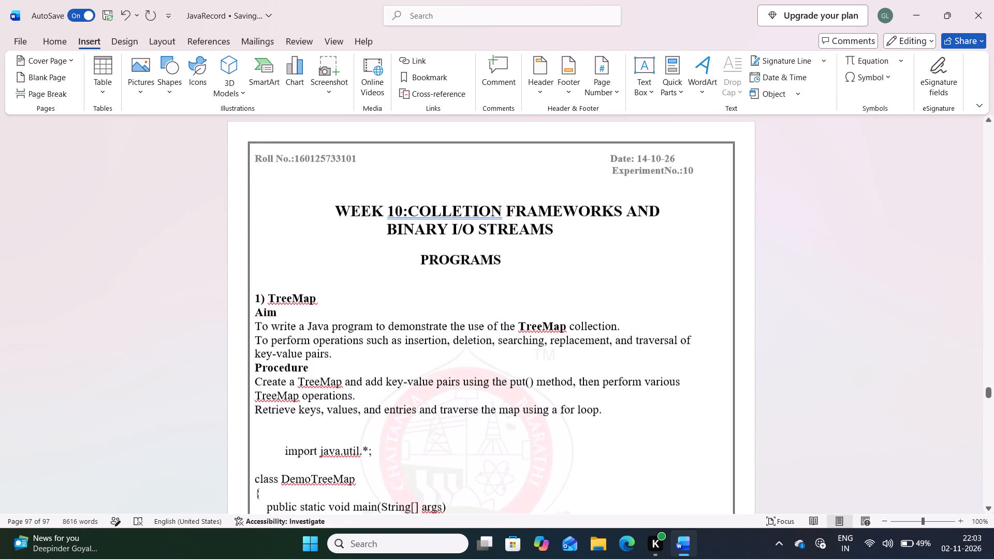
scroll(375, 325, "up", 1)
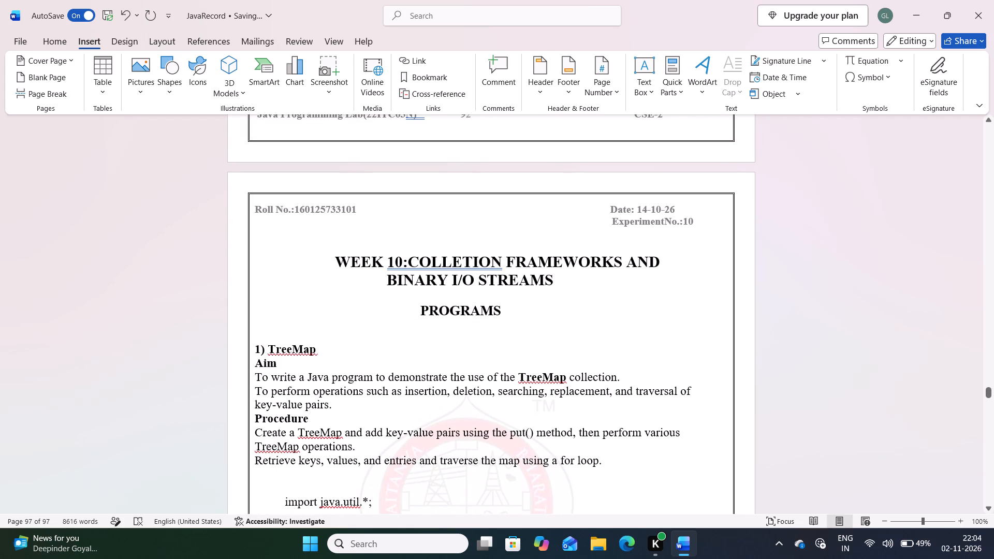
Remove the blank line and old indent before the WEEK 10 heading, and re-centre its first line above BINARY I/O STREAMS using spaces.
left_click(339, 259)
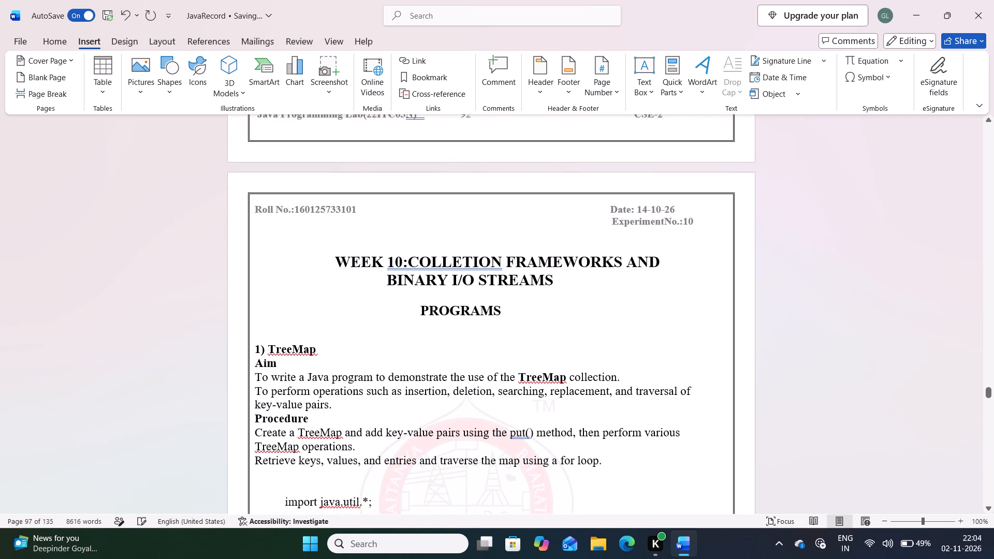
left_click_drag(334, 264, 246, 244)
key("BackSpace")
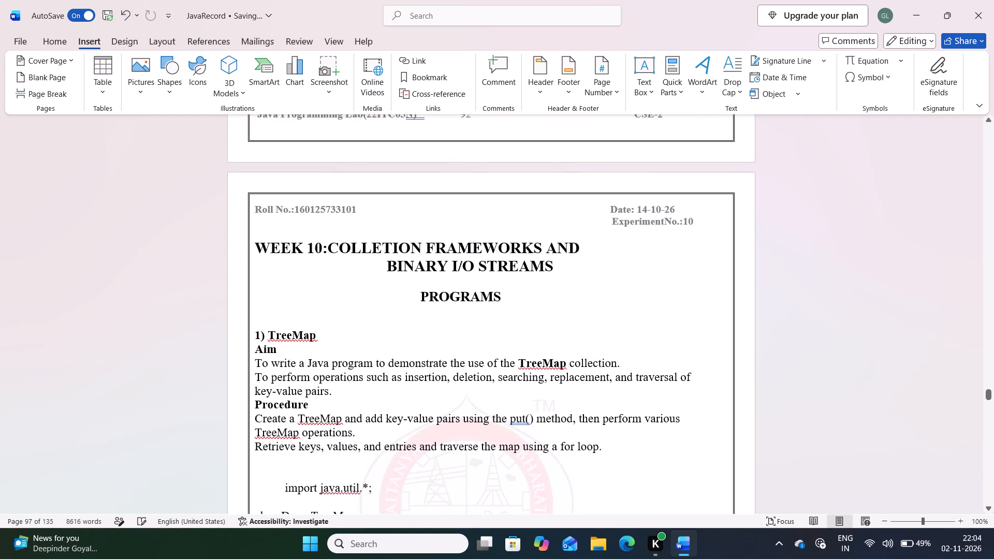
key("space")
key("space")
key("space")
key("space")
key("space")
key("space")
key("space")
key("space")
key("space")
key("space")
key("space")
key("space")
key("space")
key("space")
key("space")
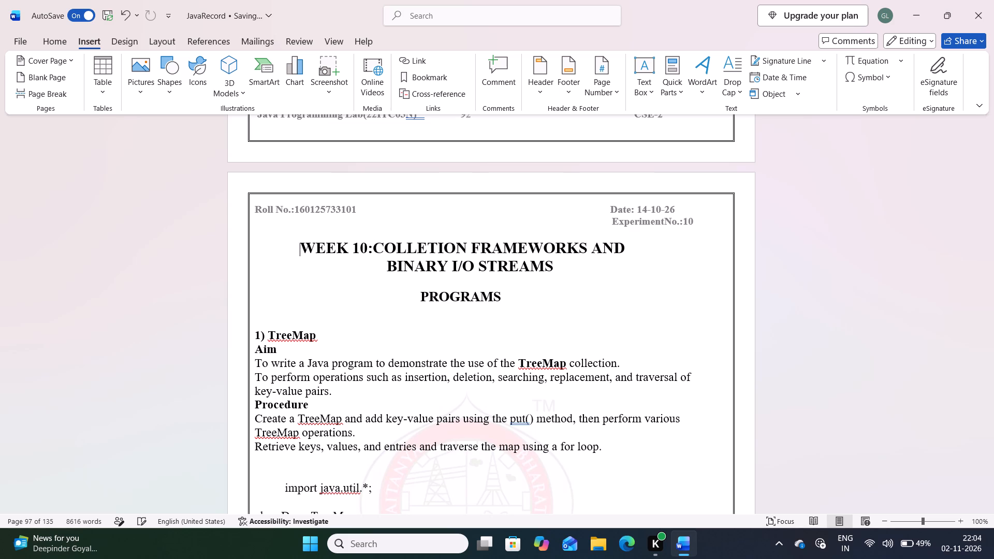
key("space")
key("space")
key("space")
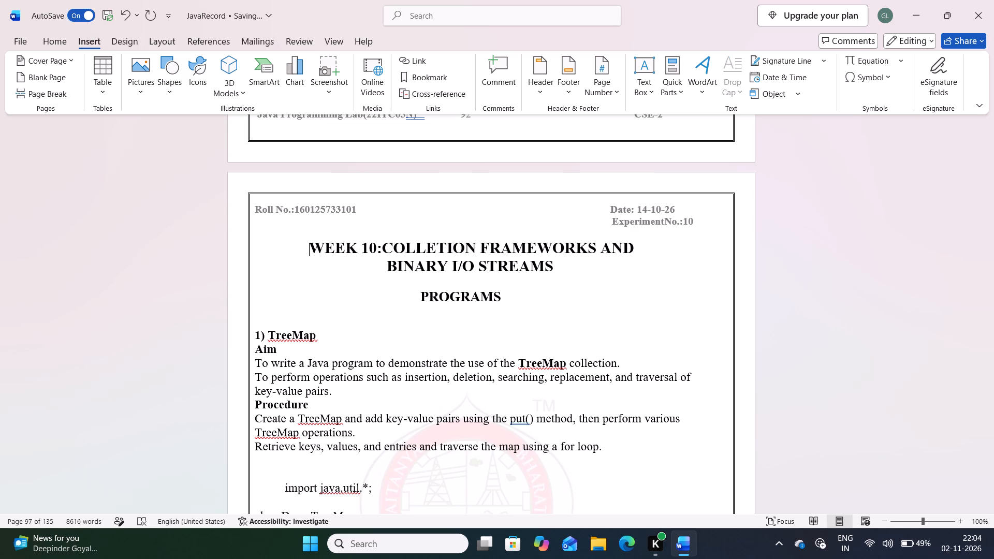
Examine the WEEK 10 title page and the preceding pages 90 to 92, checking how the inserted content follows on.
scroll(343, 297, "down", 11)
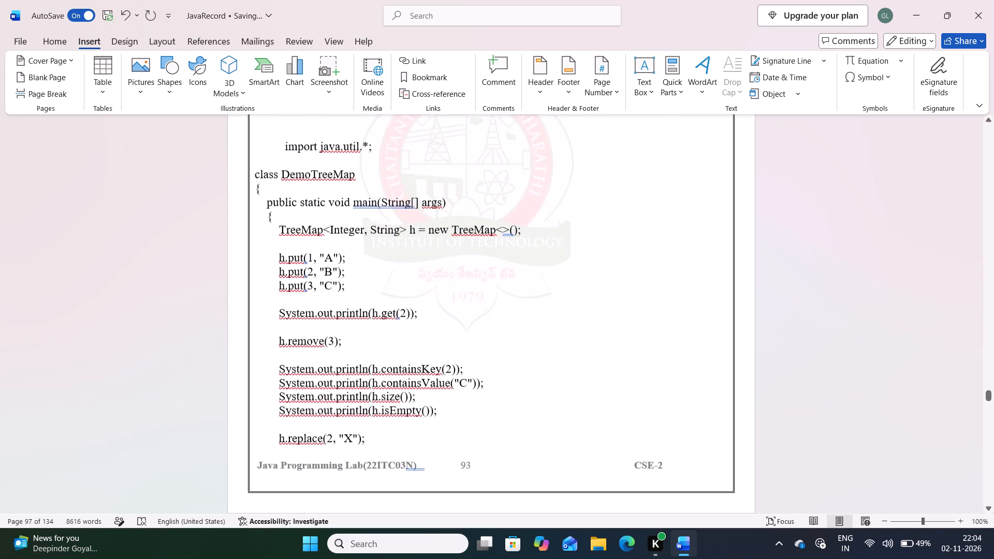
scroll(343, 298, "down", 4)
scroll(343, 298, "up", 8)
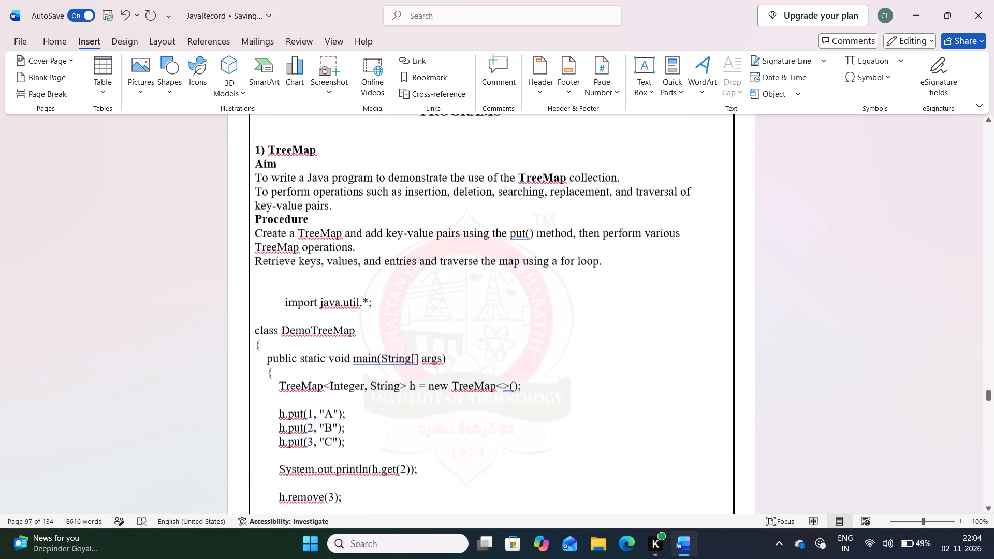
scroll(342, 297, "up", 13)
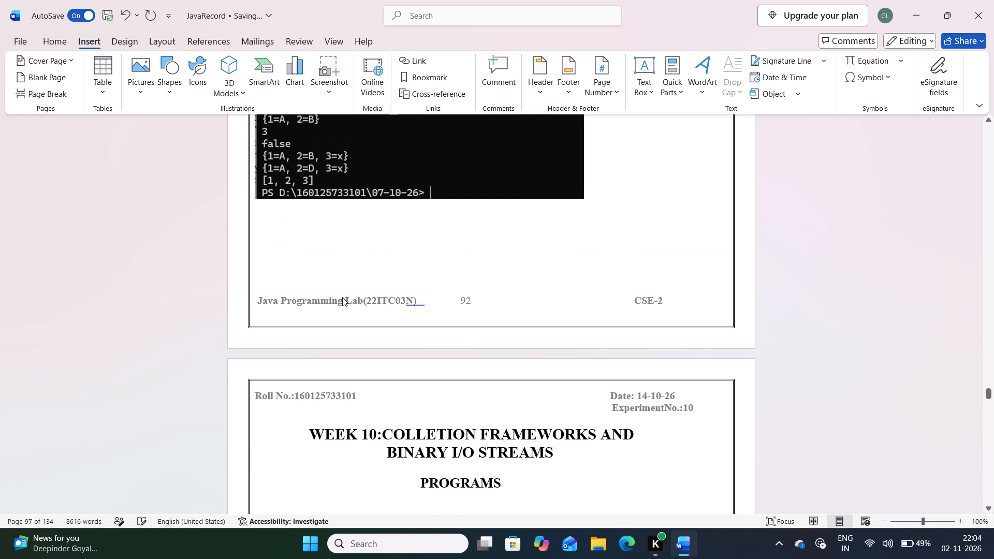
scroll(342, 297, "up", 5)
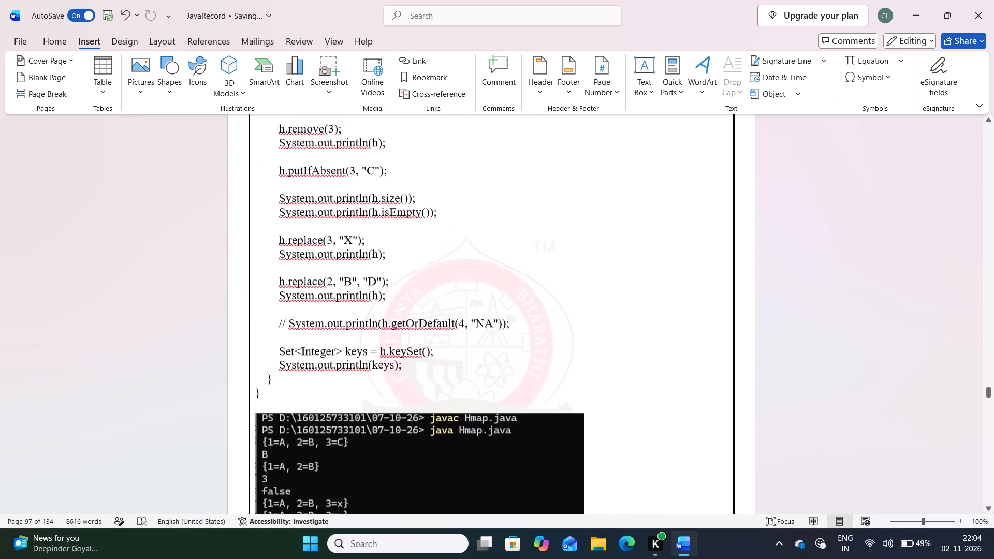
scroll(342, 297, "up", 2)
scroll(342, 297, "down", 1)
scroll(342, 297, "up", 1)
scroll(342, 297, "down", 1)
scroll(342, 297, "up", 1)
scroll(342, 297, "down", 1)
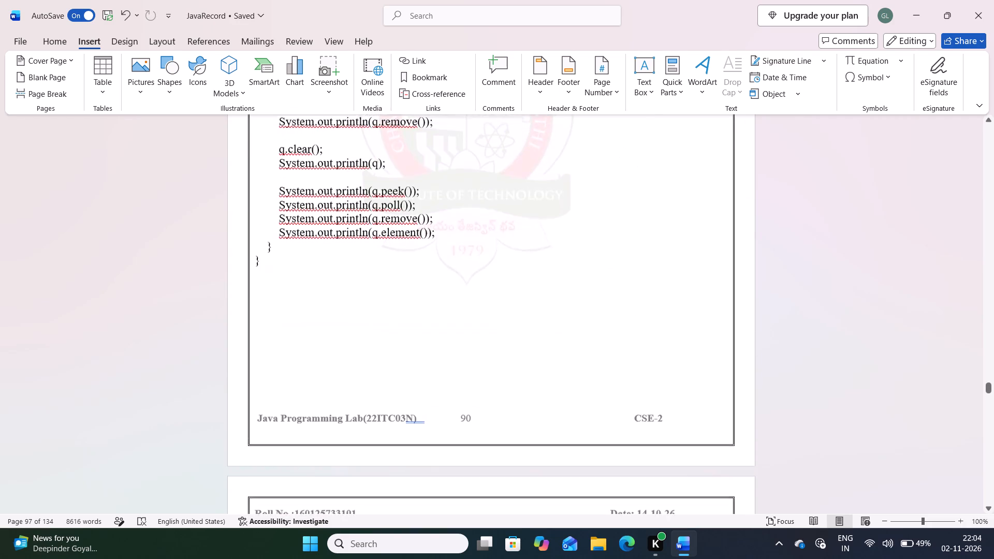
scroll(342, 297, "down", 2)
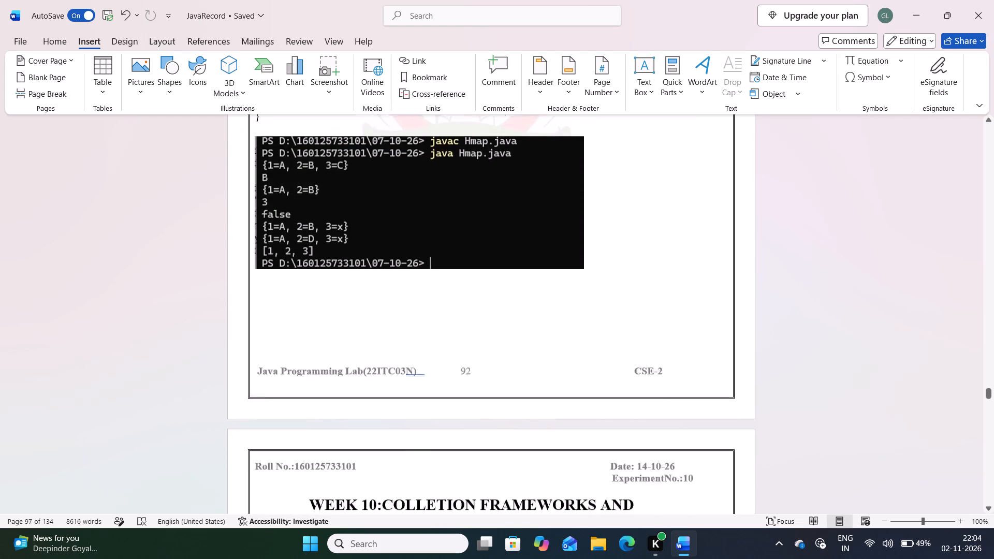
scroll(342, 297, "down", 4)
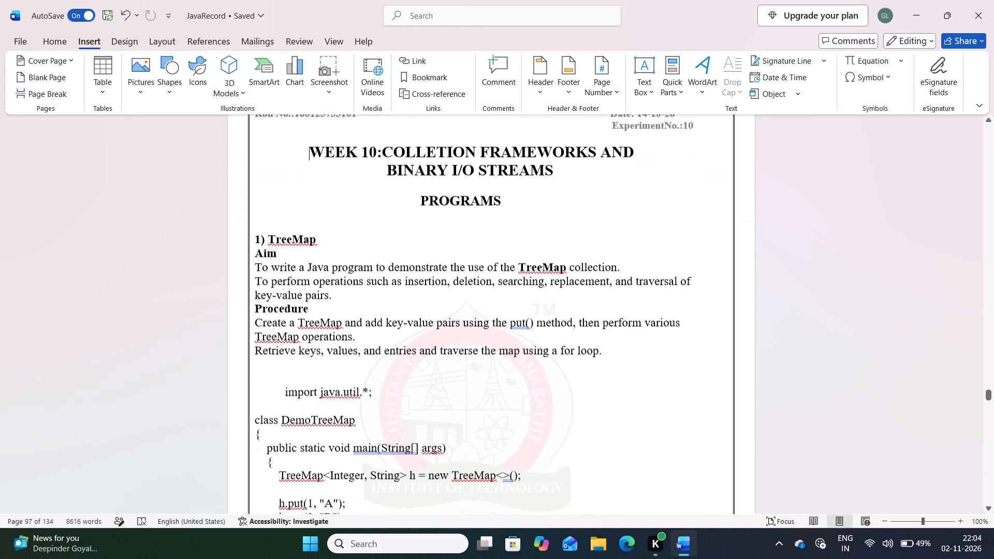
Remove the blank line above the 2) Comparator heading, keeping the heading on its own line below the page header.
scroll(342, 297, "down", 4)
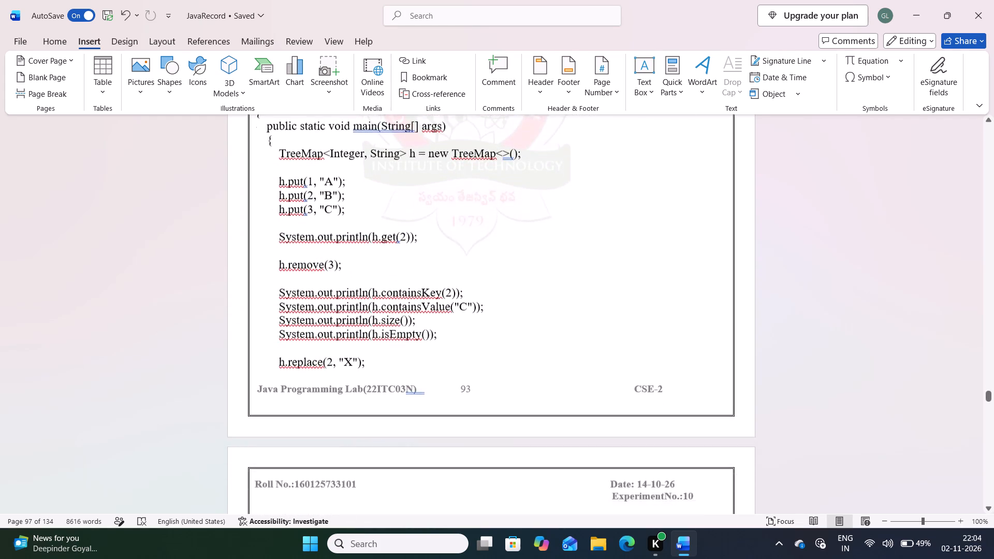
scroll(342, 297, "down", 4)
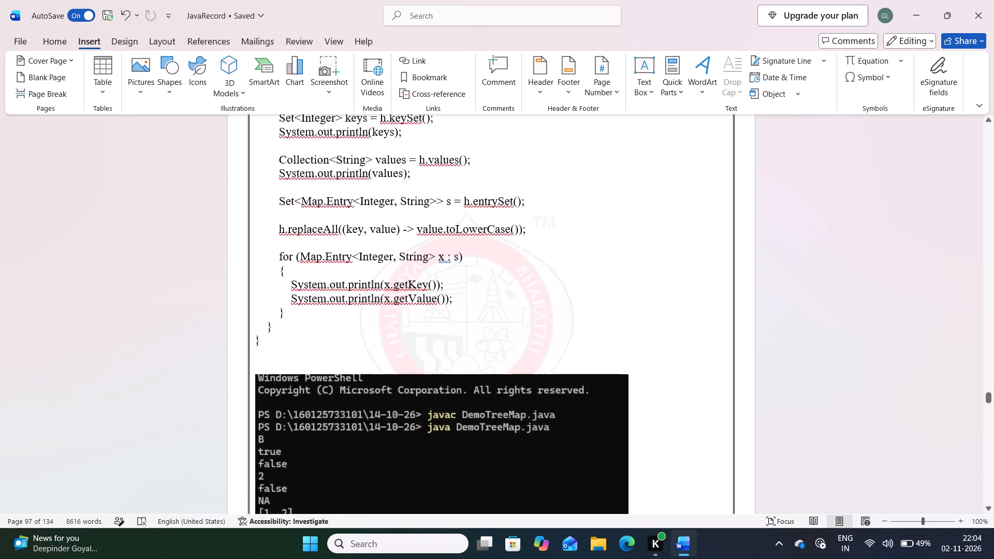
scroll(342, 297, "down", 3)
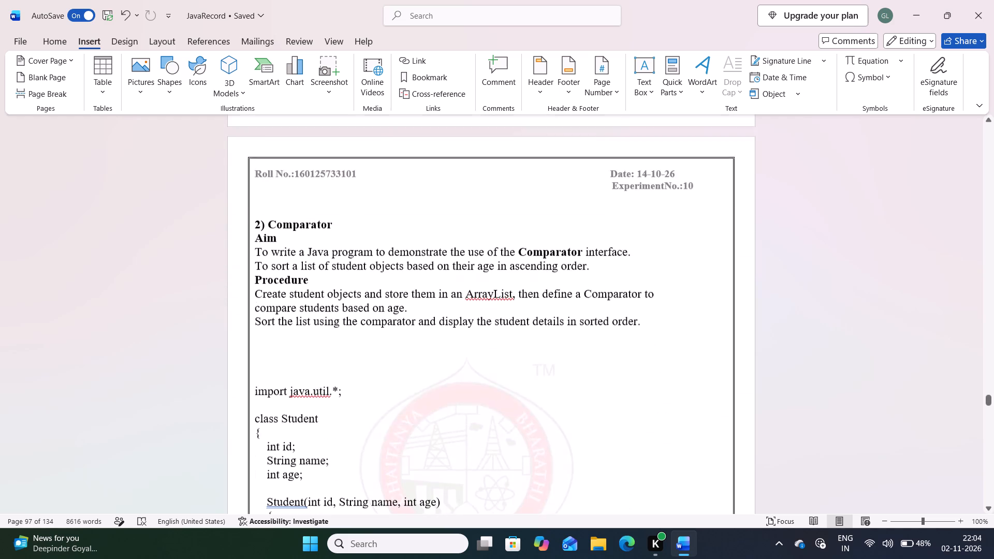
scroll(342, 297, "down", 1)
scroll(342, 297, "up", 1)
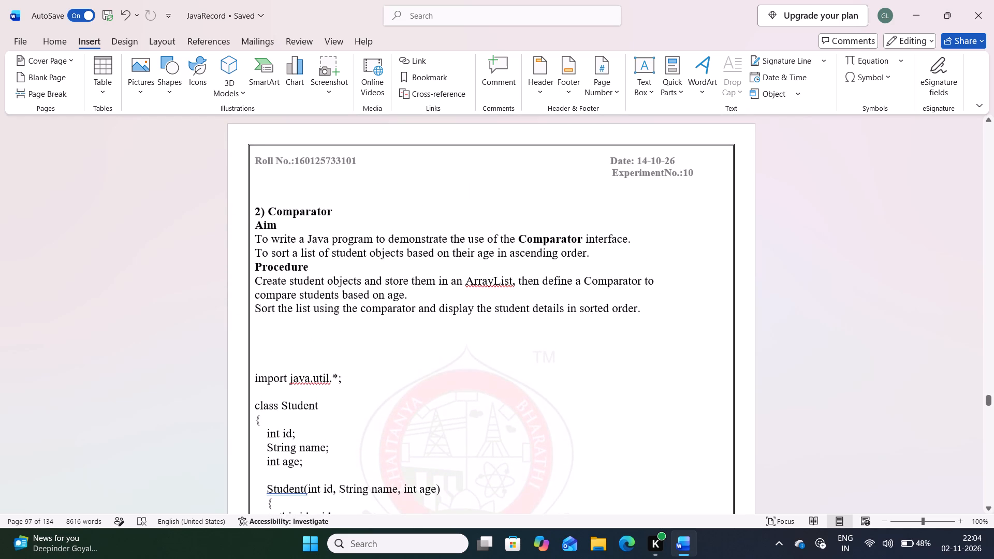
left_click(250, 214)
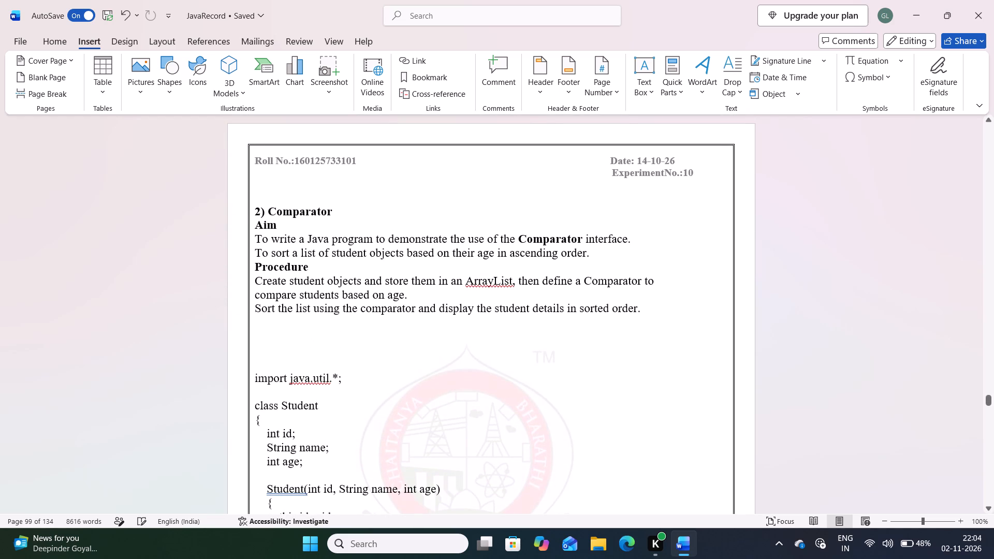
key("BackSpace")
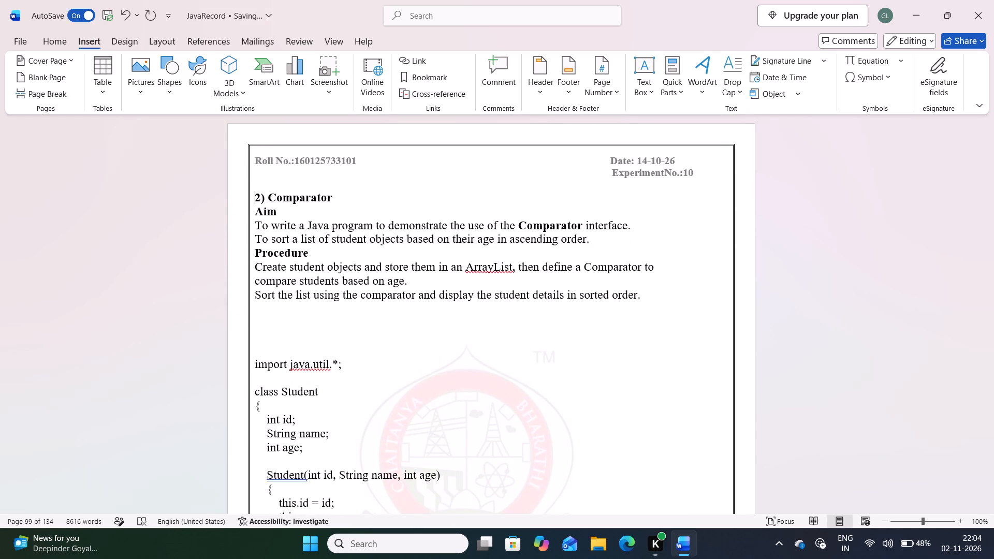
key("BackSpace")
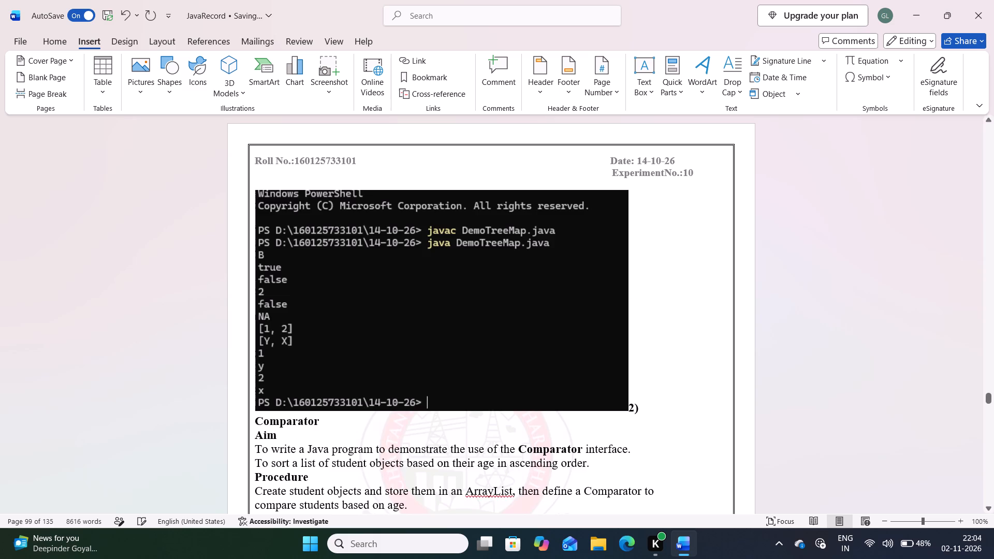
key("Return")
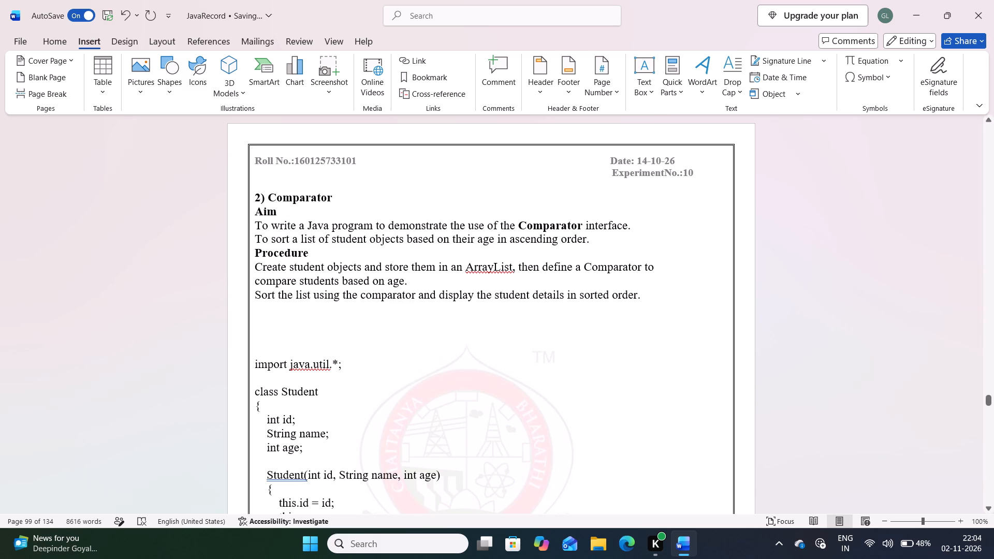
Delete two of the blank lines between the Comparator procedure text and import java.util.*.
left_click(253, 359)
key("BackSpace")
key("BackSpace")
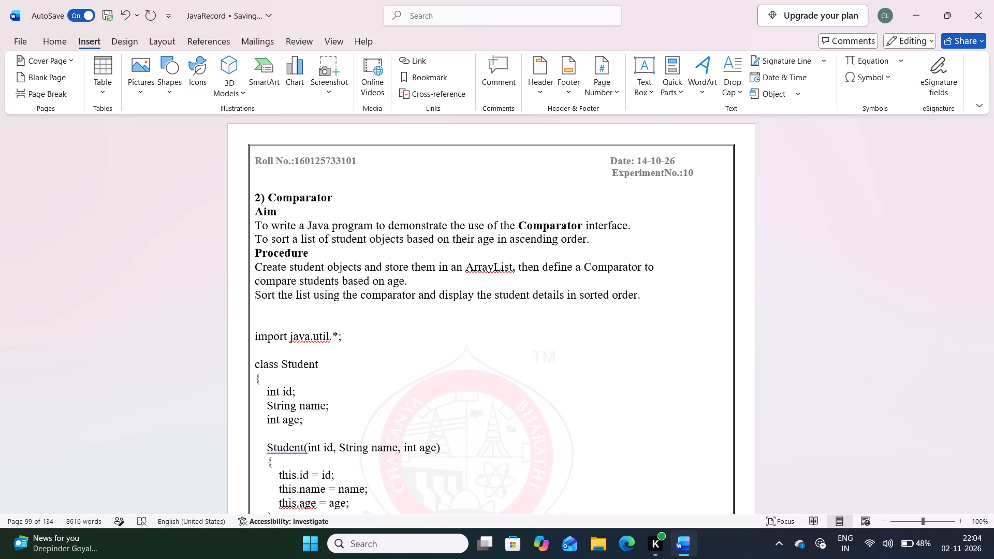
Review the remaining inserted pages from the Comparator program to the document's end, checking layout, dates, experiment numbers and page numbers.
scroll(253, 359, "down", 4)
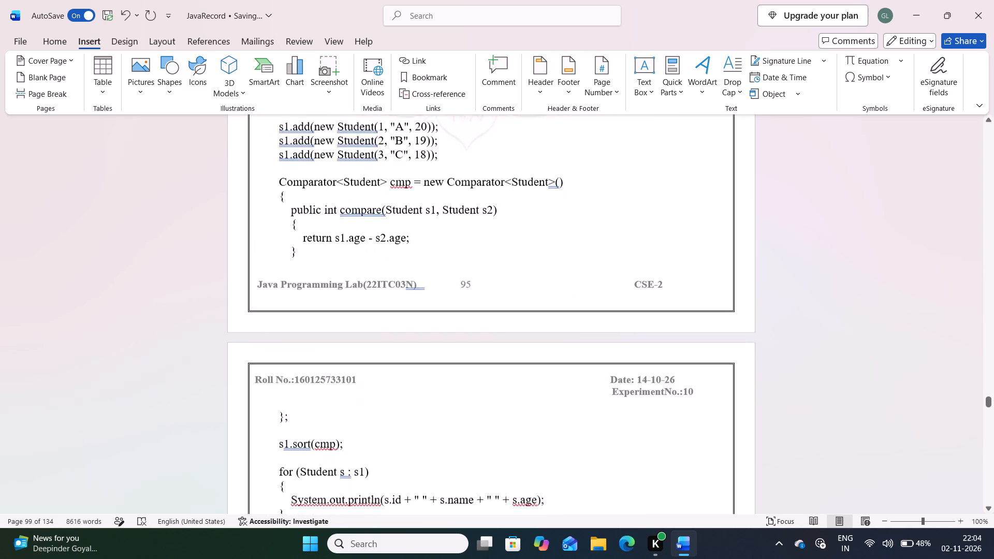
scroll(253, 359, "down", 5)
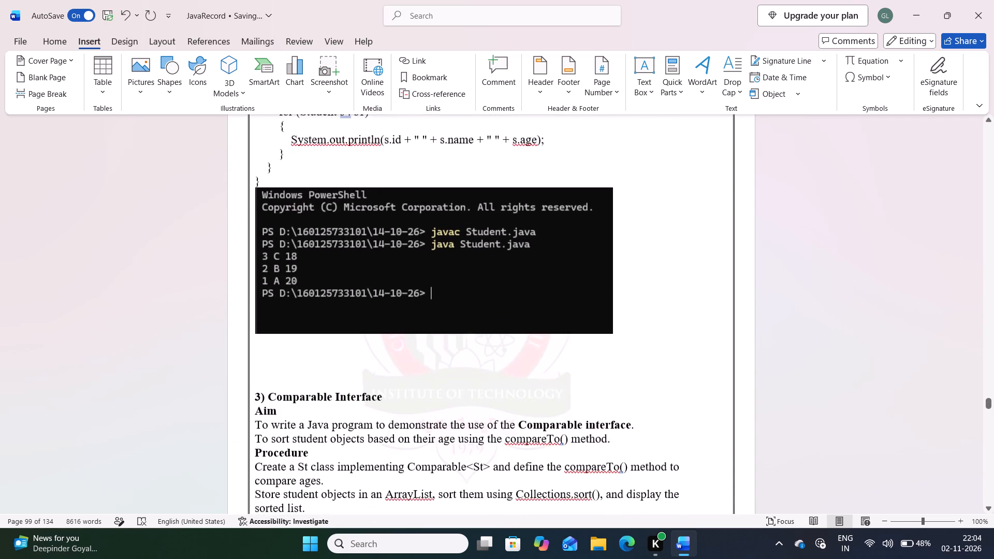
scroll(253, 359, "down", 1)
scroll(318, 423, "down", 1)
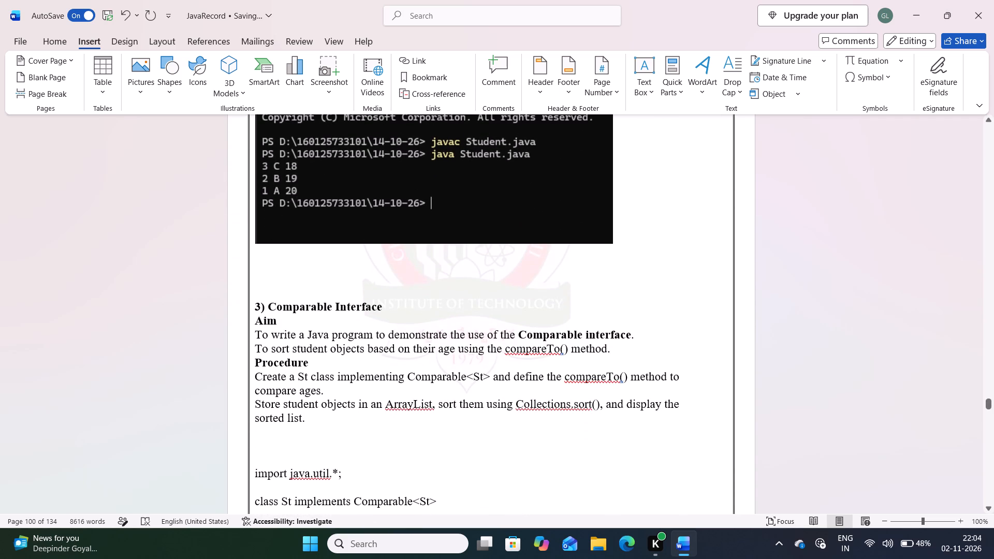
scroll(318, 423, "down", 8)
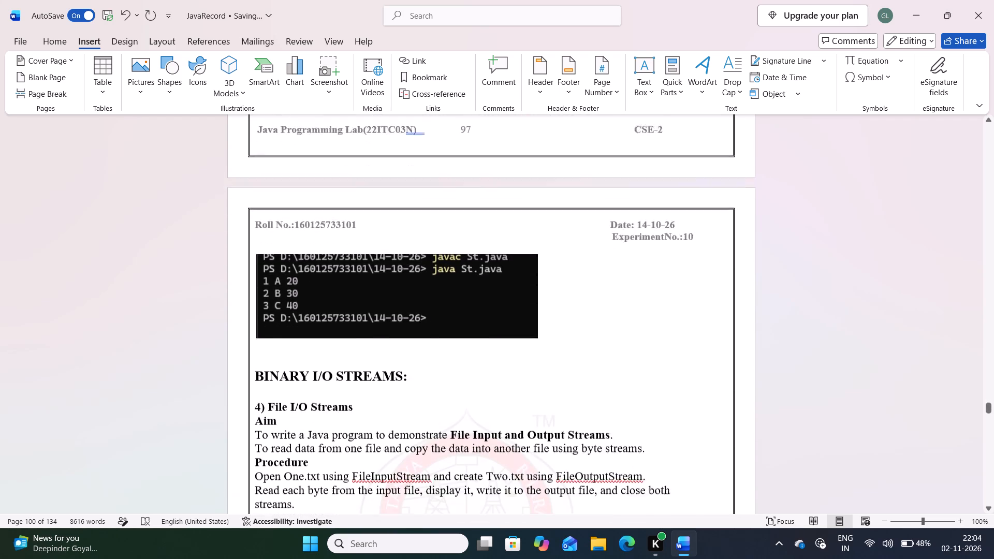
scroll(318, 423, "down", 2)
scroll(318, 423, "up", 2)
scroll(318, 423, "down", 2)
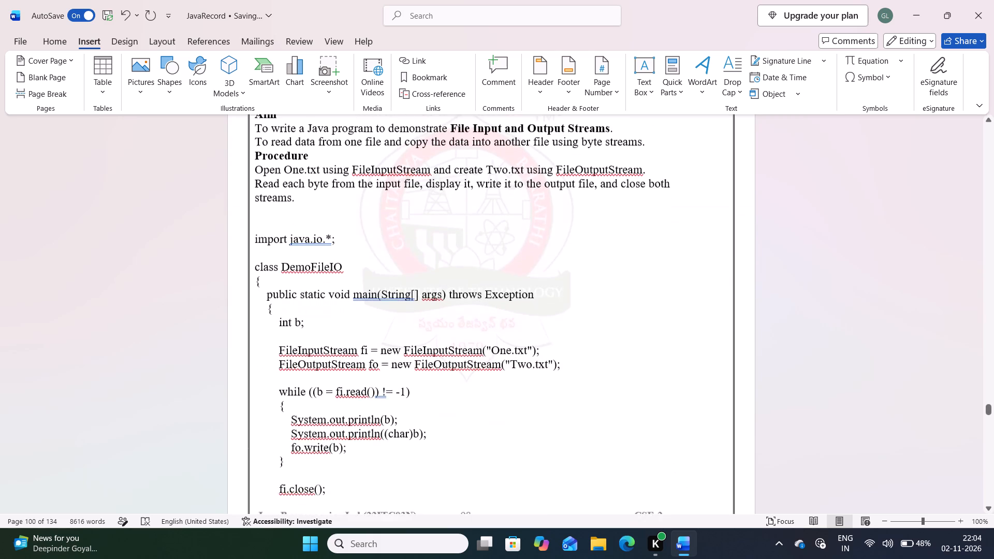
scroll(318, 423, "down", 6)
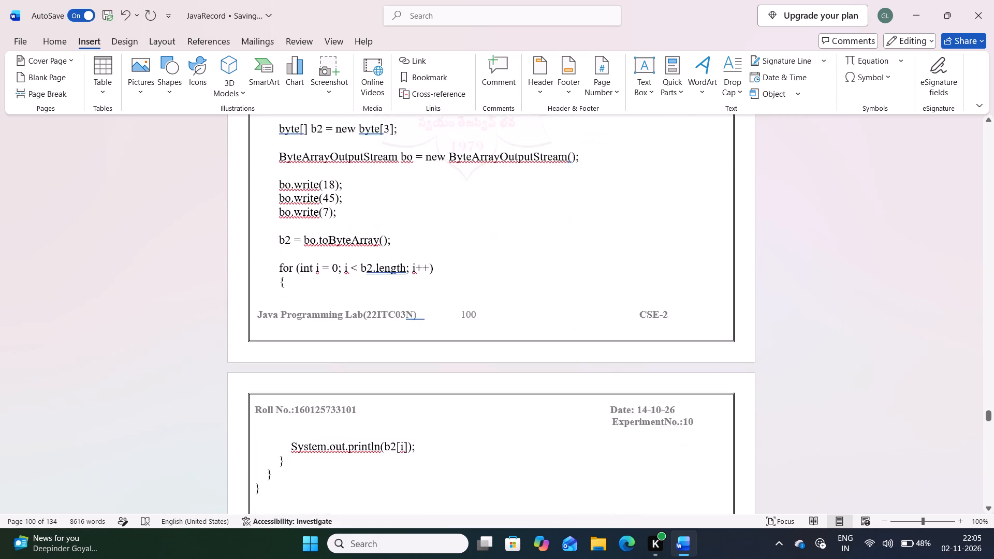
scroll(318, 423, "down", 9)
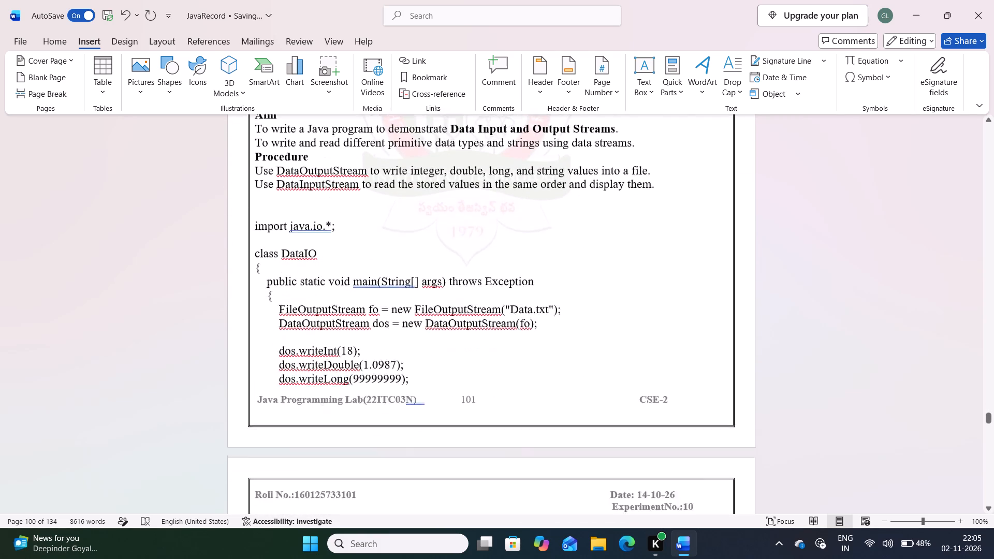
scroll(318, 423, "down", 17)
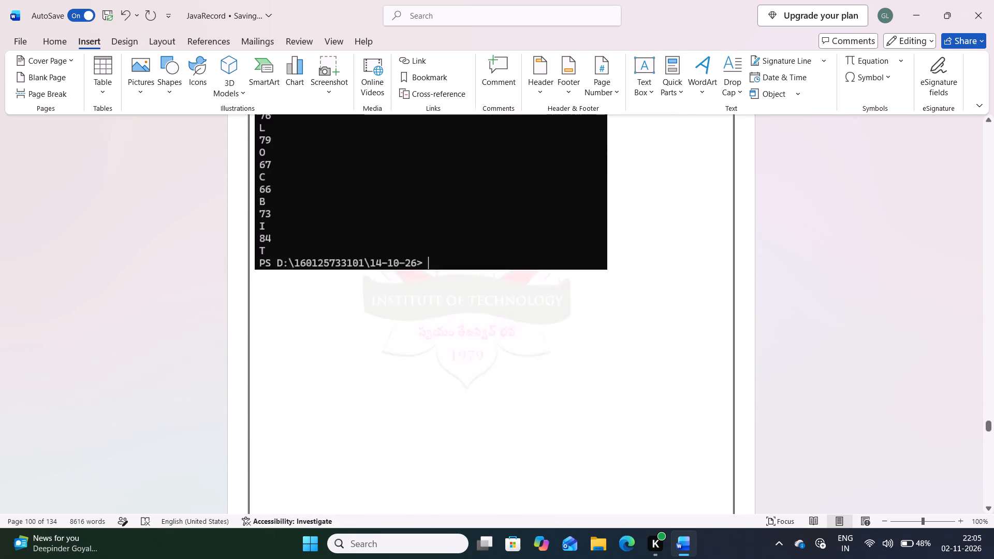
scroll(318, 423, "down", 20)
scroll(318, 423, "down", 20)
scroll(318, 423, "down", 20)
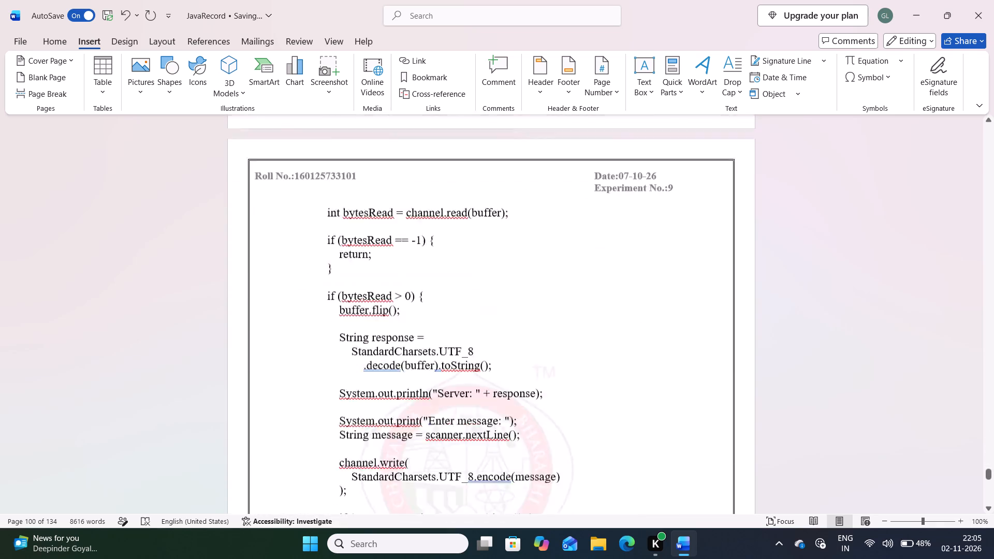
scroll(318, 423, "down", 16)
scroll(318, 423, "up", 4)
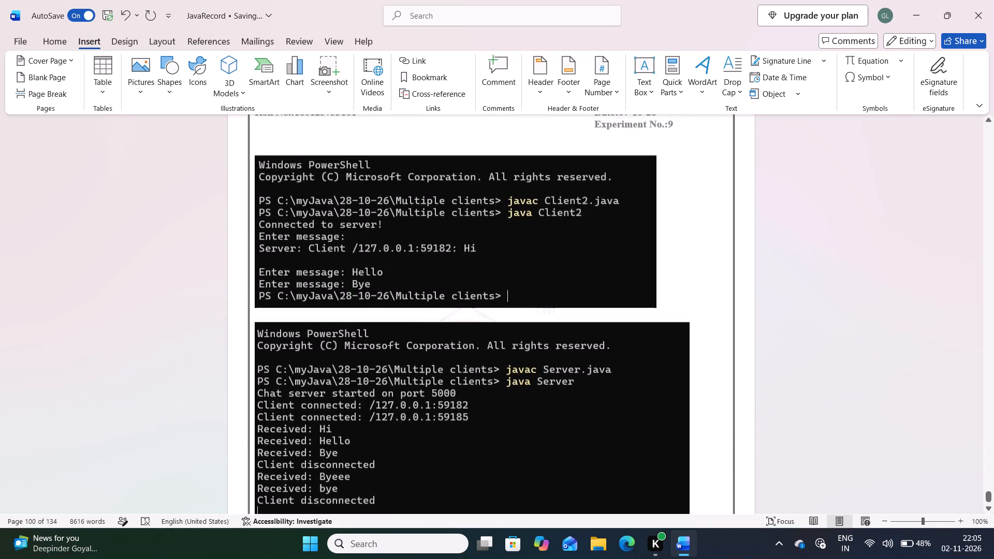
scroll(318, 423, "down", 2)
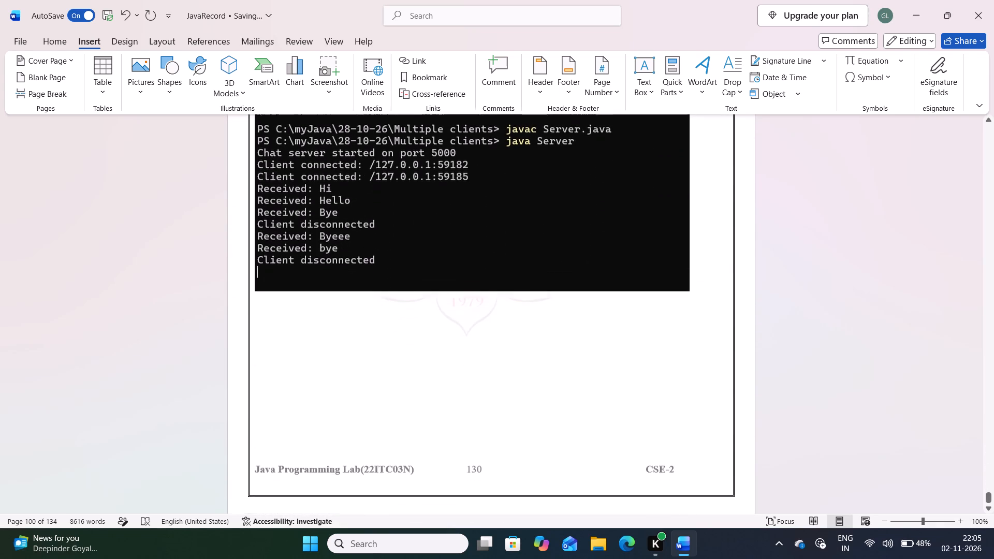
scroll(318, 423, "down", 1)
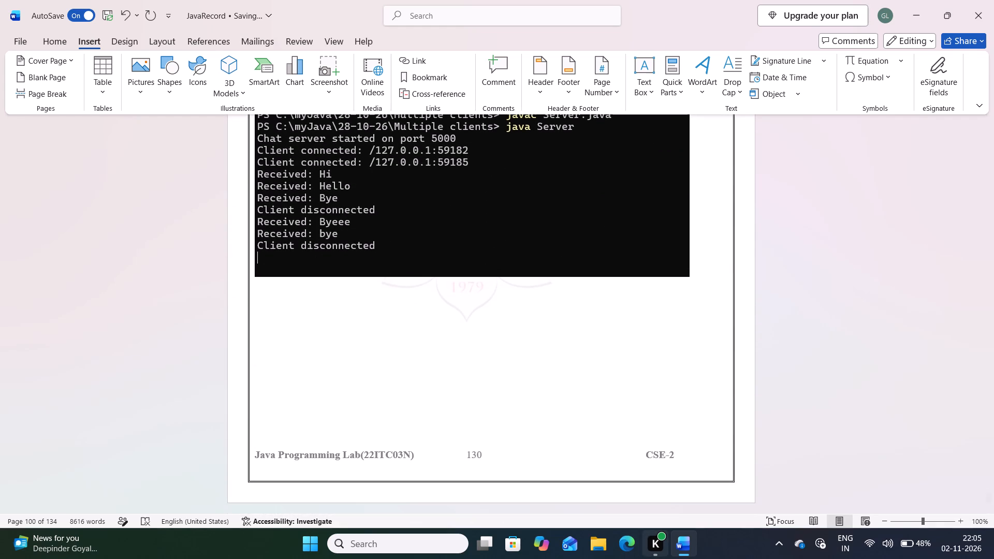
Open the recent document java 10,11 and examine the content, headers and footers of its closing week 11 pages.
left_click(27, 43)
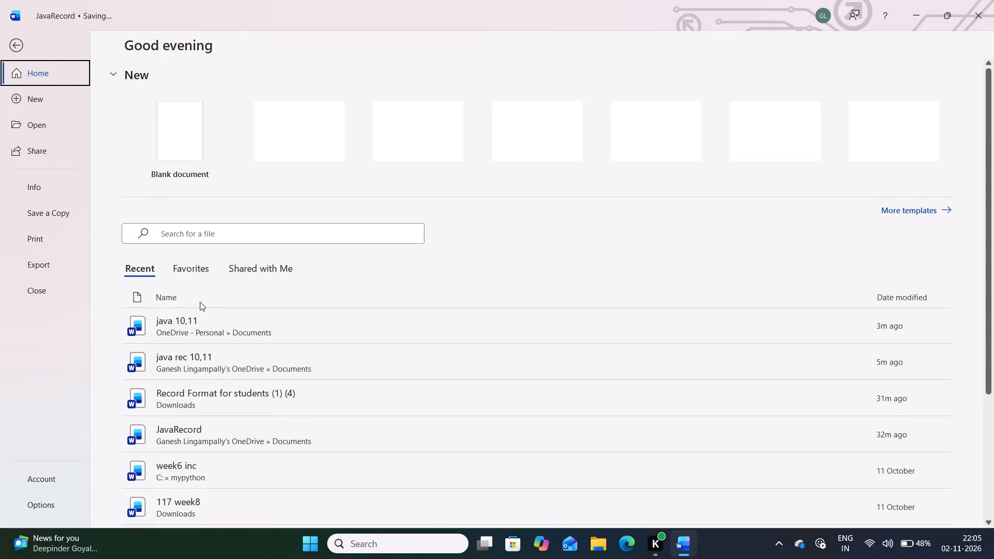
left_click(215, 322)
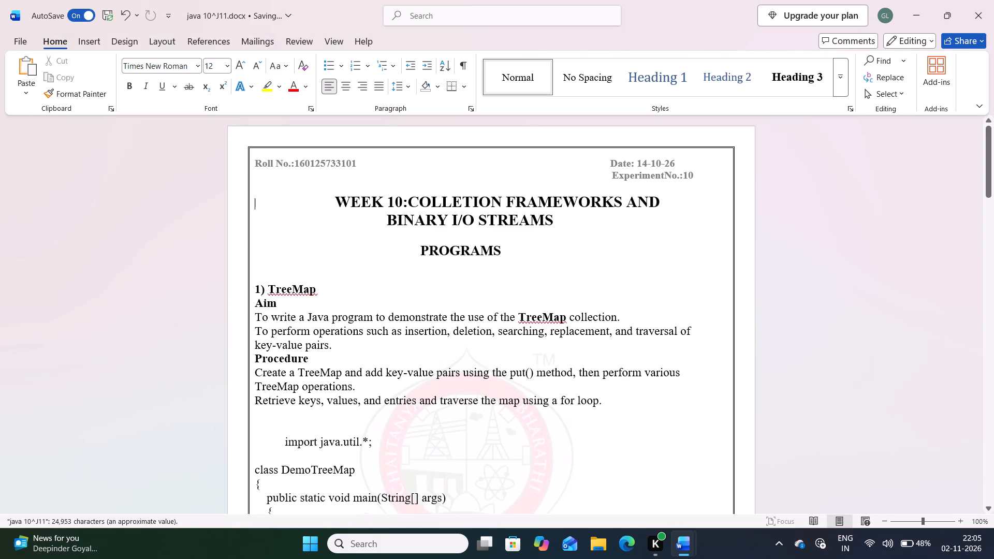
scroll(396, 450, "down", 12)
scroll(396, 450, "down", 20)
scroll(396, 450, "down", 20)
scroll(396, 450, "down", 18)
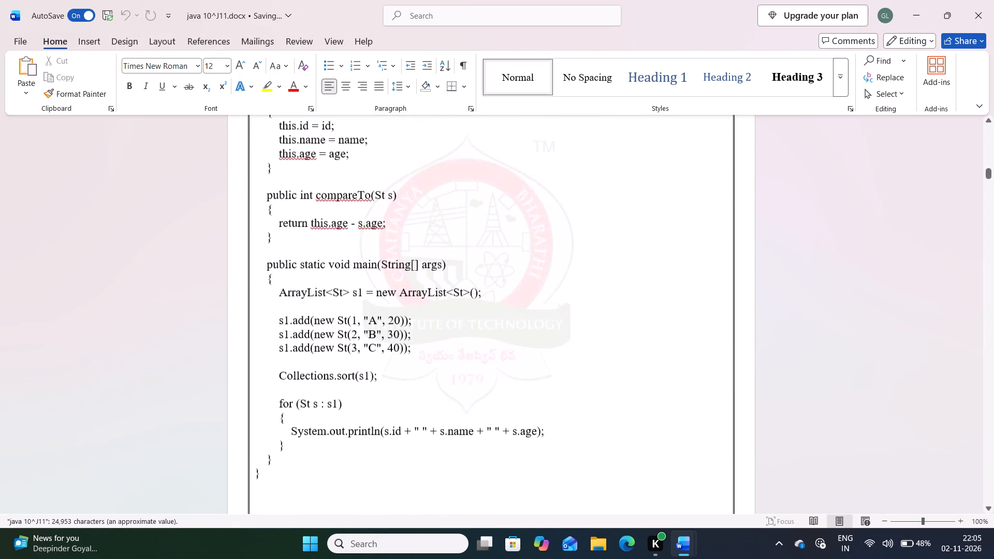
scroll(396, 450, "down", 20)
scroll(396, 450, "down", 20)
scroll(396, 450, "down", 20)
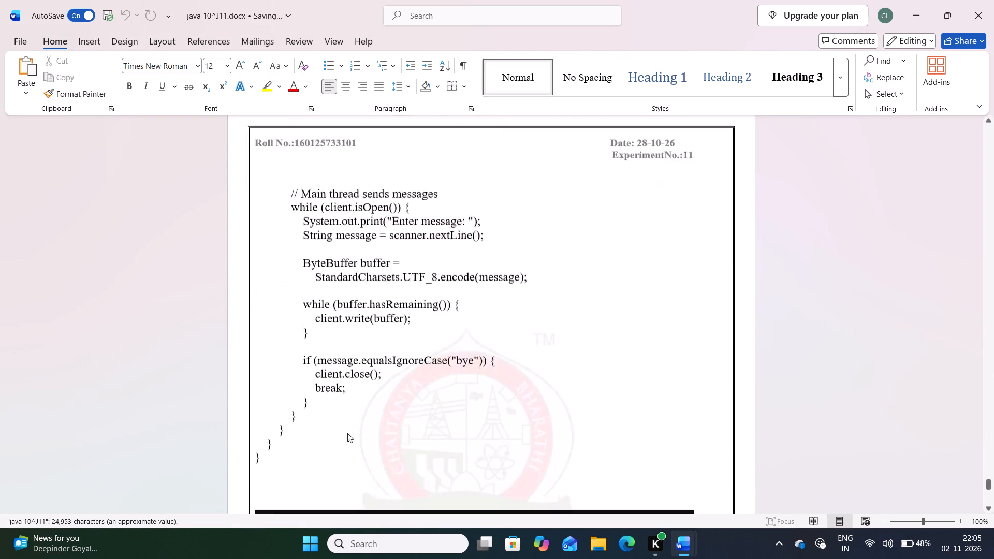
scroll(347, 433, "down", 20)
scroll(347, 433, "down", 20)
scroll(347, 433, "down", 20)
scroll(347, 433, "up", 5)
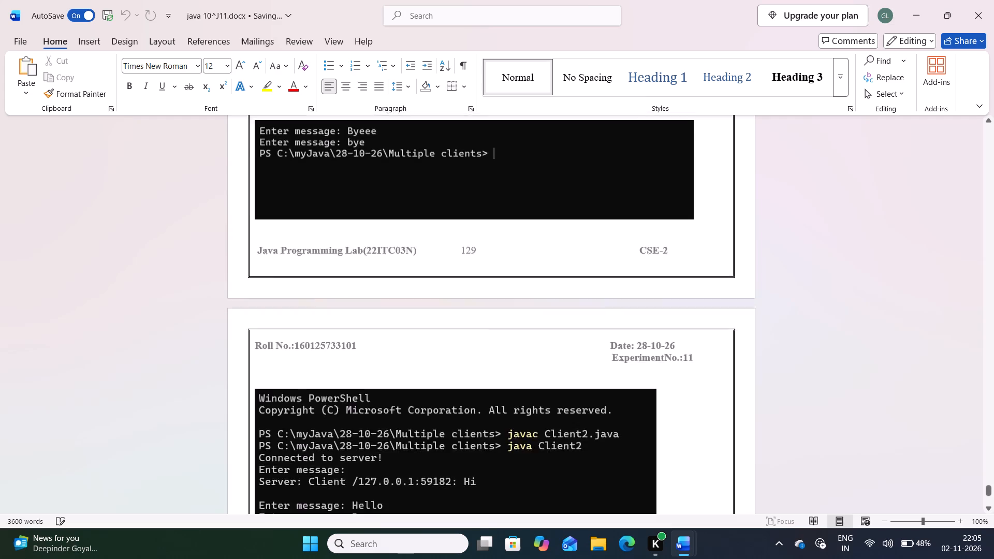
scroll(347, 433, "up", 1)
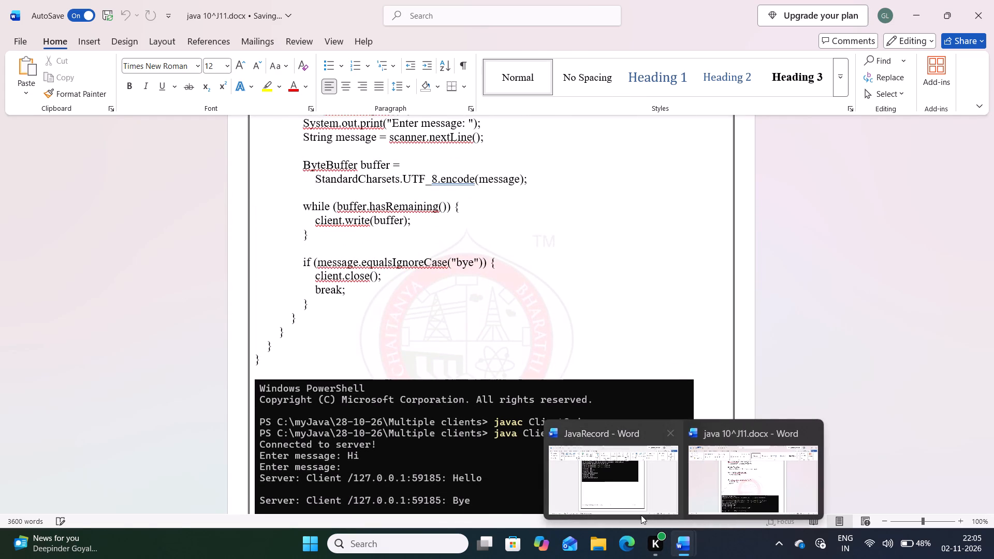
Switch back to JavaRecord and review the closing week 11 pages back to the start of the Multiple Client-Server Communication program.
left_click(640, 513)
scroll(568, 447, "up", 4)
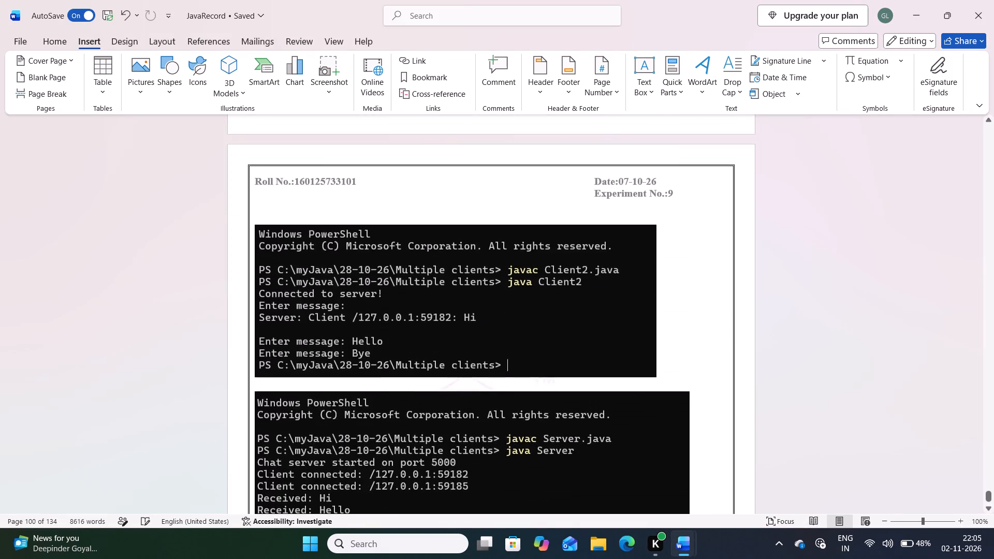
scroll(568, 447, "up", 3)
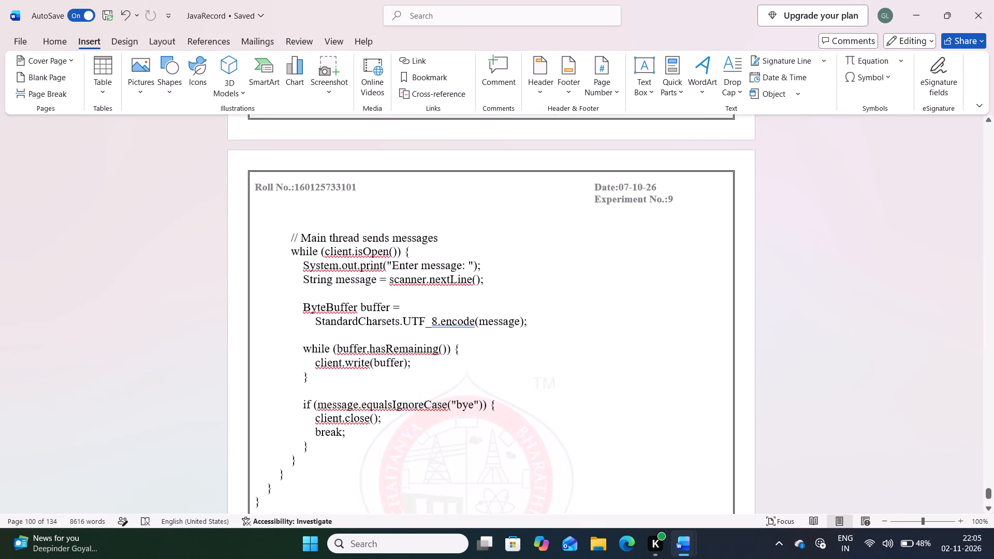
scroll(568, 447, "up", 6)
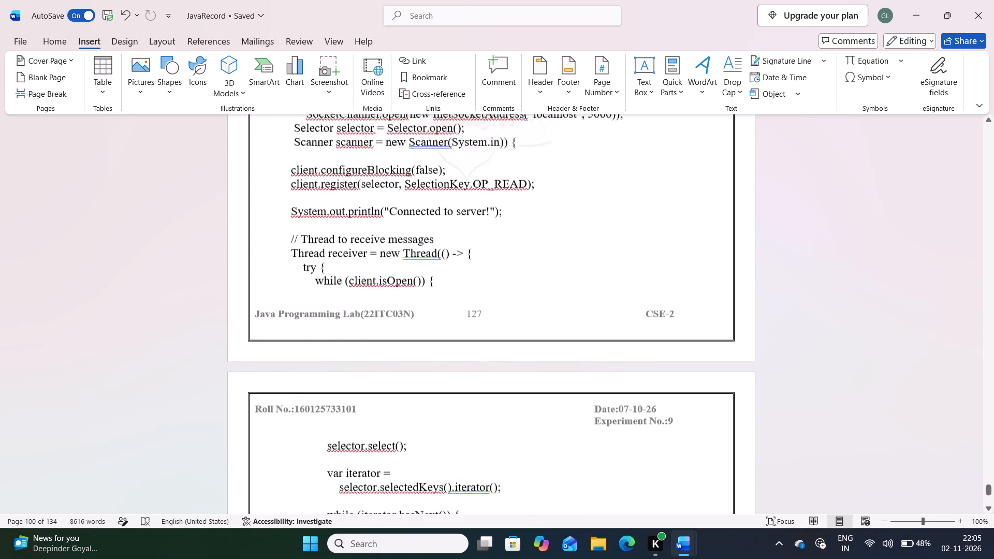
scroll(568, 447, "up", 4)
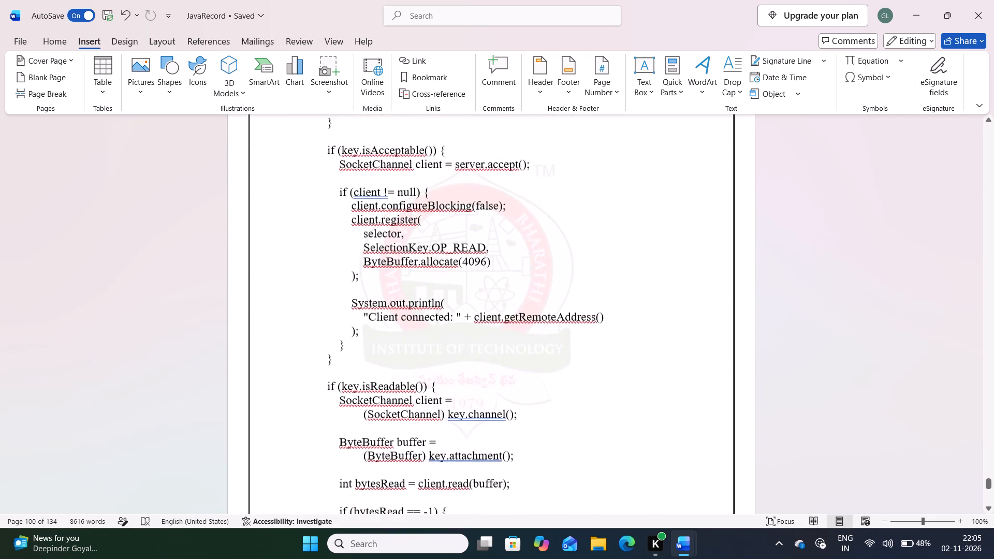
scroll(568, 447, "up", 7)
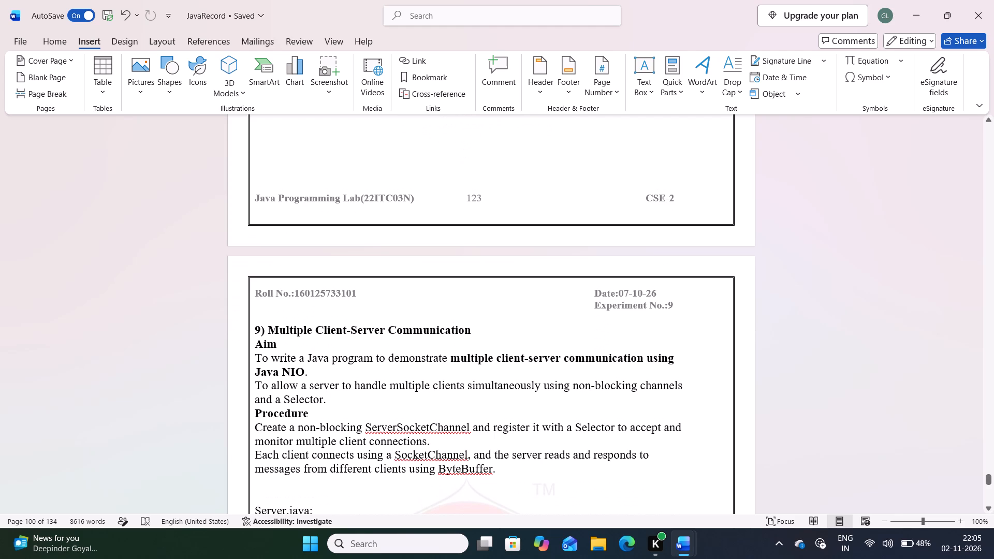
scroll(584, 332, "down", 2)
scroll(584, 332, "up", 2)
scroll(584, 332, "down", 2)
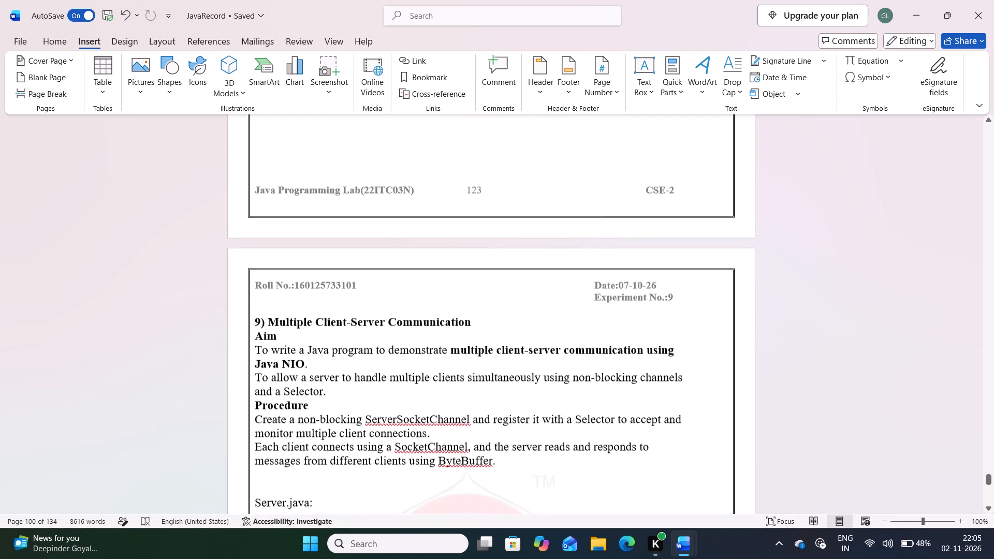
scroll(584, 332, "down", 14)
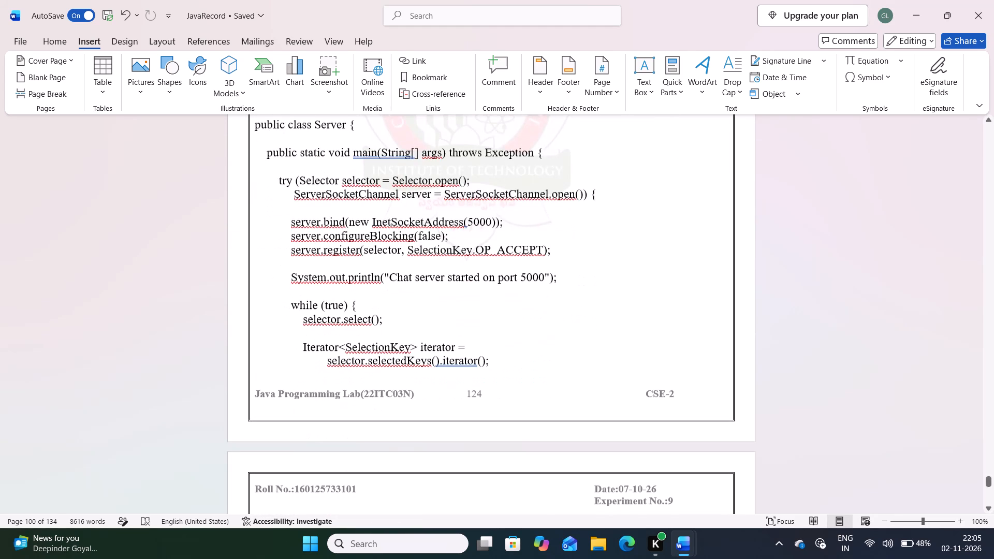
Split the JavaRecord window, showing the index table's week 11 entries above and the Multiple Client-Server Communication program pages below.
left_click(328, 39)
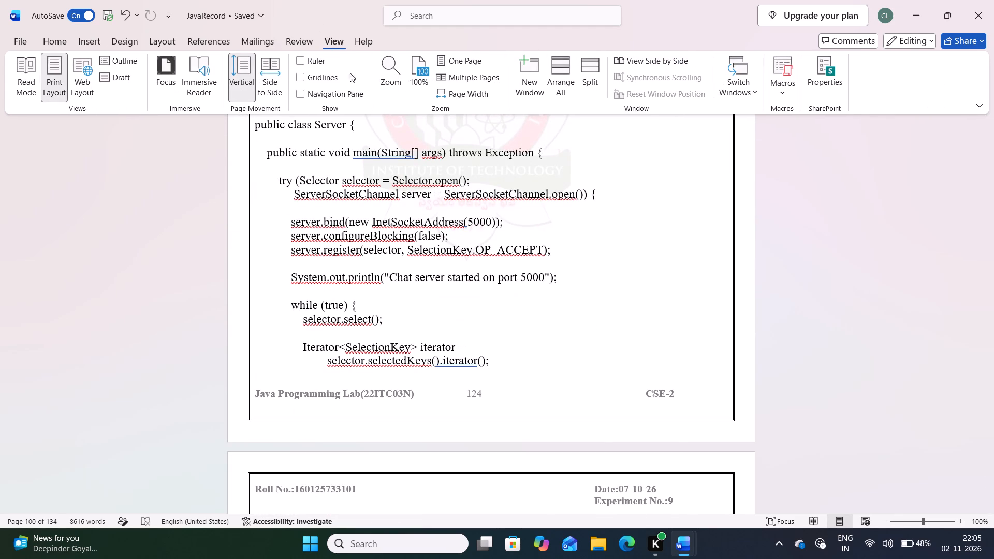
left_click(601, 65)
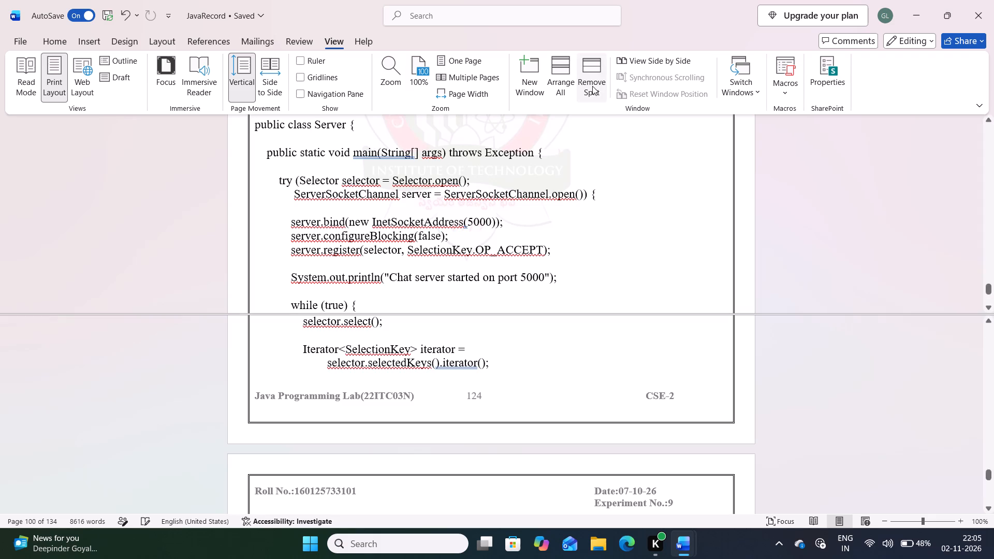
scroll(507, 199, "up", 10)
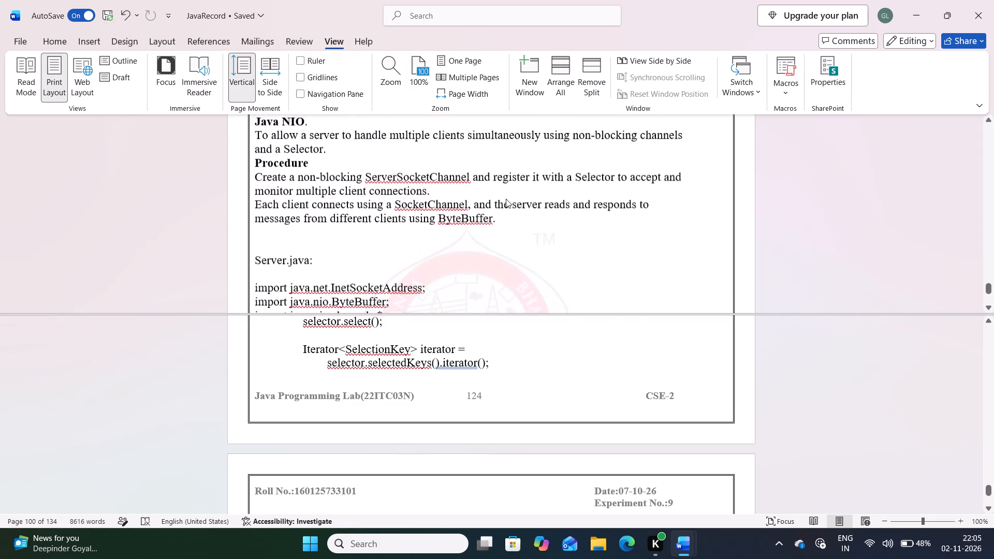
scroll(506, 199, "up", 2)
scroll(344, 462, "down", 8)
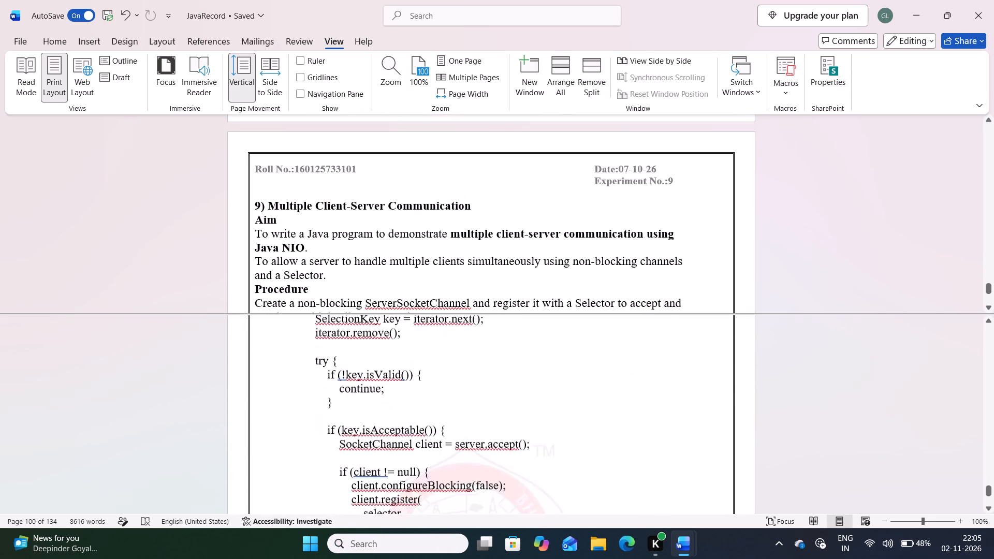
scroll(344, 462, "up", 20)
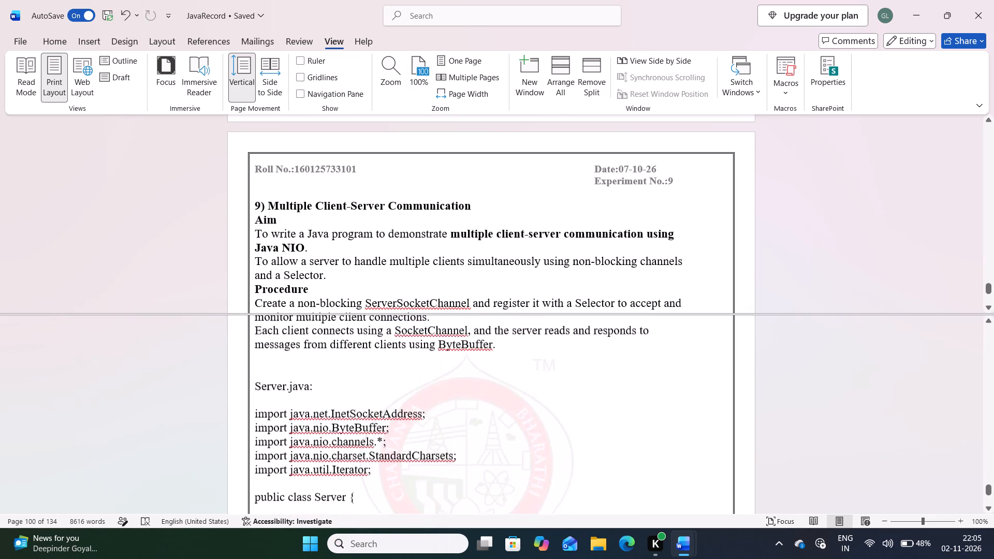
scroll(344, 462, "up", 7)
scroll(344, 462, "down", 17)
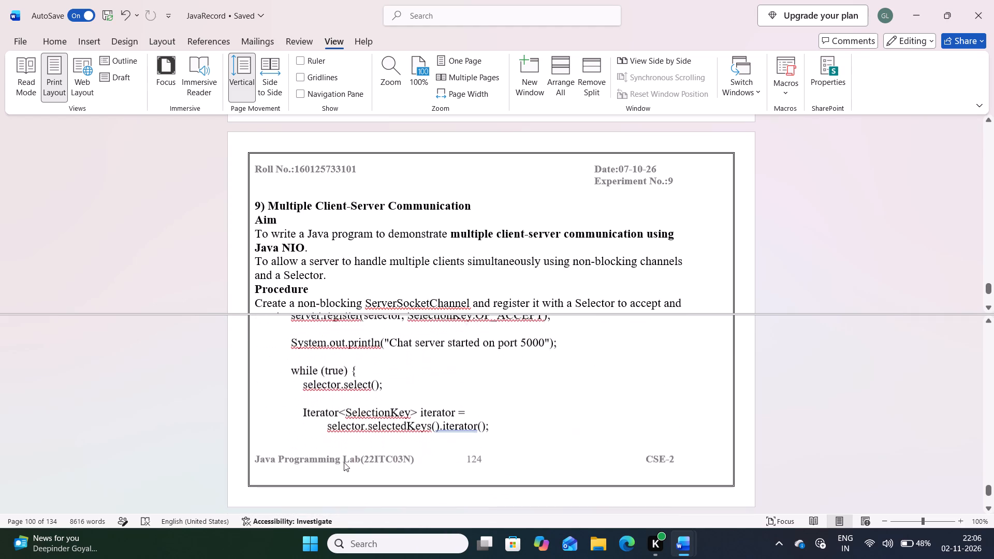
scroll(344, 462, "up", 1)
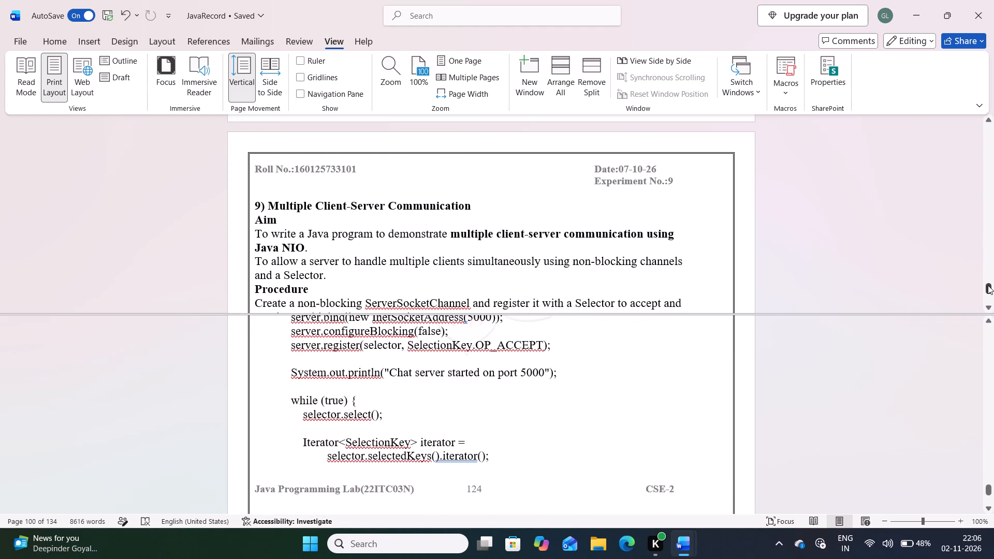
left_click_drag(988, 286, 955, 62)
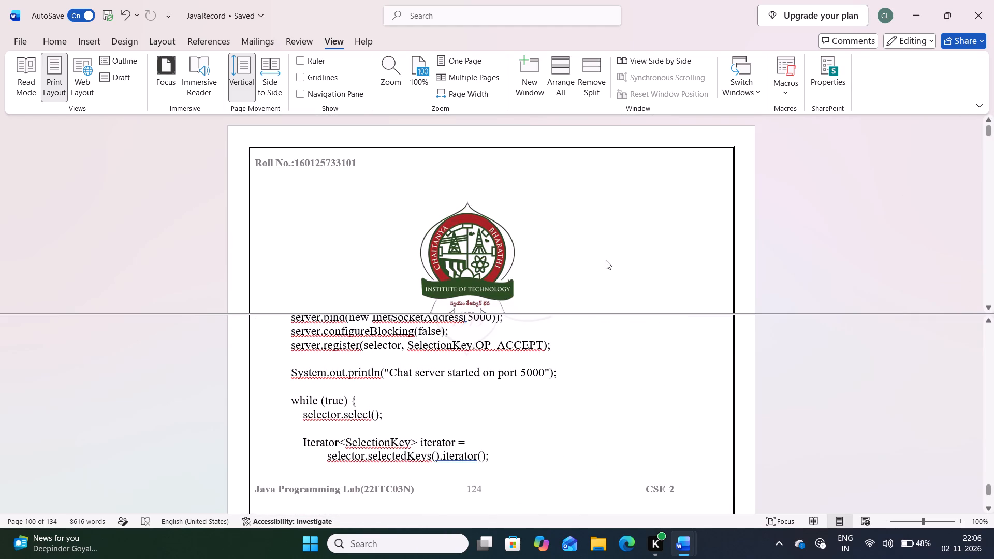
scroll(606, 260, "down", 20)
scroll(606, 260, "down", 12)
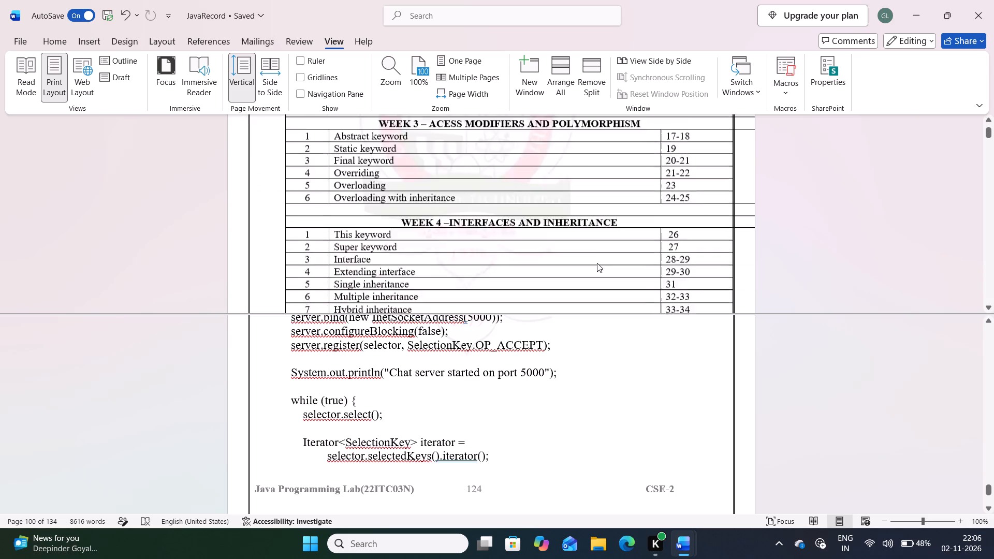
scroll(597, 263, "down", 20)
scroll(597, 263, "down", 13)
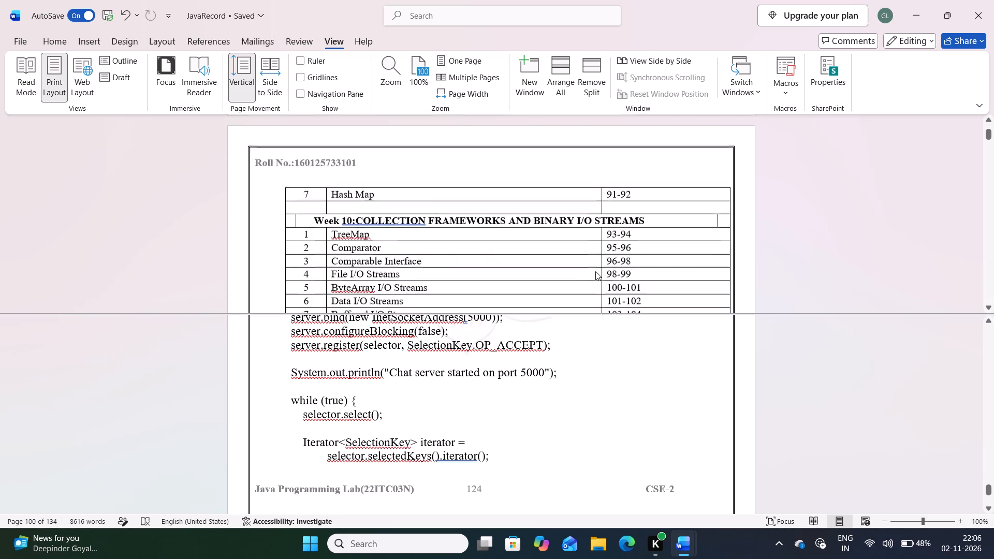
scroll(595, 271, "down", 13)
scroll(595, 273, "up", 1)
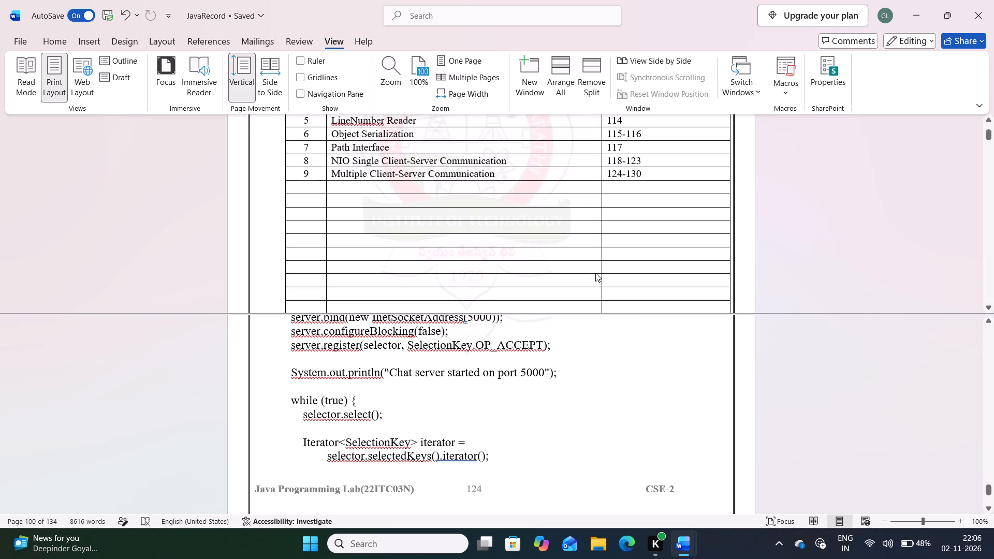
Check the index page ranges of the Multiple and NIO Single Client-Server Communication programs against the pages where each starts and ends.
scroll(553, 416, "up", 18)
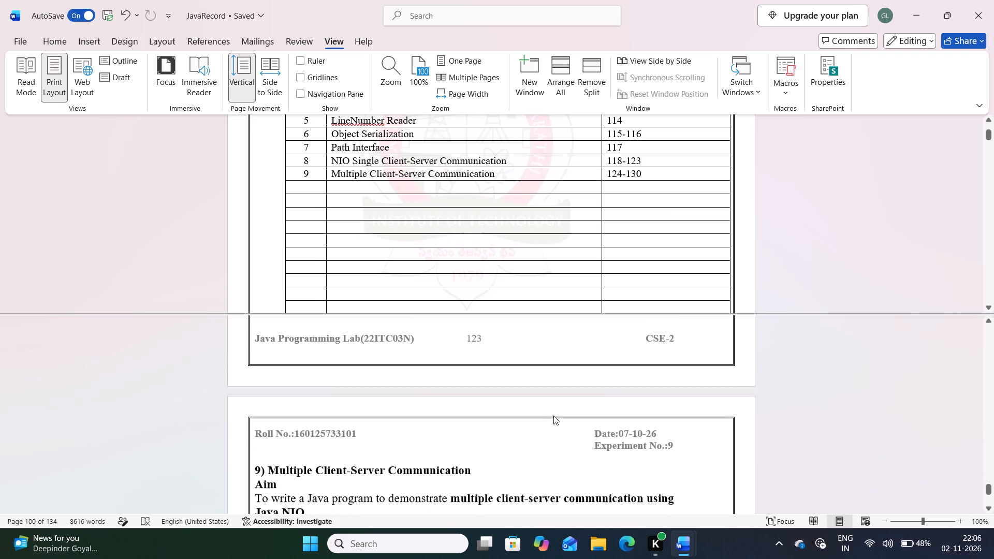
scroll(553, 416, "up", 4)
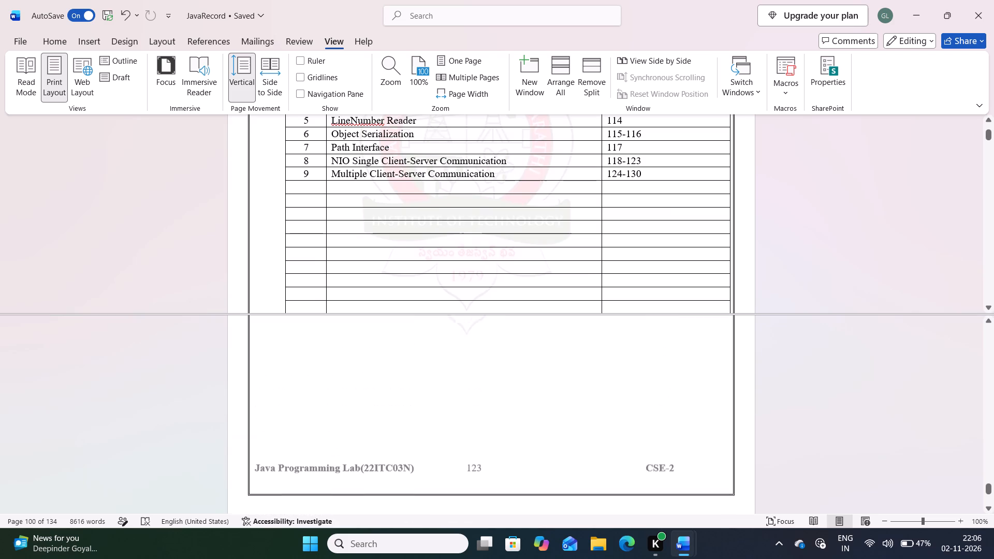
scroll(553, 416, "up", 1)
scroll(553, 416, "down", 7)
scroll(556, 414, "up", 9)
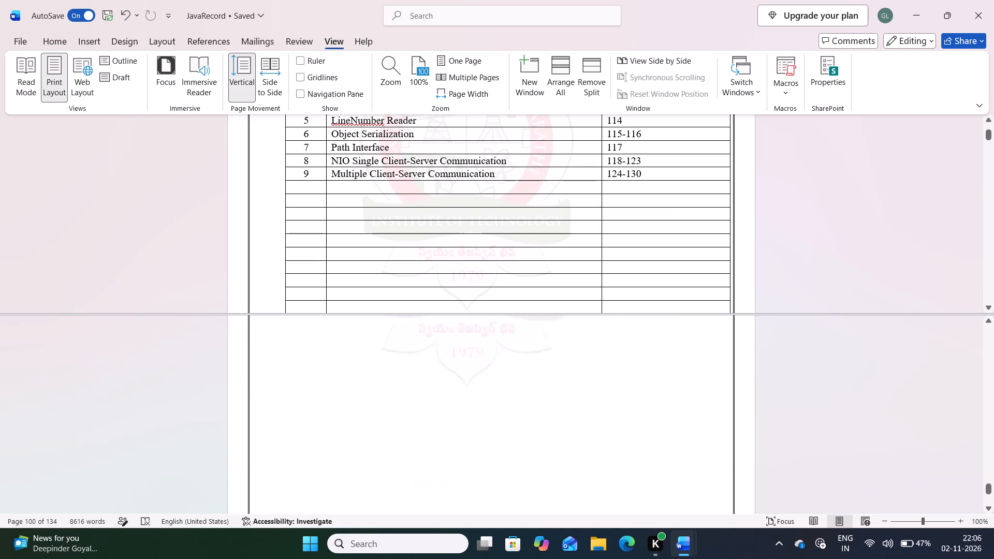
scroll(554, 414, "up", 10)
scroll(554, 414, "down", 1)
scroll(554, 414, "up", 8)
scroll(554, 414, "down", 1)
scroll(554, 414, "up", 4)
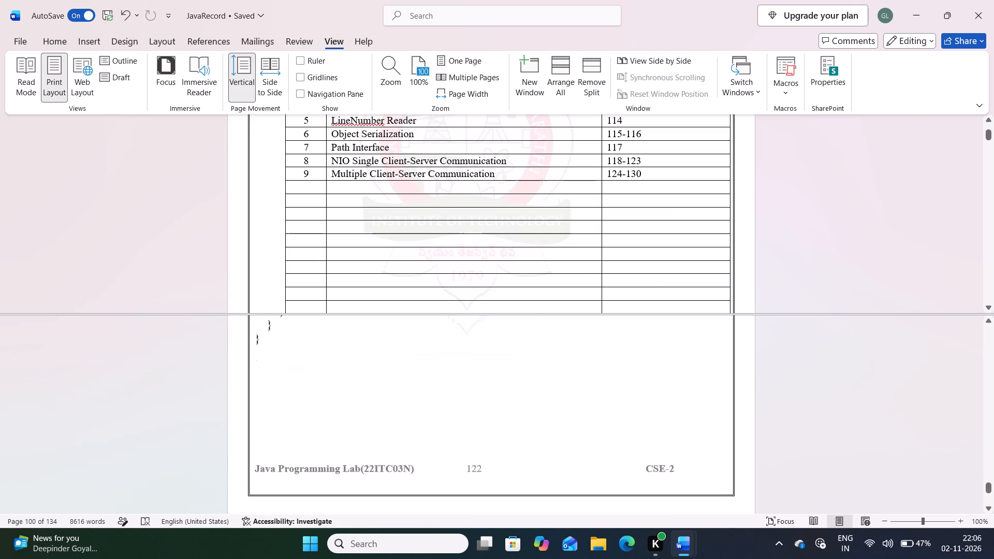
scroll(554, 414, "up", 20)
scroll(554, 414, "up", 3)
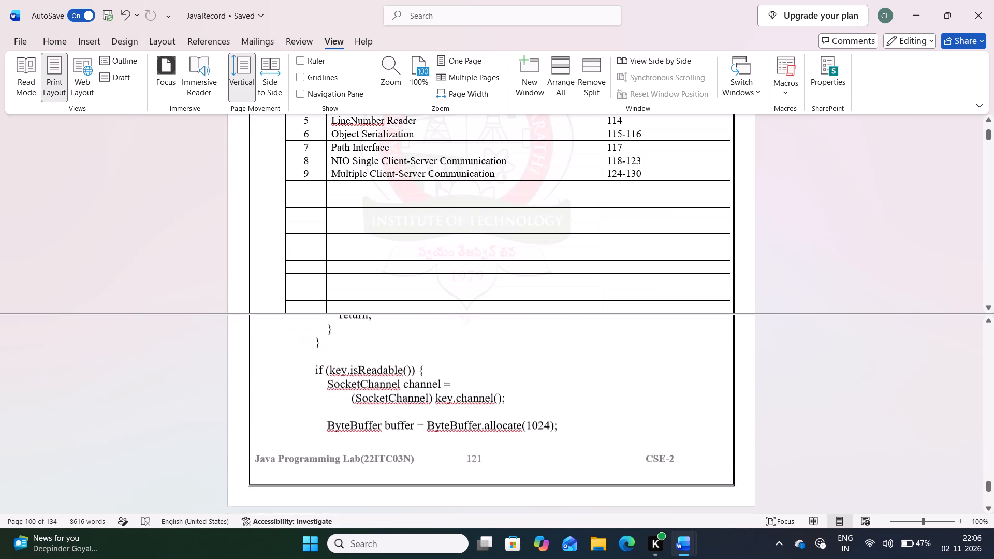
scroll(554, 415, "up", 1)
scroll(553, 415, "up", 20)
scroll(553, 415, "up", 1)
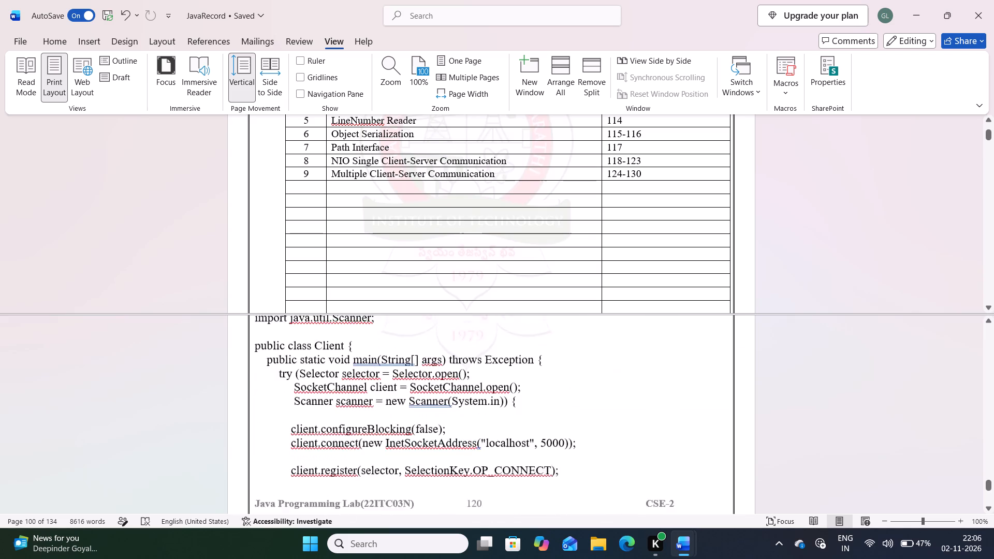
scroll(553, 414, "up", 17)
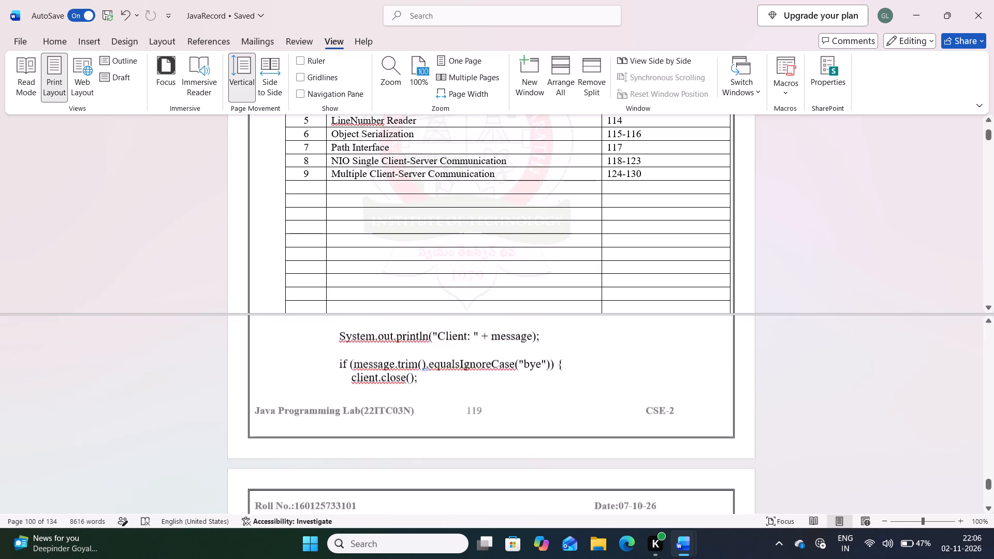
scroll(549, 412, "up", 19)
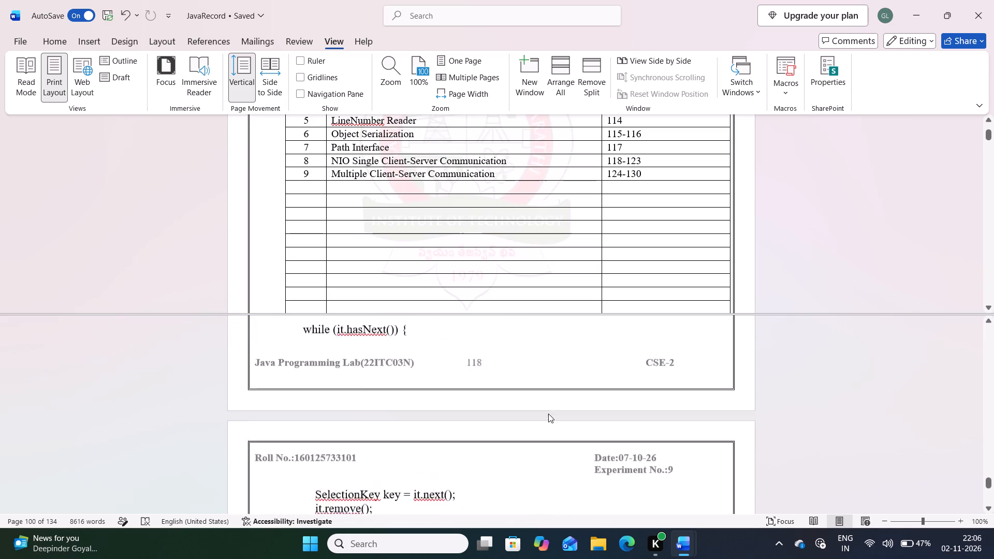
scroll(548, 414, "up", 19)
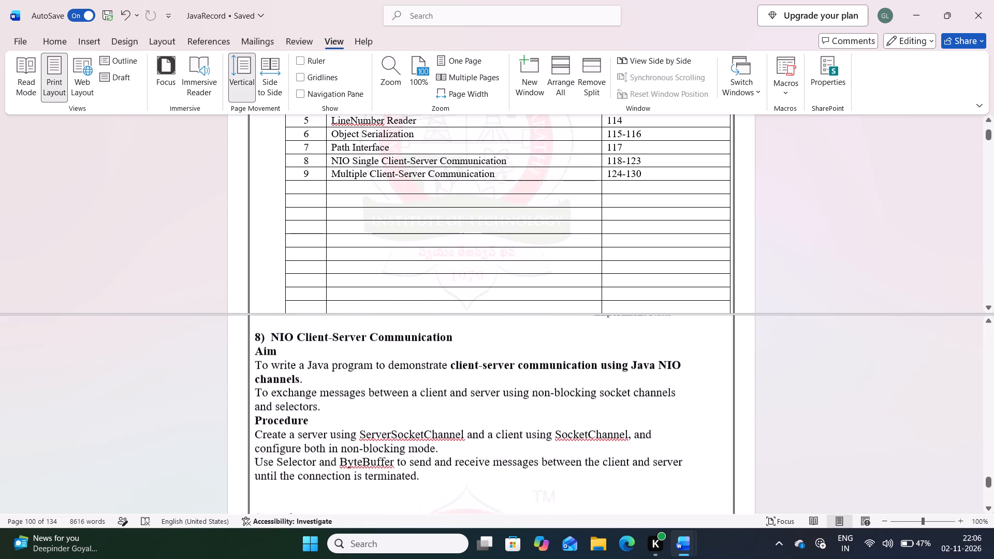
Check the index page numbers of Path Interface and Object Serialization against the footers of their program pages.
scroll(551, 414, "up", 15)
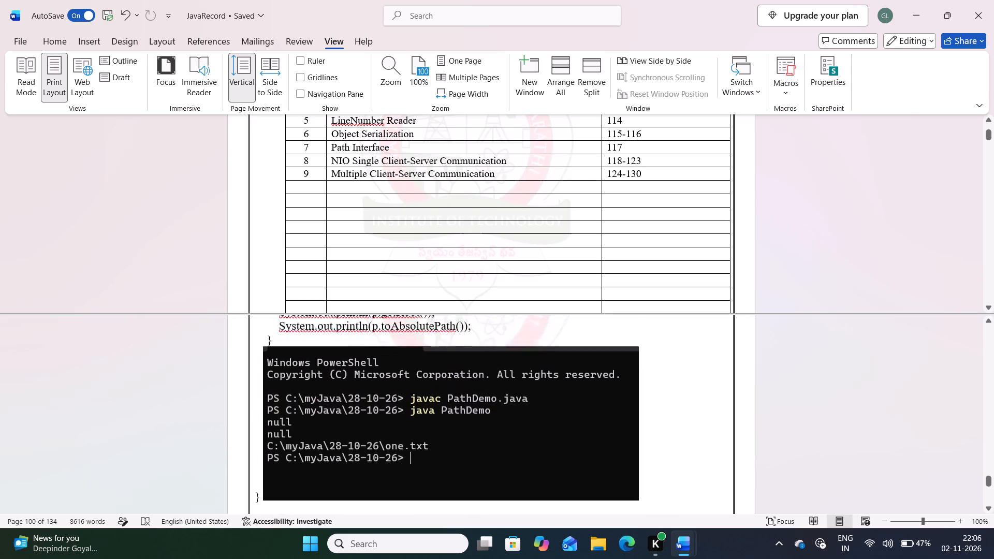
scroll(551, 414, "up", 10)
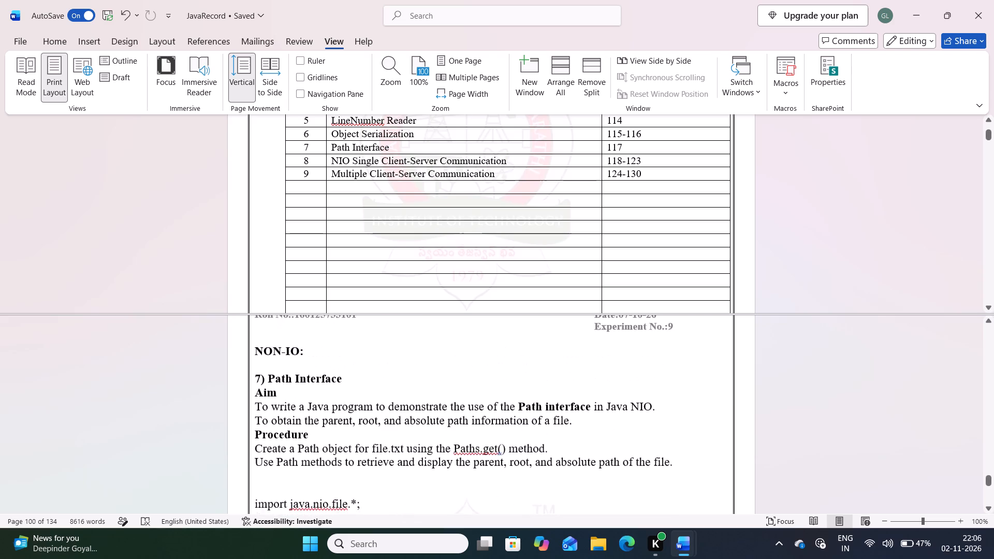
scroll(551, 414, "up", 2)
scroll(551, 414, "down", 9)
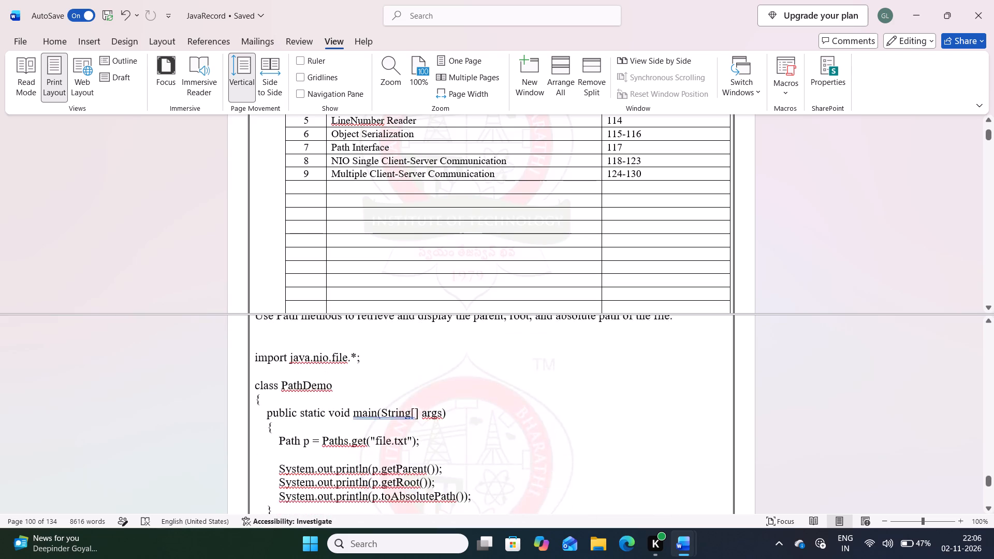
scroll(551, 416, "down", 9)
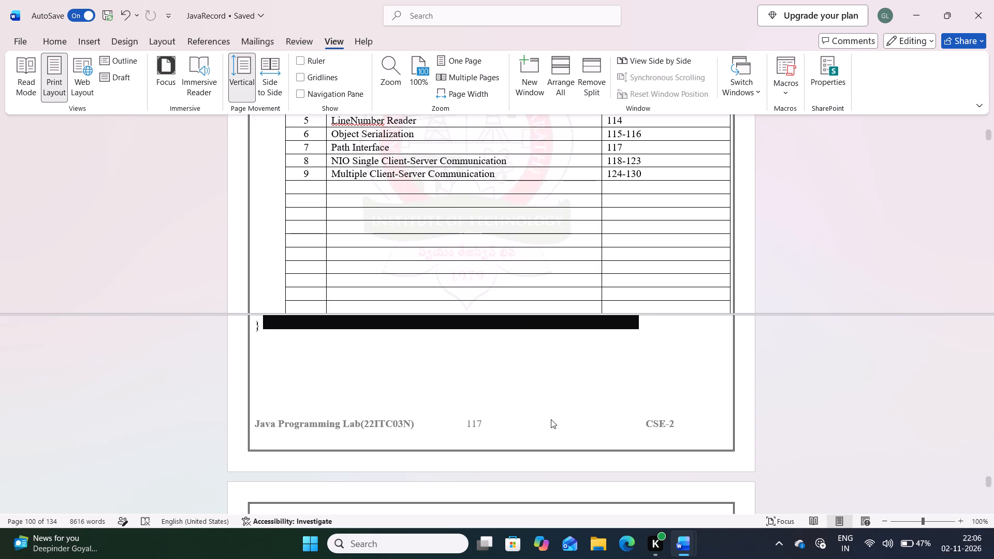
scroll(551, 419, "up", 6)
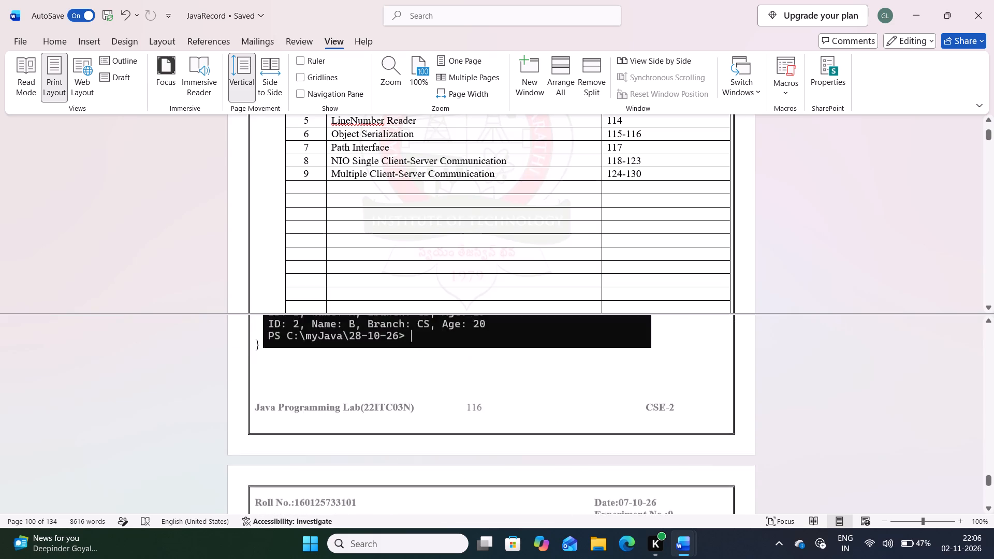
scroll(551, 419, "up", 2)
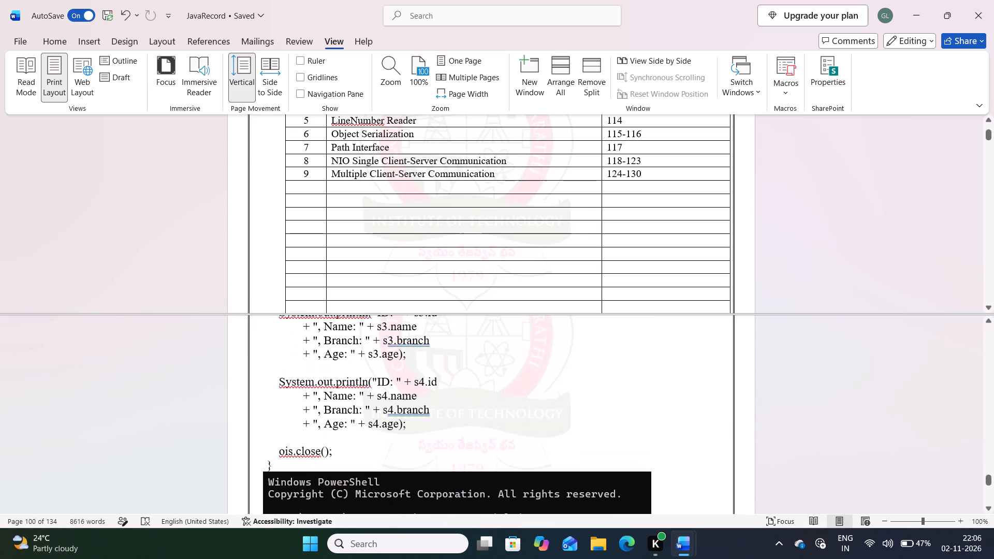
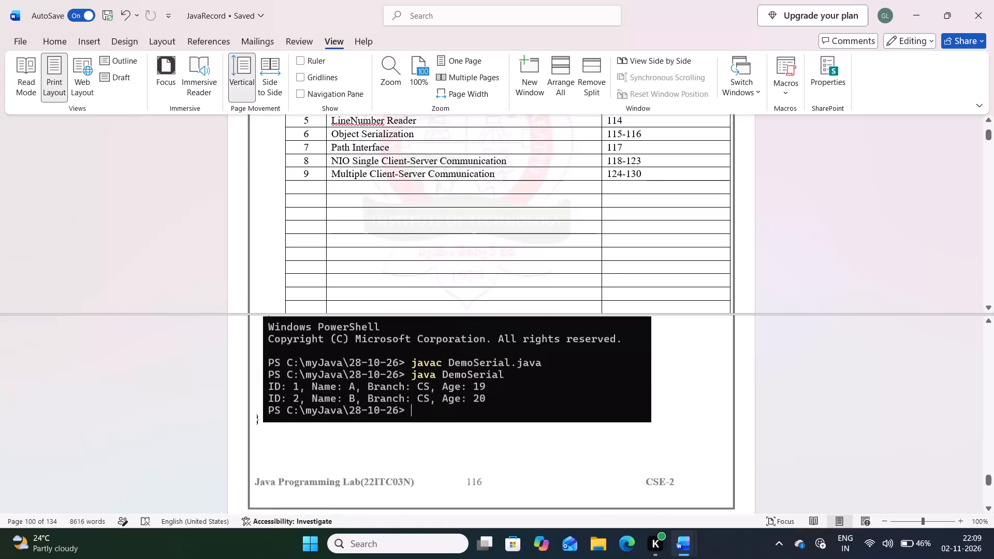
Finish viewing the Object Serialization pages and remove the split from the JavaRecord window.
scroll(538, 435, "up", 19)
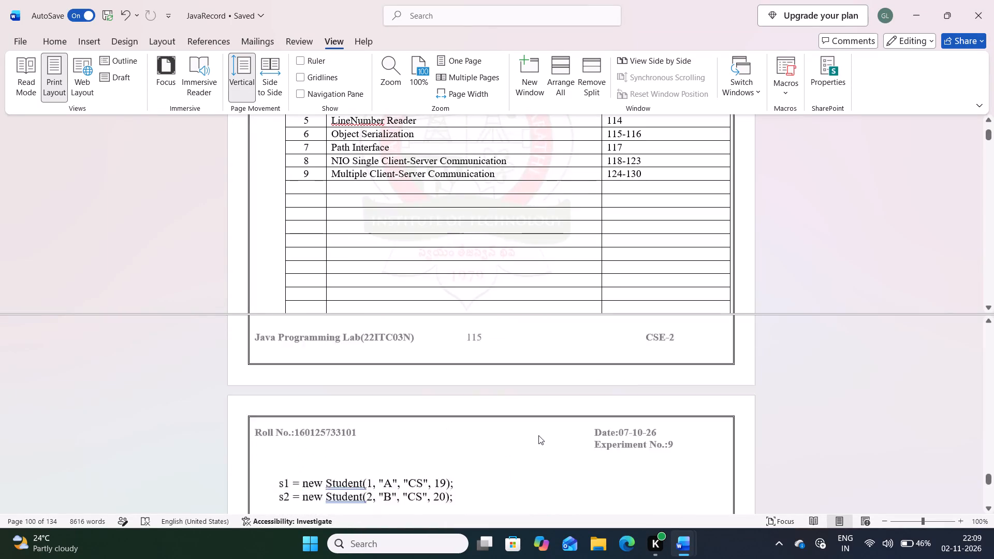
scroll(538, 435, "up", 5)
left_click(586, 69)
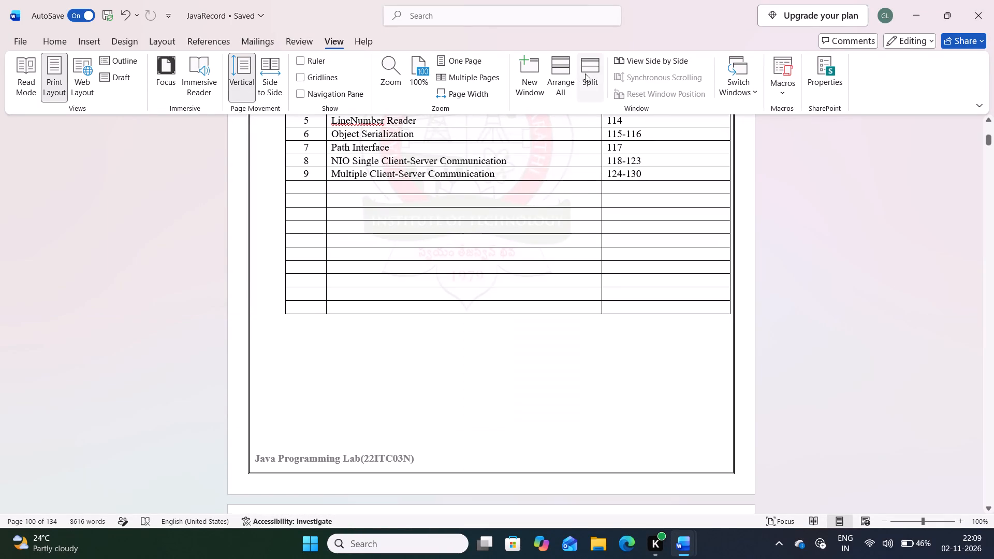
Skim JavaRecord from the index through to the last page and back to the certificate page.
scroll(327, 218, "down", 6)
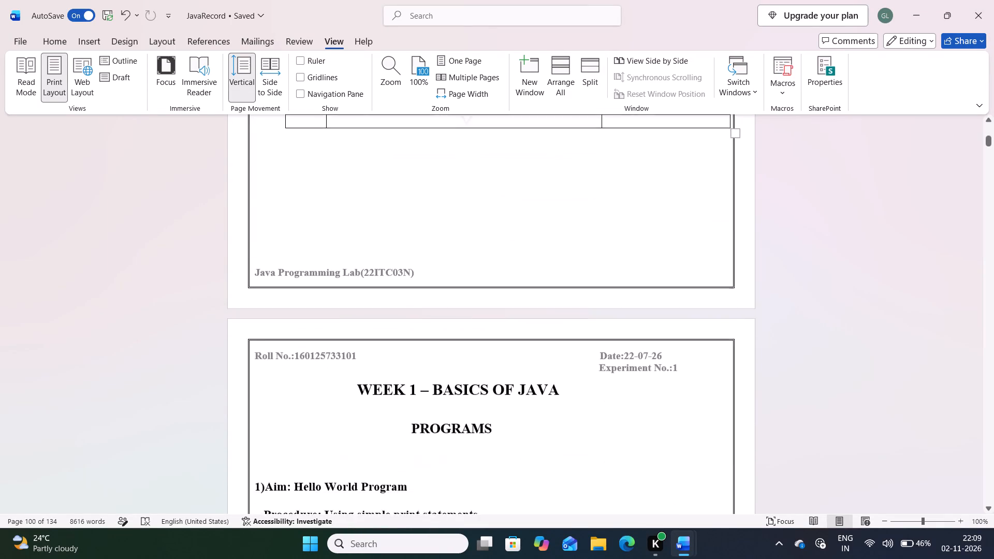
scroll(327, 218, "down", 16)
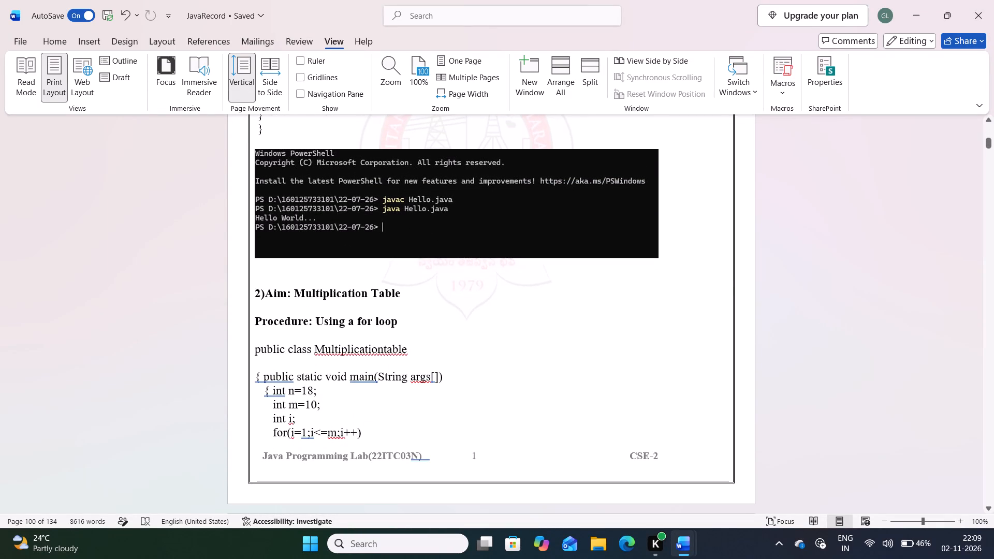
left_click_drag(989, 143, 991, 515)
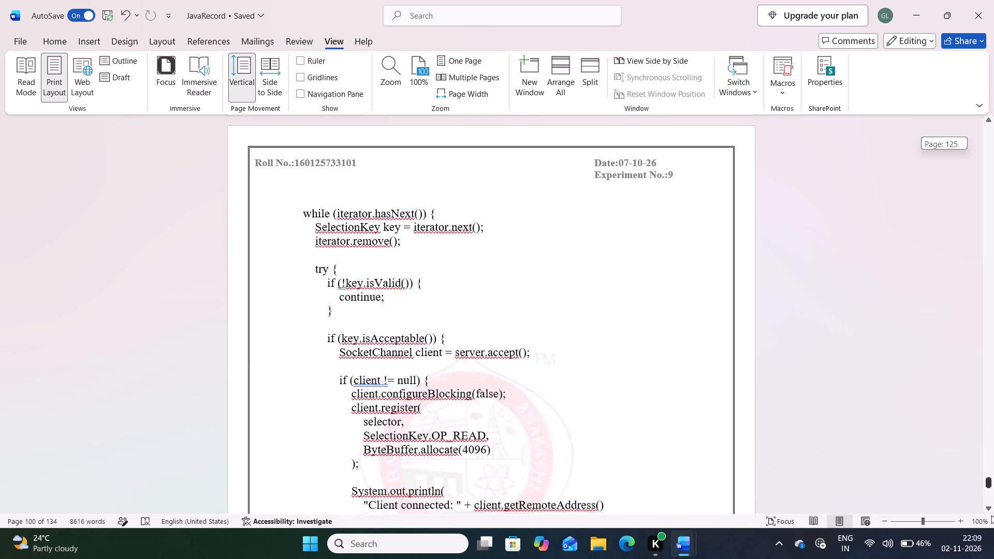
left_click_drag(991, 515, 990, 536)
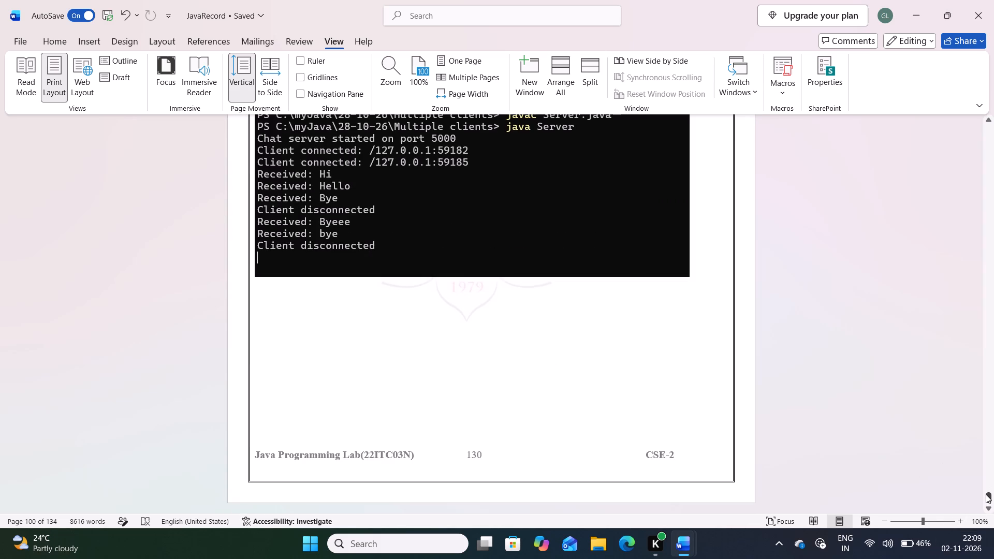
left_click_drag(986, 497, 945, 81)
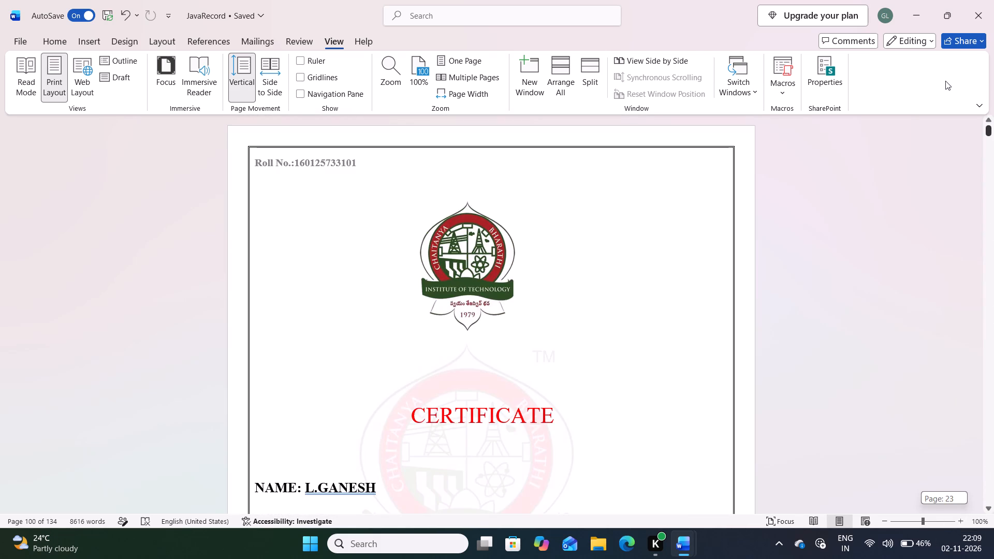
left_click_drag(945, 81, 959, 117)
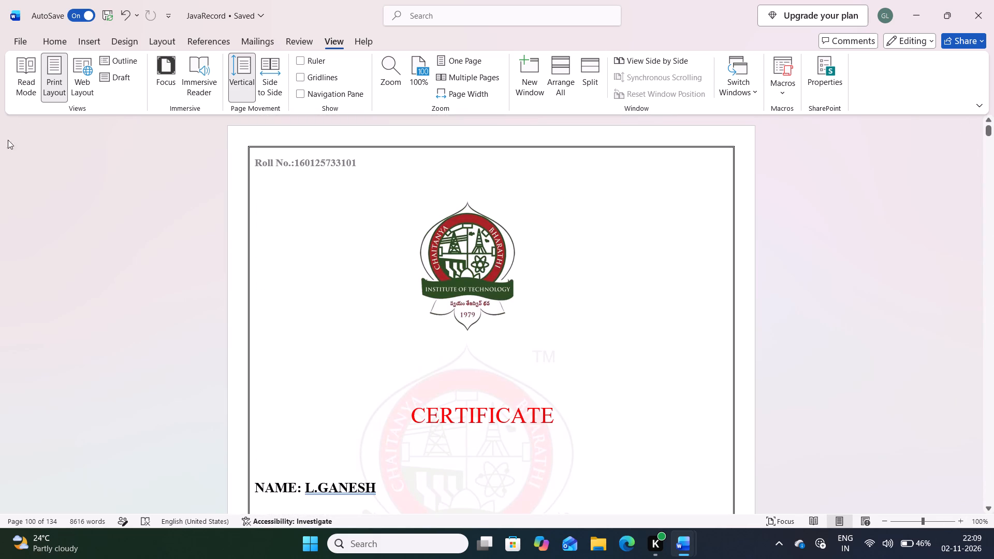
Open JavaRecord's print preview and look through the pages from the certificate to the week 11 Serialization and Deserialization program.
left_click(20, 48)
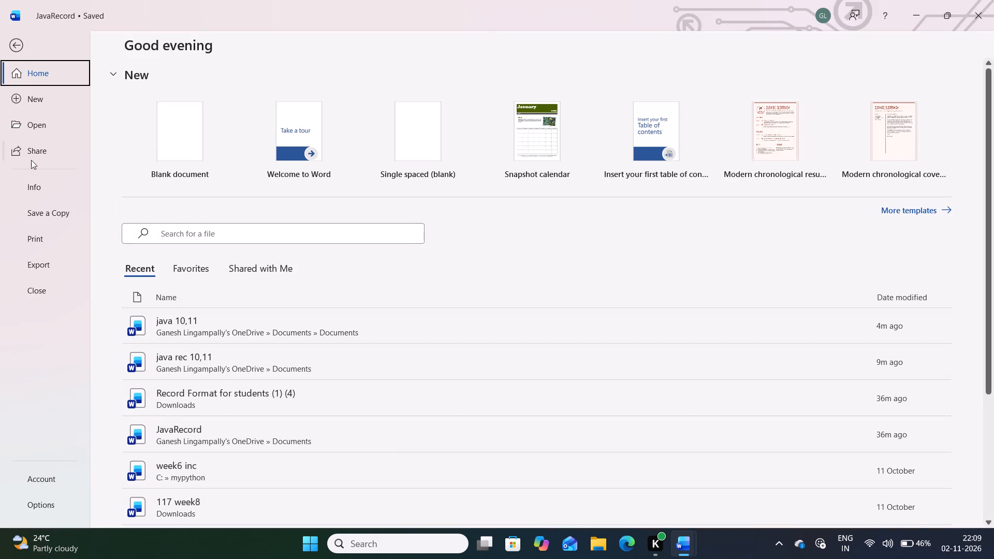
left_click(44, 243)
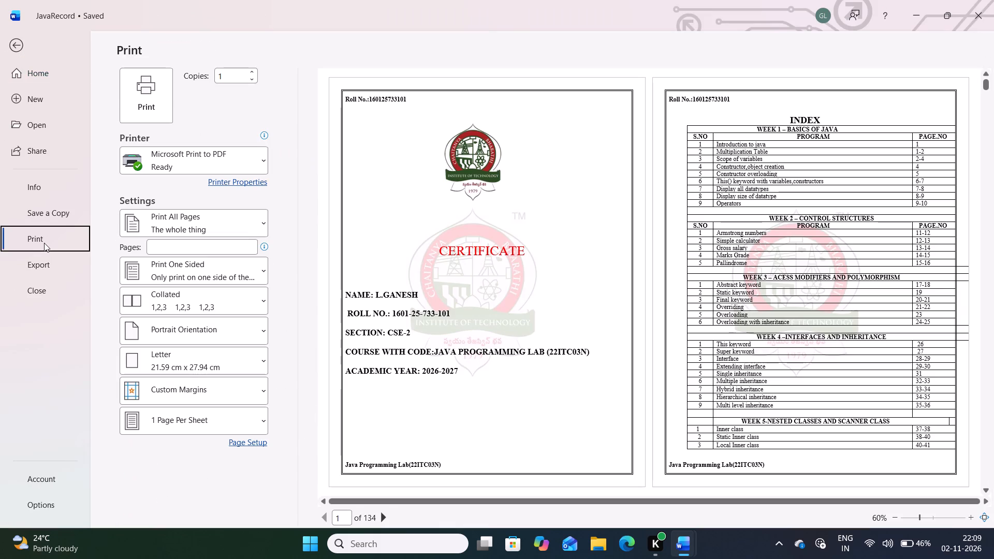
scroll(514, 267, "down", 5)
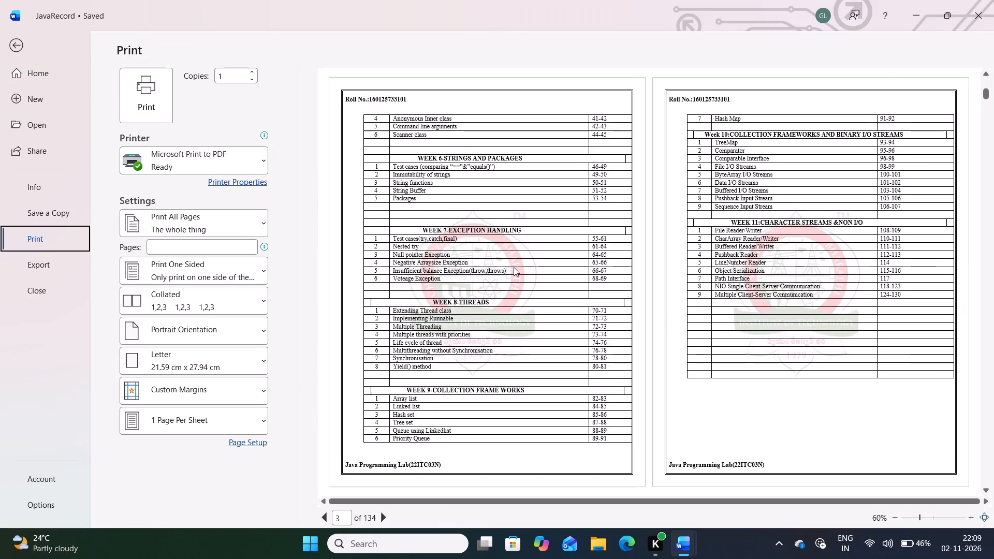
scroll(514, 267, "down", 20)
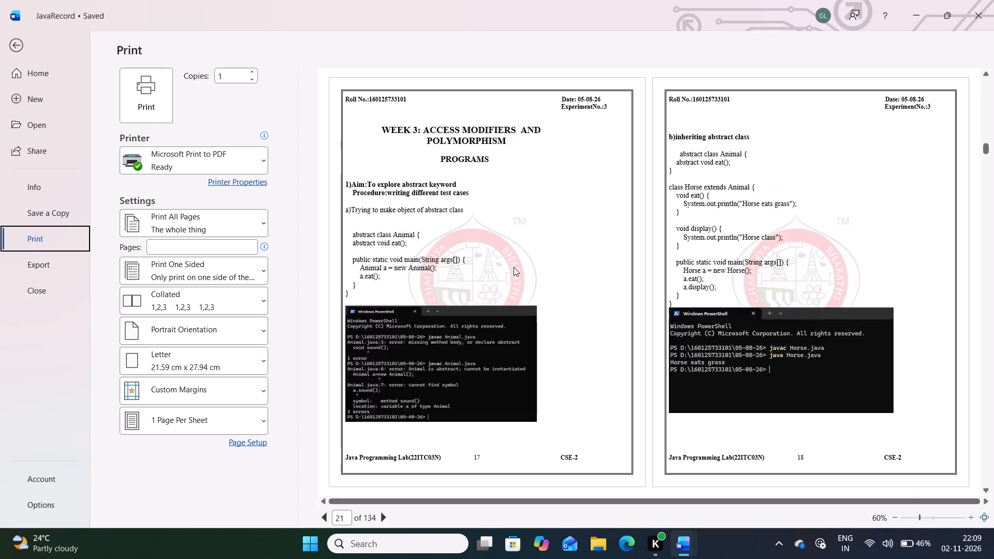
scroll(514, 267, "down", 7)
scroll(514, 267, "up", 1)
scroll(514, 267, "down", 20)
scroll(514, 267, "down", 6)
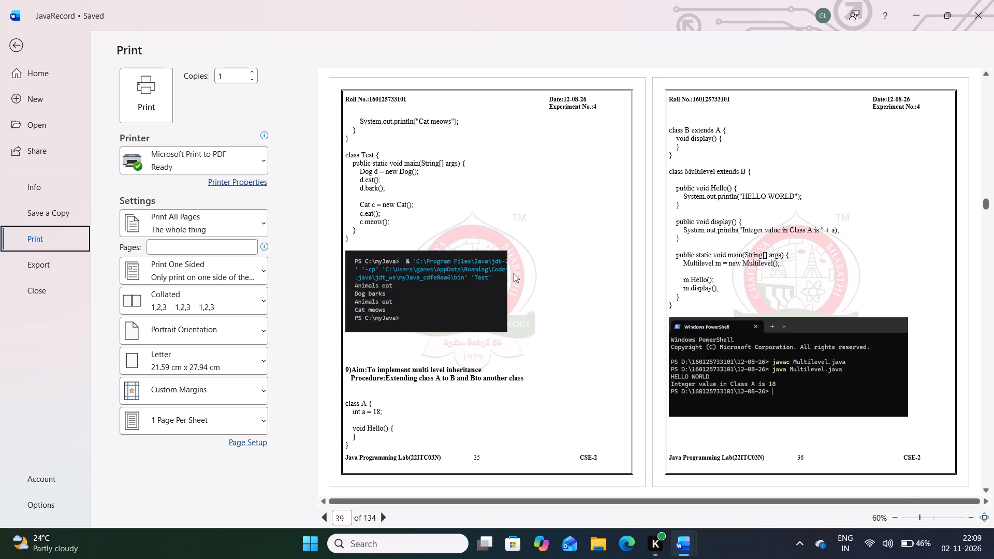
scroll(514, 273, "down", 20)
scroll(514, 273, "down", 17)
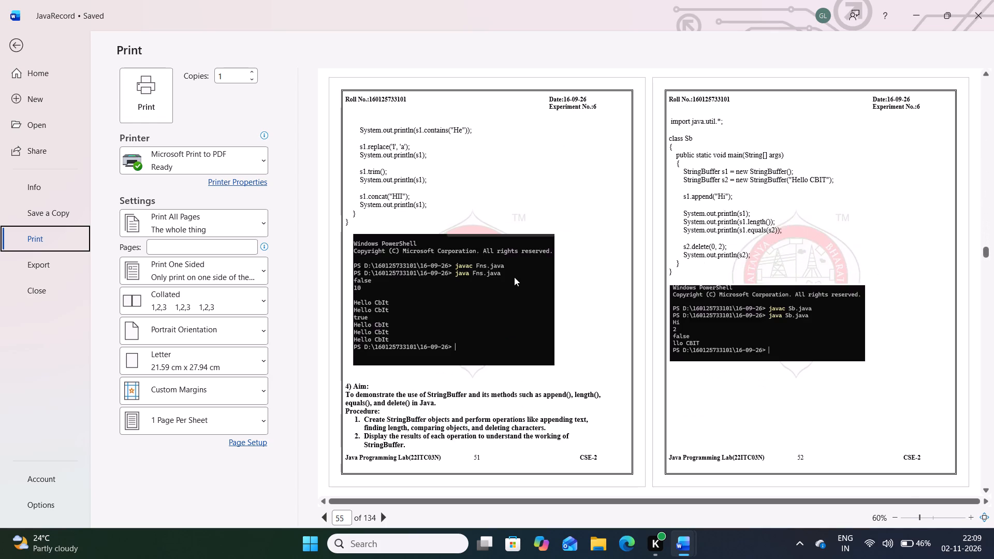
scroll(514, 277, "down", 10)
scroll(514, 277, "down", 20)
scroll(514, 277, "down", 2)
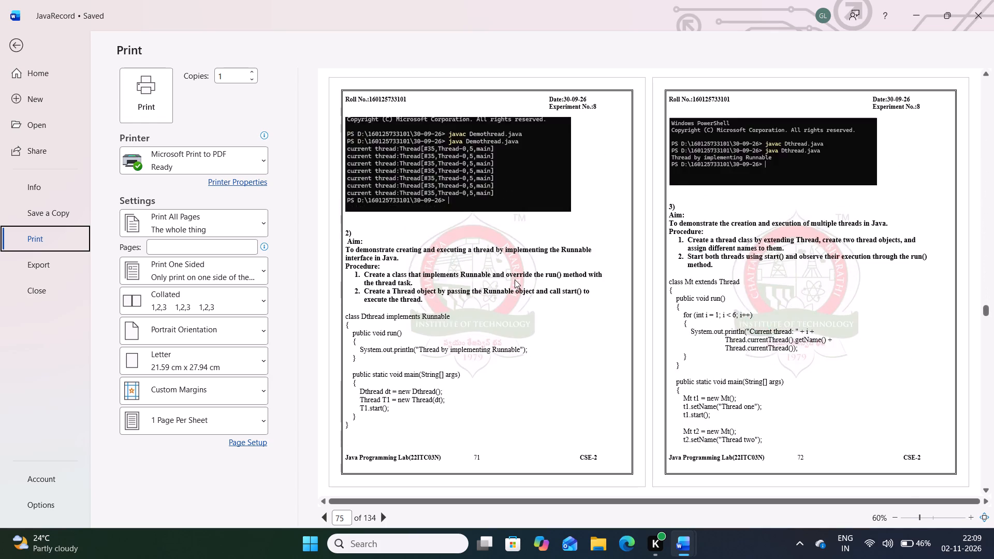
scroll(515, 279, "down", 20)
scroll(515, 279, "down", 16)
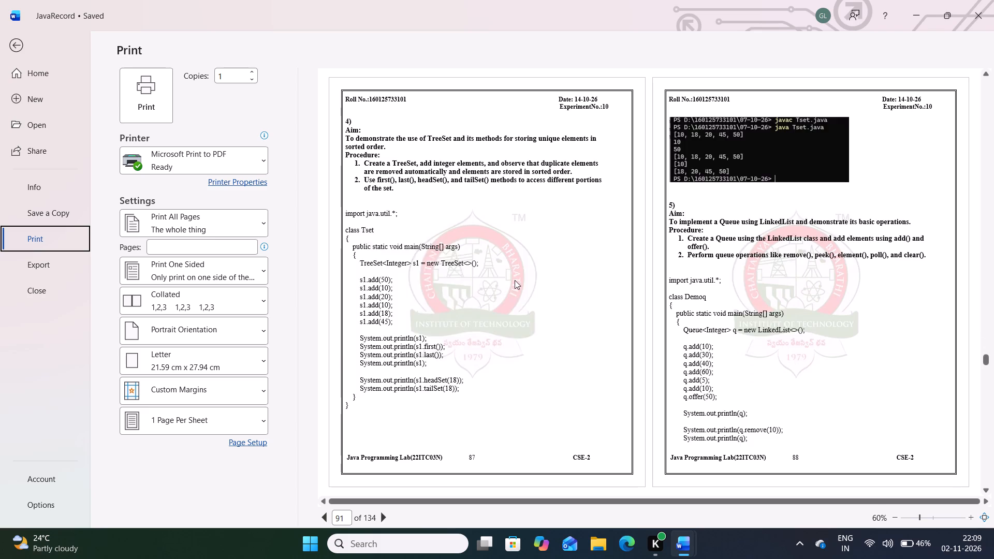
scroll(515, 280, "down", 20)
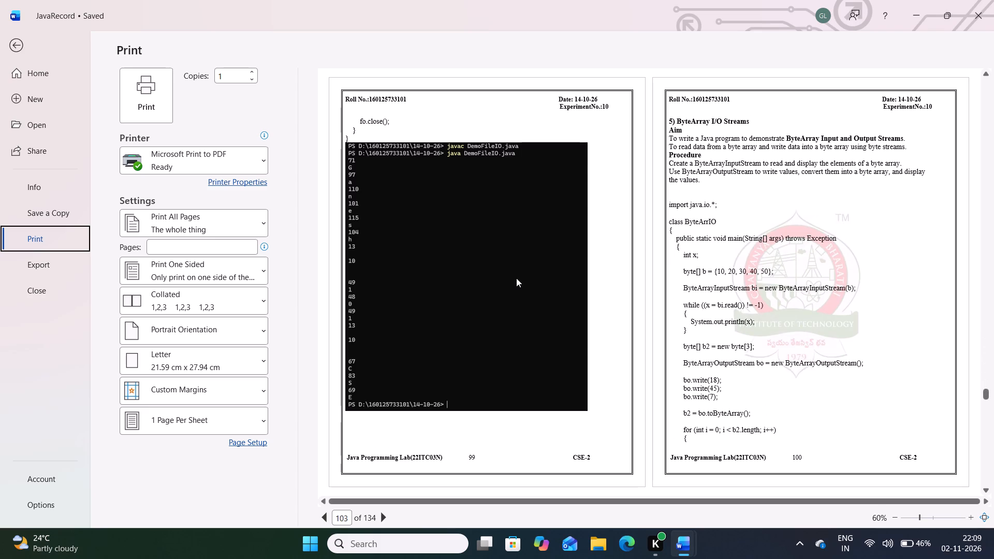
scroll(516, 278, "down", 10)
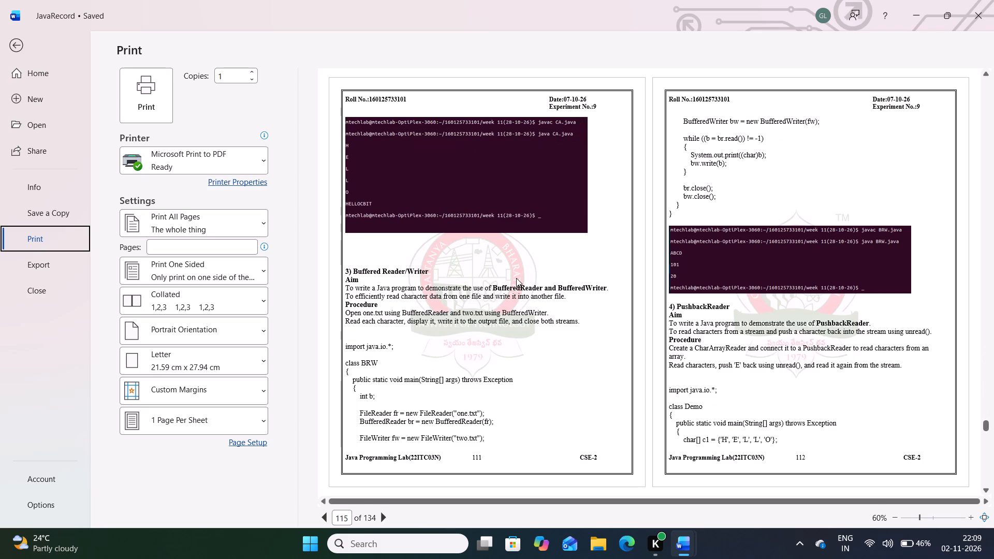
scroll(516, 278, "down", 2)
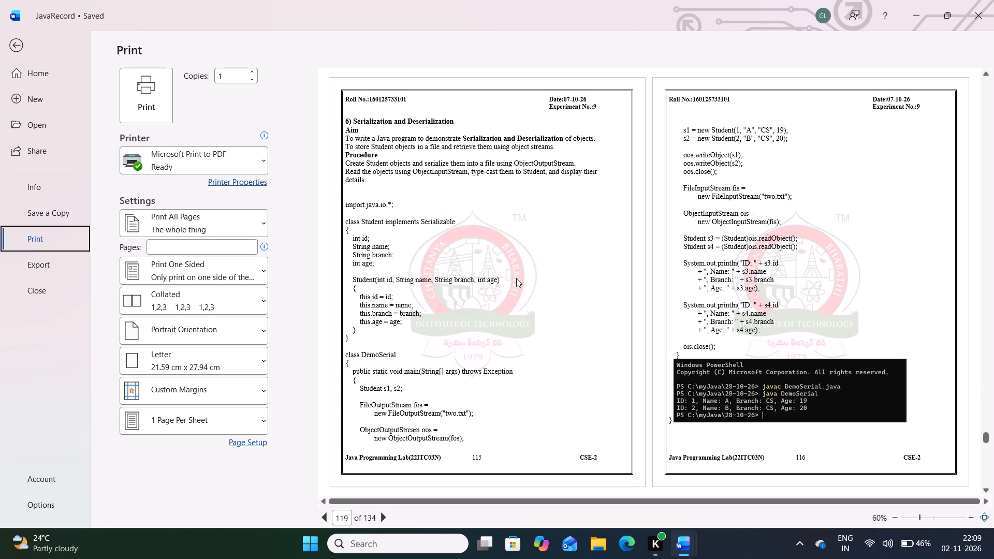
Re-examine the previewed week 10 and 11 pages from the Comparator program to the last page, including their headers and footers.
scroll(516, 278, "up", 7)
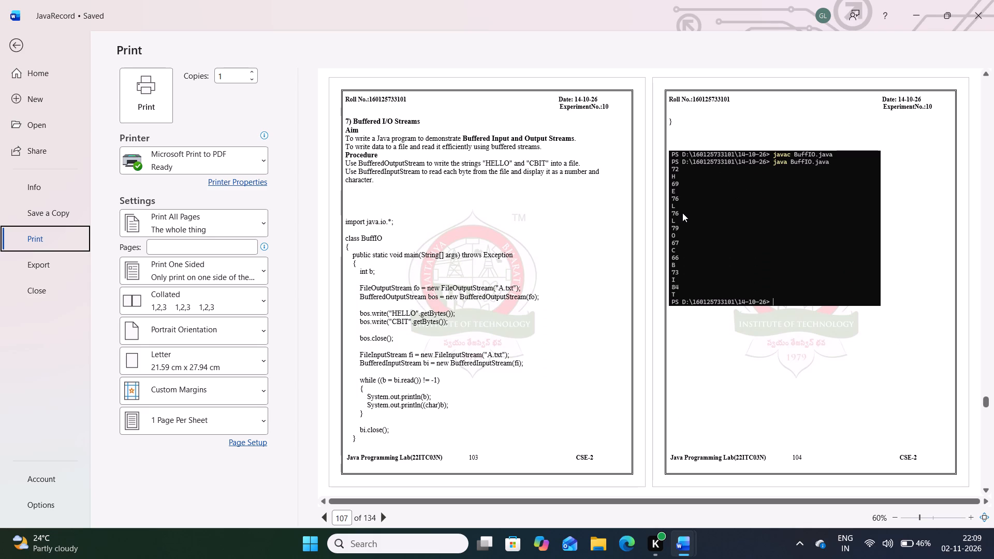
scroll(682, 213, "up", 4)
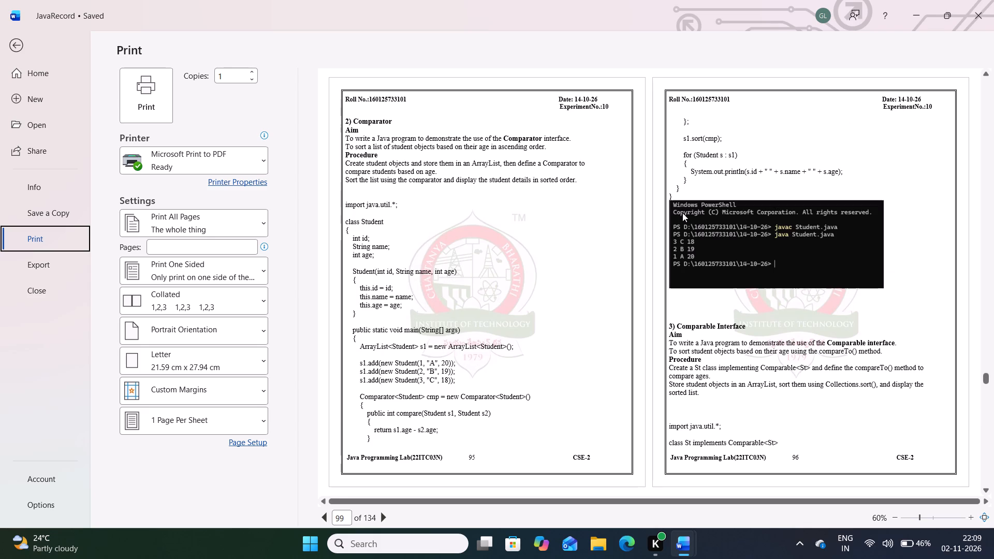
scroll(682, 213, "down", 2)
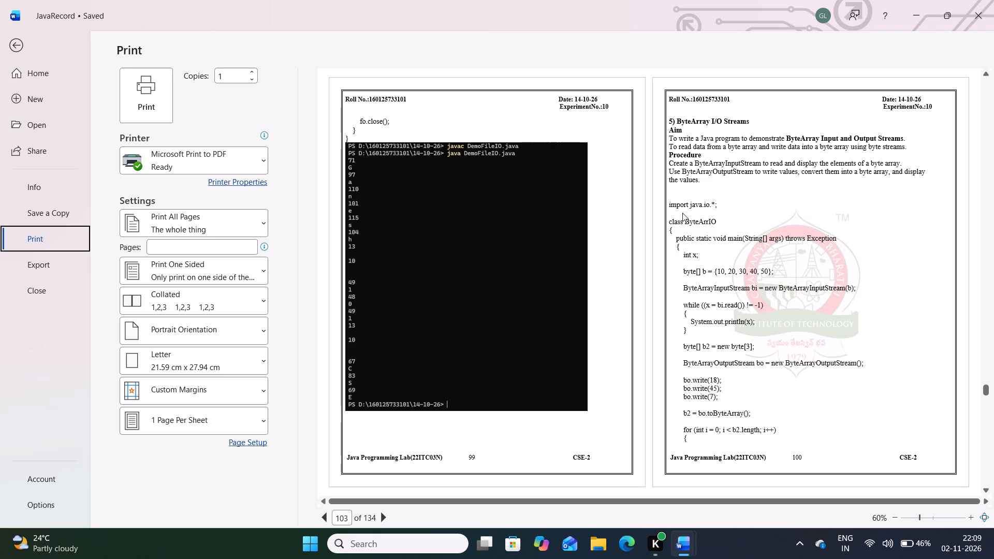
scroll(682, 213, "down", 2)
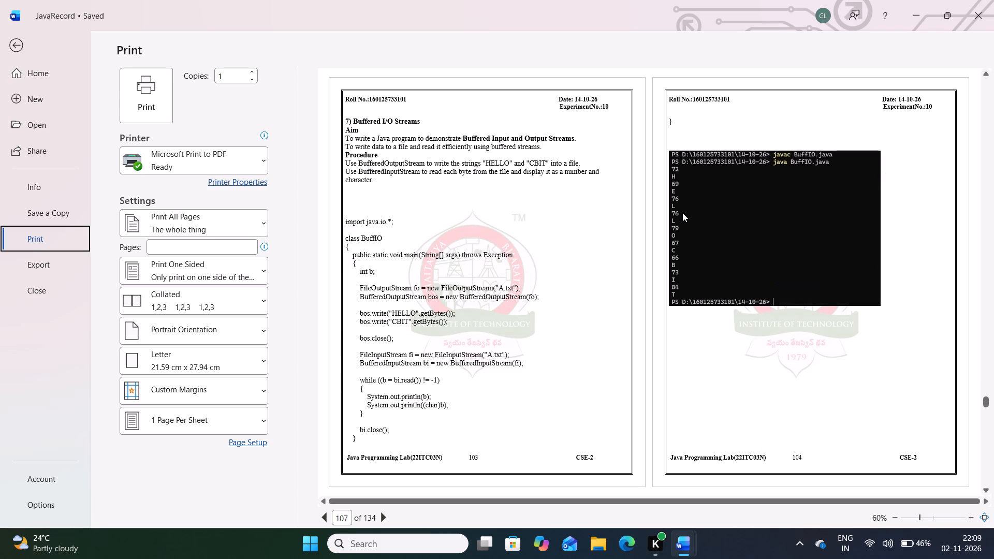
scroll(682, 213, "down", 2)
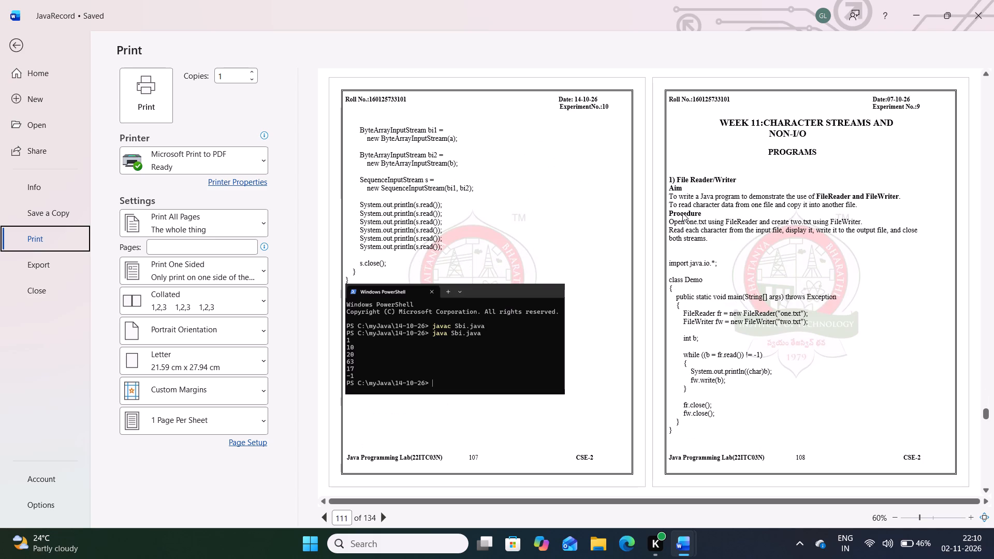
scroll(682, 213, "down", 1)
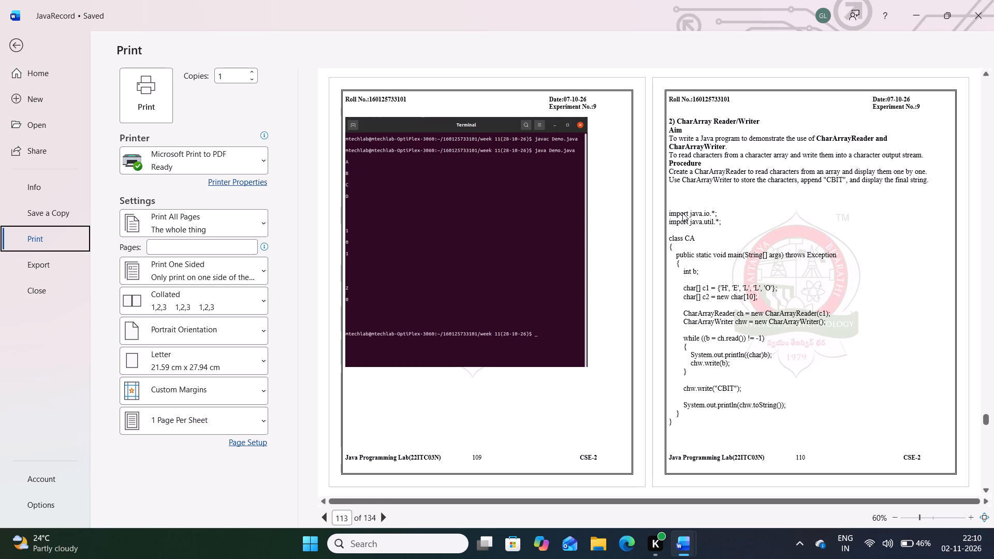
scroll(682, 213, "down", 2)
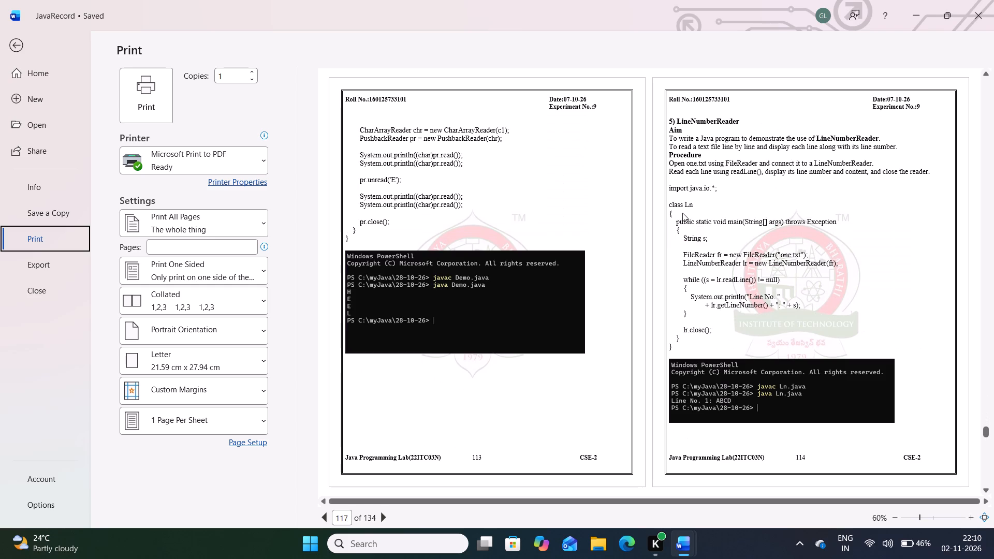
scroll(682, 213, "down", 1)
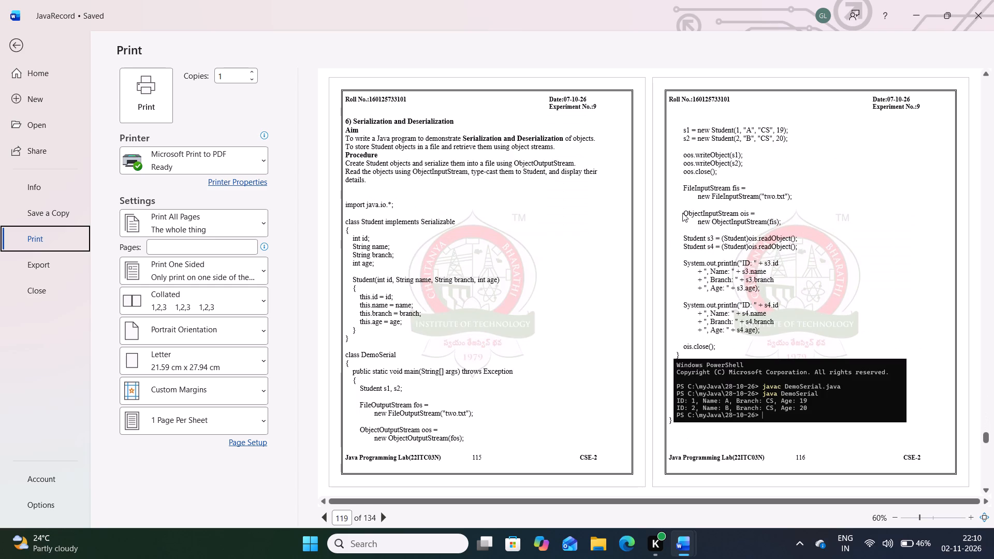
scroll(682, 213, "down", 19)
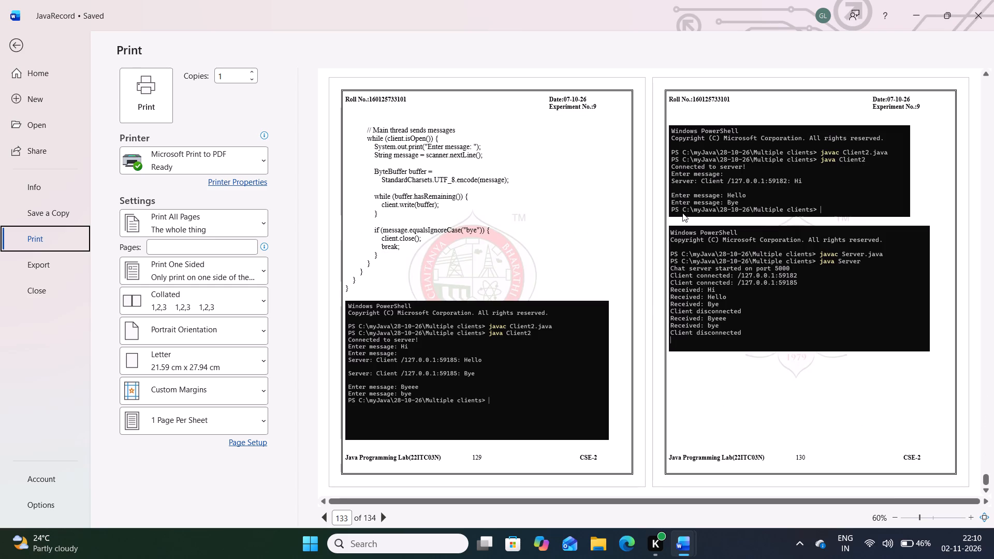
scroll(682, 205, "down", 6)
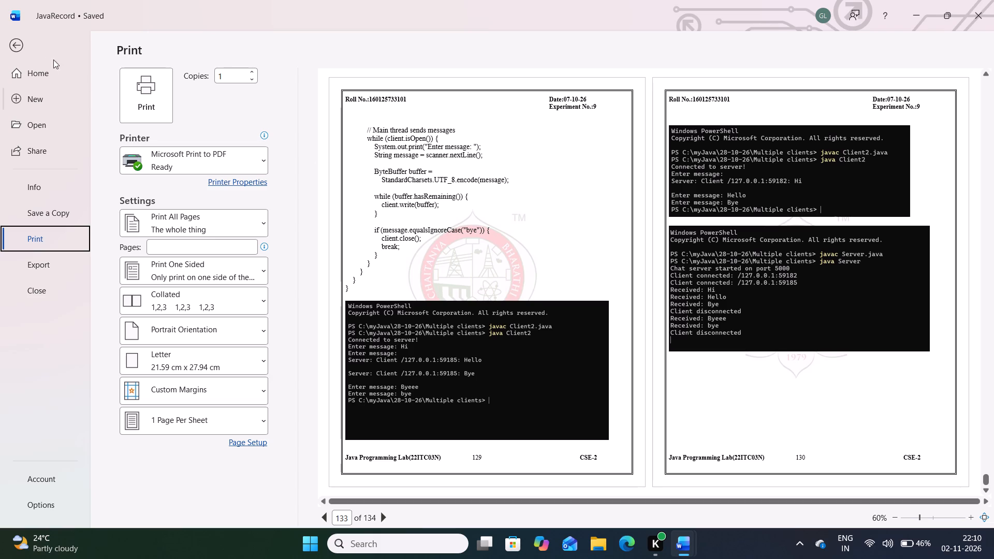
Close JavaRecord's print preview and check the headers and footers on the Experiment 10 pages from the Student program to File I/O Streams.
left_click(17, 46)
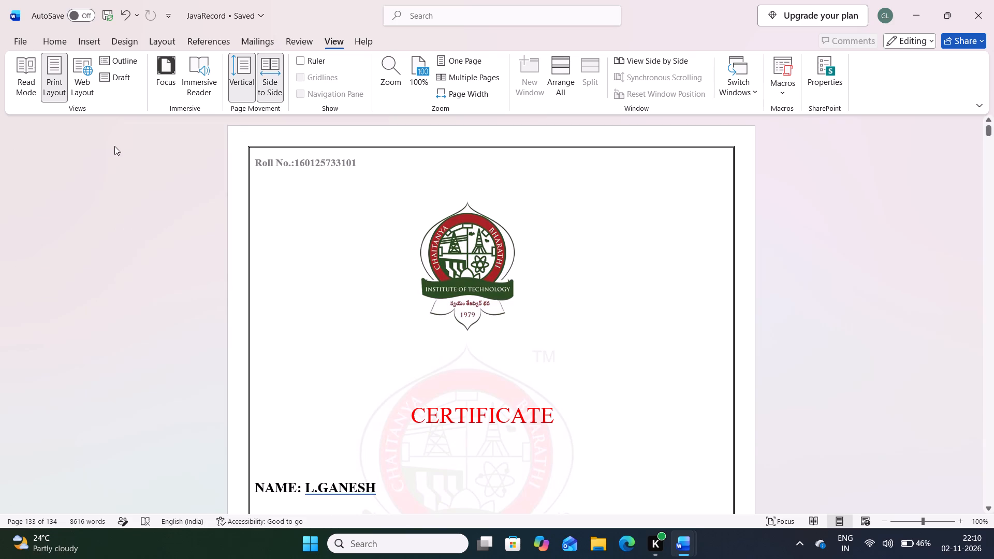
scroll(379, 340, "down", 15)
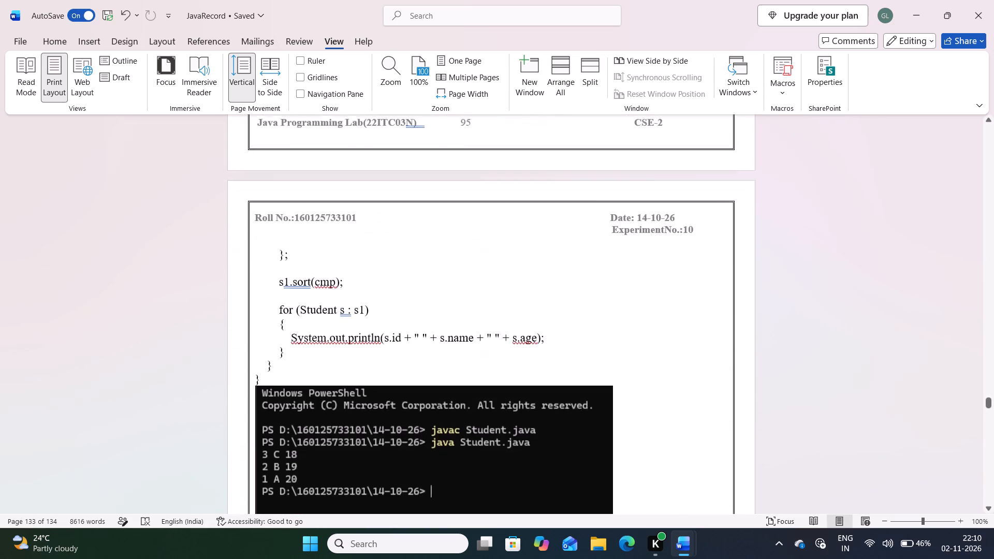
scroll(382, 353, "down", 18)
scroll(381, 358, "down", 6)
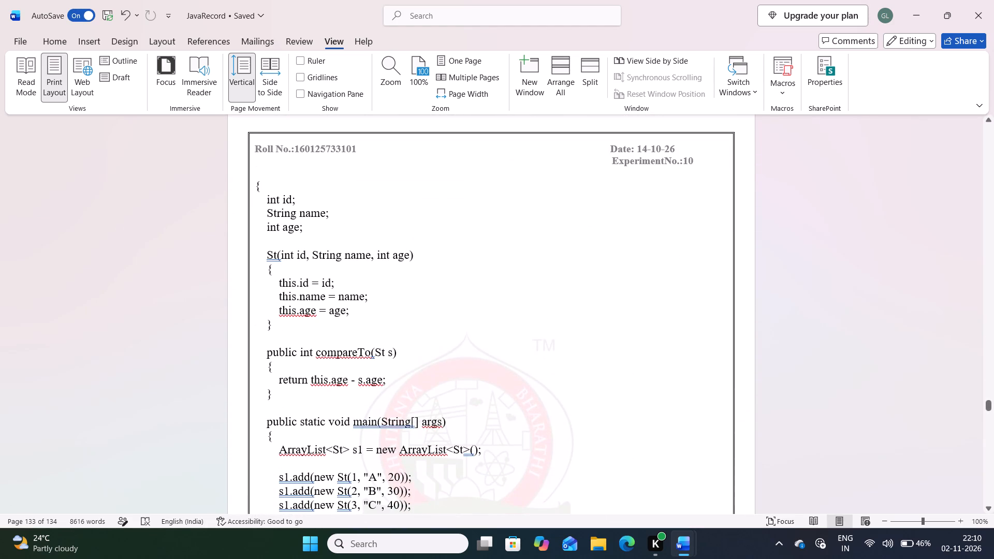
scroll(381, 359, "down", 14)
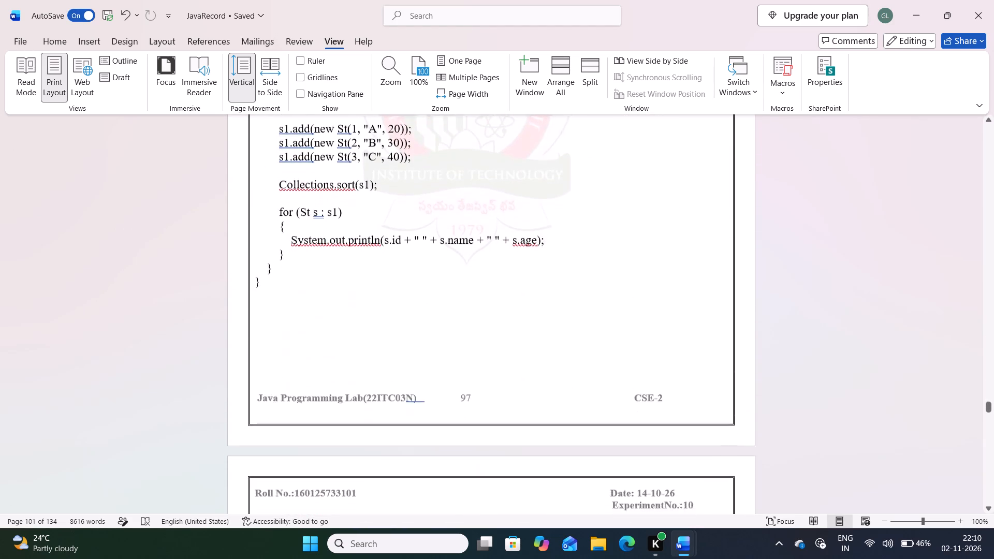
scroll(378, 363, "down", 11)
scroll(377, 364, "down", 16)
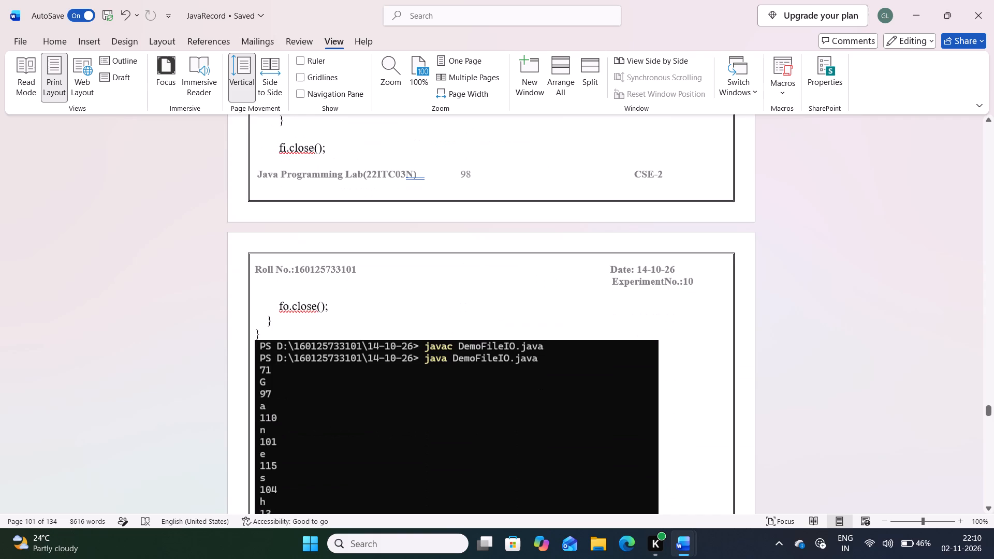
scroll(420, 380, "down", 3)
scroll(420, 383, "up", 9)
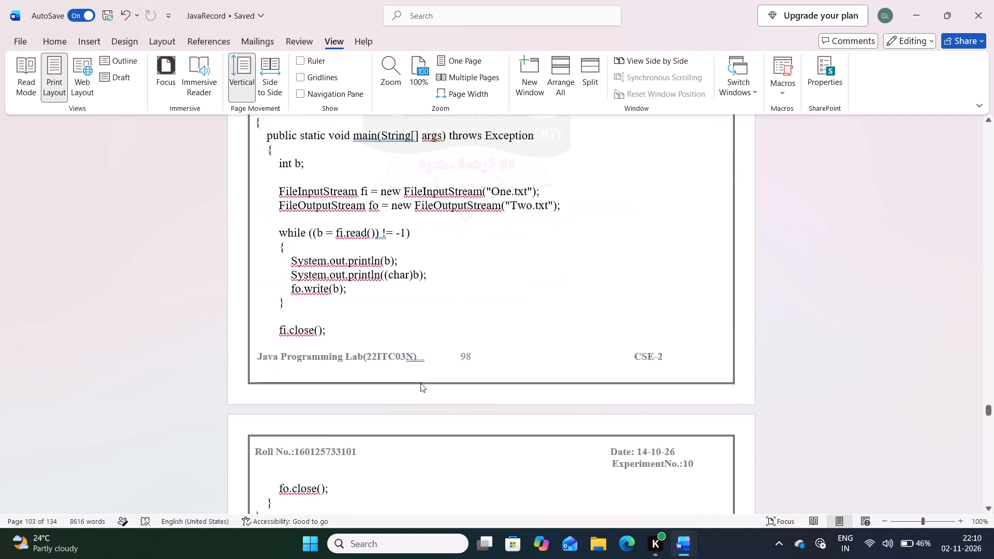
scroll(420, 383, "up", 15)
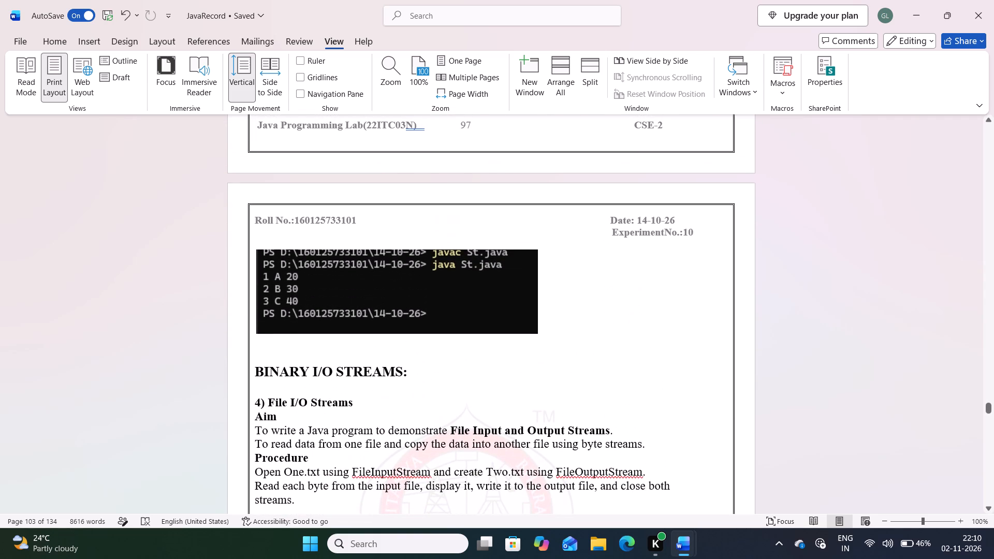
Jump to JavaRecord's last page and check the headers and footers backward to the start of Multiple Client-Server Communication.
left_click_drag(984, 410, 986, 507)
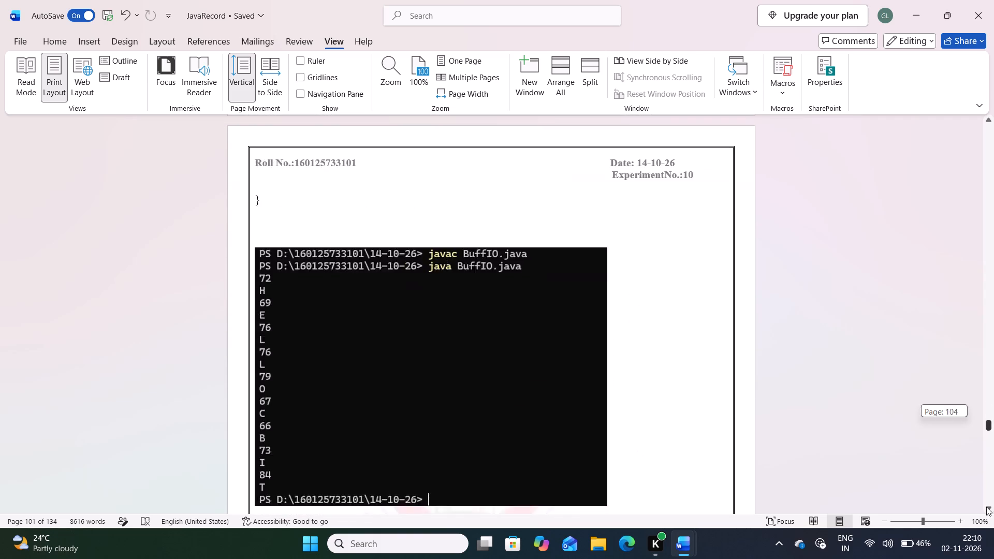
left_click_drag(986, 507, 966, 554)
scroll(761, 402, "up", 10)
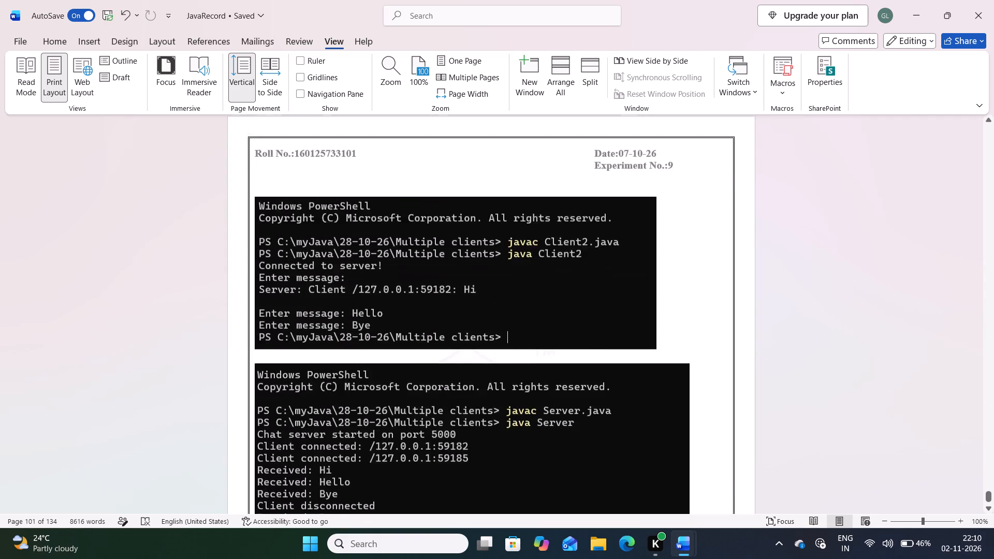
scroll(761, 393, "up", 4)
scroll(695, 354, "up", 11)
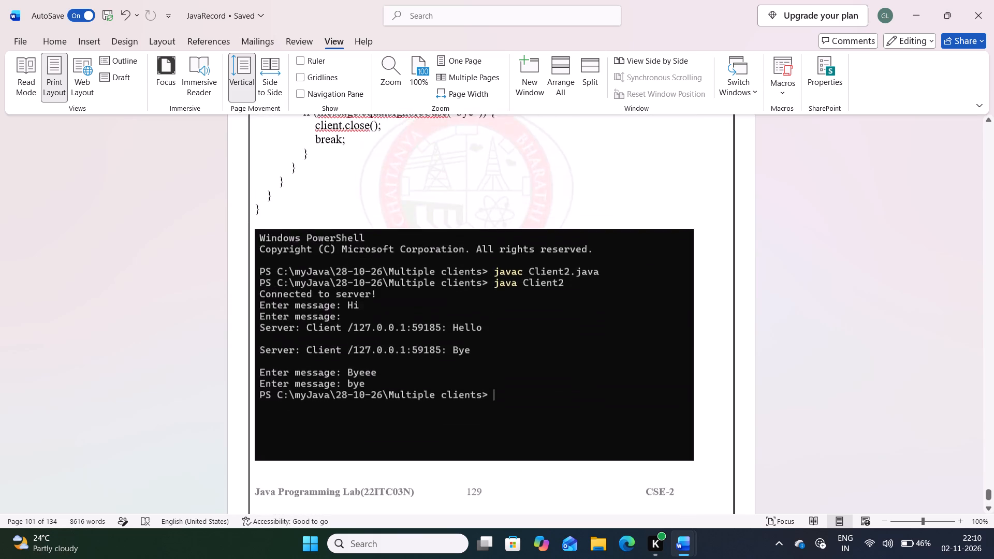
scroll(695, 352, "up", 12)
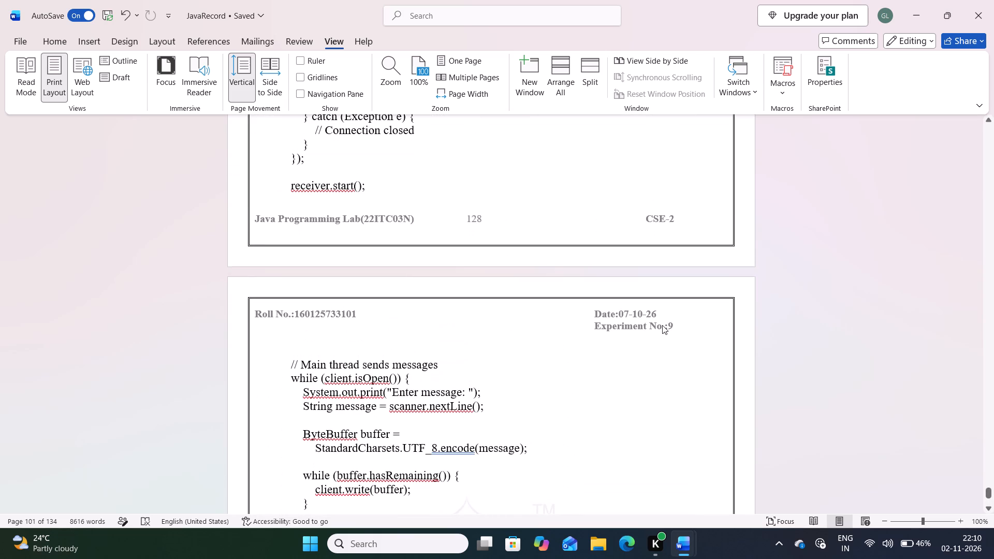
scroll(662, 325, "up", 8)
scroll(662, 325, "down", 4)
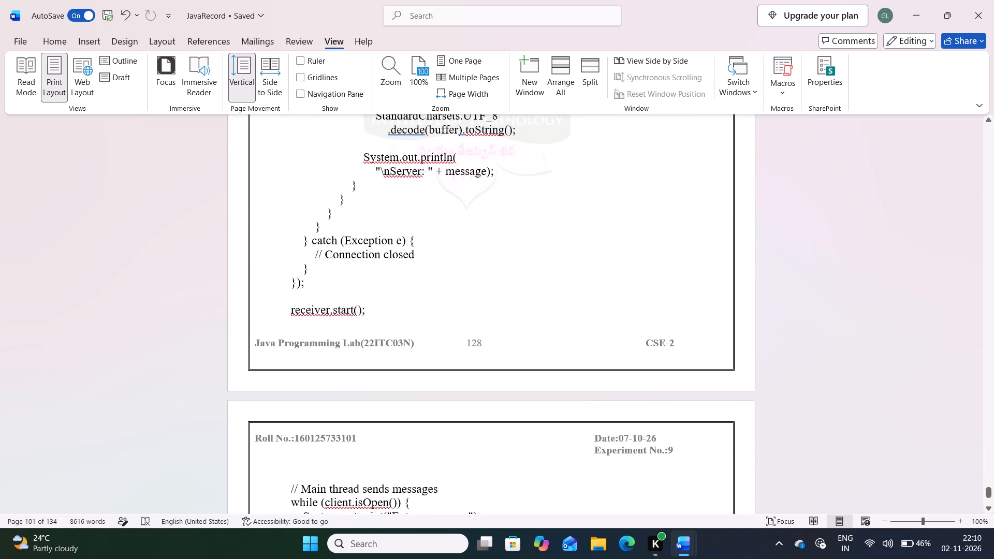
scroll(661, 327, "up", 18)
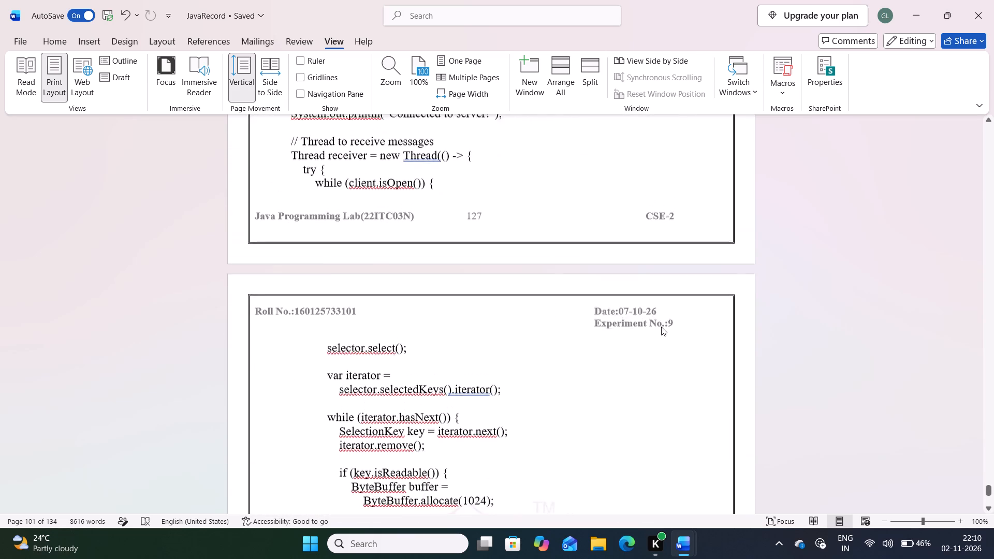
scroll(661, 327, "up", 20)
scroll(661, 327, "up", 2)
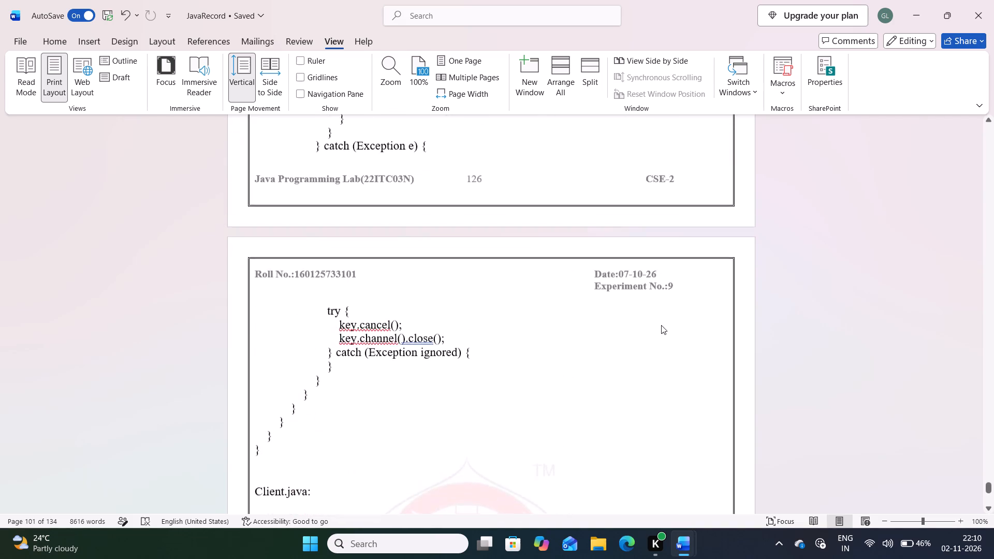
scroll(661, 325, "up", 20)
scroll(661, 325, "up", 2)
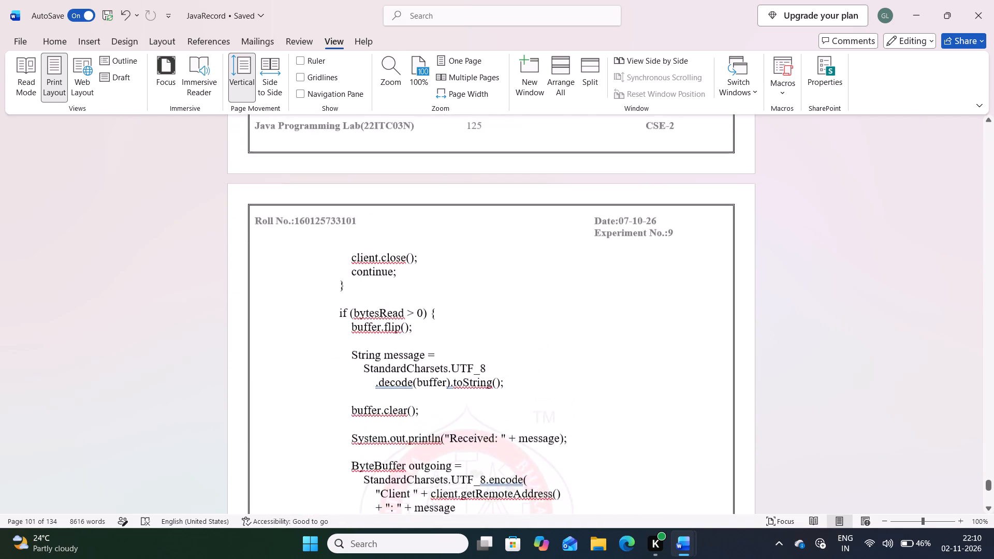
scroll(661, 325, "up", 11)
scroll(661, 325, "down", 2)
scroll(659, 325, "up", 11)
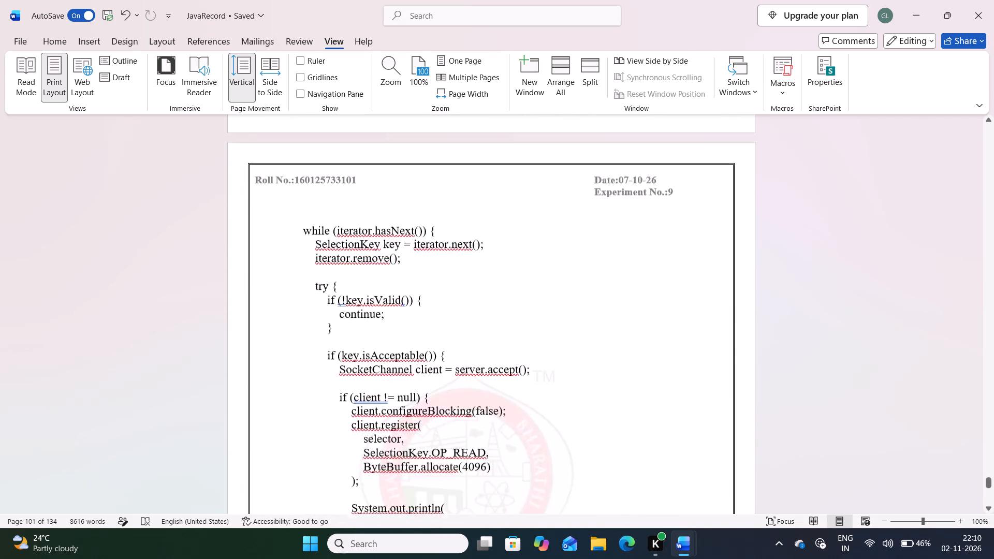
scroll(658, 325, "up", 13)
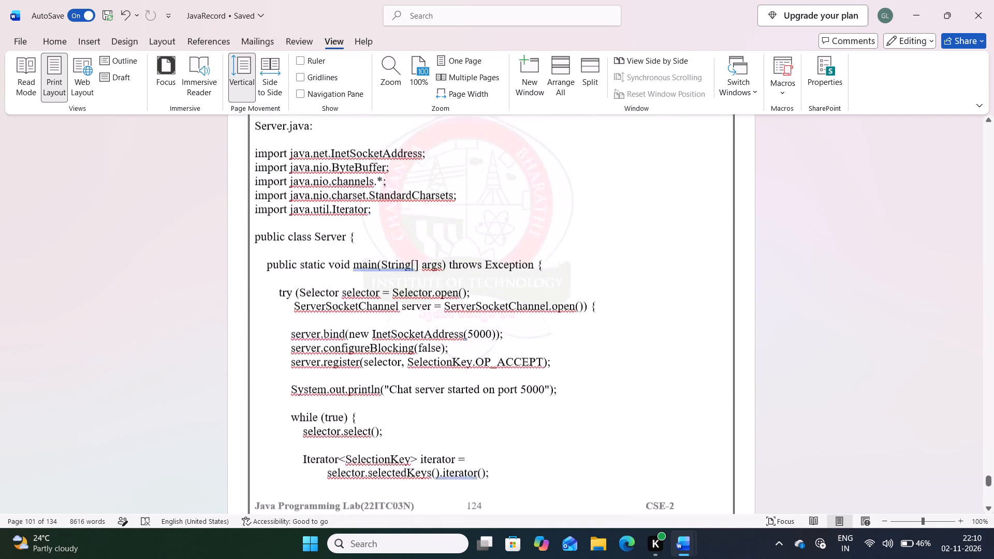
scroll(656, 323, "up", 16)
scroll(662, 321, "down", 2)
scroll(662, 322, "up", 5)
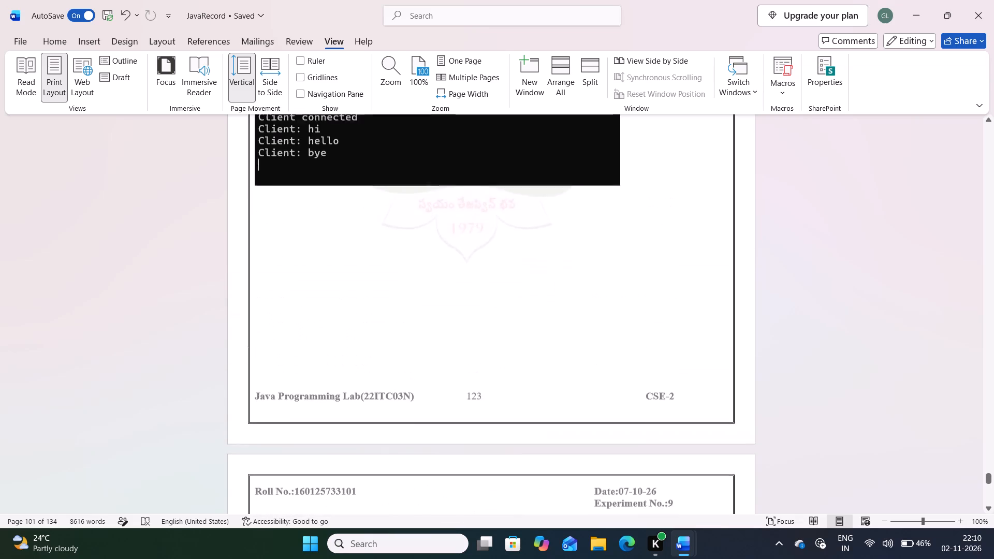
scroll(662, 322, "up", 11)
scroll(662, 322, "down", 18)
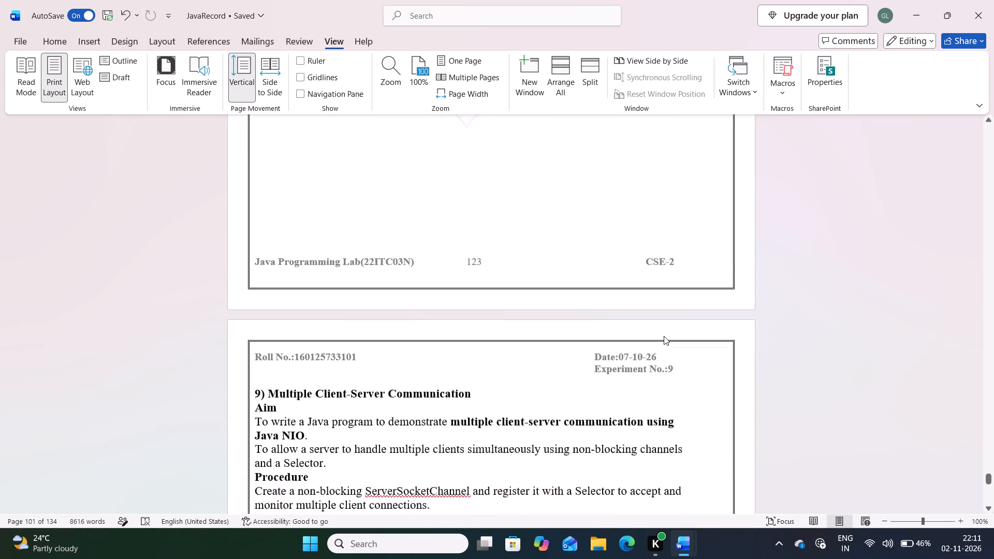
Recheck the Multiple Client-Server Communication pages from the aim down to the last page, including the header date and experiment number.
scroll(664, 336, "down", 5)
scroll(664, 339, "down", 20)
scroll(656, 361, "down", 9)
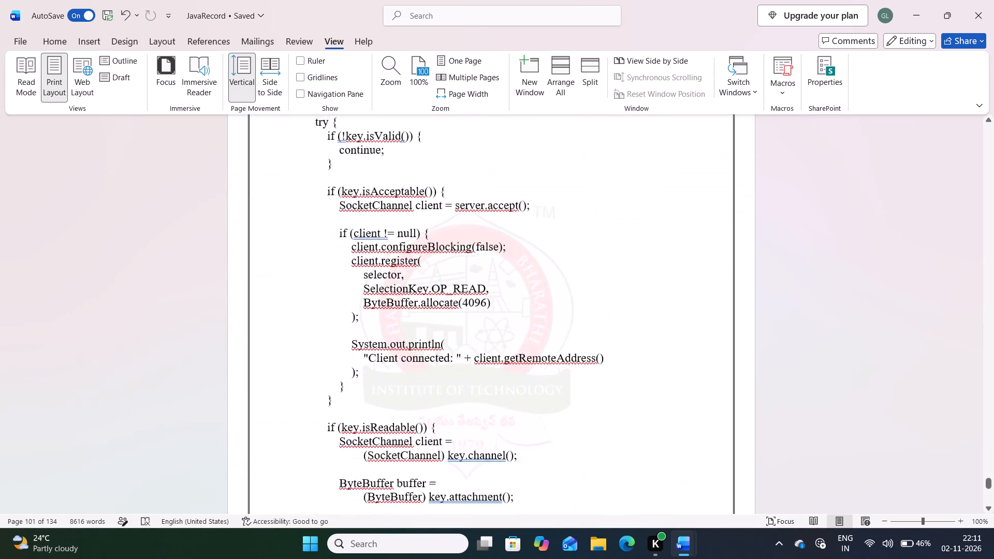
scroll(655, 367, "down", 20)
scroll(655, 367, "down", 20)
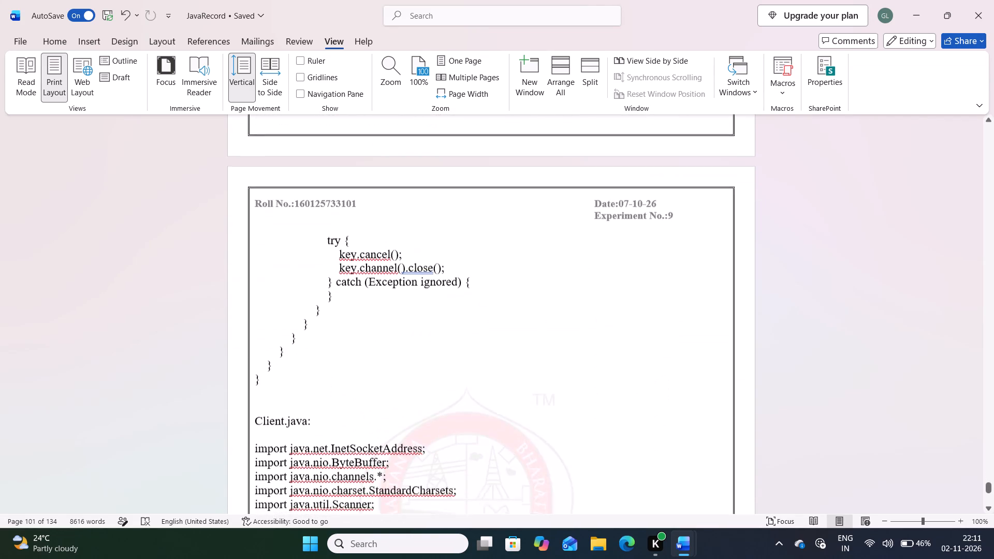
scroll(655, 416, "down", 20)
scroll(655, 416, "down", 8)
scroll(655, 472, "down", 8)
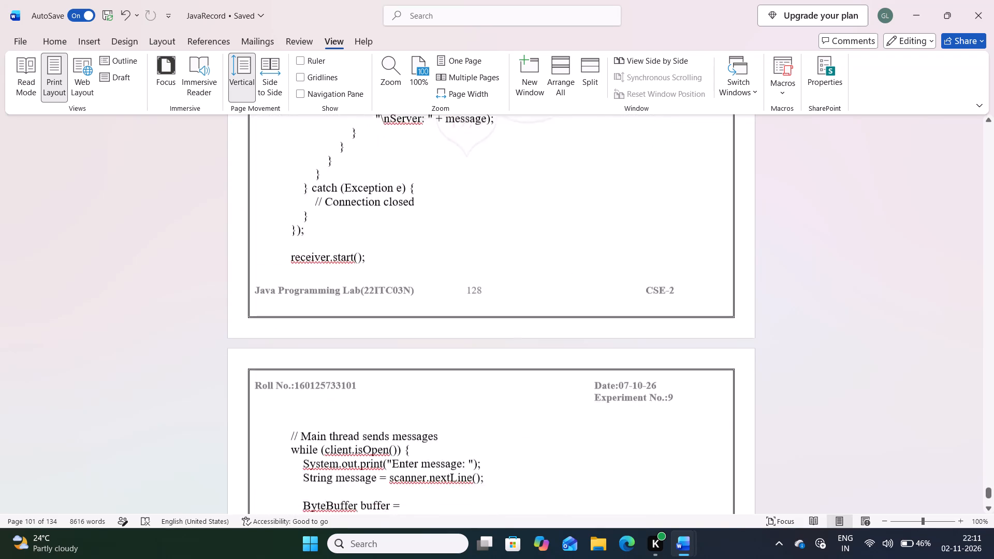
scroll(665, 509, "down", 10)
scroll(607, 380, "down", 19)
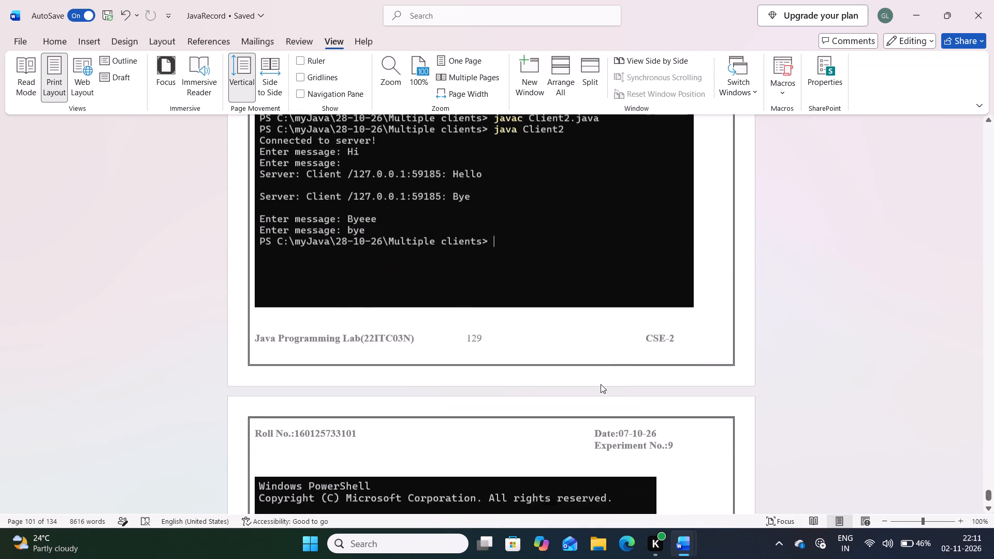
scroll(601, 384, "down", 1)
scroll(600, 386, "down", 20)
scroll(600, 386, "down", 4)
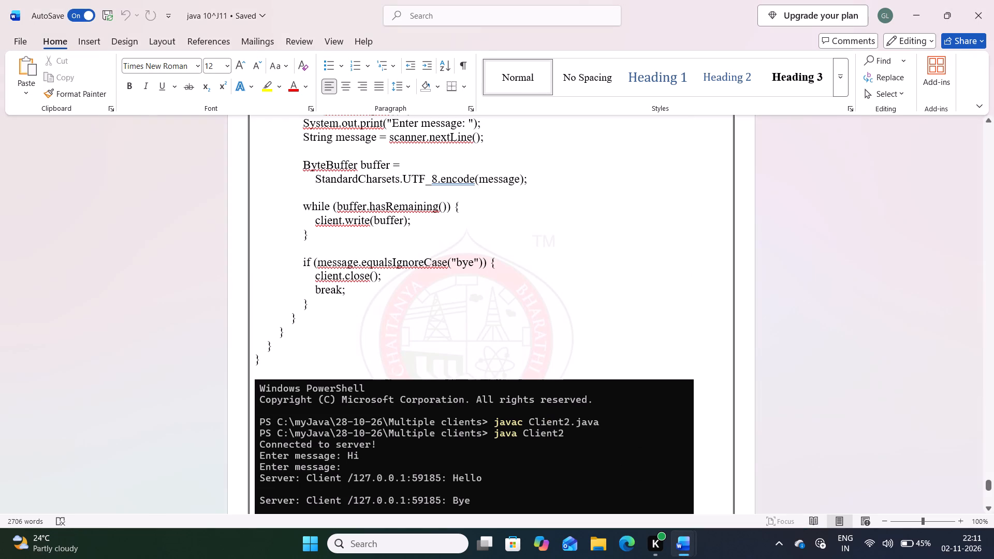
Switch to the java 10^J11 document and inspect its last page's header, opening the header area to view its section.
scroll(688, 431, "down", 17)
scroll(675, 424, "down", 8)
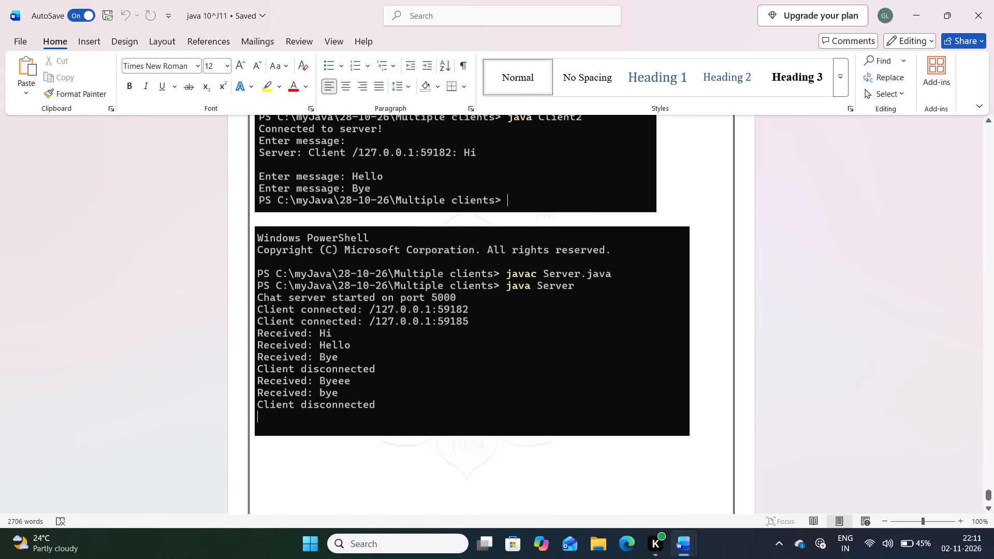
scroll(674, 427, "down", 15)
scroll(673, 428, "up", 13)
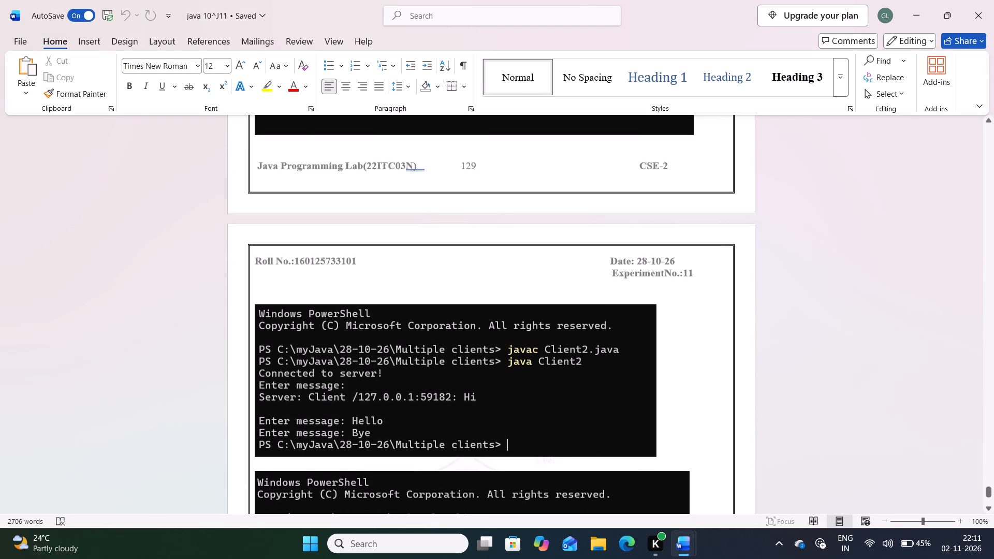
left_click(693, 278)
double_click(693, 278)
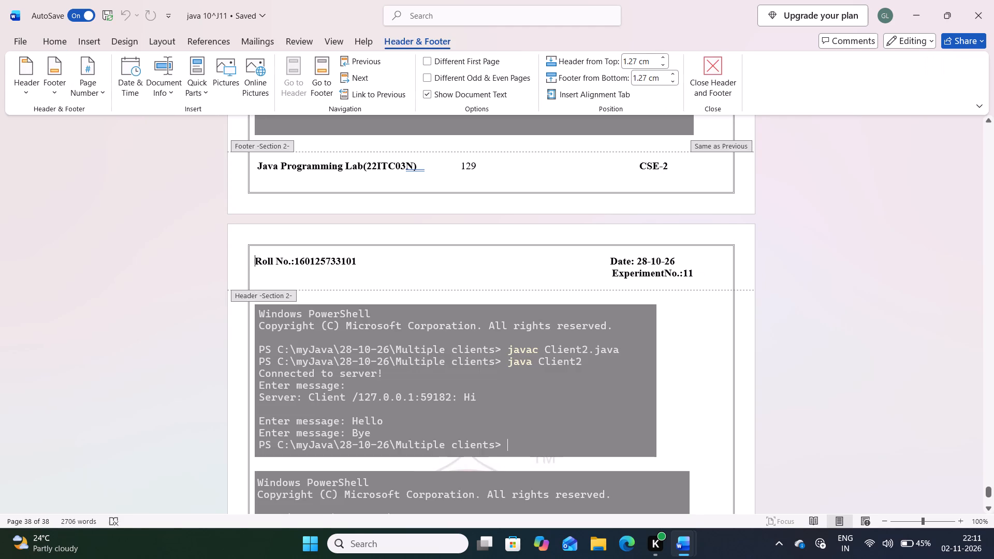
double_click(704, 385)
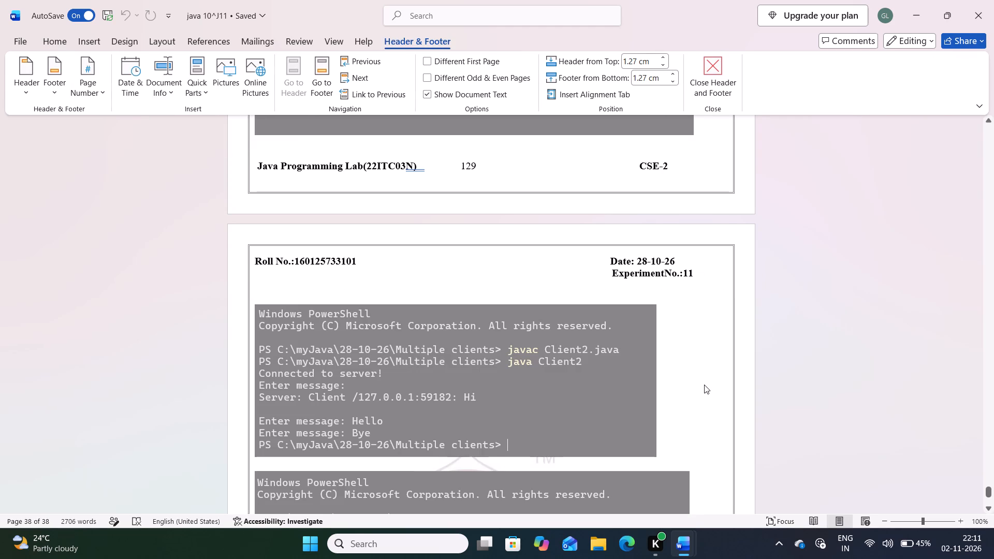
scroll(710, 452, "down", 10)
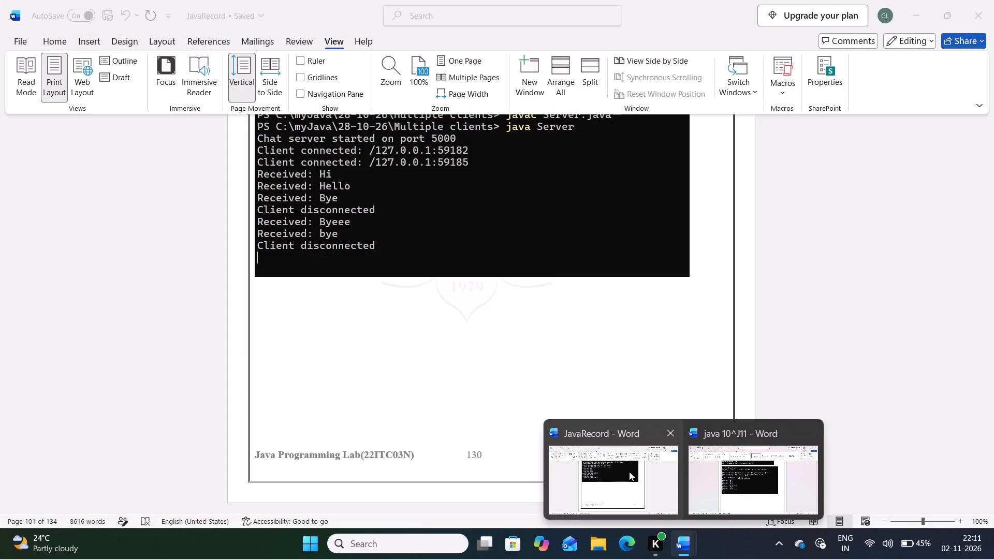
Switch back to JavaRecord and open the header area on its last page to view its section.
left_click(629, 472)
scroll(621, 453, "up", 1)
scroll(621, 453, "down", 3)
scroll(621, 453, "up", 4)
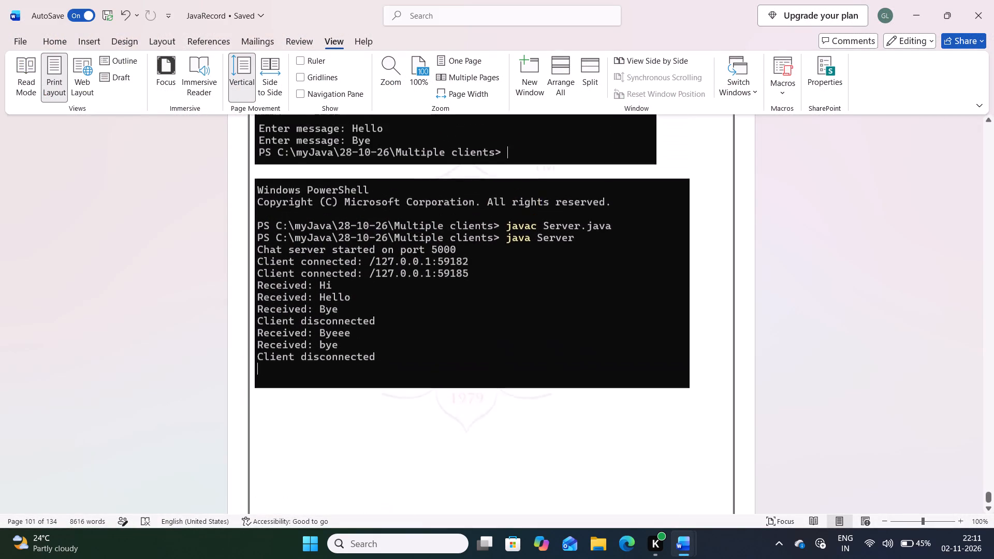
scroll(621, 453, "up", 12)
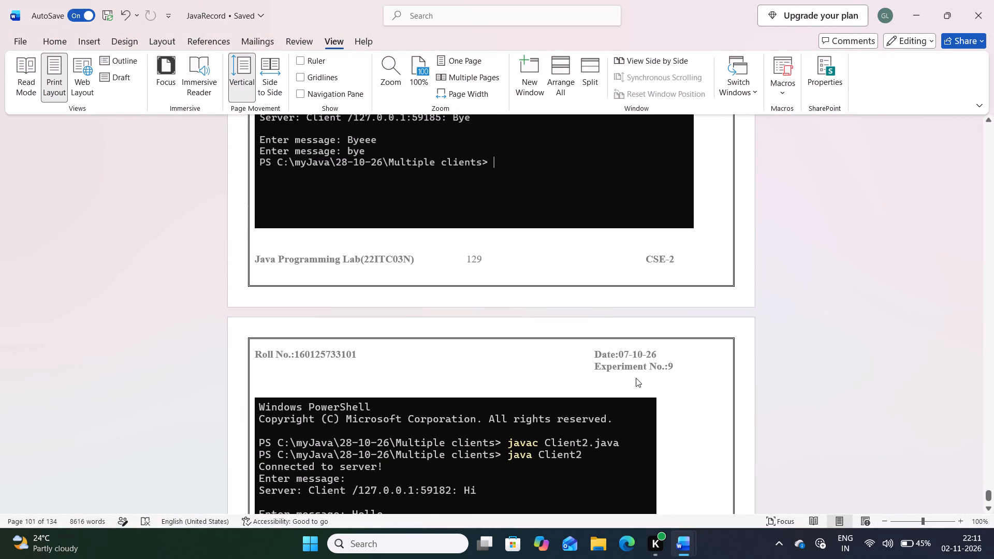
double_click(644, 359)
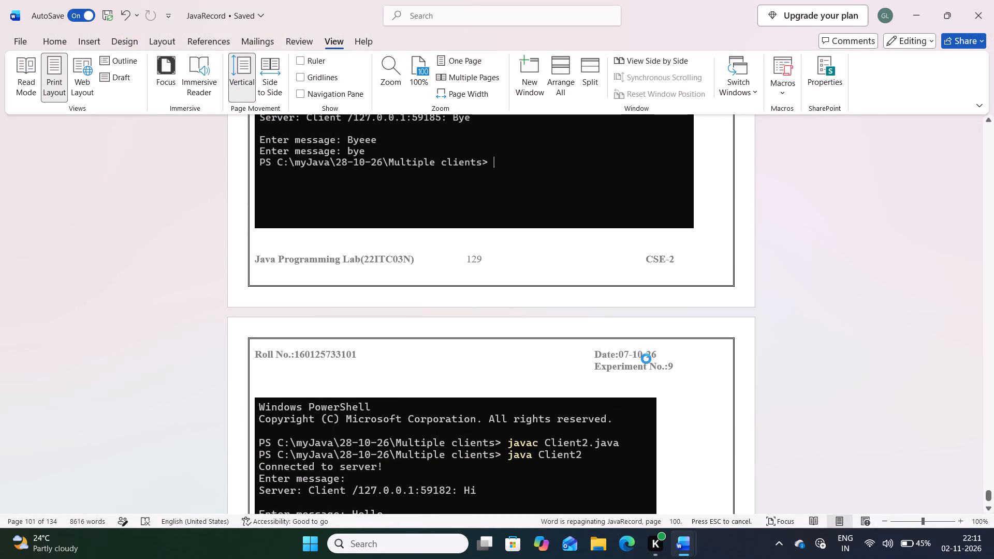
Check the header and footer section labels, date and experiment number backward through the Multiple Client-Server Communication pages.
scroll(659, 357, "up", 13)
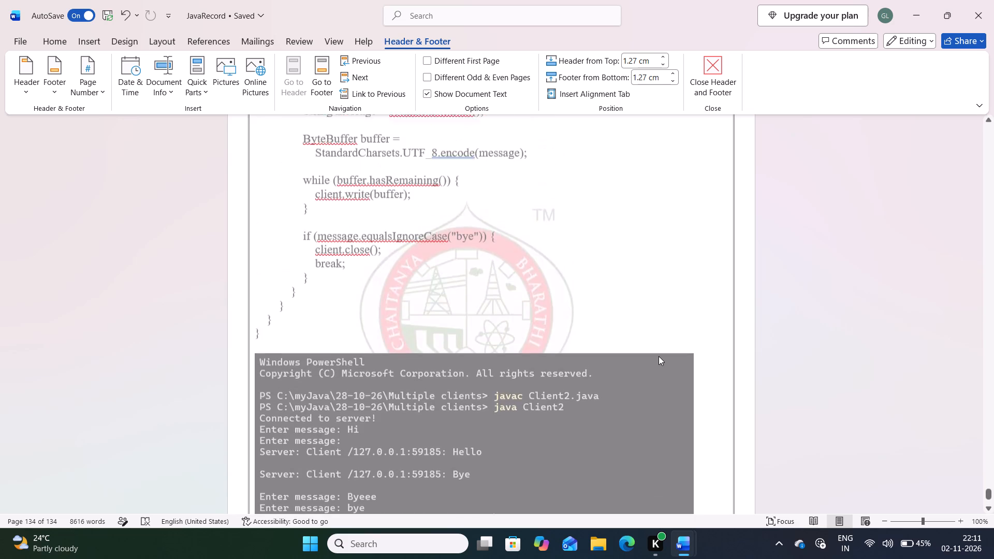
scroll(659, 356, "up", 19)
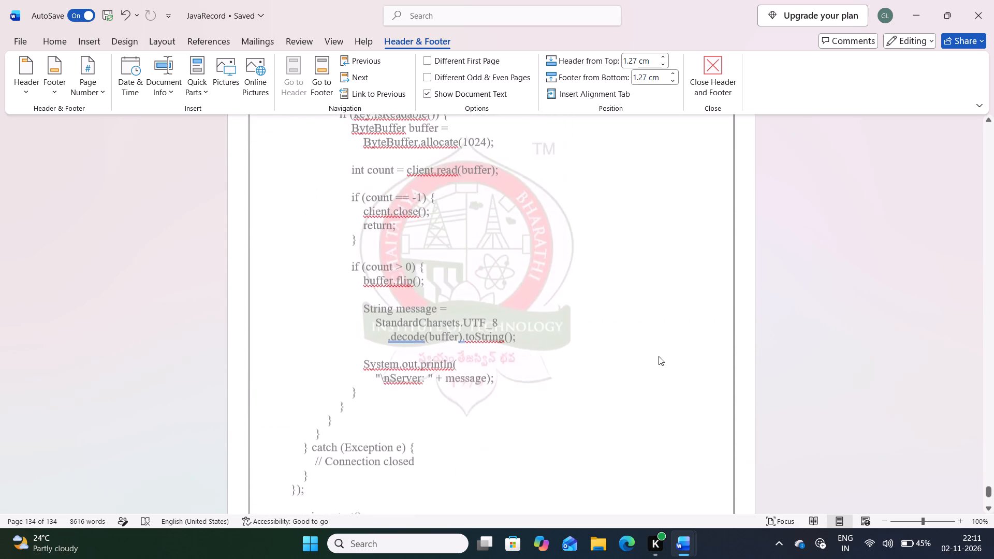
scroll(659, 356, "up", 12)
scroll(659, 356, "up", 10)
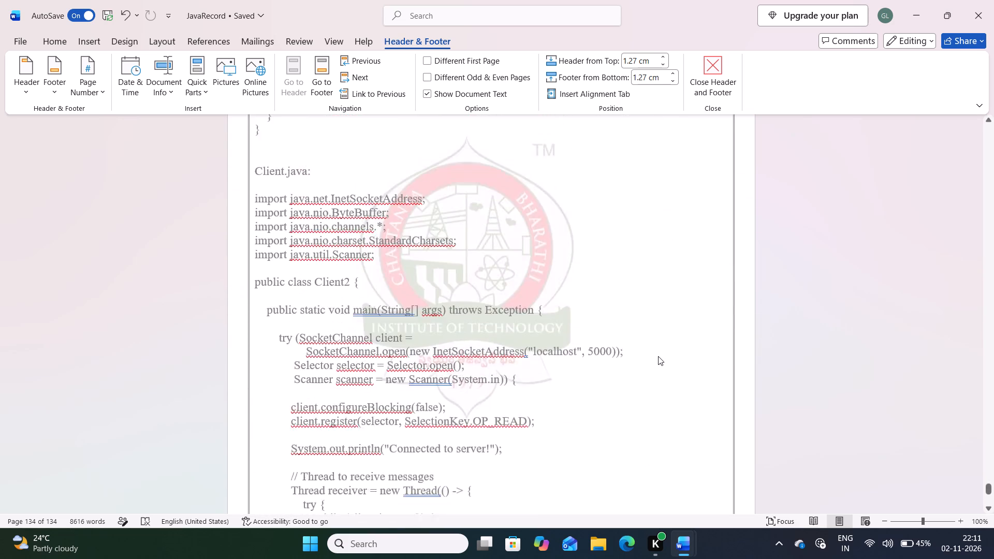
scroll(658, 356, "up", 19)
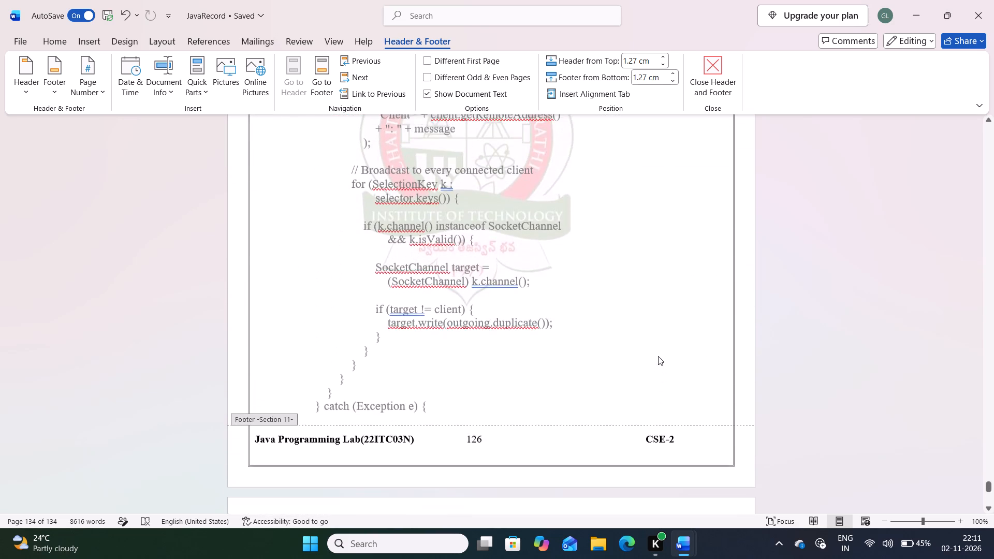
scroll(658, 356, "up", 11)
scroll(659, 350, "down", 8)
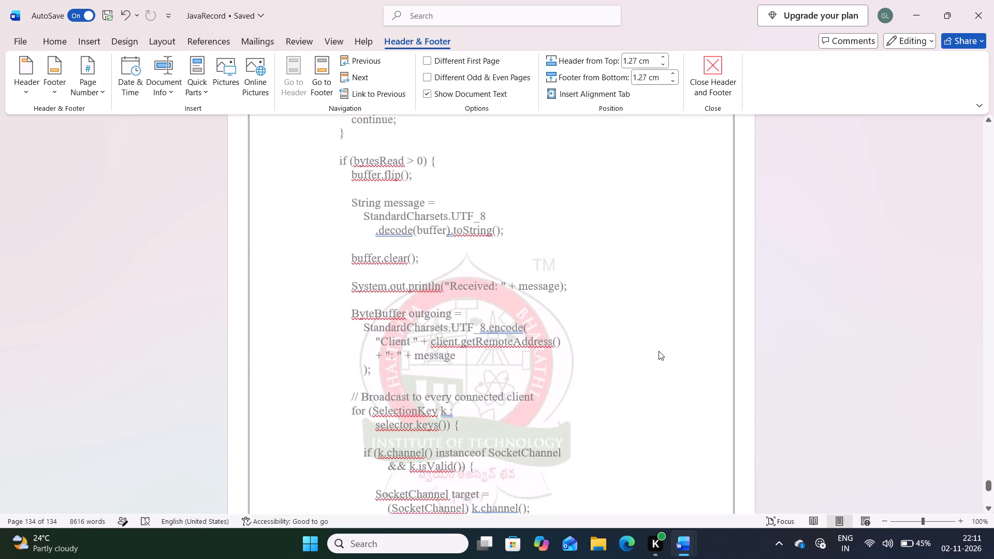
scroll(659, 351, "down", 7)
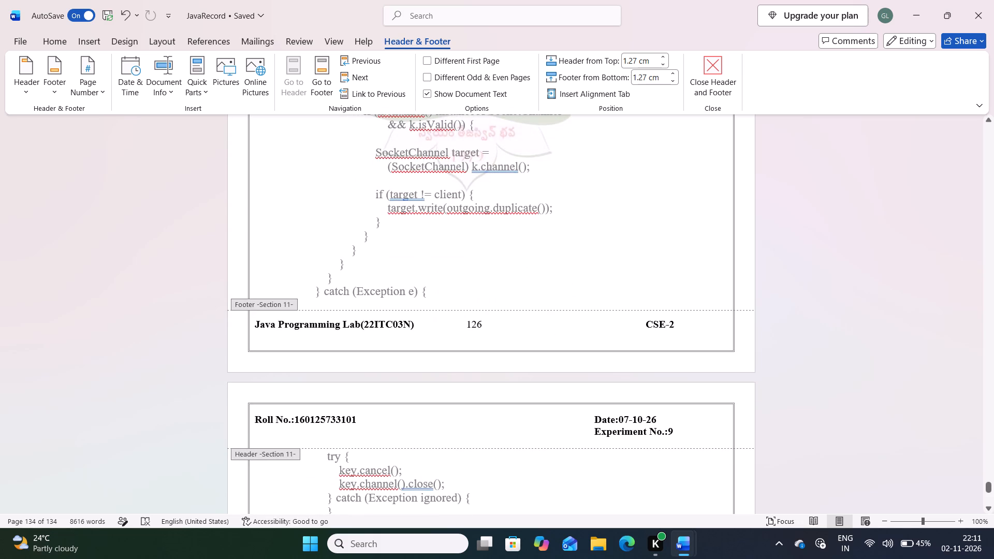
left_click(698, 414)
scroll(666, 393, "up", 16)
scroll(668, 400, "down", 1)
scroll(668, 400, "up", 3)
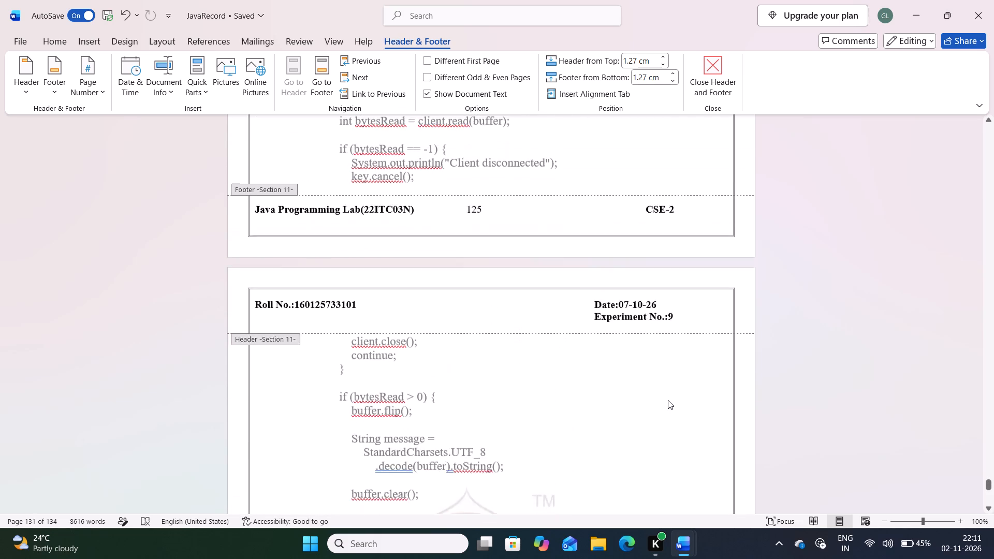
scroll(668, 400, "up", 19)
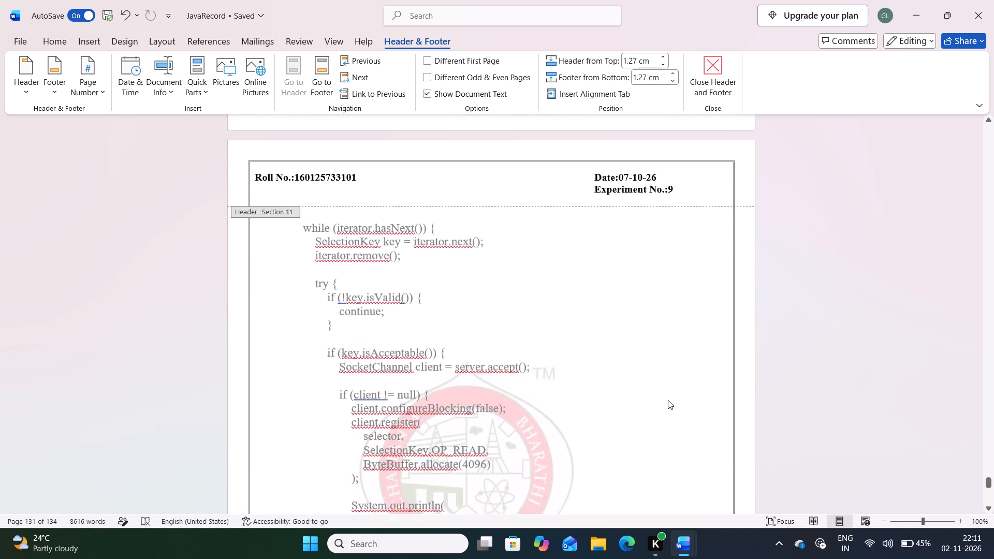
scroll(668, 400, "up", 20)
scroll(668, 400, "up", 4)
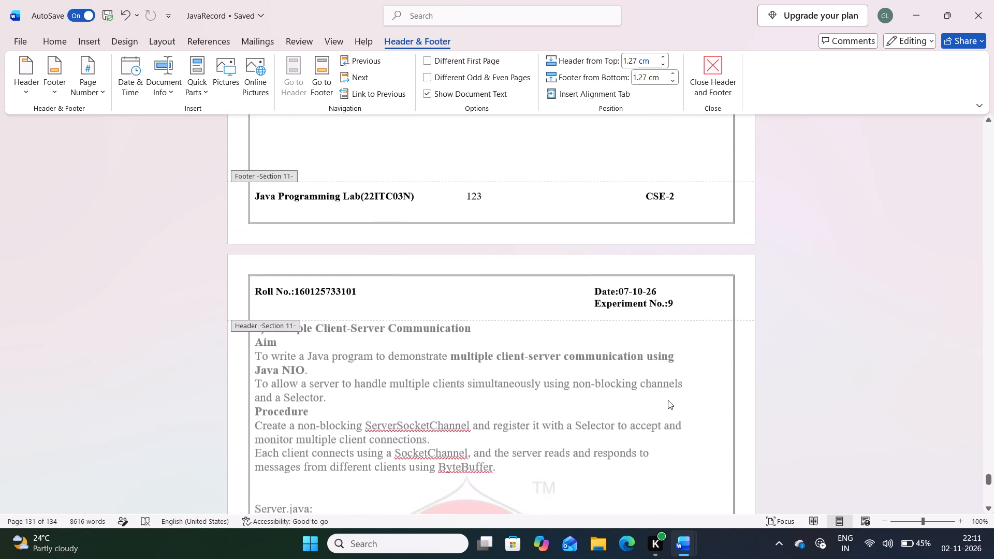
scroll(668, 400, "up", 10)
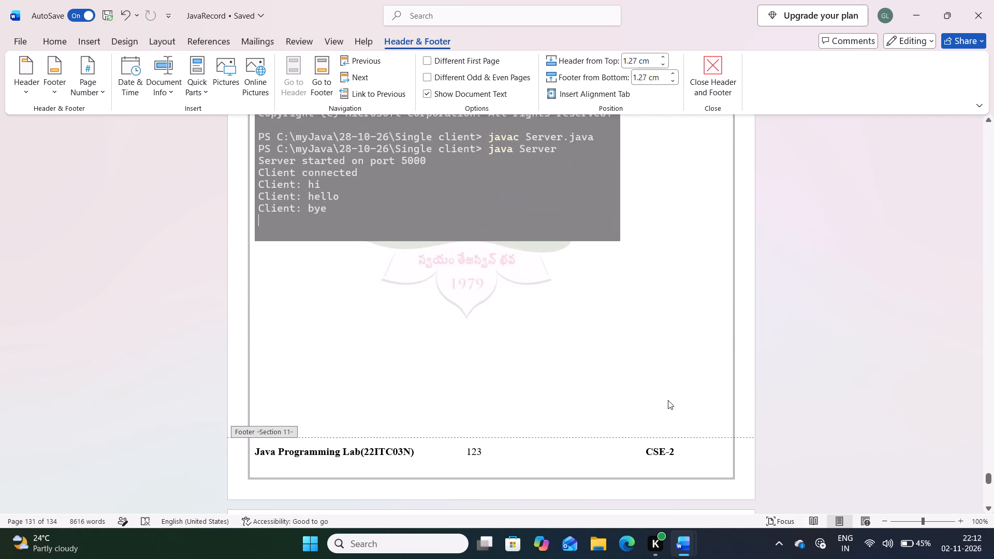
Check the header and footer sections backward through the single-client Client-Server Communication pages.
scroll(668, 400, "down", 3)
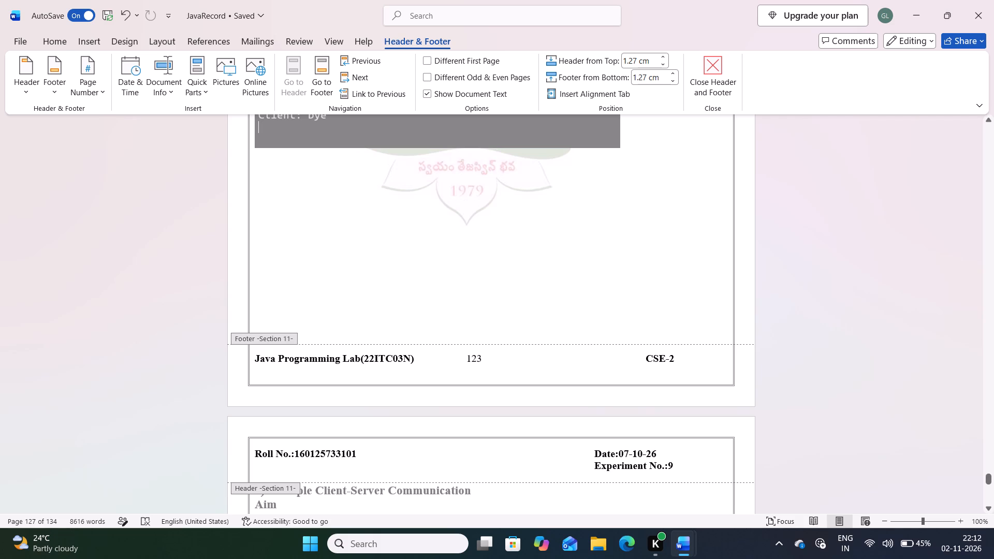
scroll(664, 420, "up", 3)
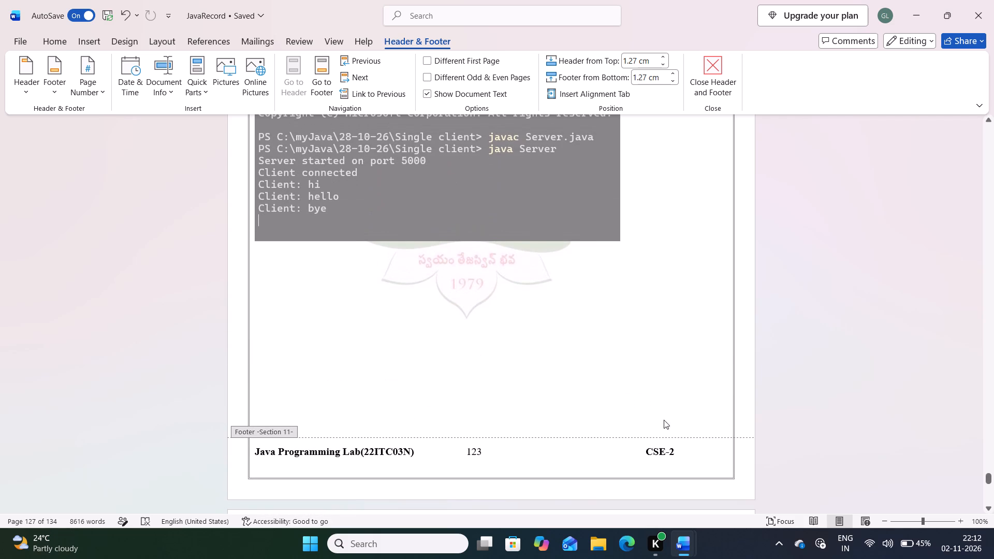
scroll(664, 420, "down", 3)
scroll(664, 420, "up", 6)
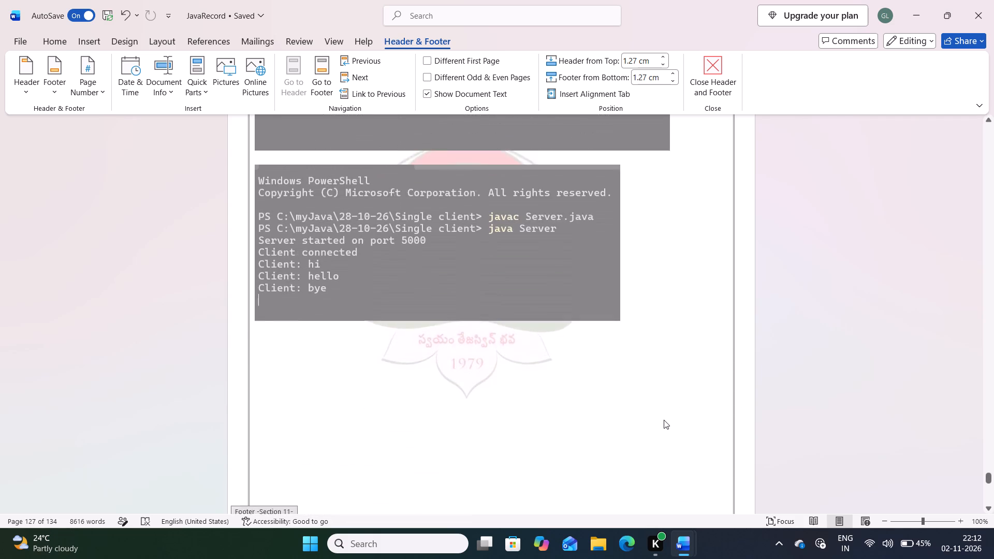
scroll(664, 420, "up", 16)
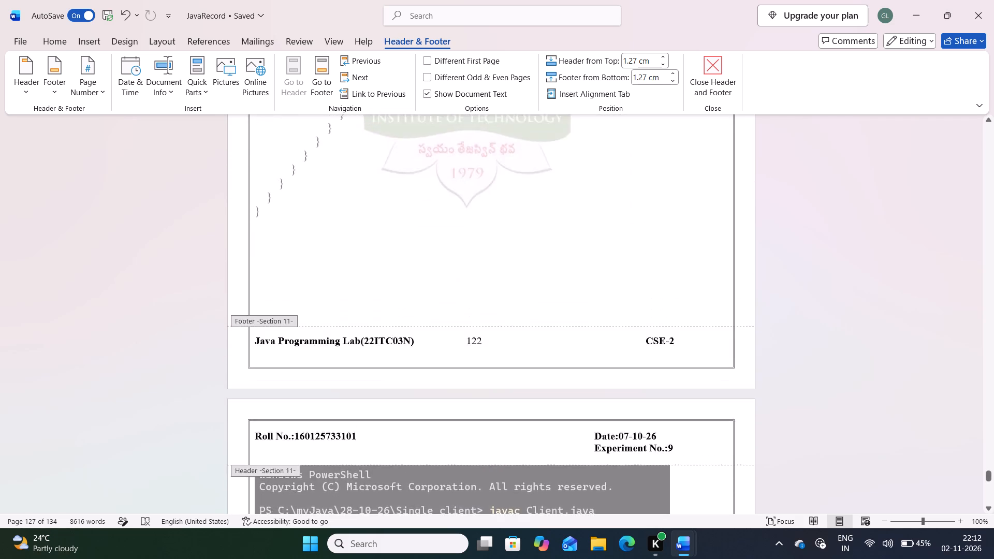
scroll(664, 420, "up", 19)
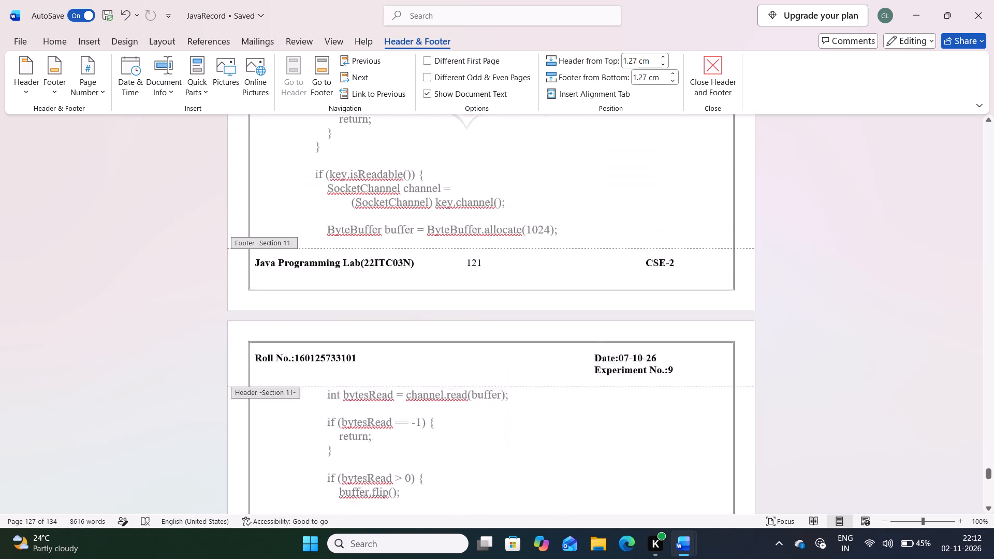
scroll(664, 420, "up", 20)
scroll(664, 420, "up", 4)
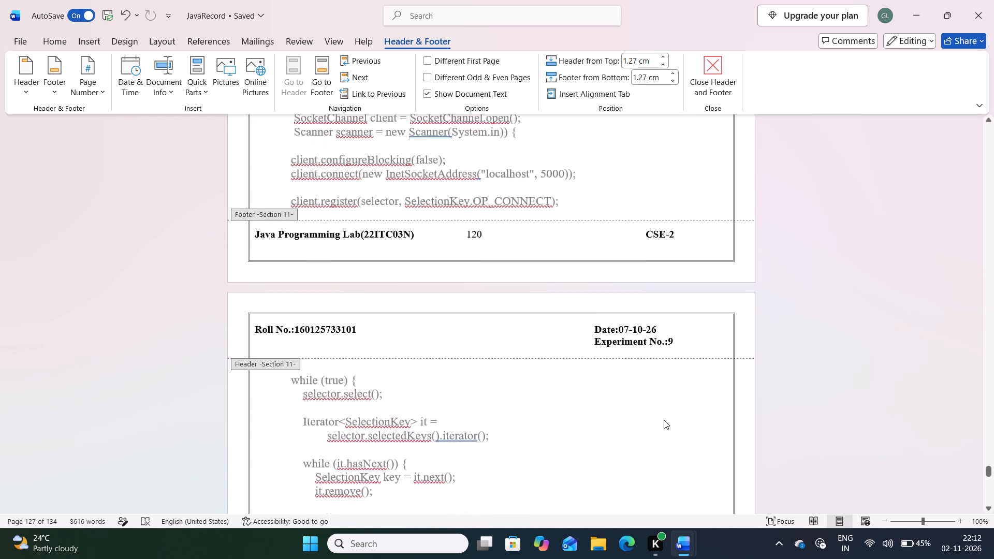
scroll(664, 420, "up", 20)
scroll(664, 420, "up", 4)
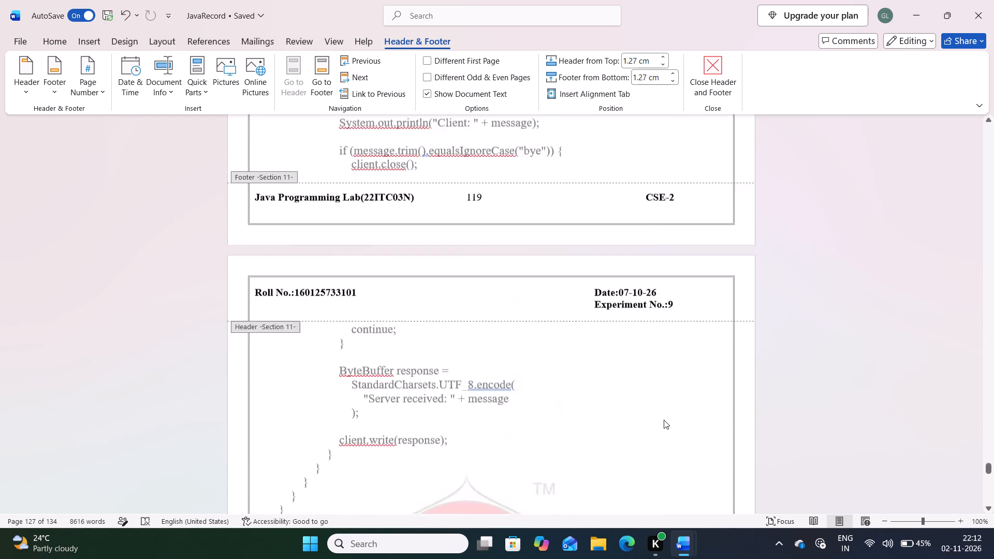
scroll(664, 420, "up", 20)
scroll(664, 420, "up", 4)
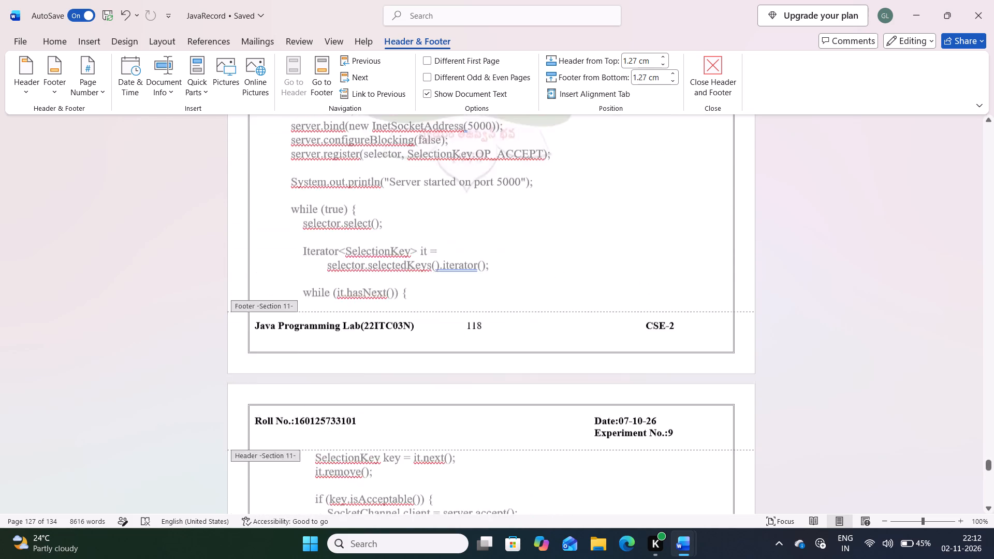
scroll(664, 420, "up", 20)
scroll(664, 420, "down", 1)
scroll(664, 420, "up", 3)
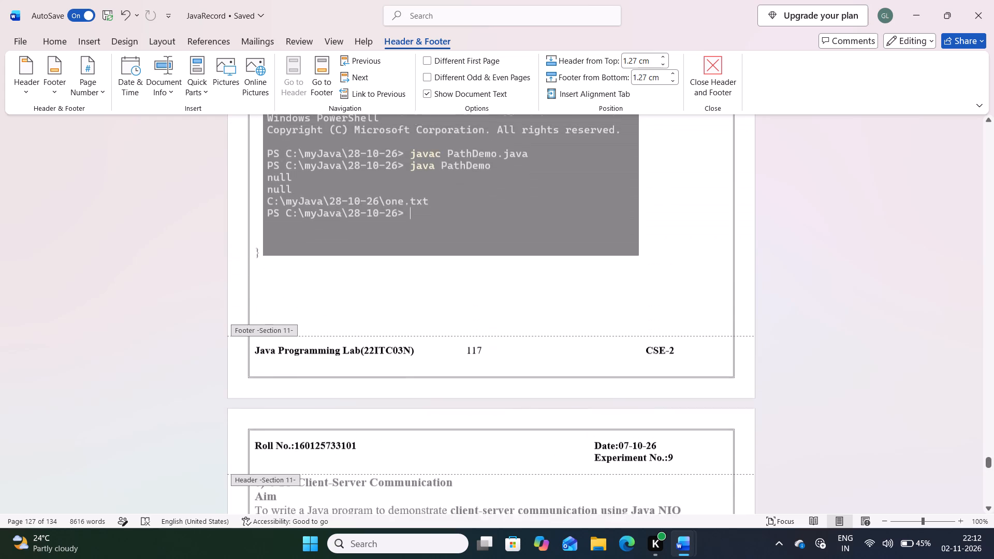
Check the header and footer sections backward from the Path Interface page through Serialization and Deserialization to LineNumberReader.
scroll(664, 420, "up", 8)
scroll(664, 420, "down", 2)
scroll(664, 420, "up", 12)
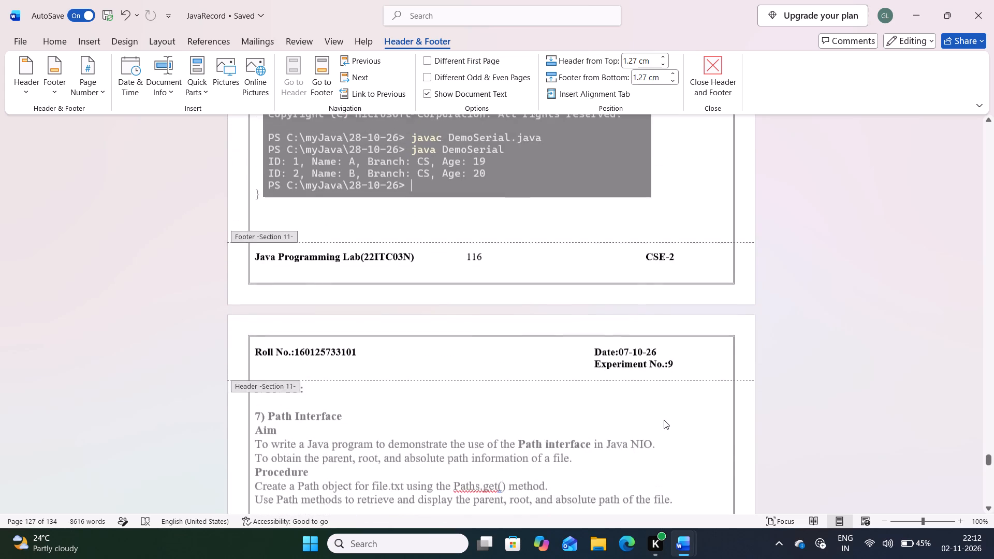
scroll(664, 420, "up", 11)
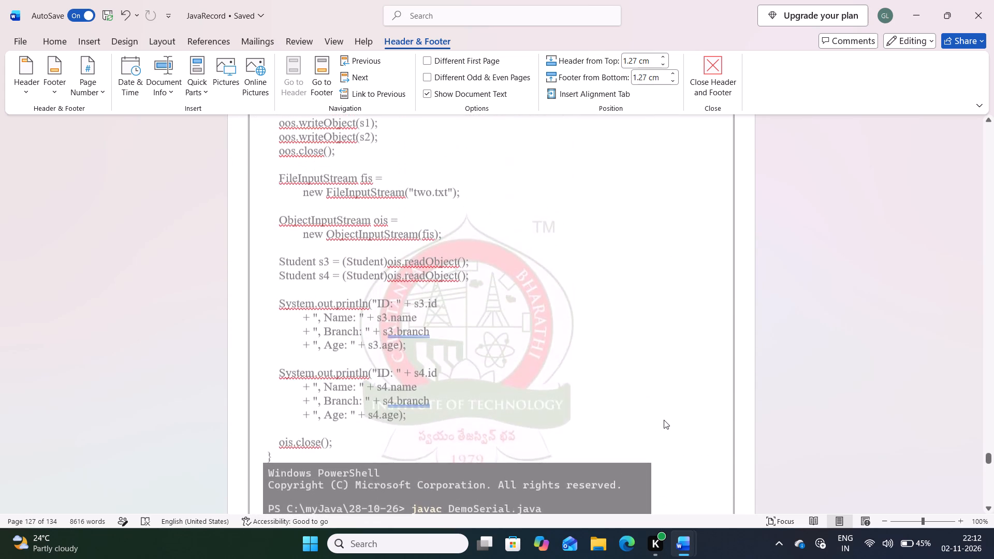
scroll(664, 420, "up", 20)
scroll(664, 420, "up", 3)
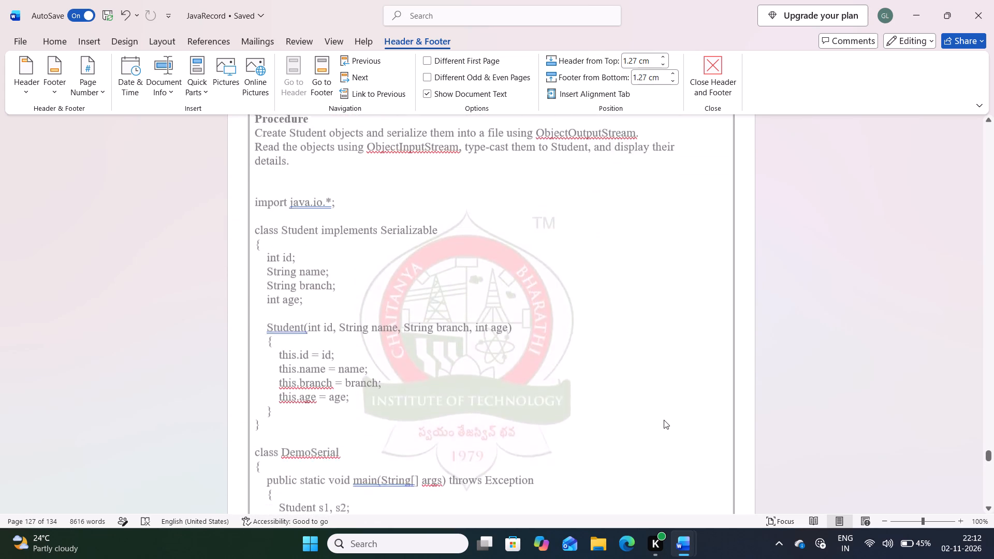
scroll(664, 420, "up", 14)
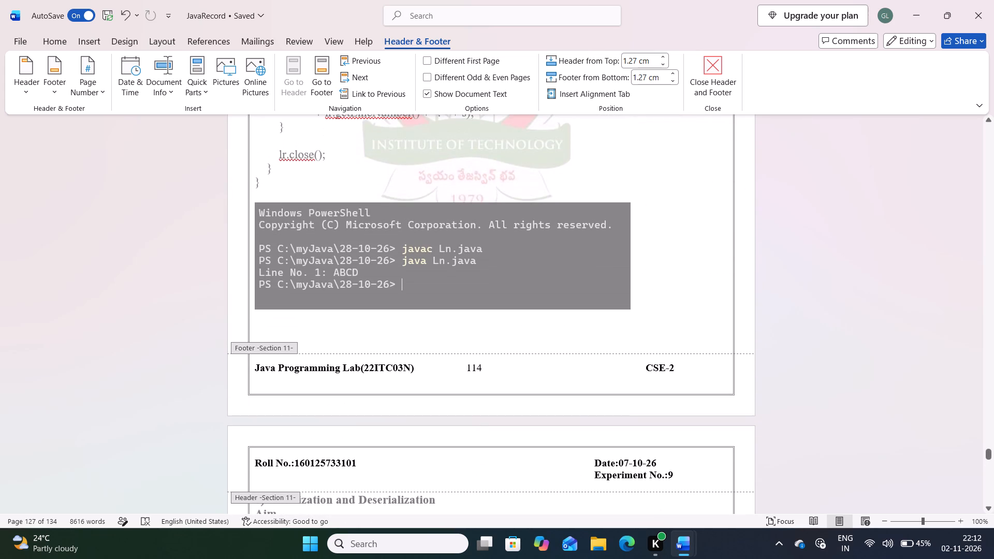
scroll(664, 420, "up", 11)
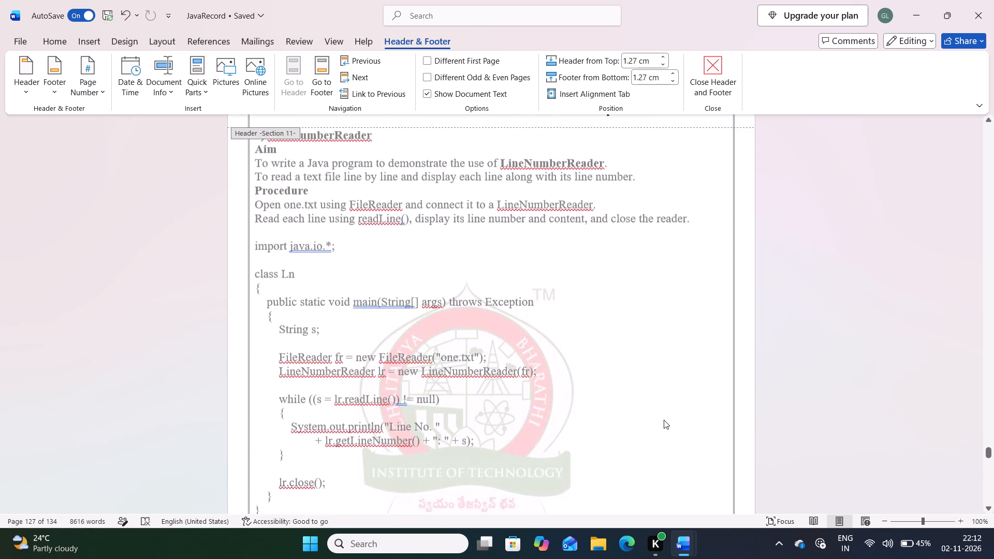
scroll(664, 420, "up", 14)
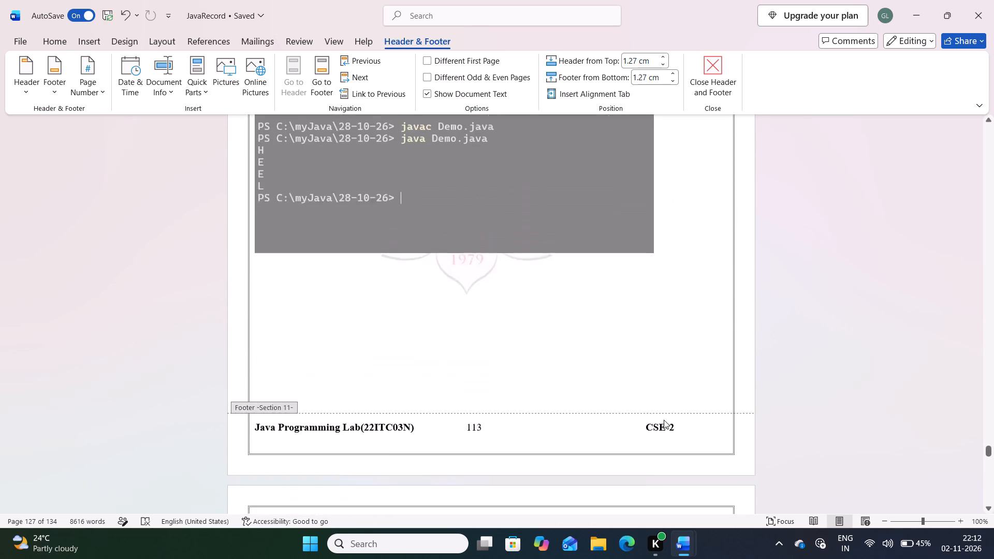
Trace the headers and footers backward from PushbackReader to the boundary between Section 11 and Section 10.
scroll(664, 420, "up", 20)
scroll(664, 420, "up", 3)
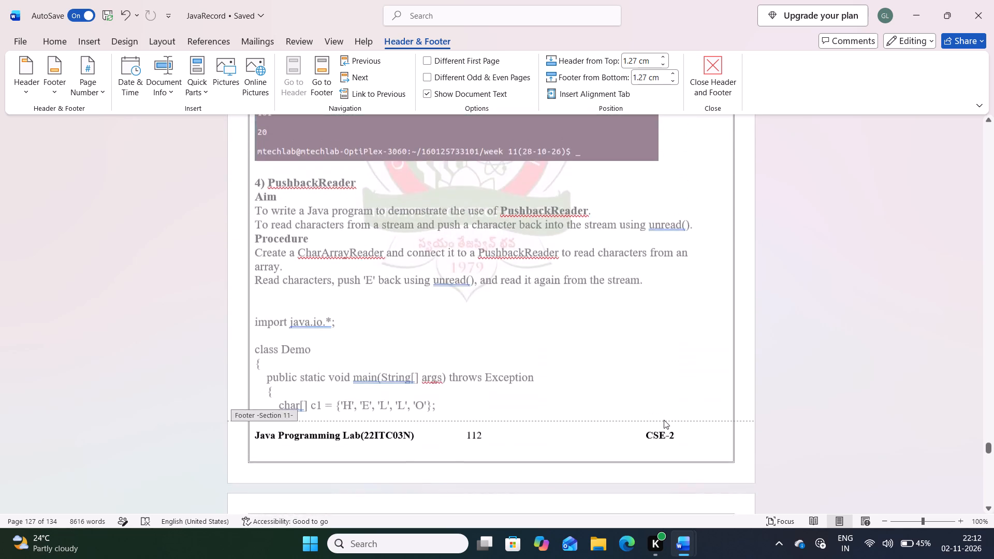
scroll(664, 420, "up", 20)
scroll(664, 420, "up", 5)
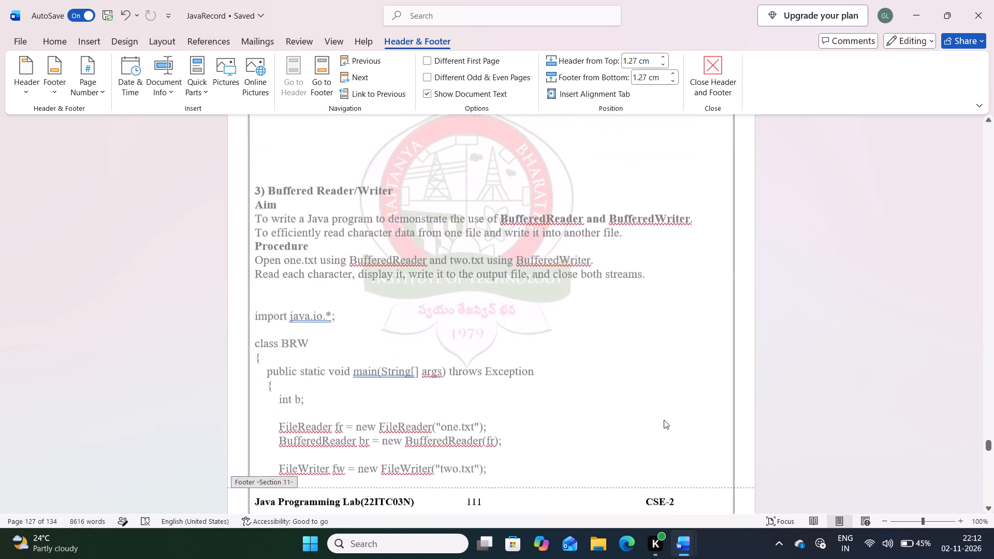
scroll(664, 420, "up", 3)
scroll(664, 420, "up", 19)
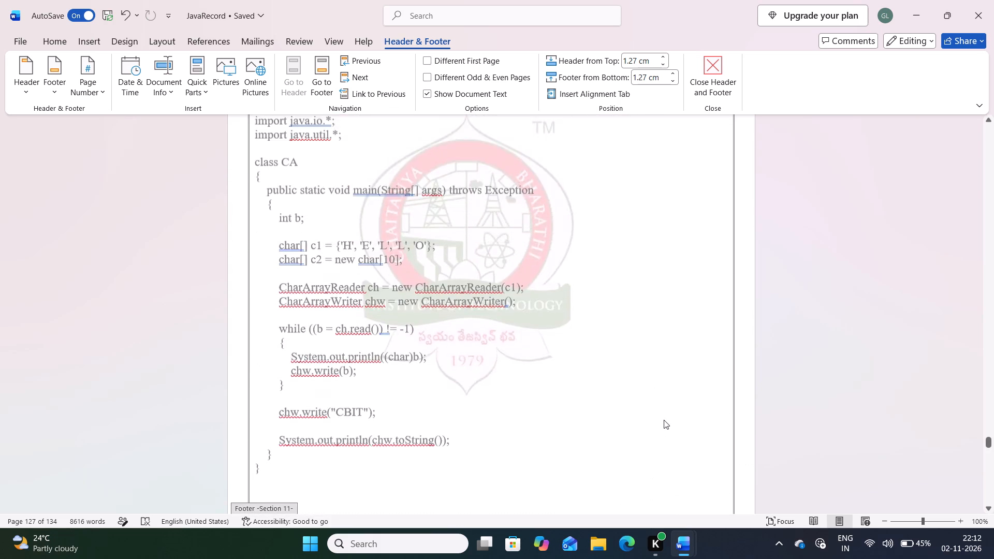
scroll(664, 420, "up", 14)
scroll(664, 420, "up", 7)
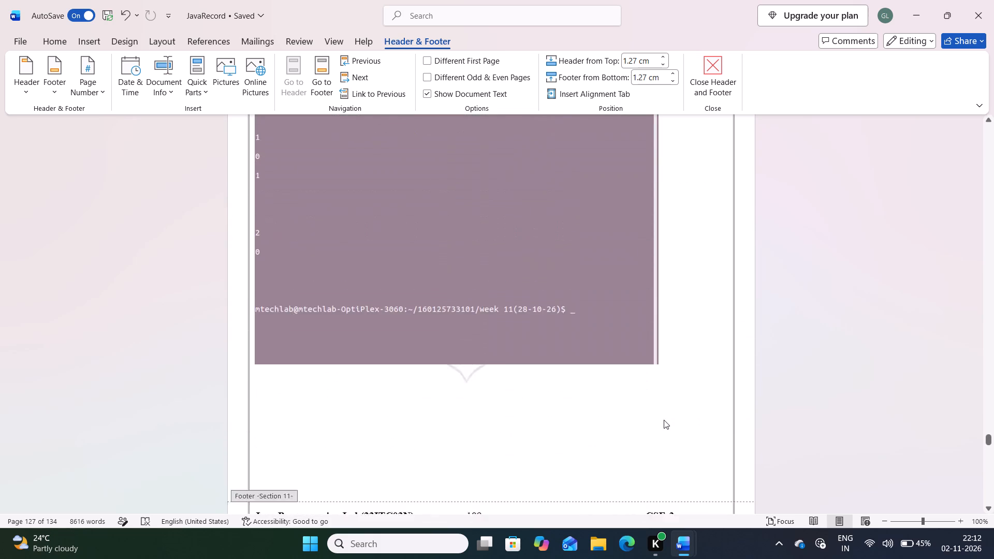
scroll(664, 420, "up", 20)
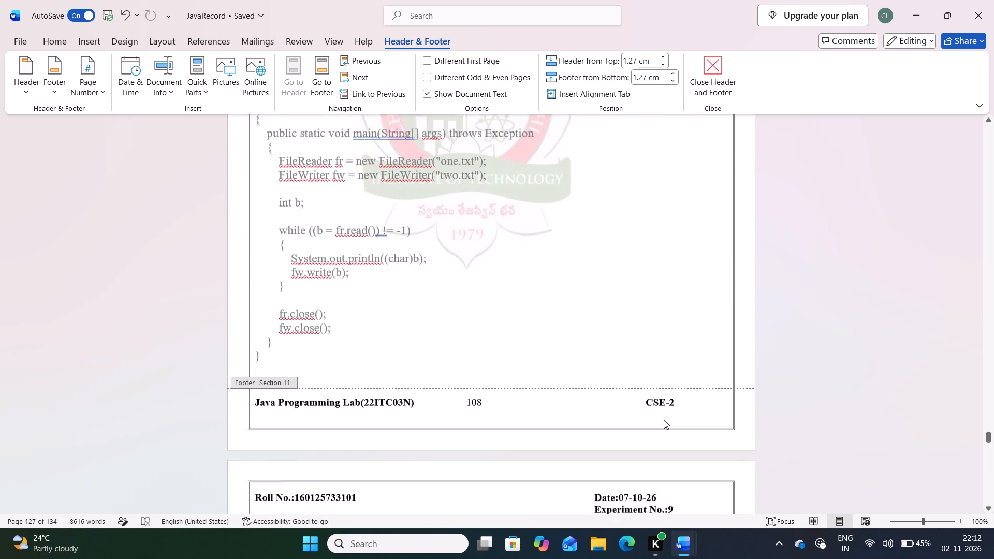
scroll(664, 420, "up", 17)
scroll(664, 420, "up", 4)
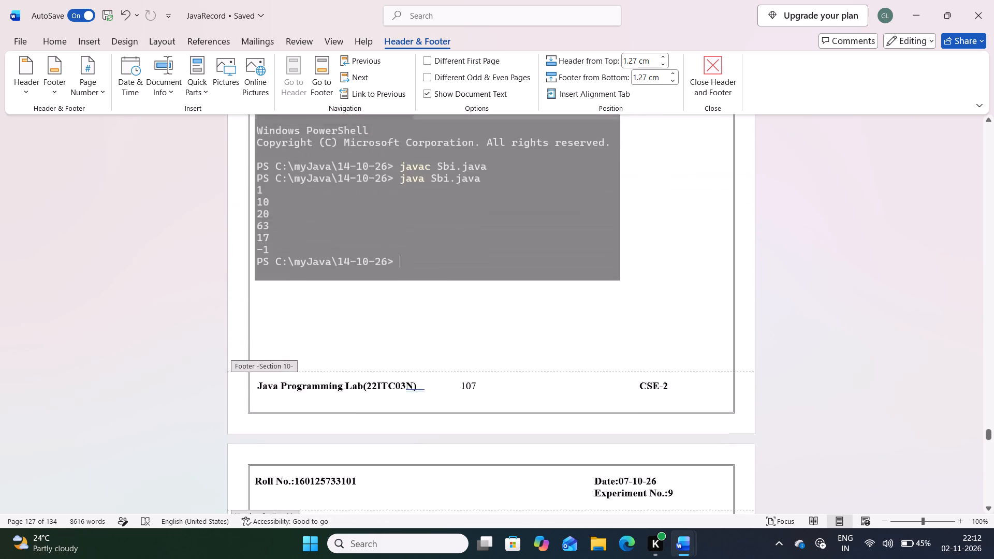
Compare the header date and experiment number on the last Section 10 page with the first Section 11 page, Week 11: Character Streams.
scroll(664, 420, "up", 14)
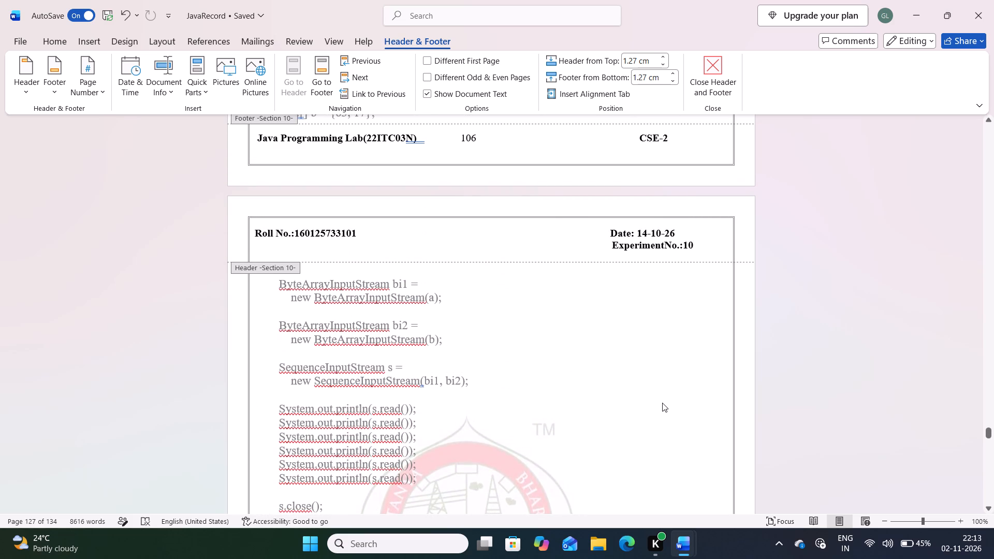
scroll(662, 403, "down", 14)
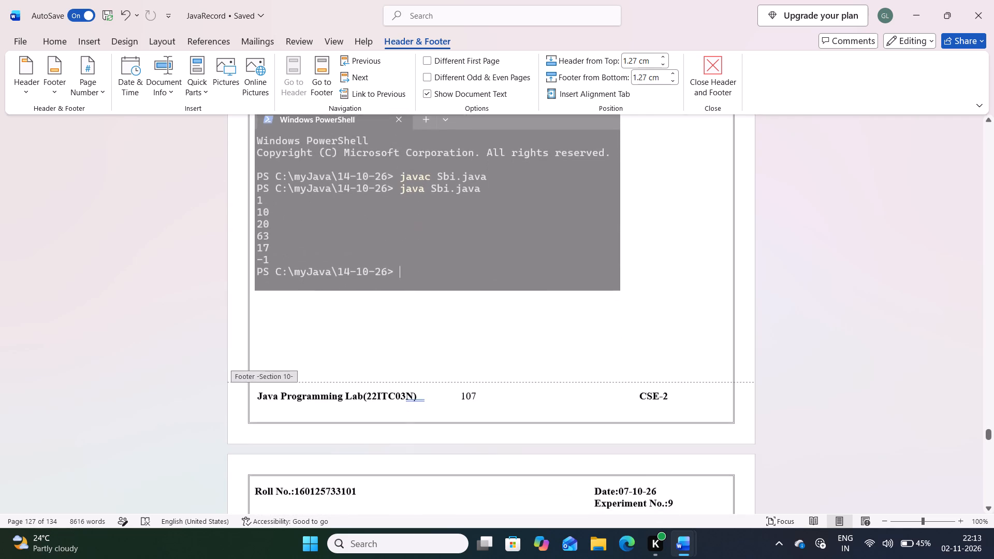
scroll(659, 412, "down", 4)
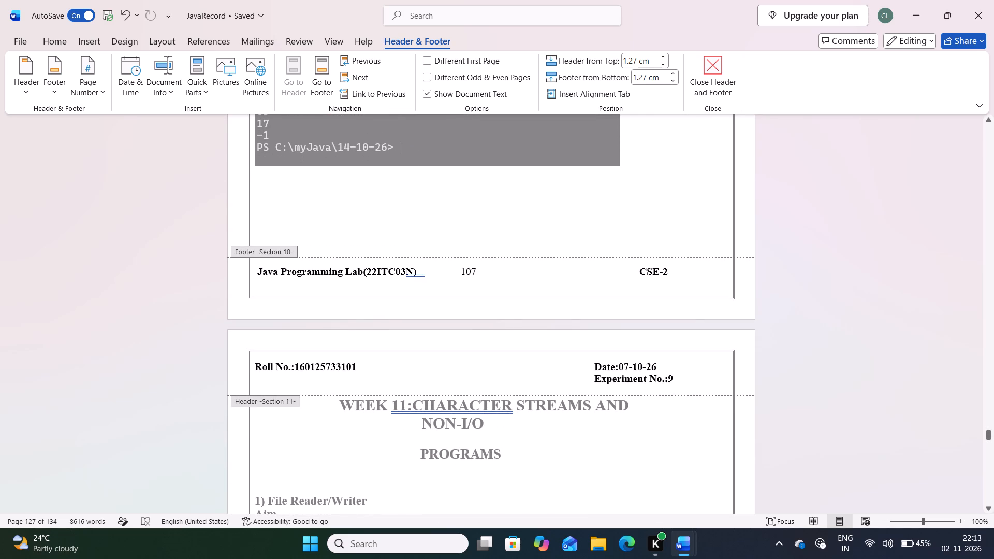
left_click(626, 364)
scroll(640, 379, "down", 8)
scroll(667, 395, "up", 1)
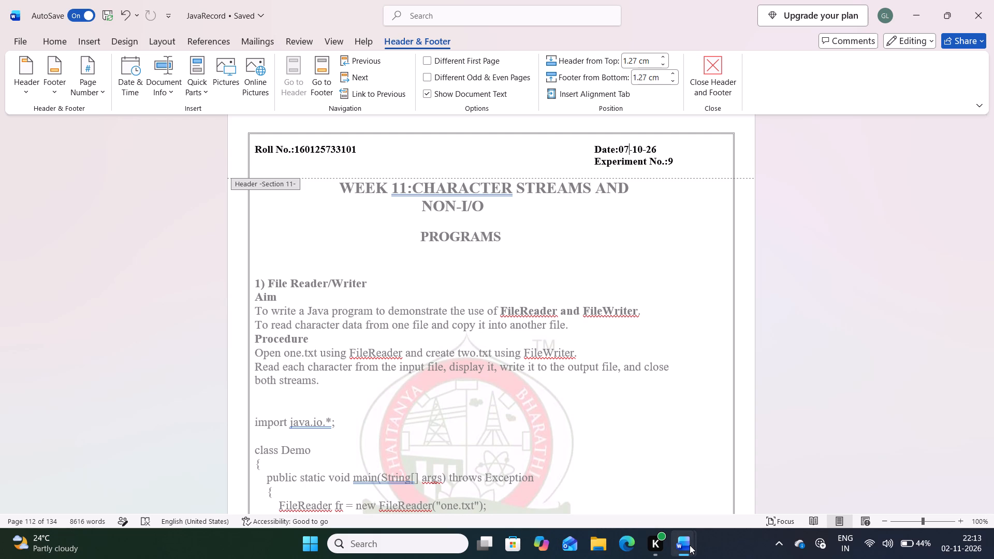
Switch to the java 10^J11 document and check the header date and experiment number on its last page.
left_click(721, 498)
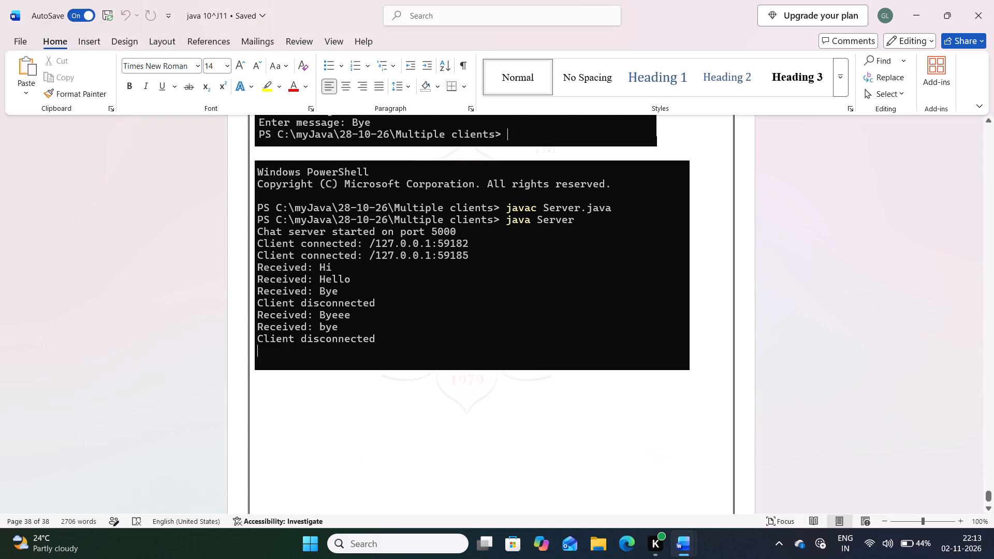
scroll(654, 447, "up", 11)
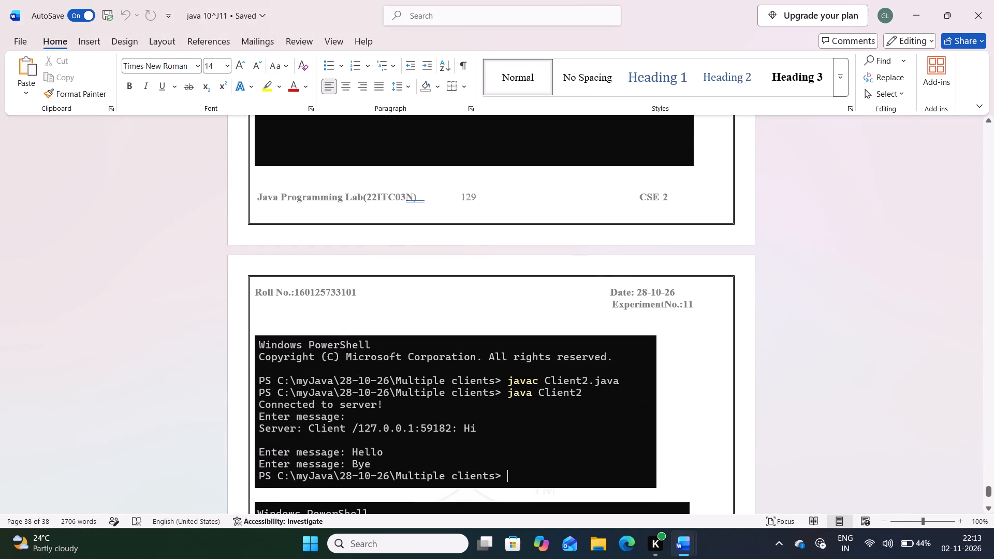
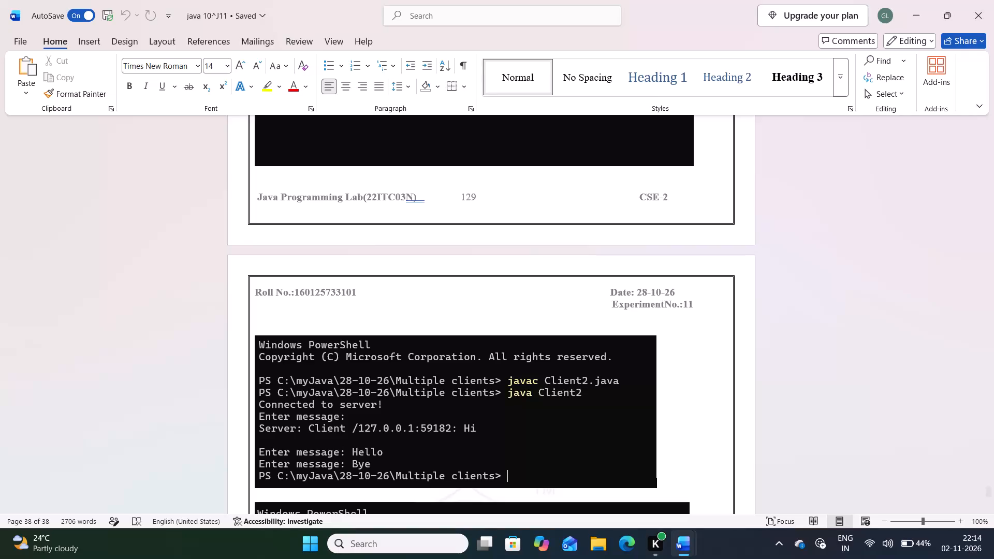
Review the headers and page numbers backward from the last page through the multiple-client and single-client NIO programs to NIO Client-Server Communication.
scroll(666, 325, "down", 1)
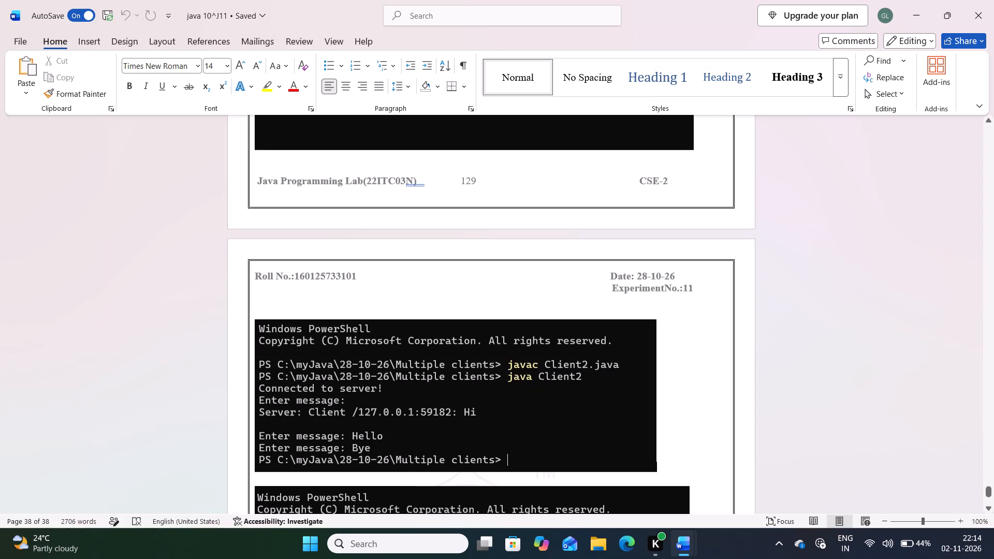
scroll(666, 325, "down", 2)
scroll(666, 325, "up", 7)
scroll(666, 325, "up", 20)
scroll(666, 325, "up", 10)
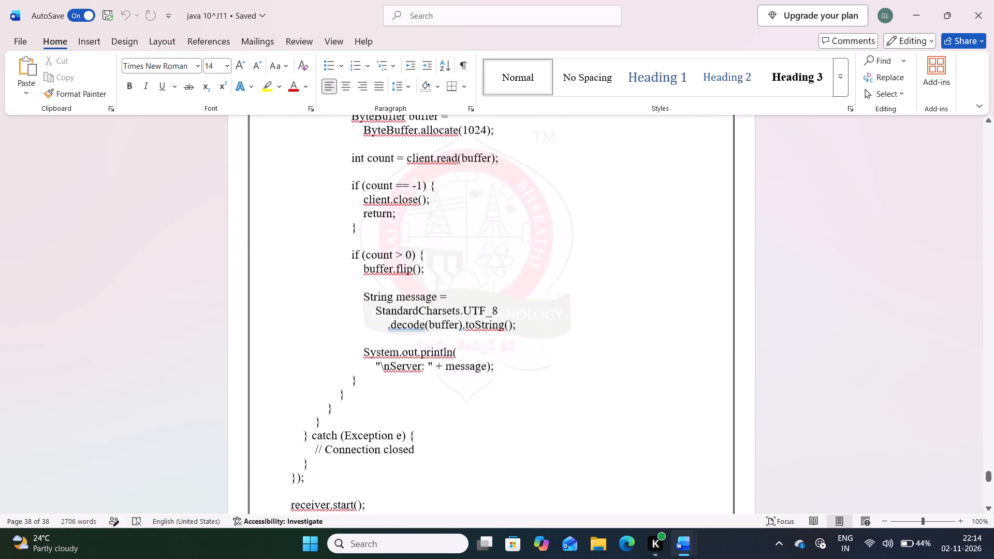
scroll(665, 323, "up", 20)
scroll(665, 323, "up", 10)
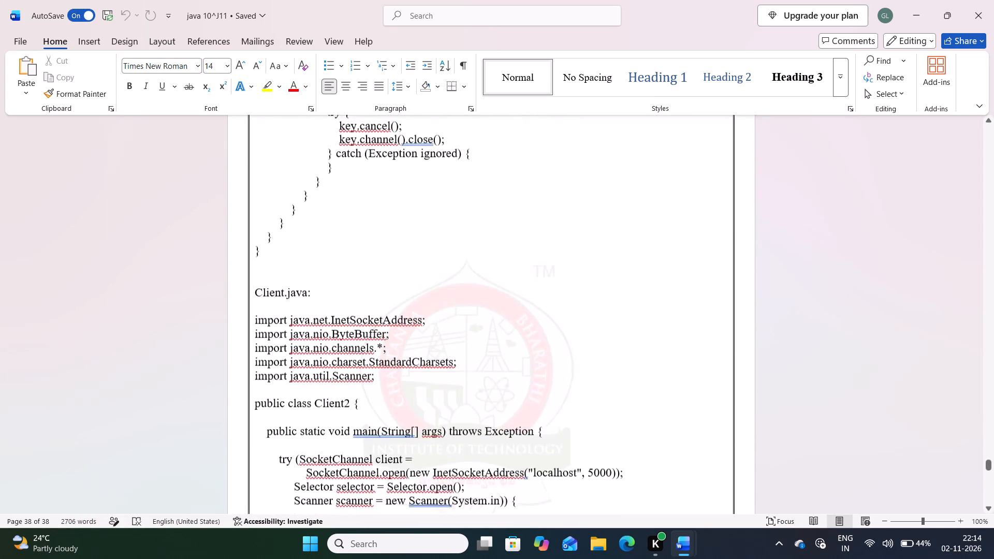
scroll(667, 322, "up", 20)
scroll(667, 322, "up", 10)
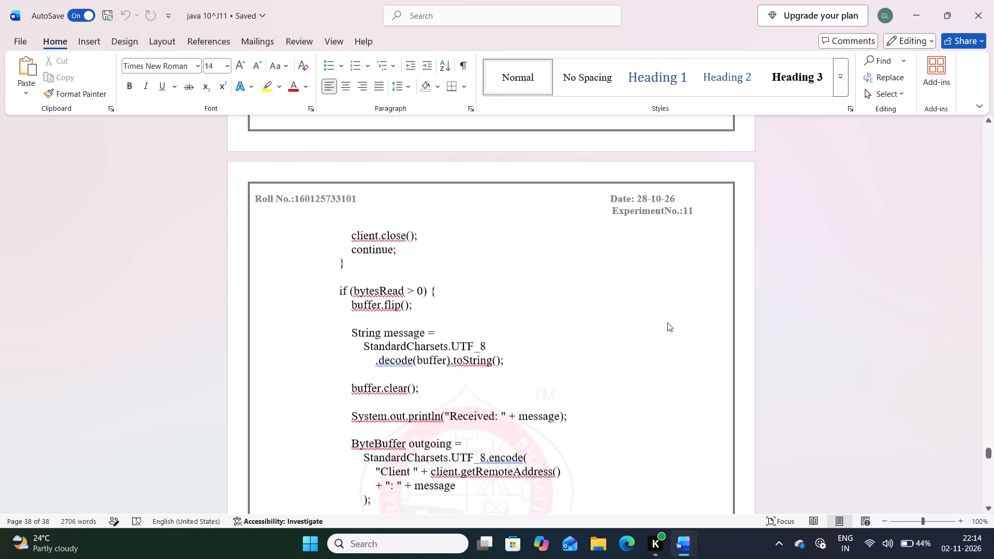
scroll(667, 322, "up", 20)
scroll(667, 322, "up", 3)
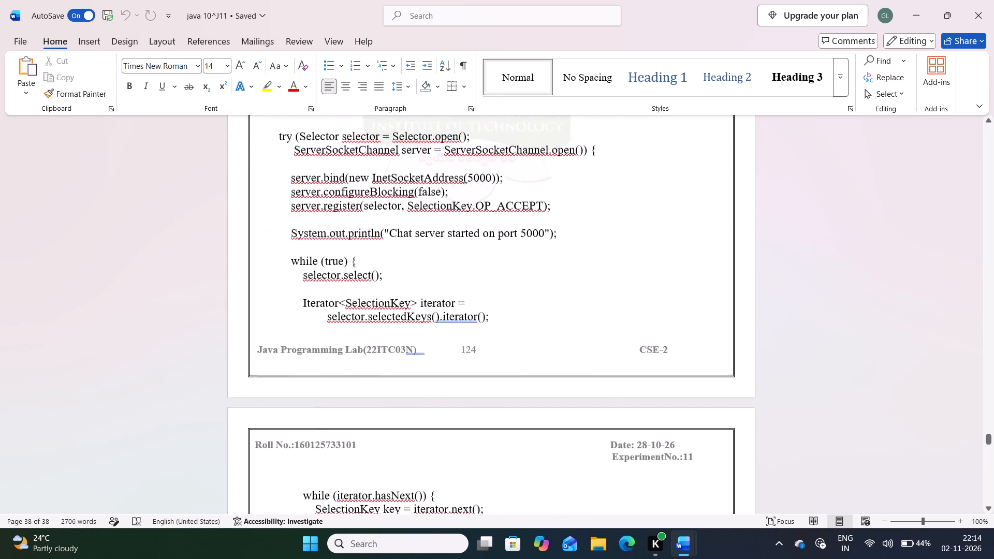
scroll(668, 320, "up", 20)
scroll(668, 320, "up", 13)
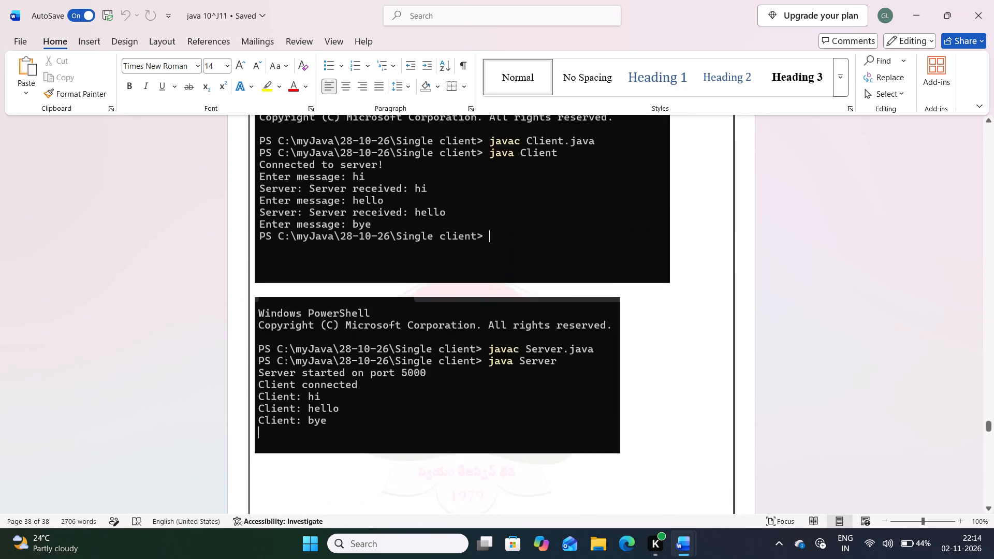
scroll(666, 320, "up", 20)
scroll(666, 320, "up", 13)
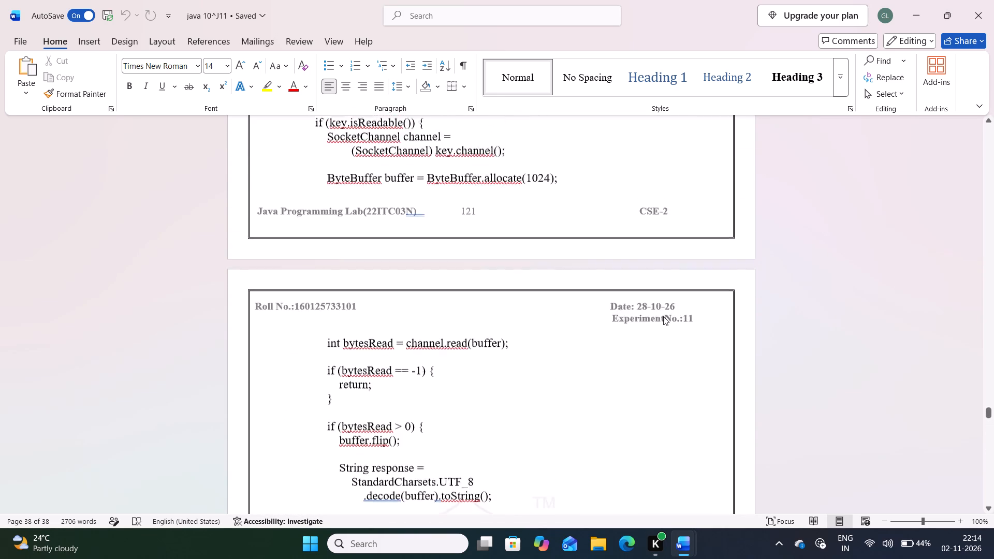
scroll(663, 316, "up", 20)
scroll(663, 316, "up", 13)
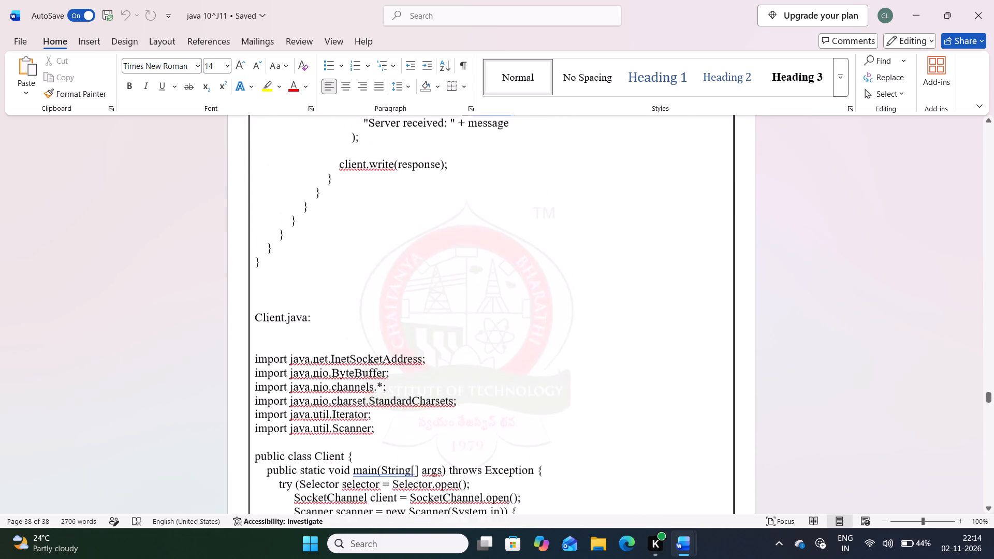
scroll(662, 314, "up", 20)
scroll(662, 314, "up", 13)
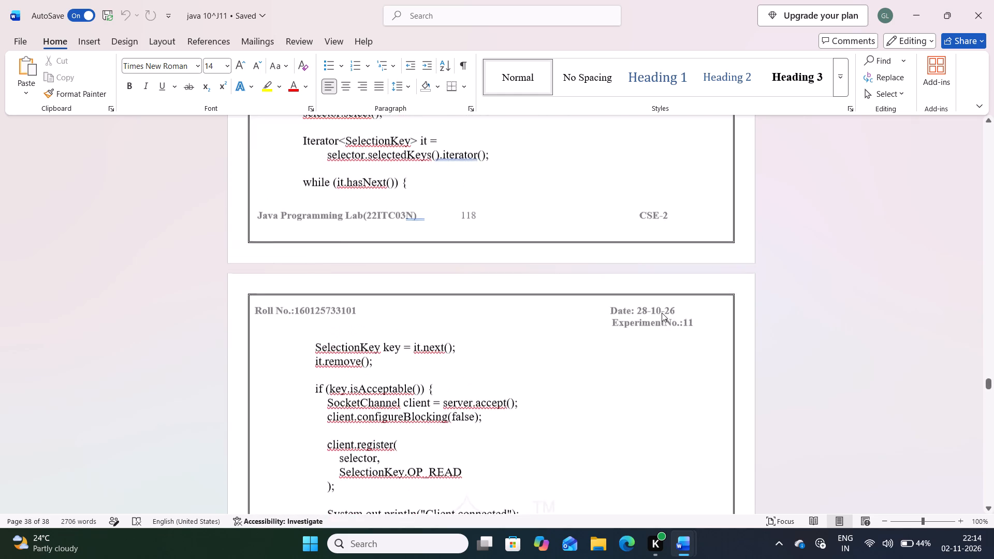
scroll(662, 313, "up", 20)
scroll(662, 313, "up", 4)
scroll(662, 313, "down", 3)
scroll(662, 313, "up", 1)
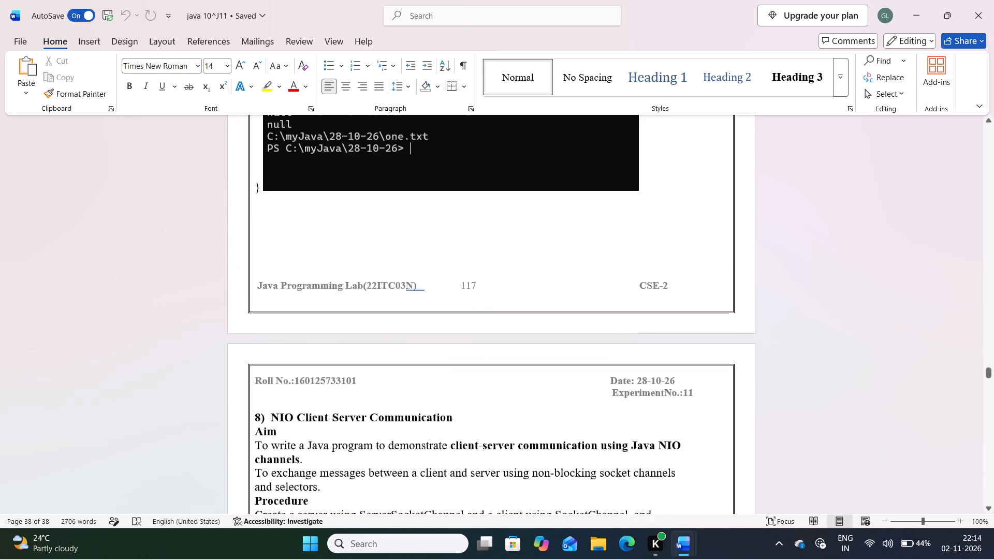
Review the headers and page numbers backward from the NON-IO page through serialization and PushbackReader to the Week 11 title page.
scroll(662, 313, "up", 20)
scroll(662, 313, "up", 6)
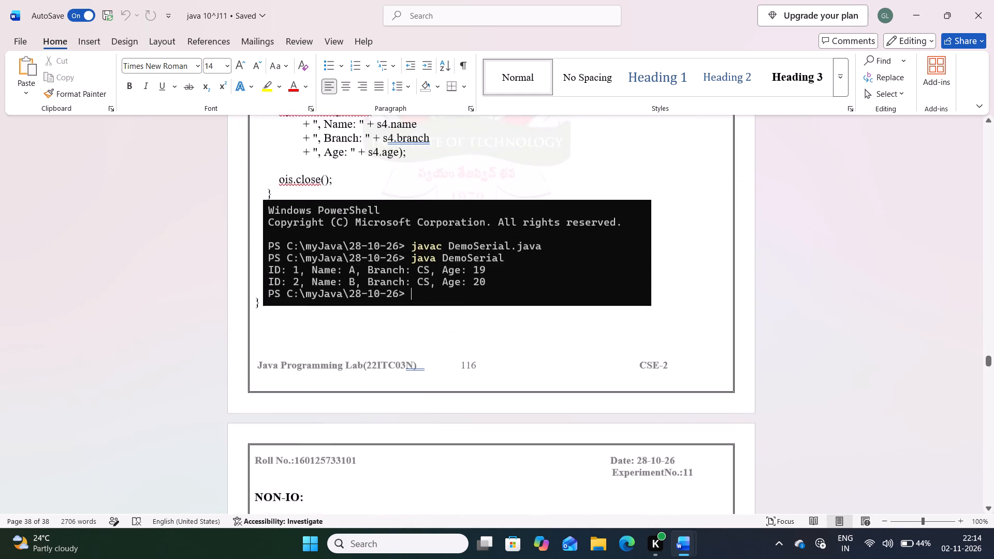
scroll(661, 313, "up", 18)
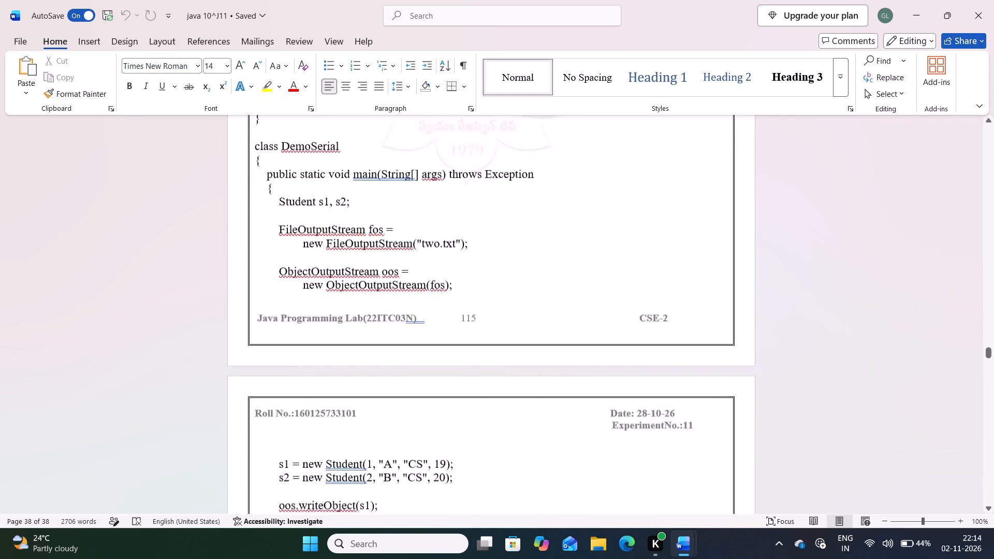
scroll(661, 313, "up", 16)
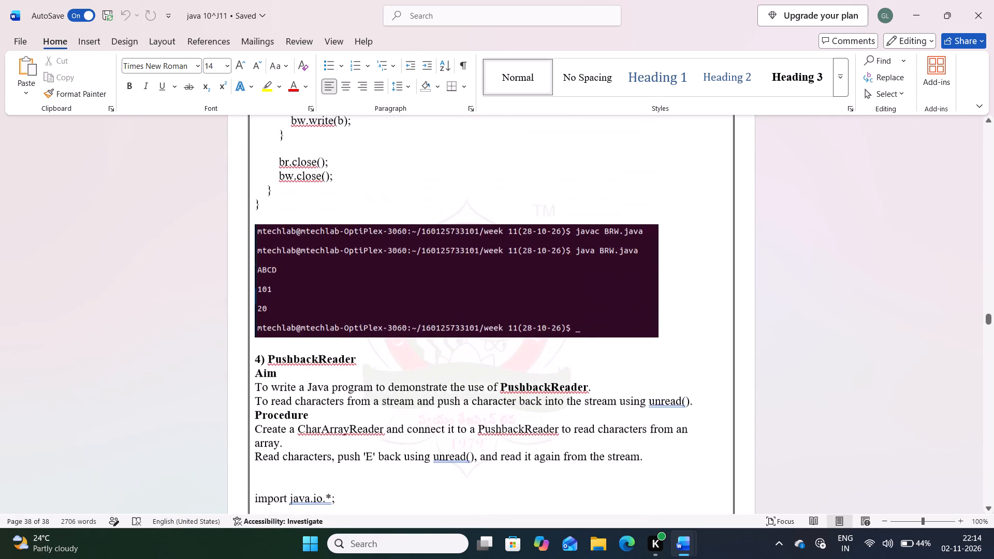
scroll(661, 313, "up", 5)
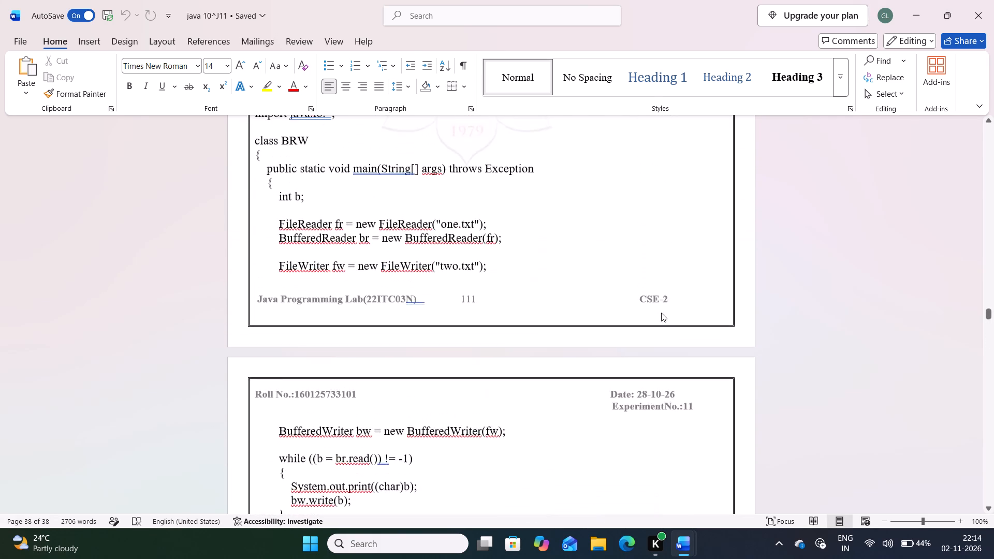
scroll(661, 313, "up", 4)
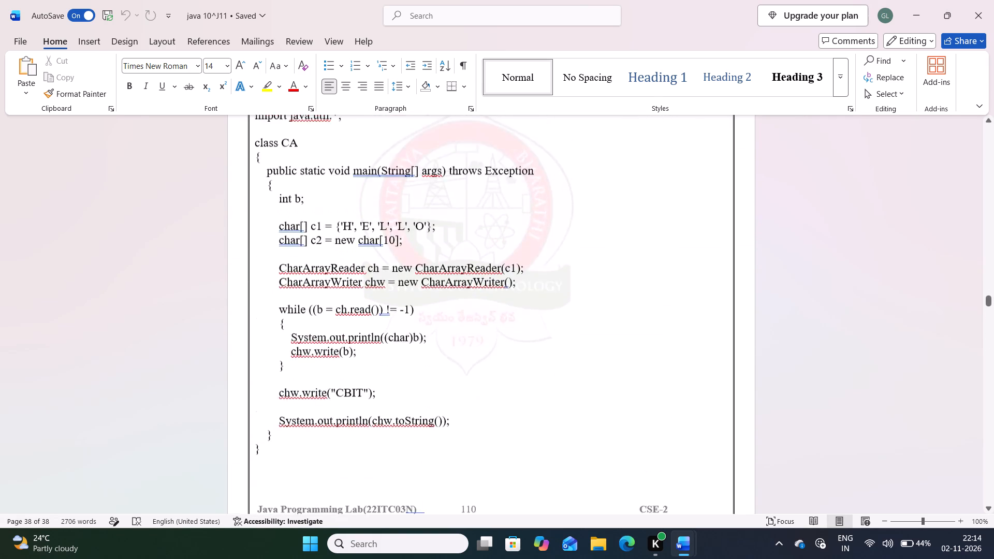
scroll(661, 313, "up", 5)
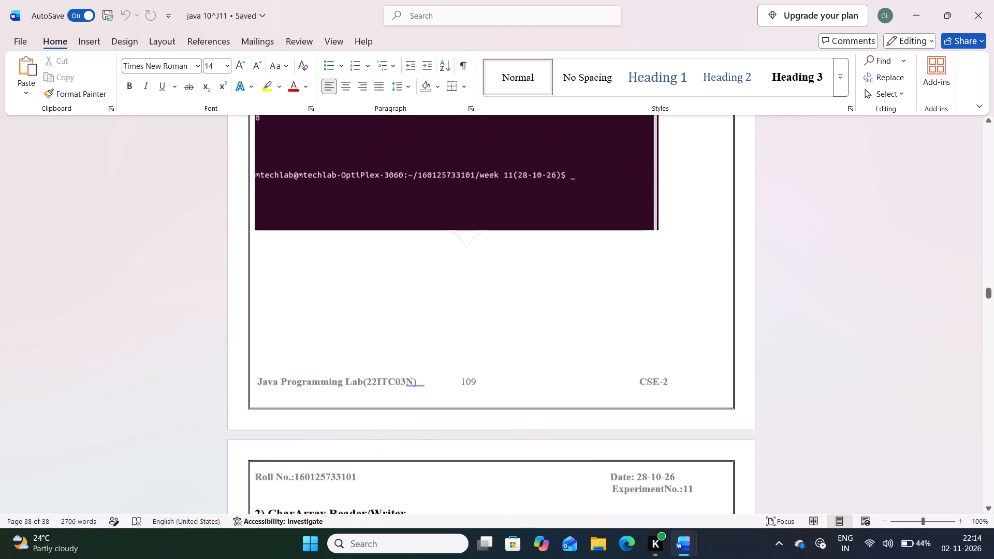
scroll(661, 313, "up", 3)
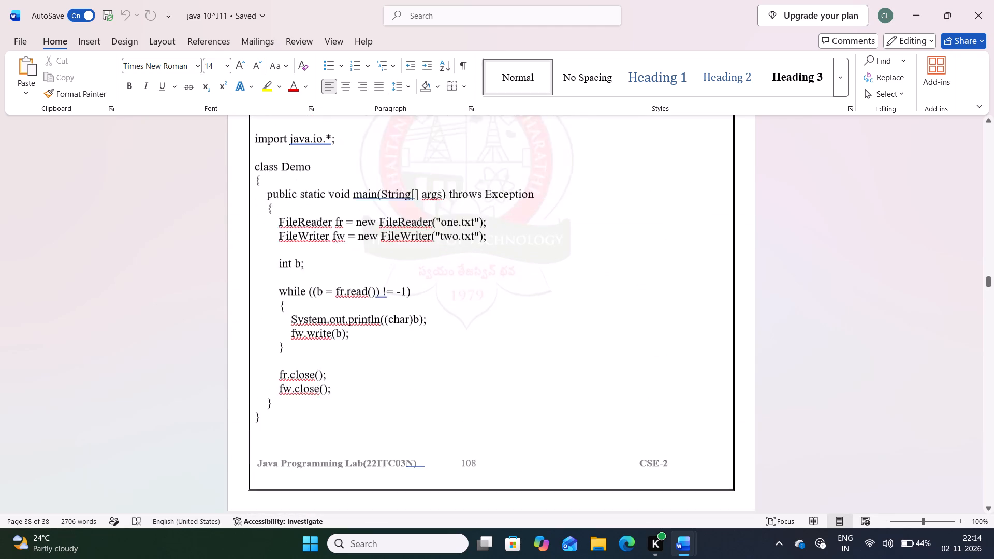
scroll(661, 313, "up", 3)
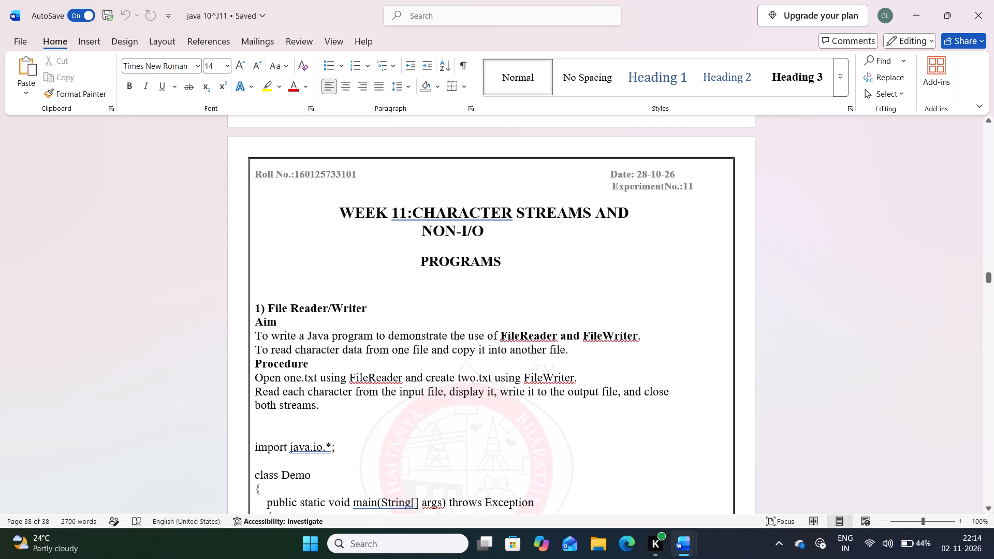
scroll(656, 271, "up", 1)
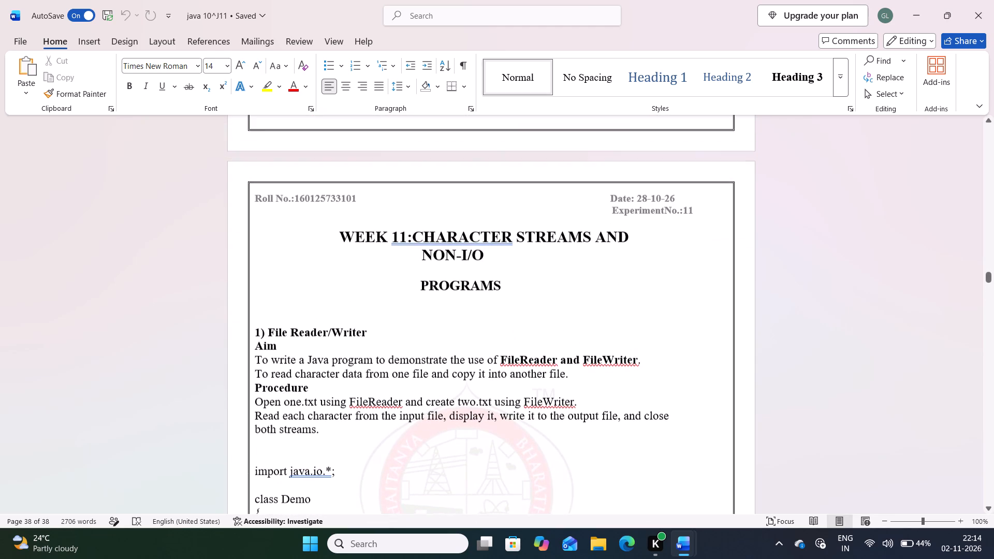
Compare the header date, experiment number and footer page number on the last Week 10 page and the Week 11 title page.
scroll(656, 271, "up", 1)
scroll(656, 271, "down", 2)
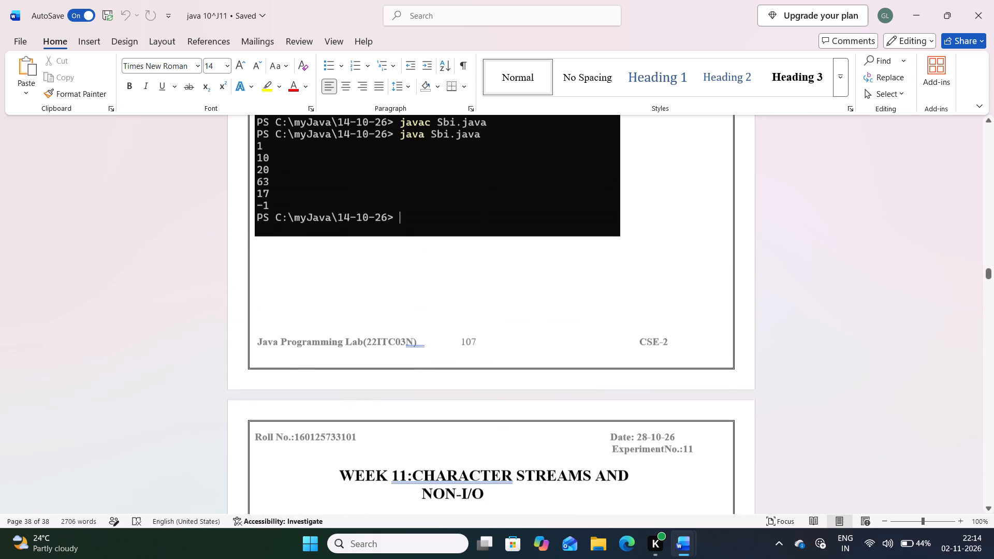
scroll(656, 271, "down", 2)
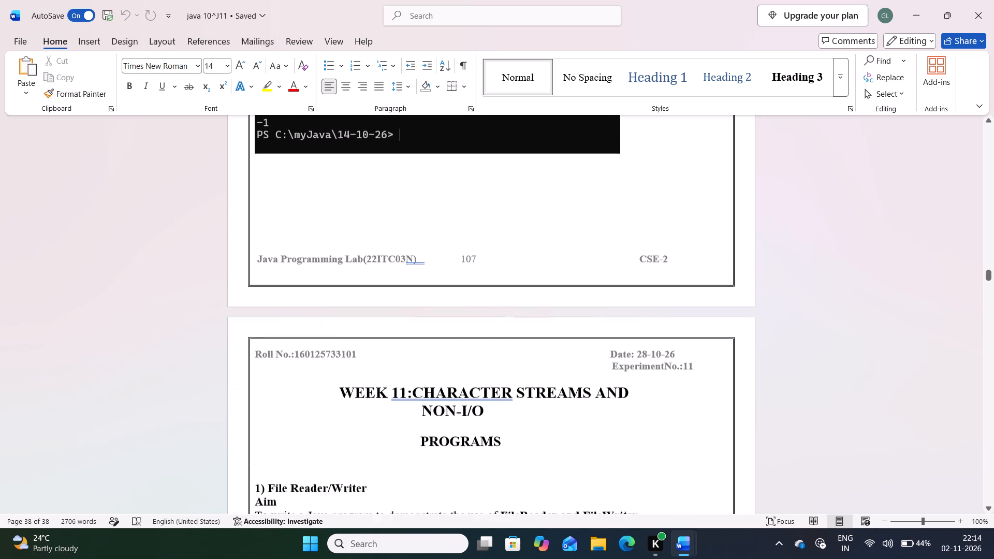
scroll(656, 271, "down", 1)
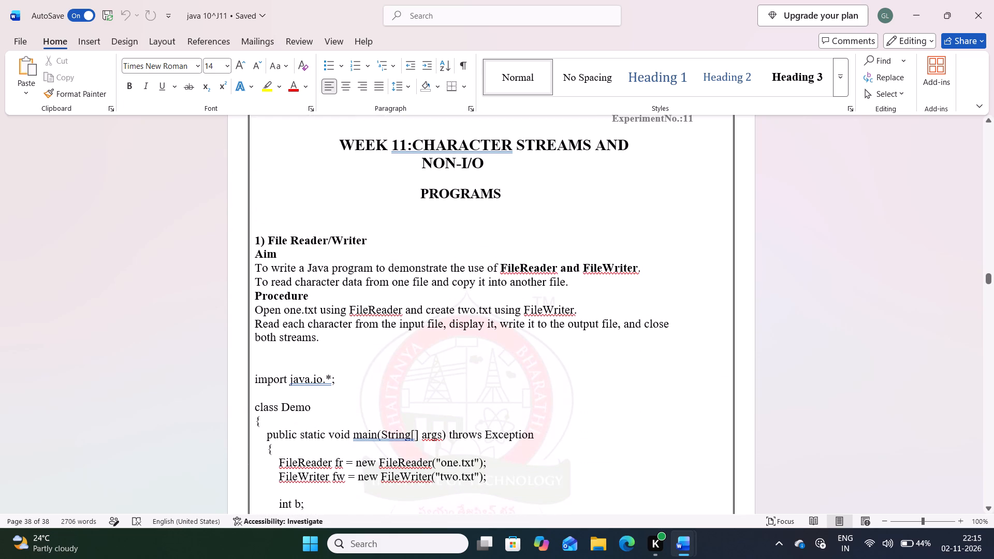
scroll(656, 271, "up", 2)
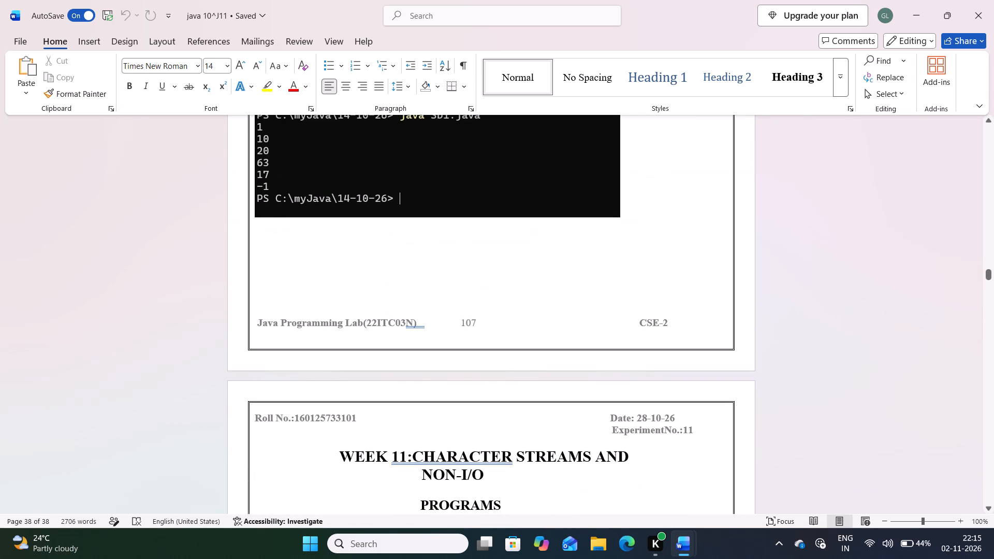
scroll(656, 271, "up", 4)
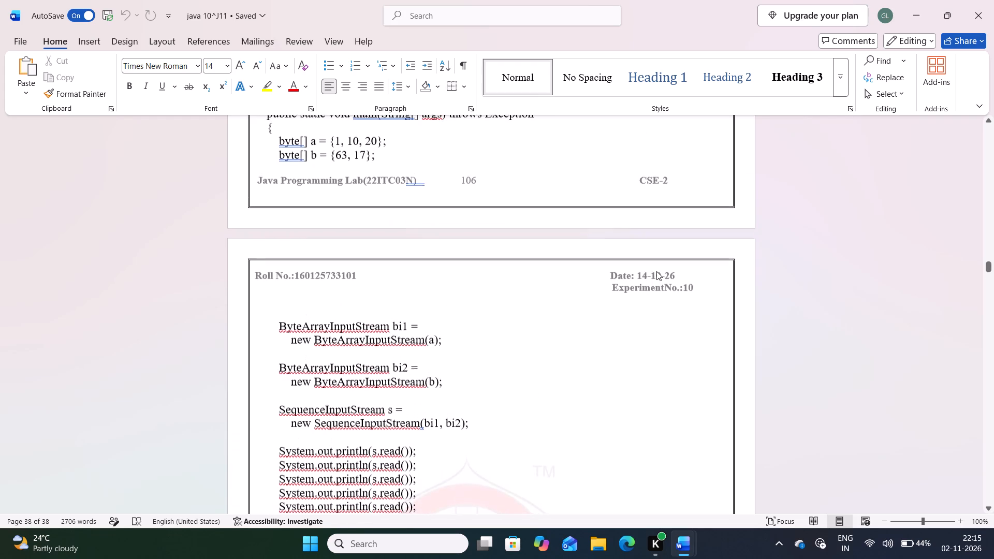
Check the Week 10 headers and page numbers backward from SequenceInputStream through the Pbi program to the BuffIO program.
scroll(656, 271, "up", 5)
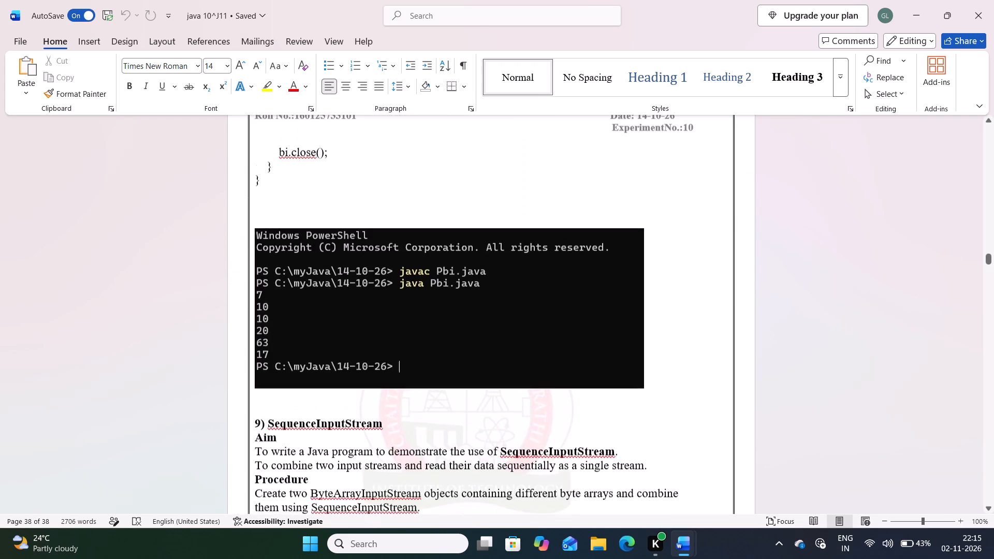
scroll(656, 271, "up", 6)
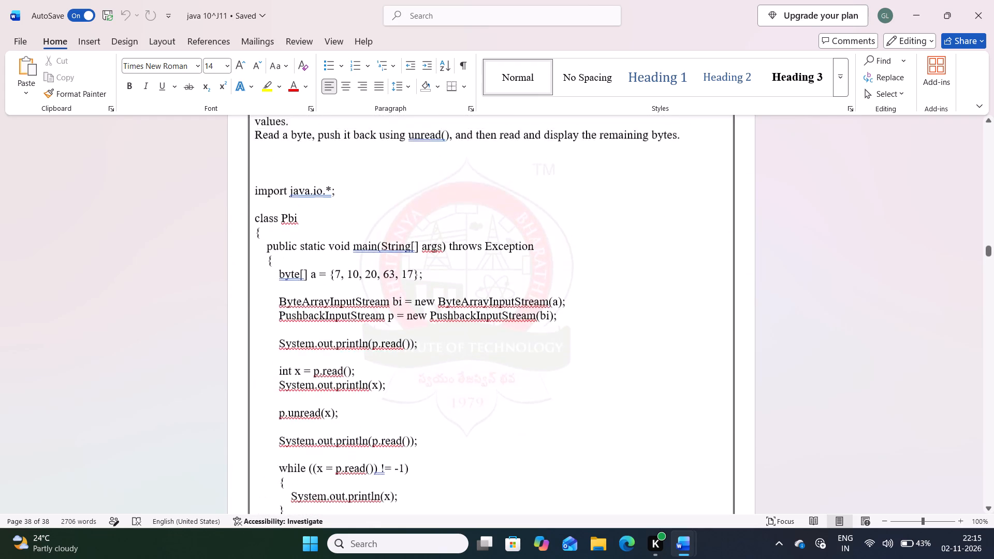
scroll(656, 271, "up", 5)
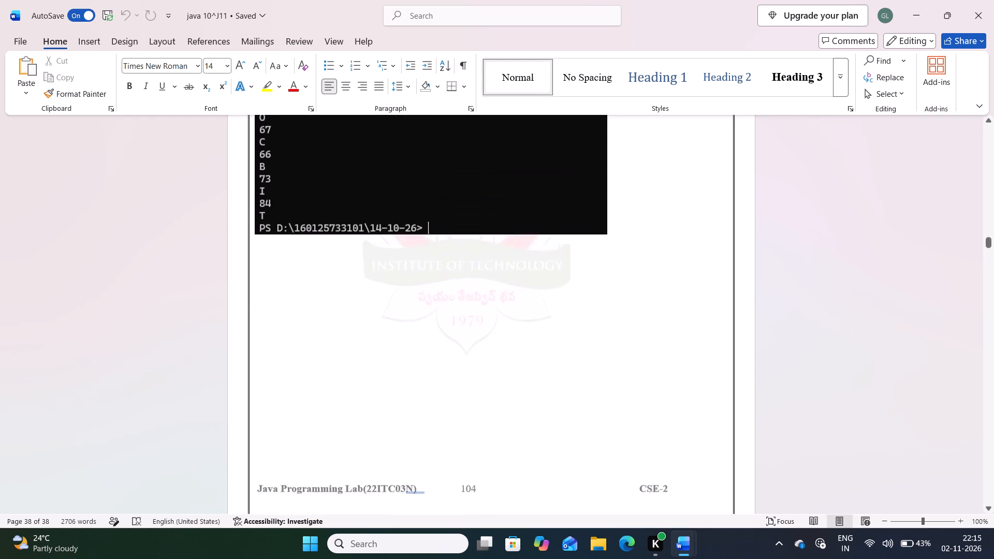
scroll(656, 271, "up", 3)
Recheck the headers and page numbers forward from the BuffIO program to the Week 11: Character Streams and Non-I/O title page.
scroll(656, 271, "down", 1)
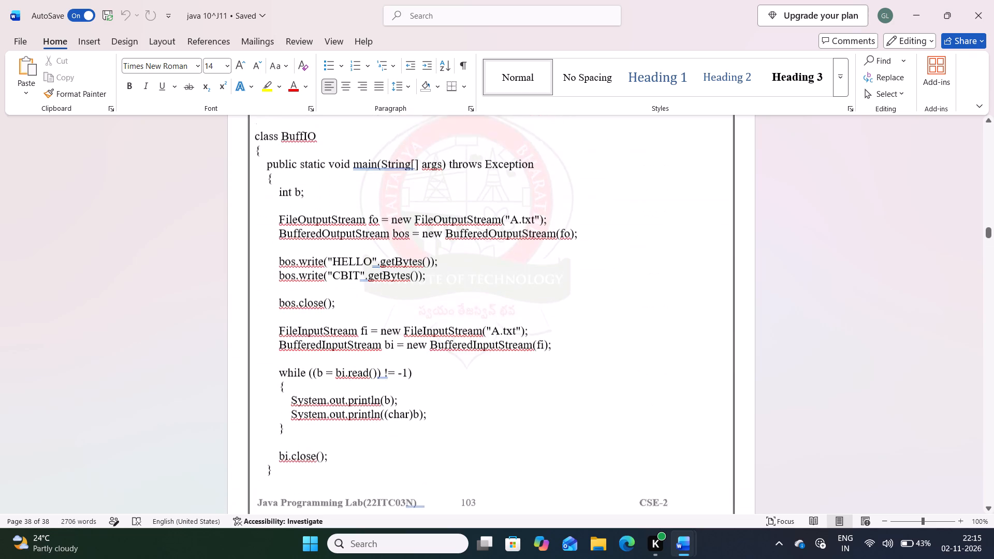
scroll(656, 271, "down", 6)
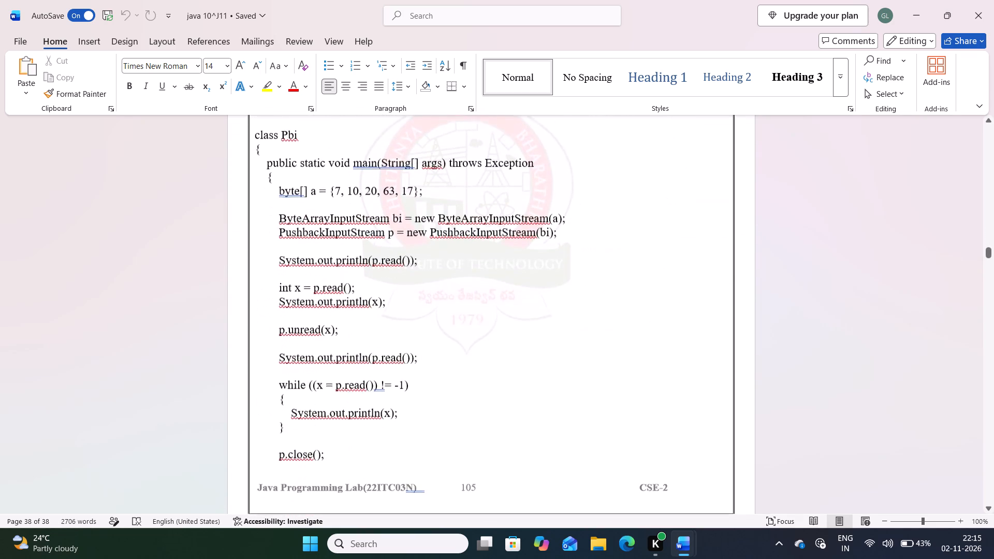
scroll(656, 271, "down", 5)
scroll(656, 271, "up", 1)
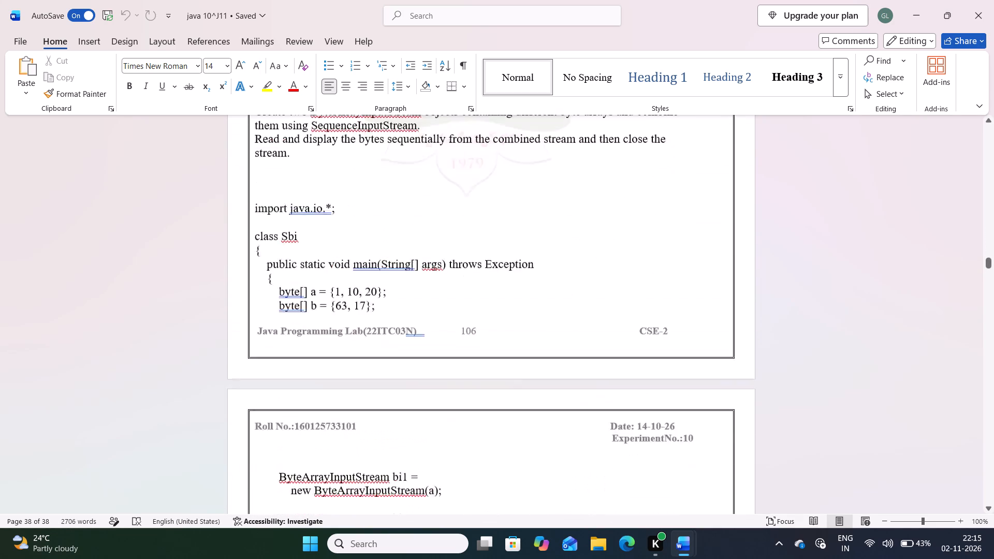
scroll(656, 271, "up", 1)
scroll(656, 271, "down", 1)
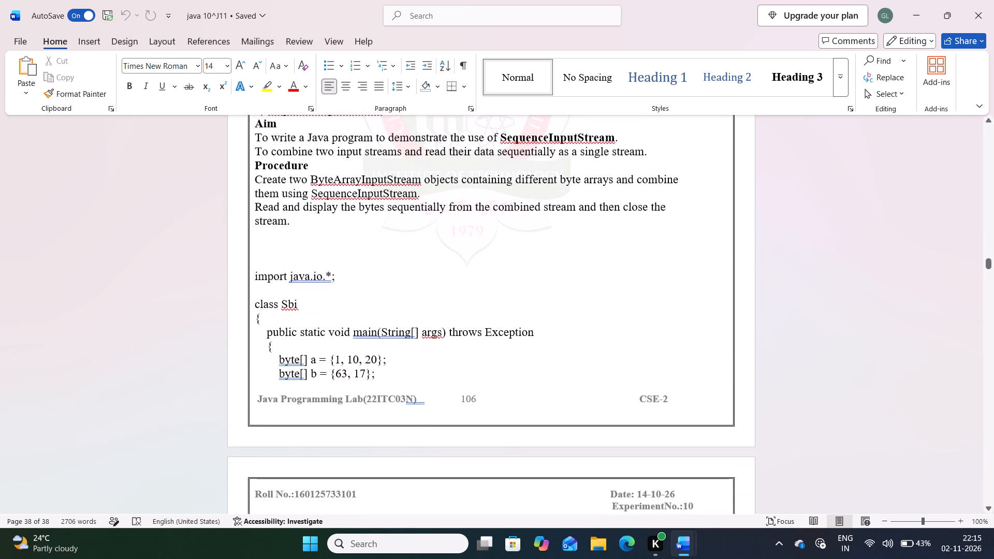
scroll(656, 271, "down", 2)
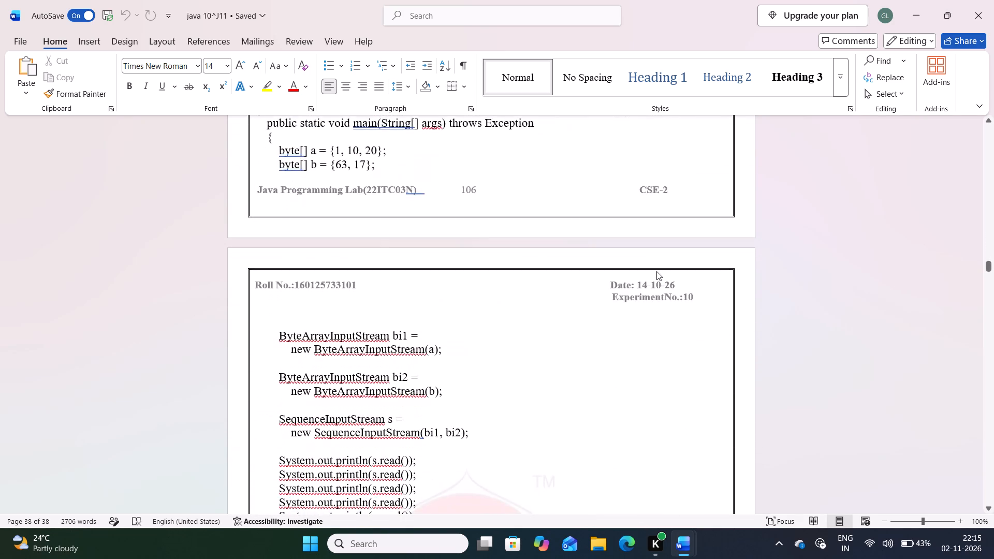
scroll(656, 271, "down", 3)
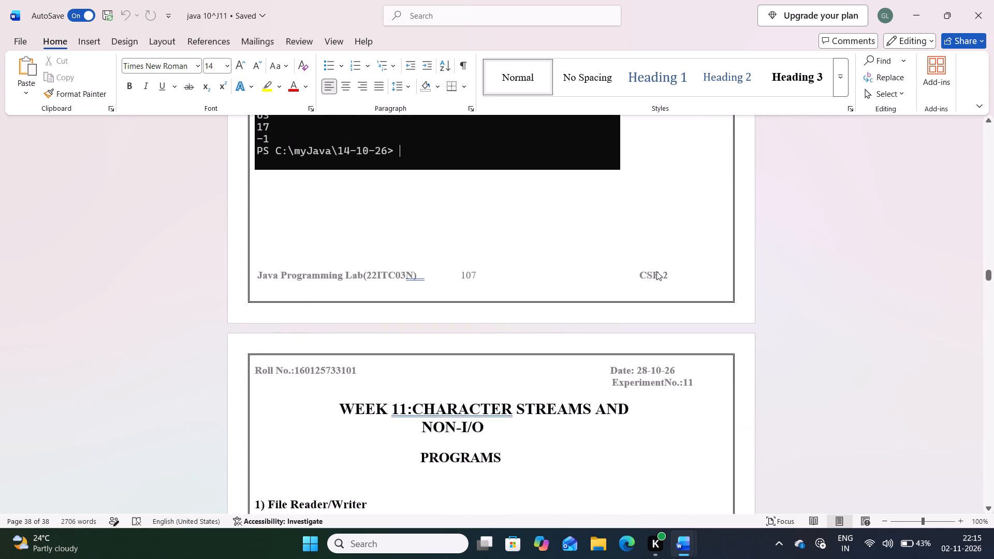
scroll(656, 271, "down", 1)
scroll(656, 271, "right", 2)
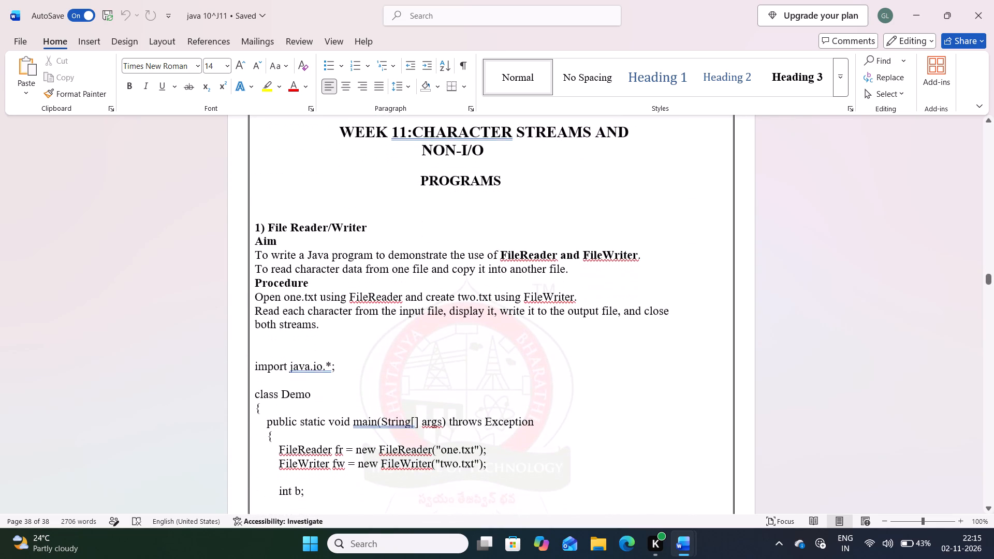
scroll(656, 271, "right", 1)
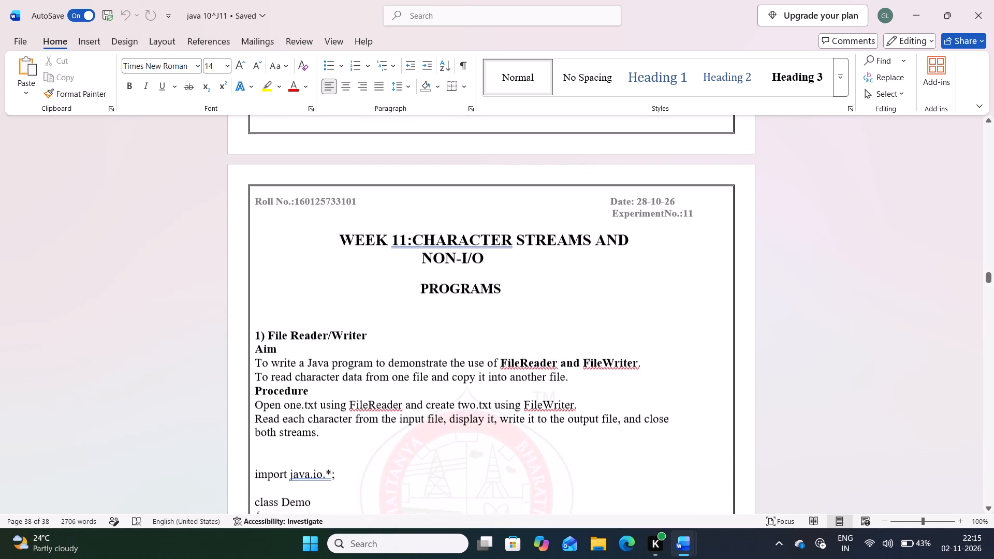
Examine the Week 11 headers and page numbers in java 10^J11 from the title page through the Path Interface program.
scroll(656, 271, "right", 1)
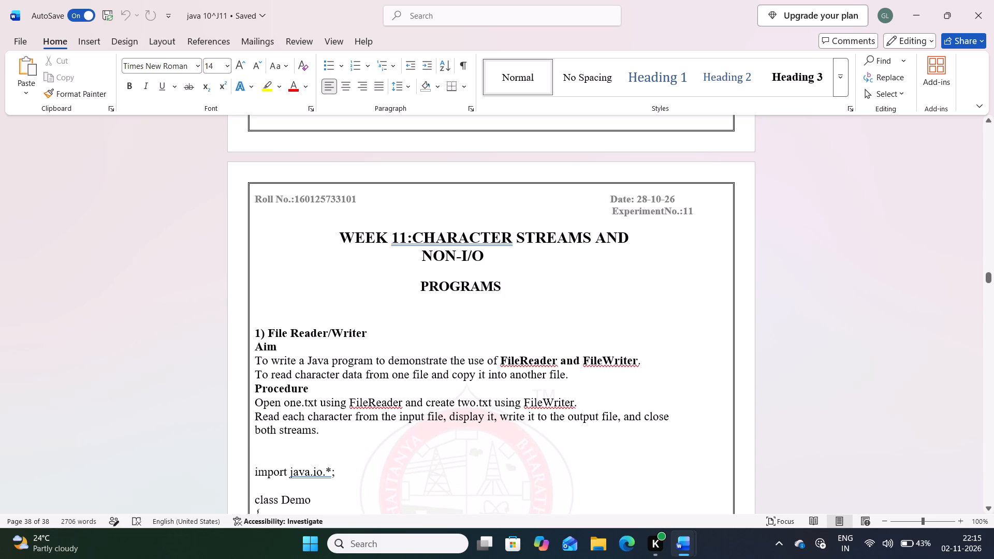
scroll(656, 271, "down", 3)
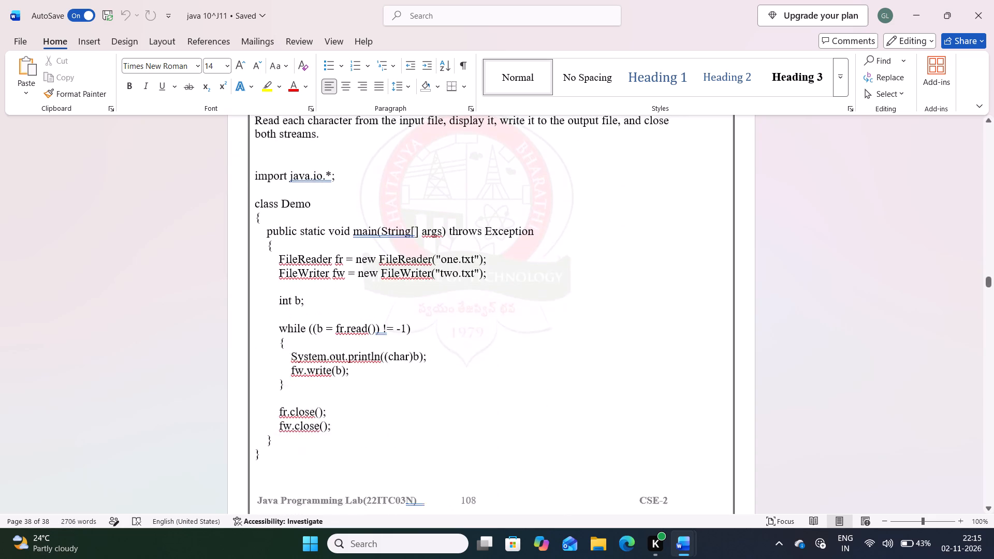
scroll(656, 271, "down", 7)
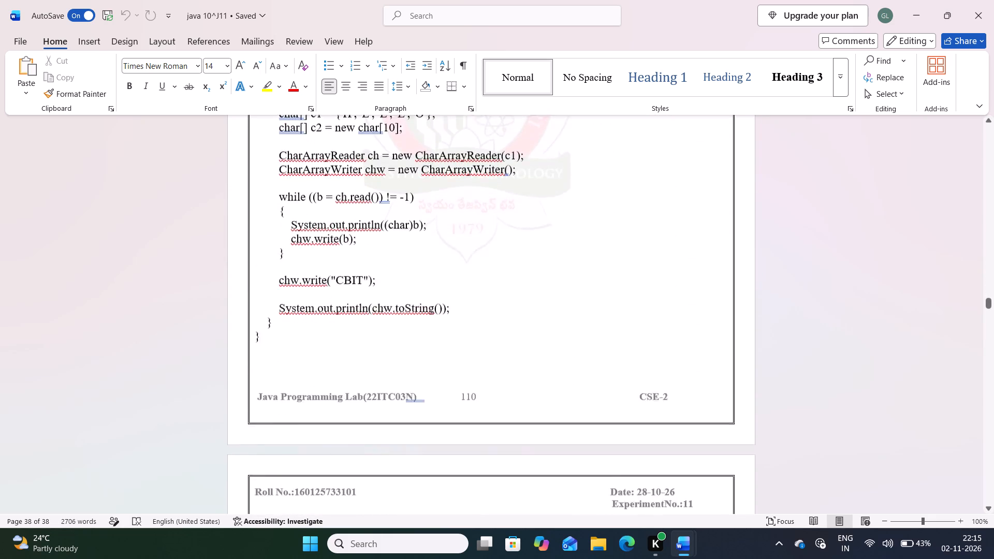
scroll(656, 271, "down", 3)
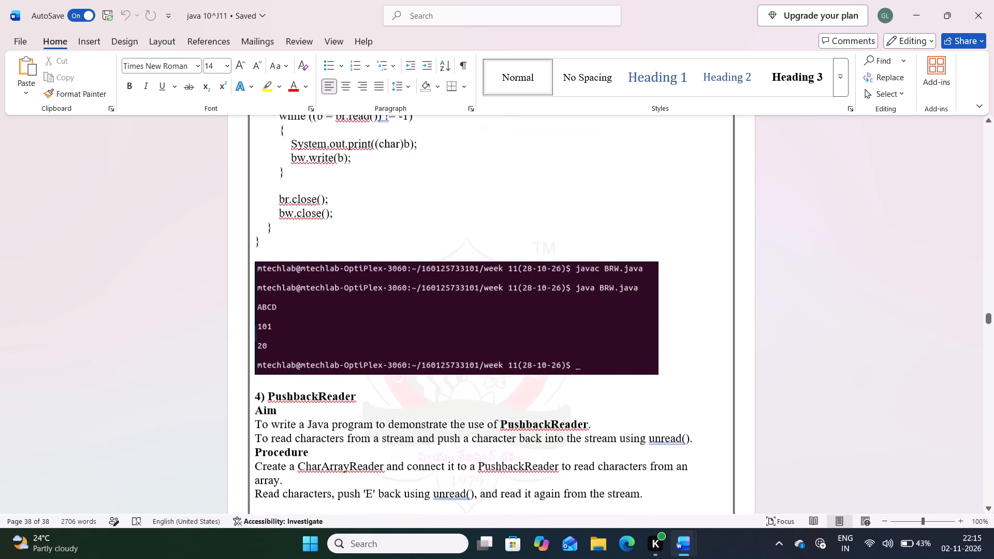
scroll(656, 271, "down", 5)
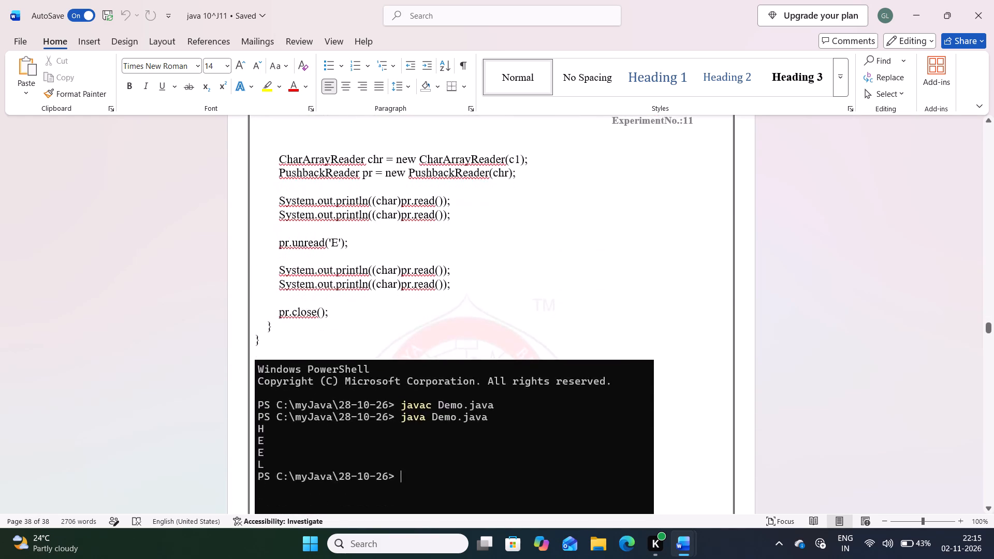
scroll(656, 271, "down", 3)
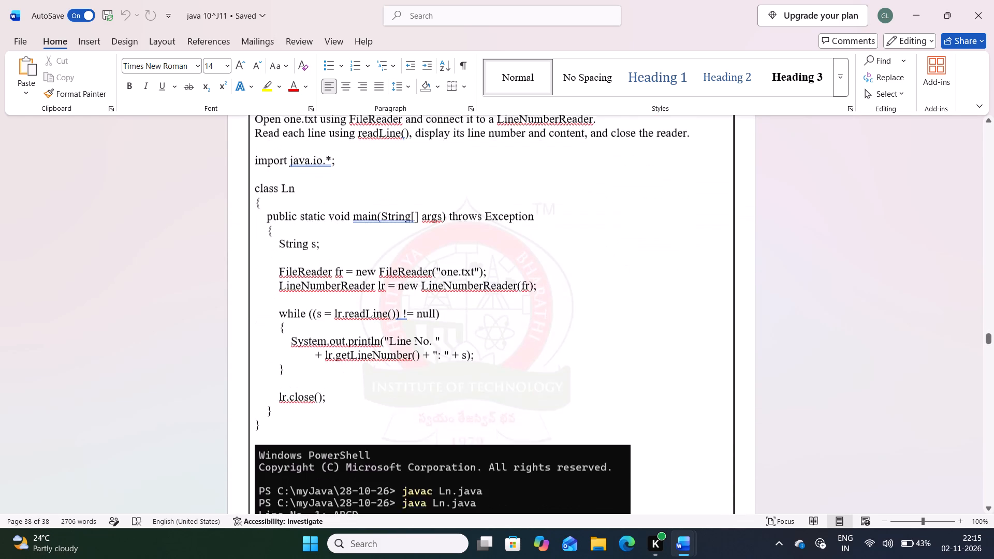
scroll(656, 271, "down", 8)
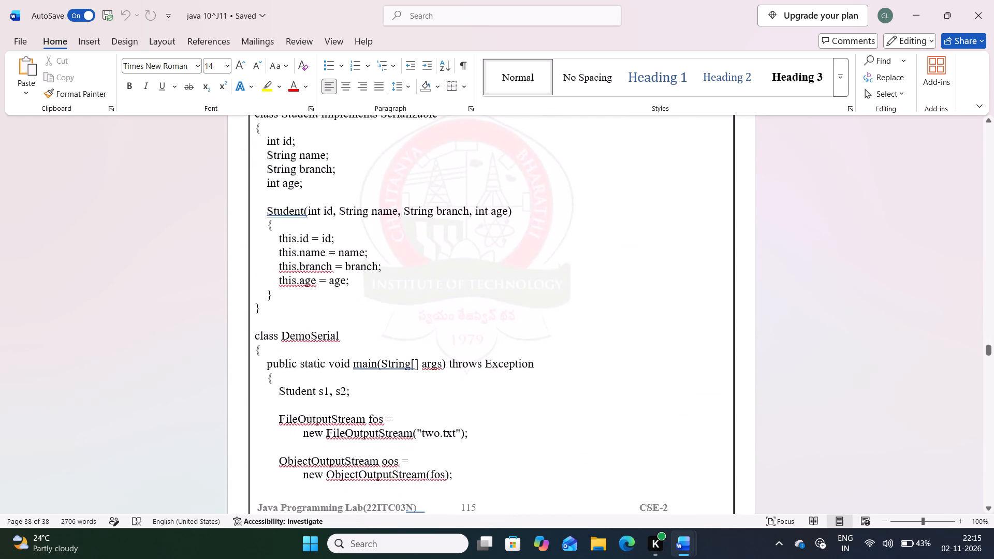
scroll(656, 271, "down", 6)
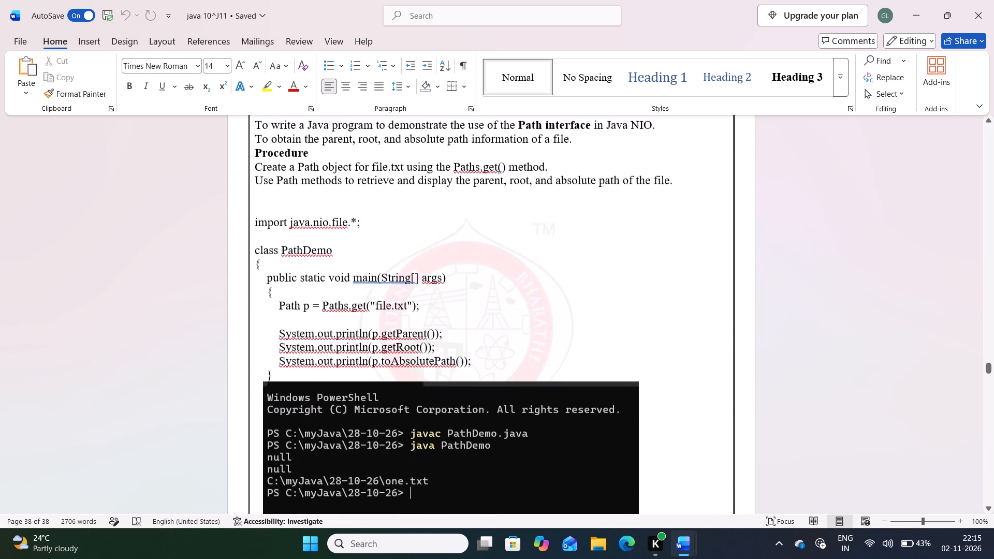
Check the headers and page numbers from the NIO client-server programs through Multiple Client-Server Communication to the last page.
scroll(656, 271, "down", 5)
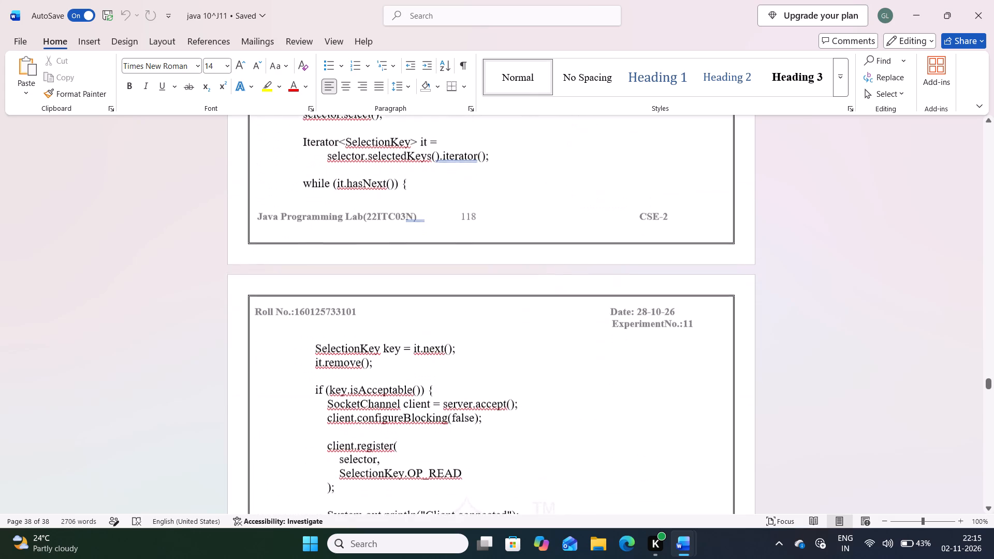
scroll(656, 271, "down", 5)
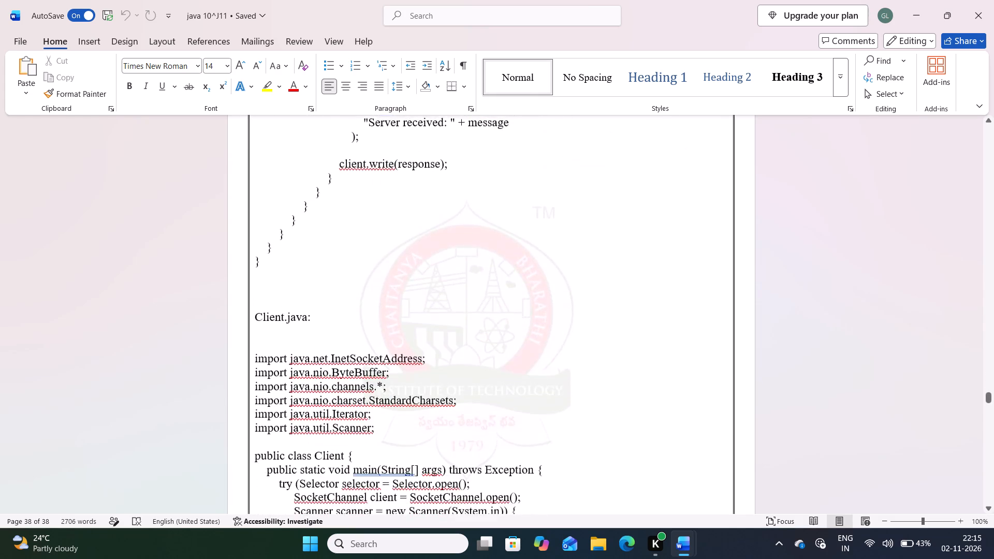
scroll(656, 271, "down", 6)
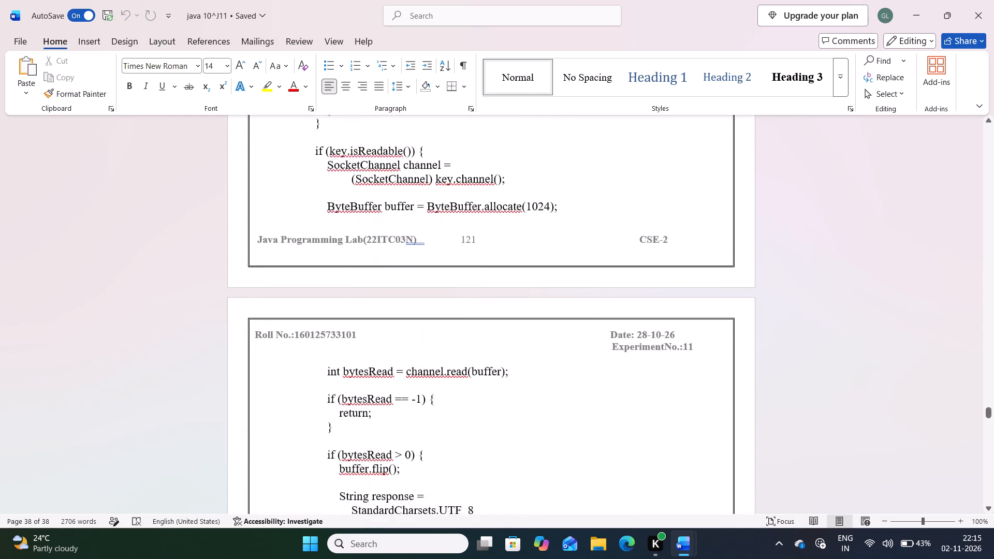
scroll(656, 271, "down", 4)
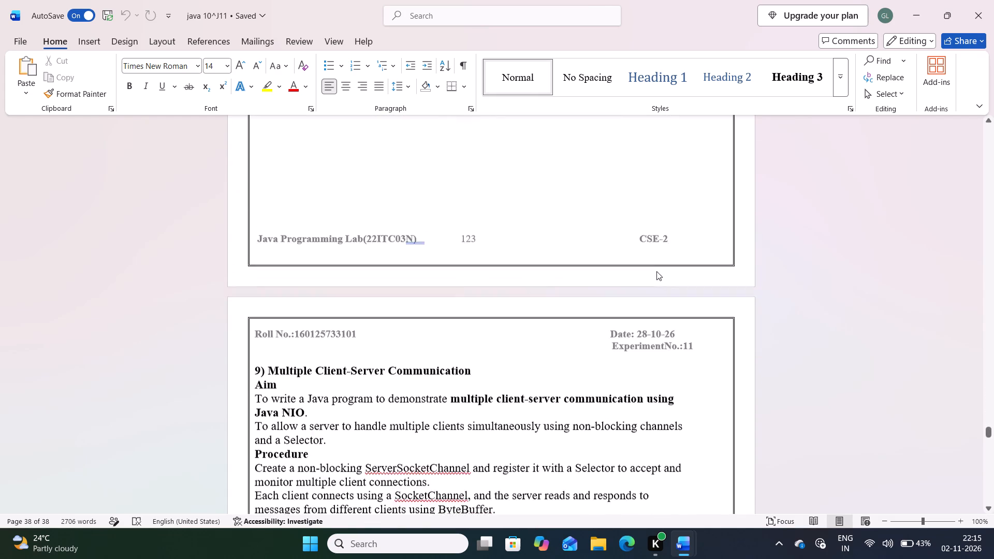
scroll(656, 271, "down", 3)
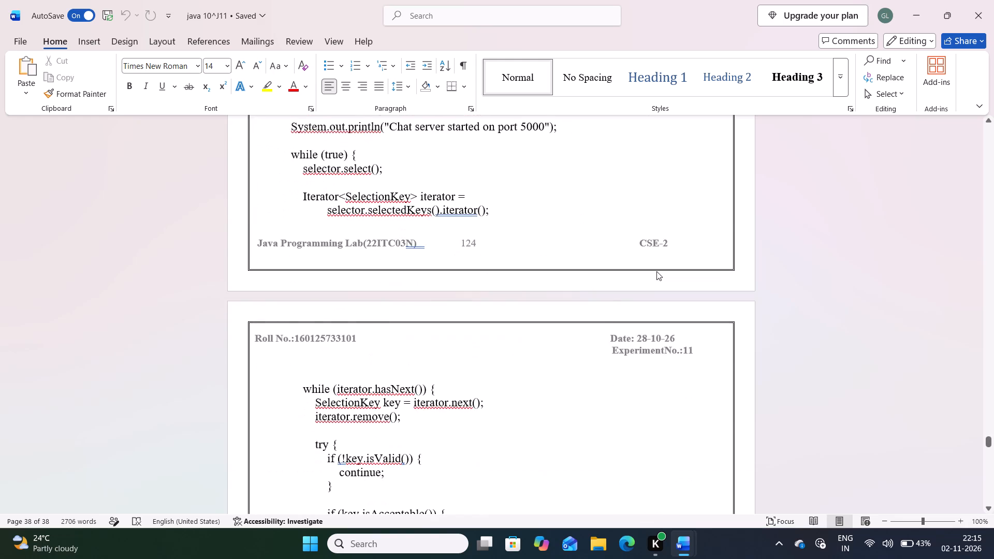
scroll(656, 271, "down", 4)
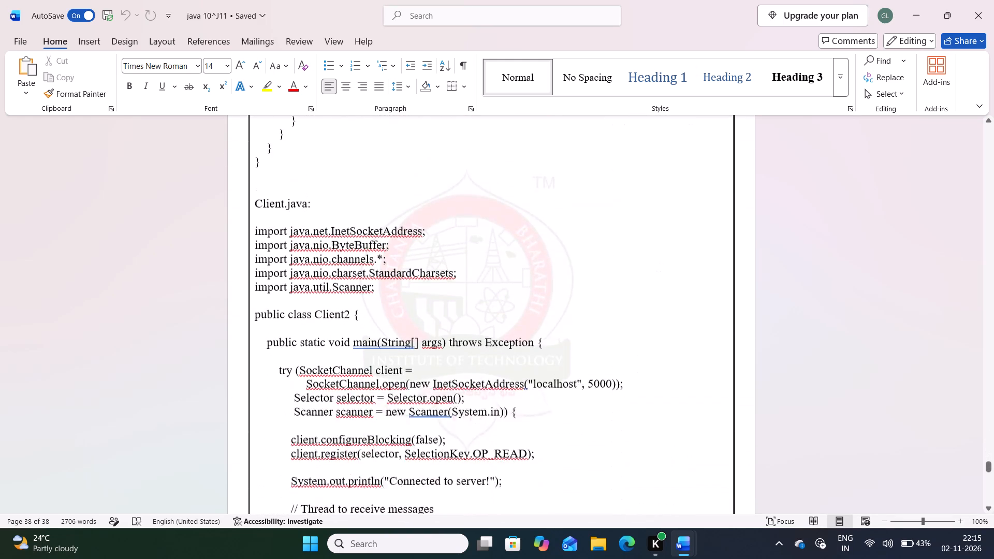
scroll(656, 271, "down", 4)
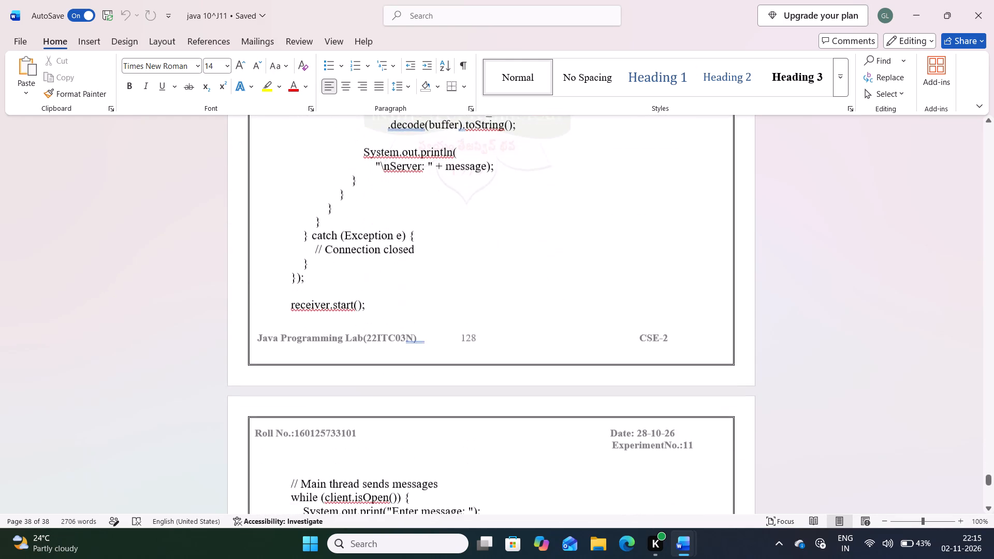
scroll(656, 271, "down", 5)
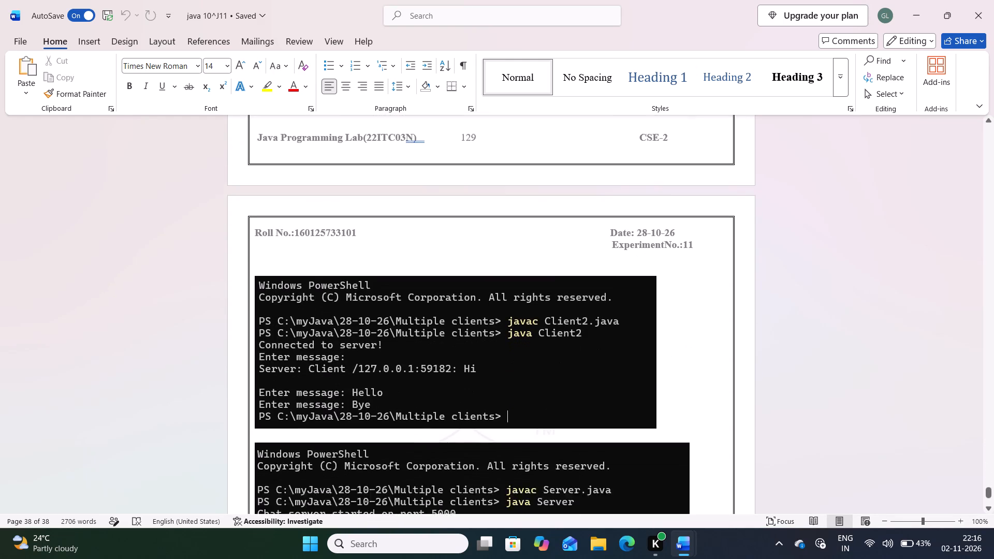
scroll(656, 271, "down", 5)
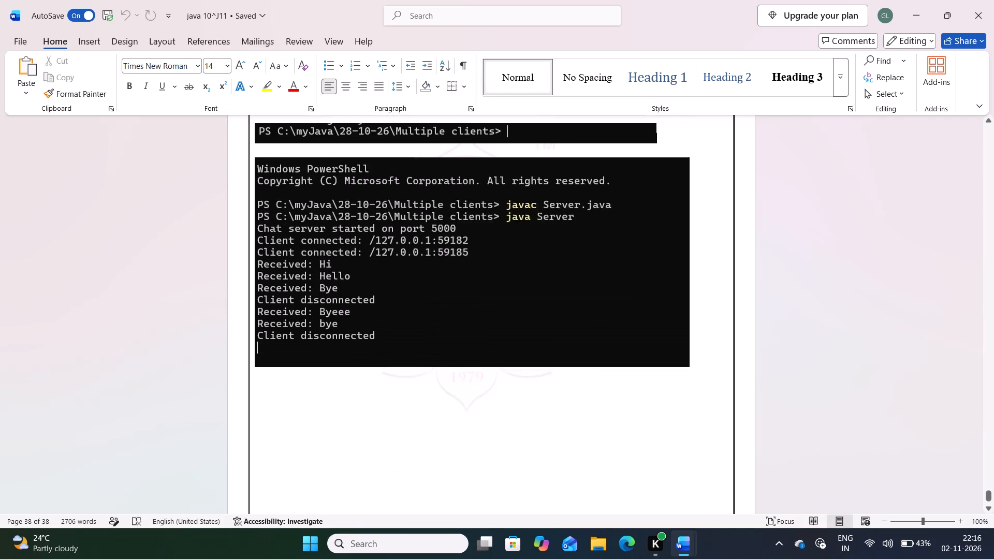
scroll(656, 271, "down", 3)
scroll(656, 271, "up", 3)
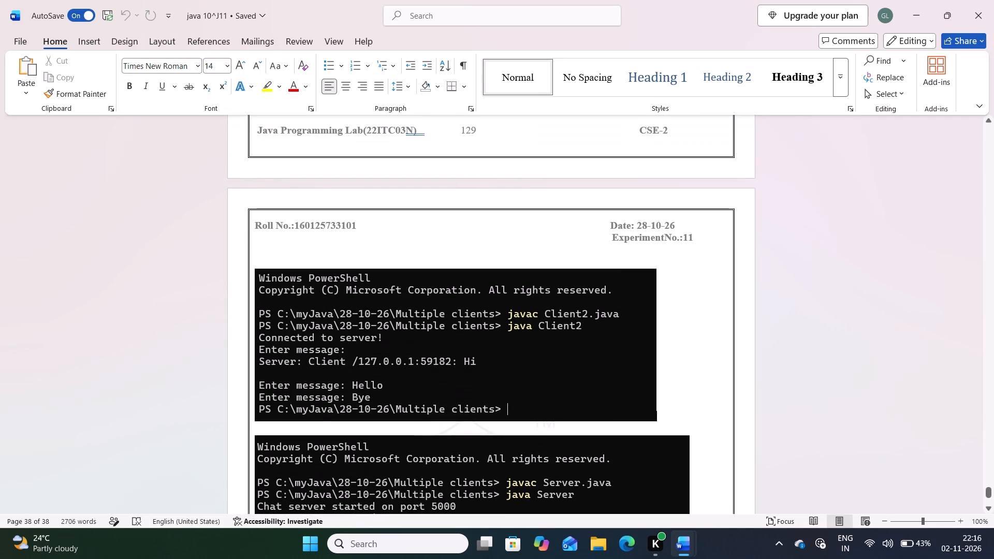
scroll(556, 276, "down", 3)
scroll(556, 276, "up", 4)
scroll(556, 276, "down", 12)
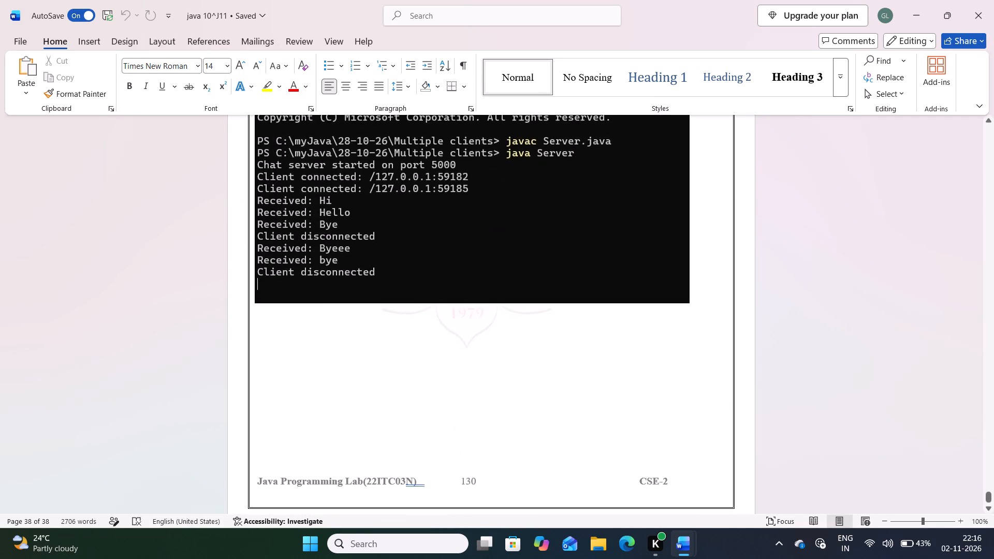
scroll(556, 282, "down", 4)
Recheck the headers and page numbers backward from the last page to the single-client Client.java code.
scroll(555, 284, "up", 19)
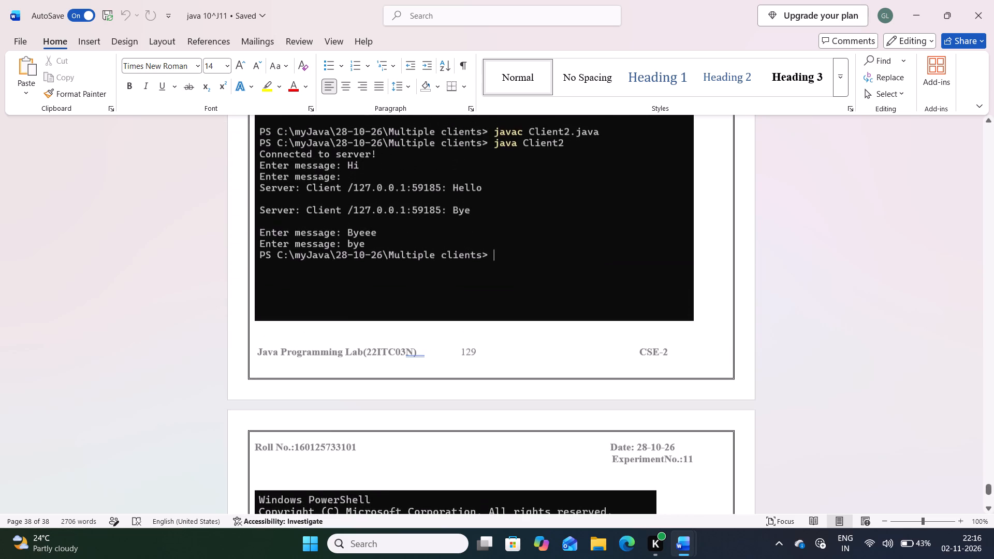
scroll(556, 283, "up", 7)
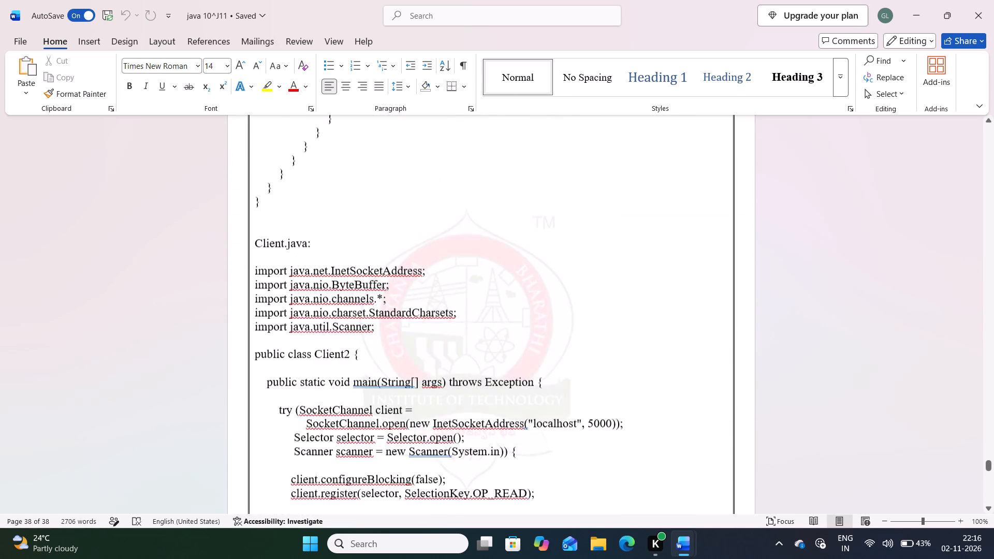
scroll(556, 283, "up", 1)
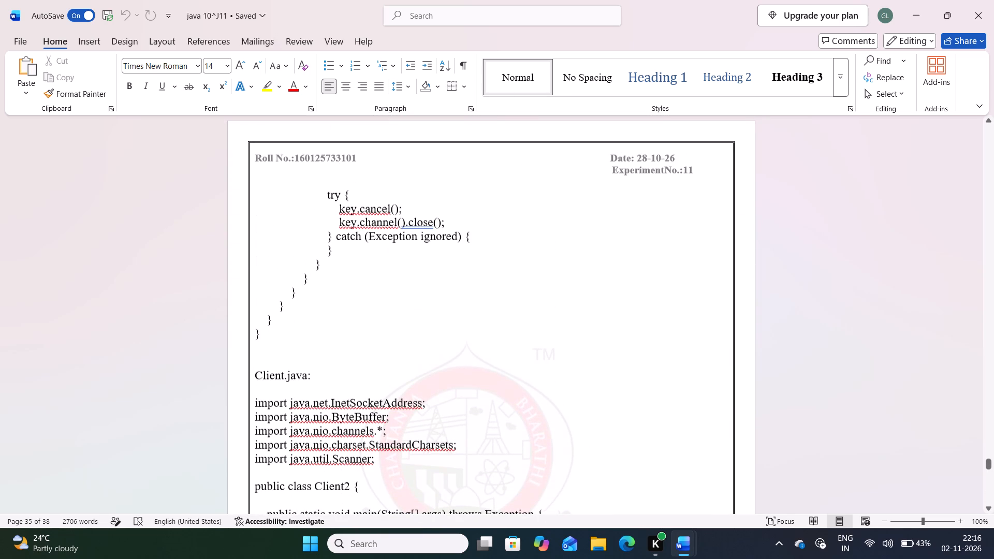
scroll(556, 283, "up", 7)
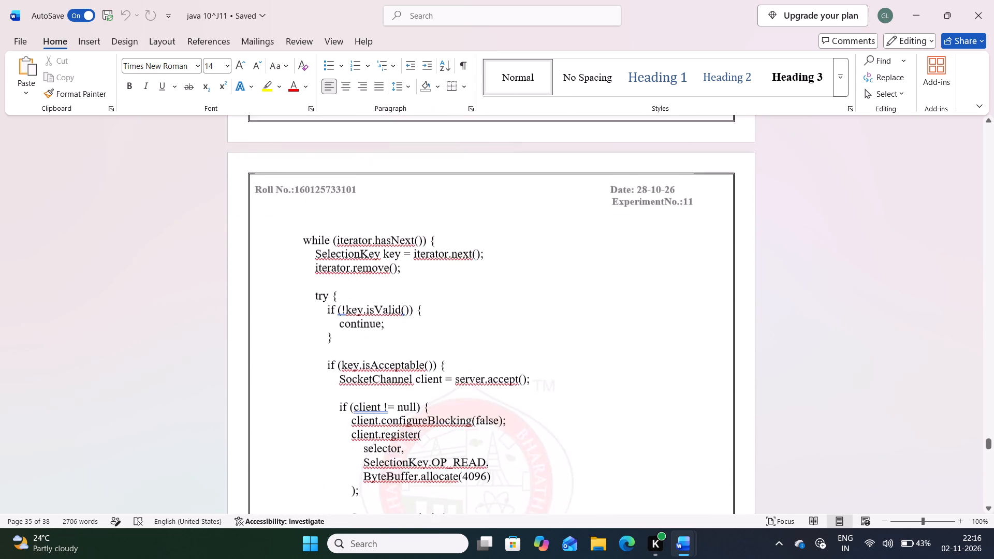
scroll(556, 283, "up", 9)
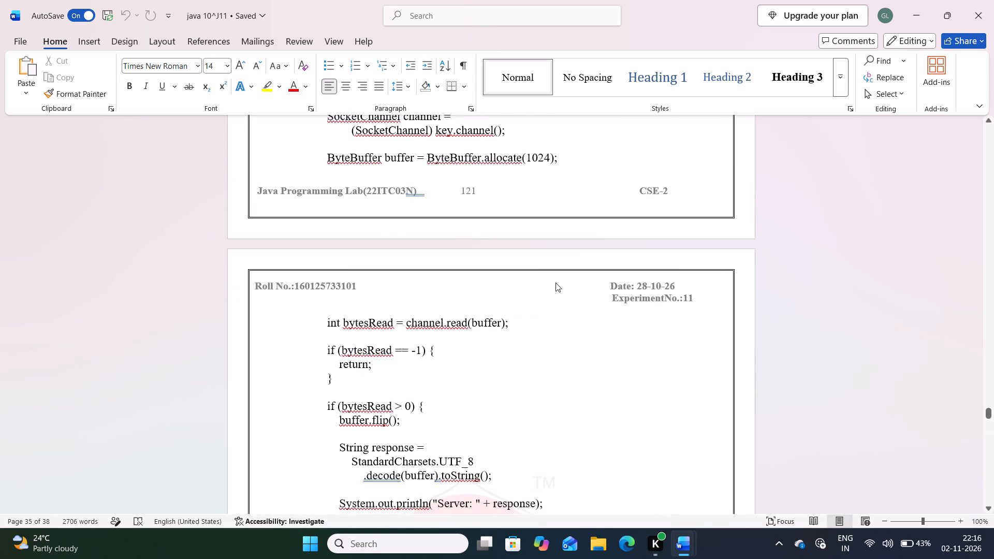
scroll(556, 283, "up", 8)
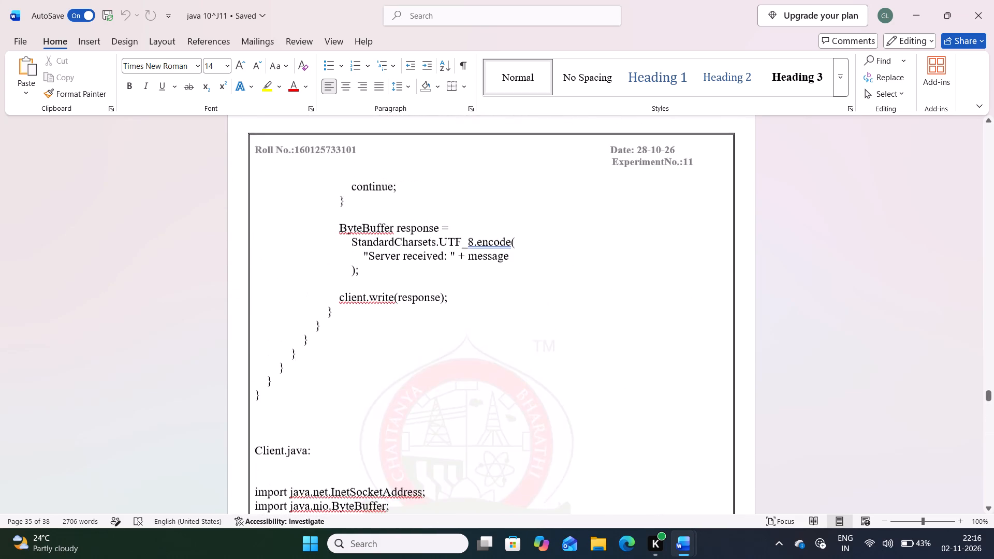
Recheck the headers and page numbers backward from the Path Interface program to the CharArrayReader program, and return to the last page.
scroll(556, 283, "up", 13)
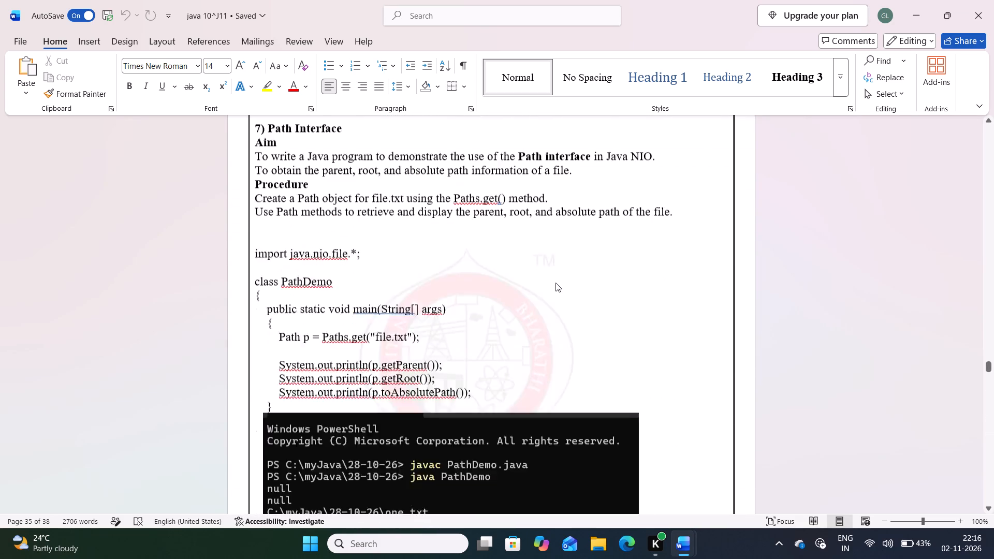
scroll(556, 283, "up", 3)
scroll(556, 283, "up", 20)
scroll(556, 283, "up", 18)
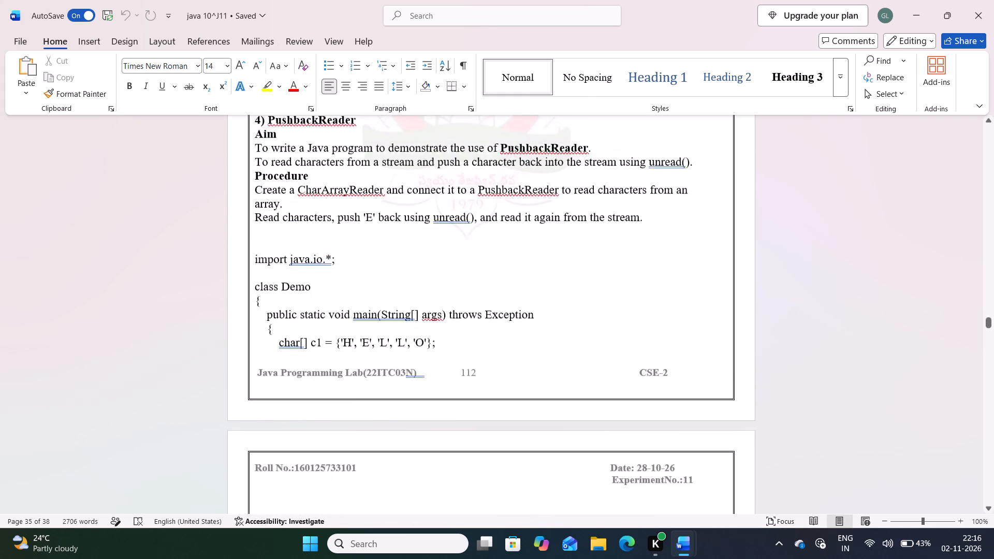
scroll(556, 283, "up", 9)
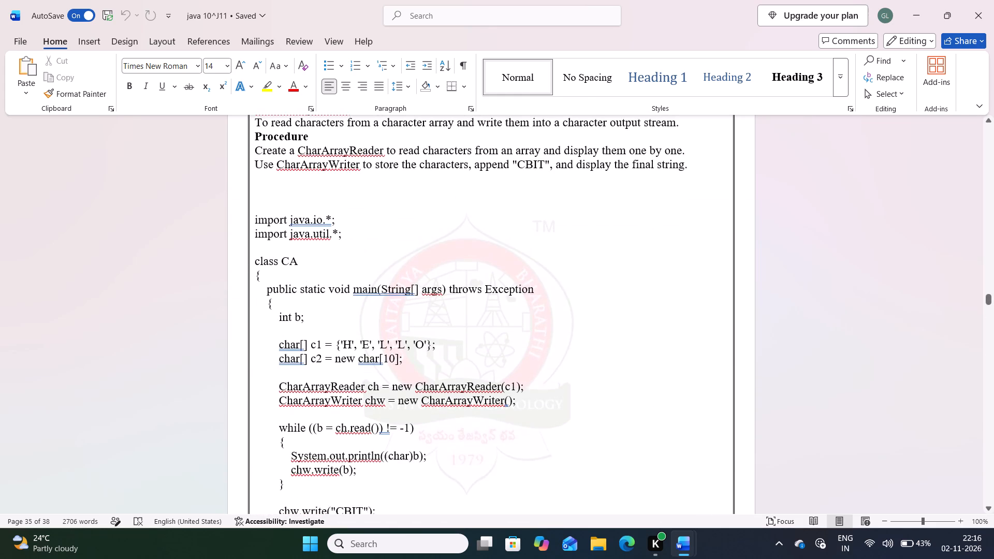
scroll(556, 283, "down", 19)
scroll(556, 283, "down", 20)
scroll(556, 283, "down", 20)
scroll(556, 283, "down", 20)
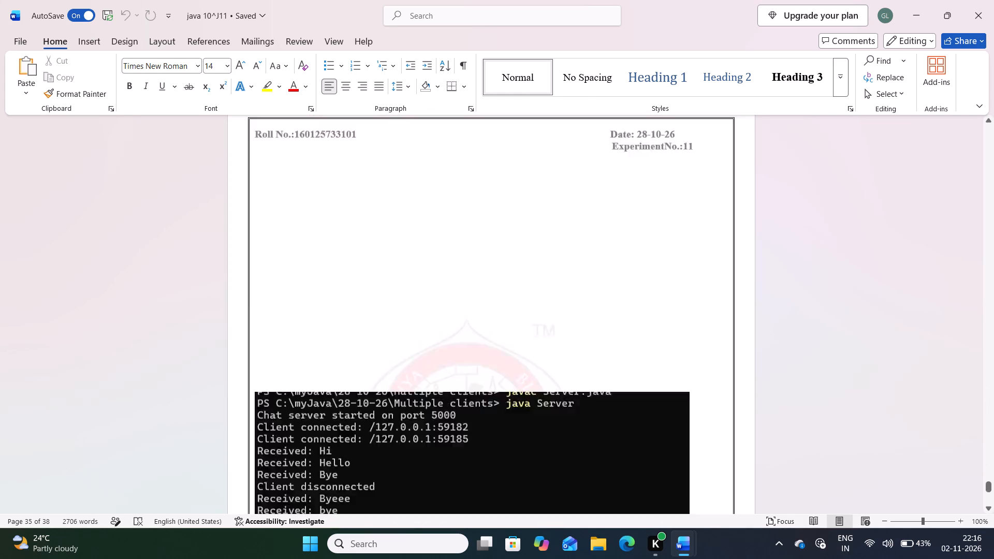
scroll(556, 283, "up", 20)
scroll(556, 283, "up", 13)
scroll(556, 283, "down", 9)
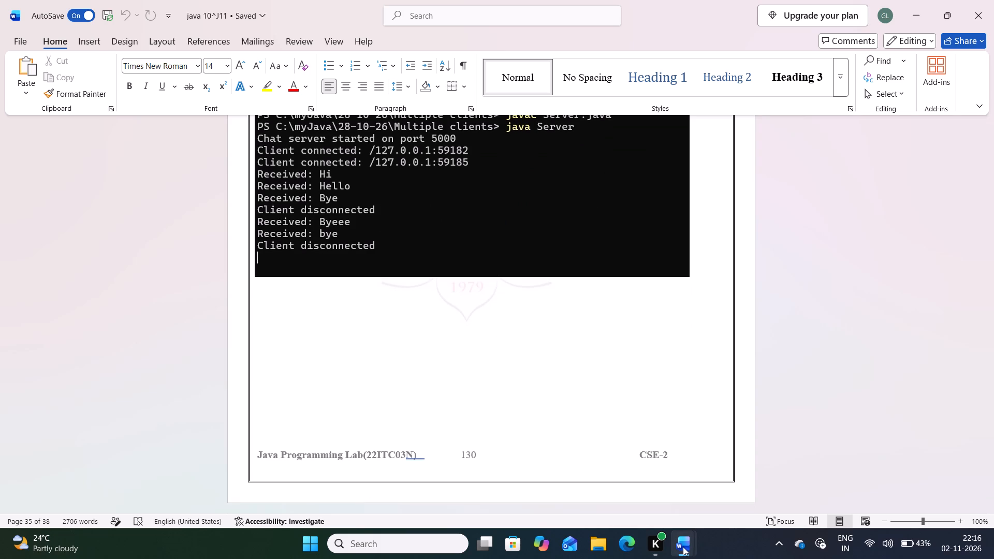
Switch to JavaRecord and set the date in the Section 11 header to 28-10-26.
left_click(651, 472)
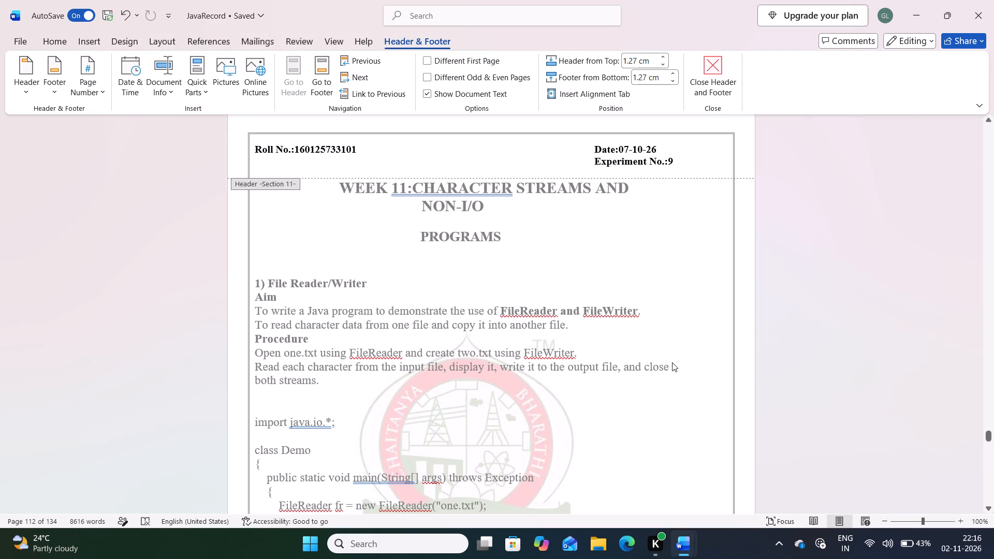
scroll(681, 244, "up", 12)
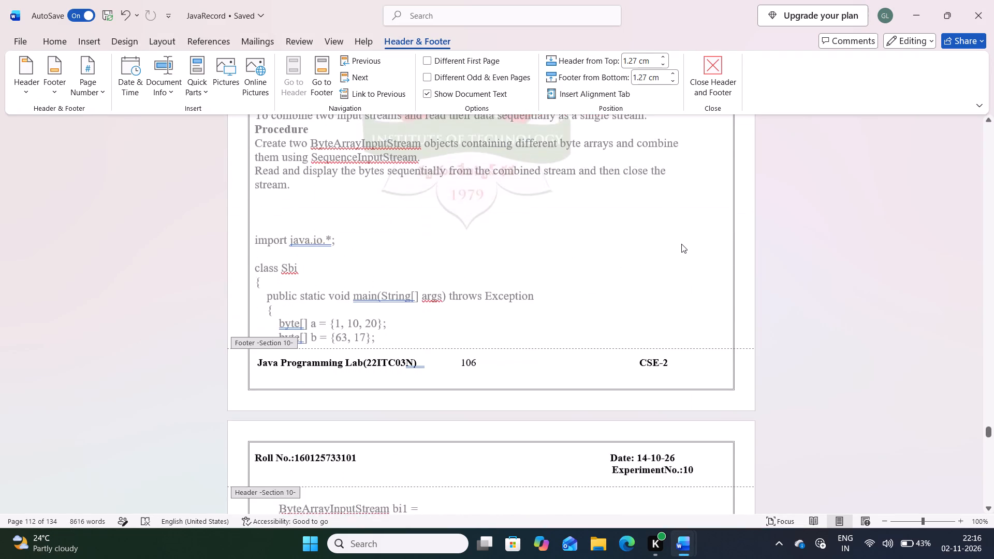
scroll(681, 244, "down", 4)
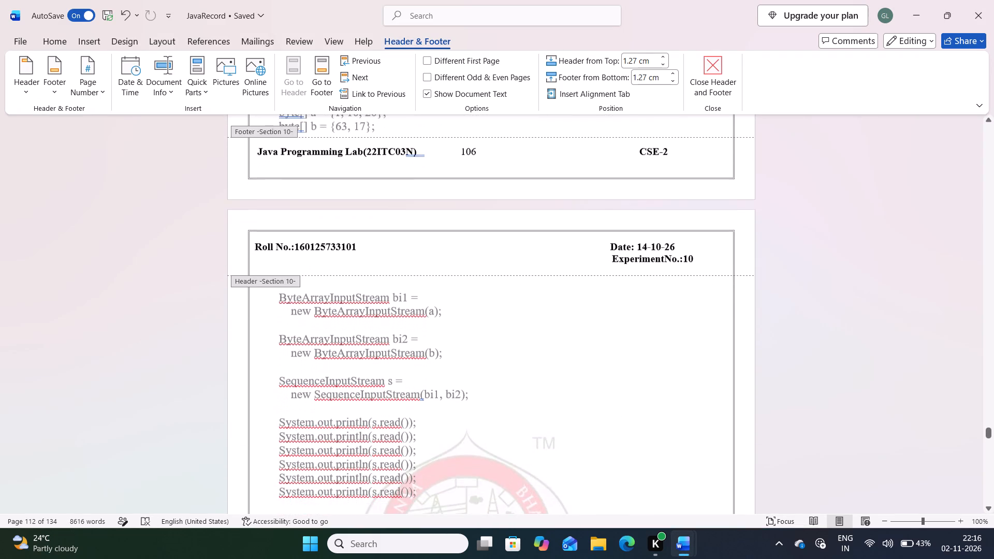
scroll(681, 244, "down", 3)
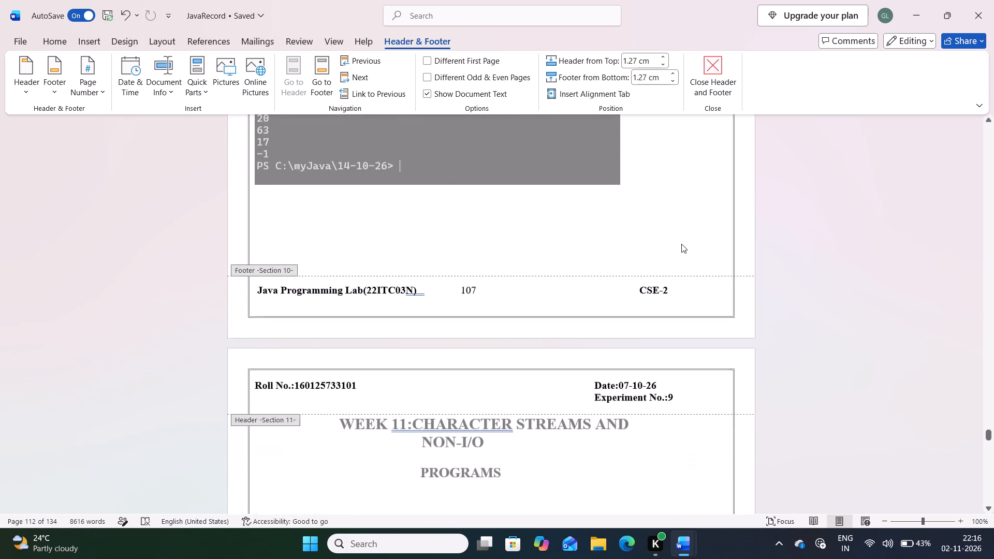
scroll(681, 244, "down", 1)
key("BackSpace")
key("BackSpace")
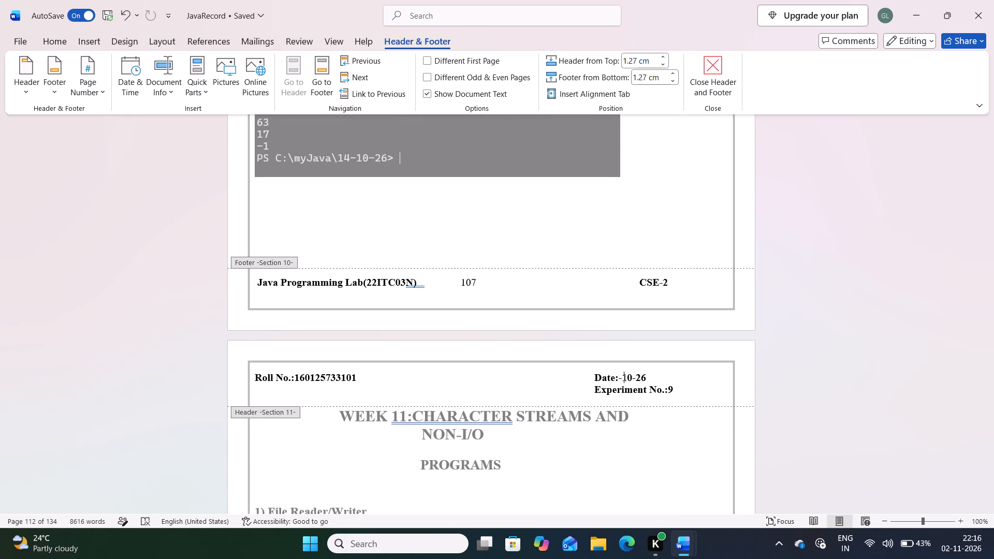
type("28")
Set the experiment number in the Section 11 header to 11 and return to the body text.
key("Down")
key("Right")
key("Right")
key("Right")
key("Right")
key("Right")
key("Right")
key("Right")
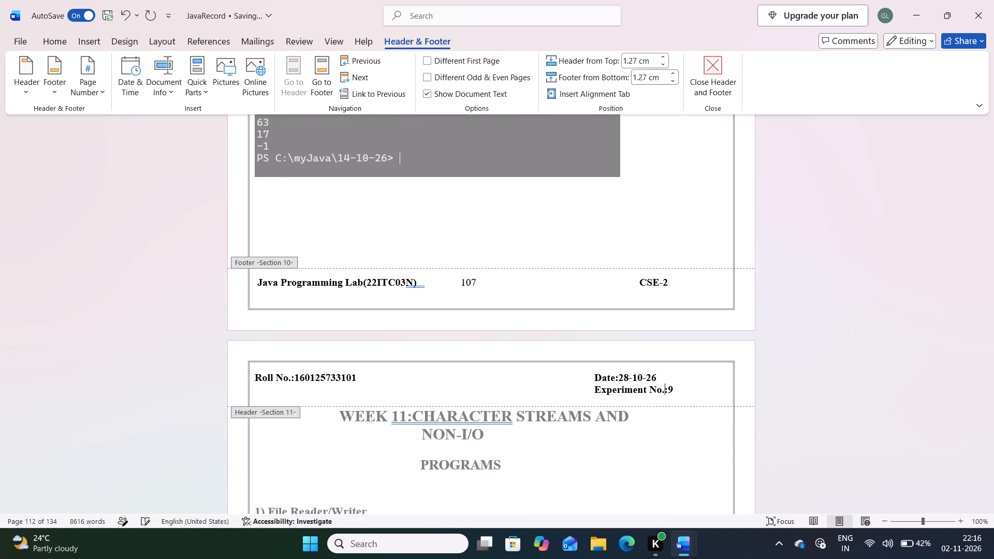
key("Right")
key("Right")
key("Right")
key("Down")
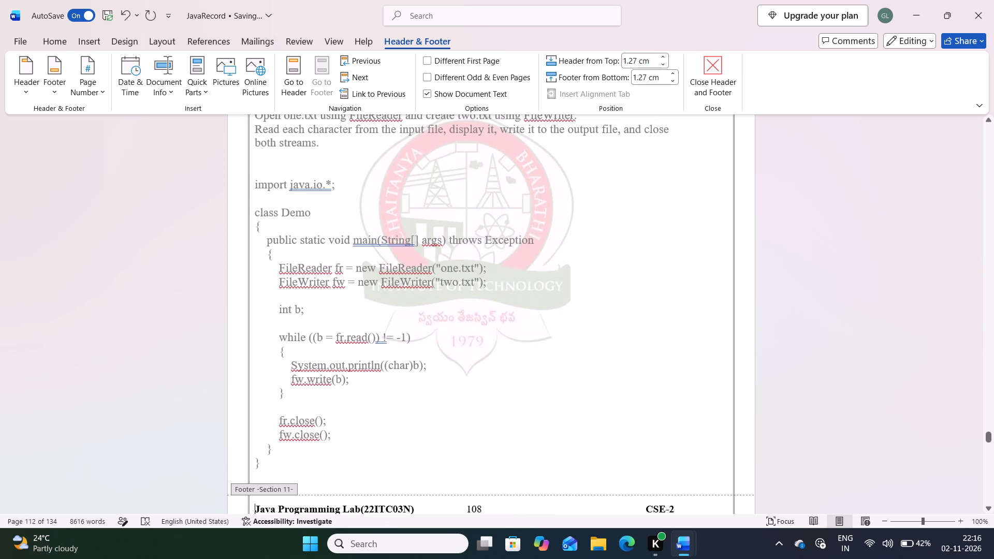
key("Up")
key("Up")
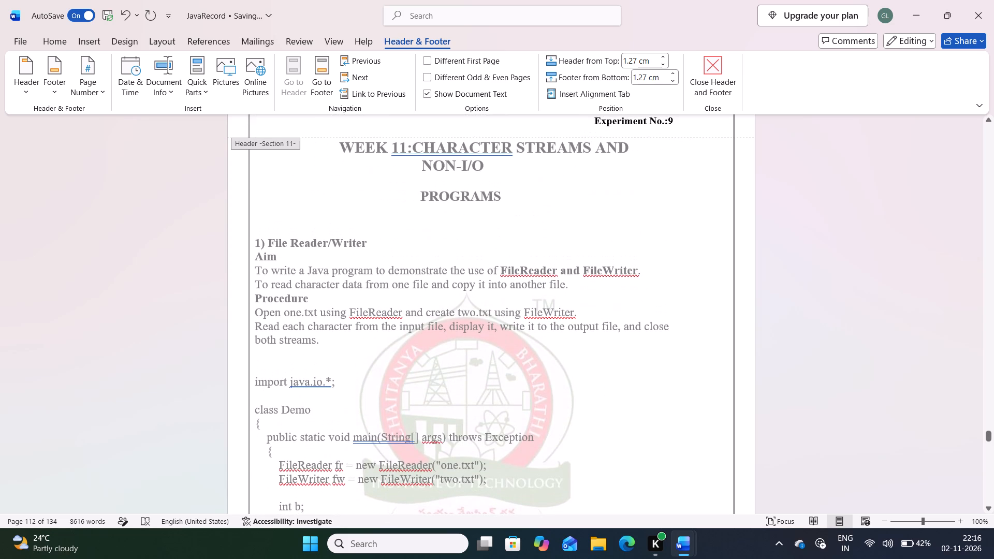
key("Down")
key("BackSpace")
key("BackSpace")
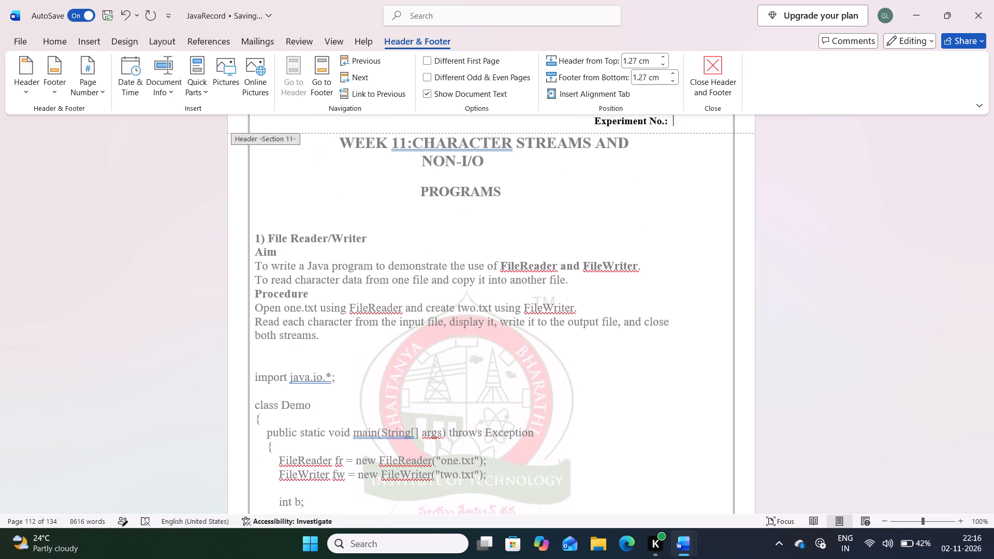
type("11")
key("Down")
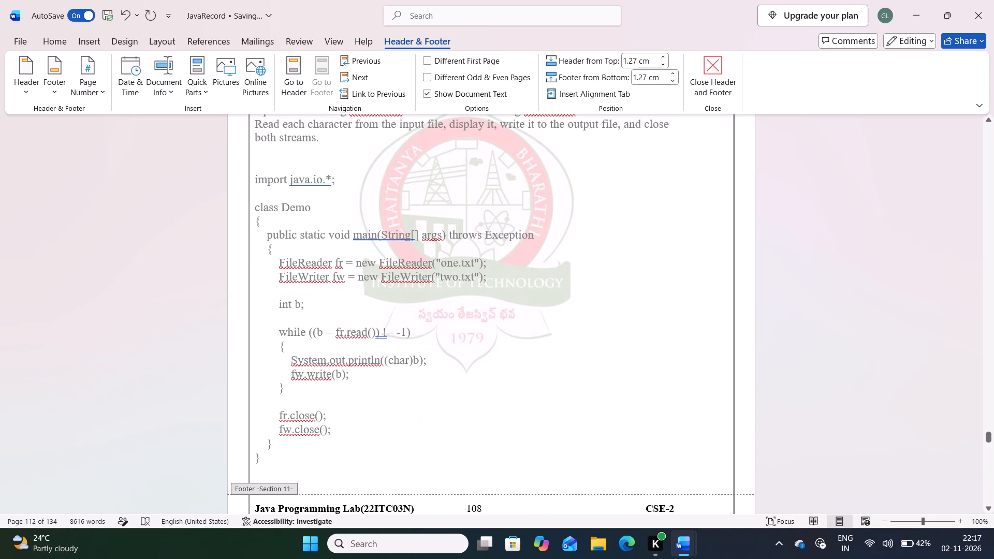
scroll(653, 299, "down", 11)
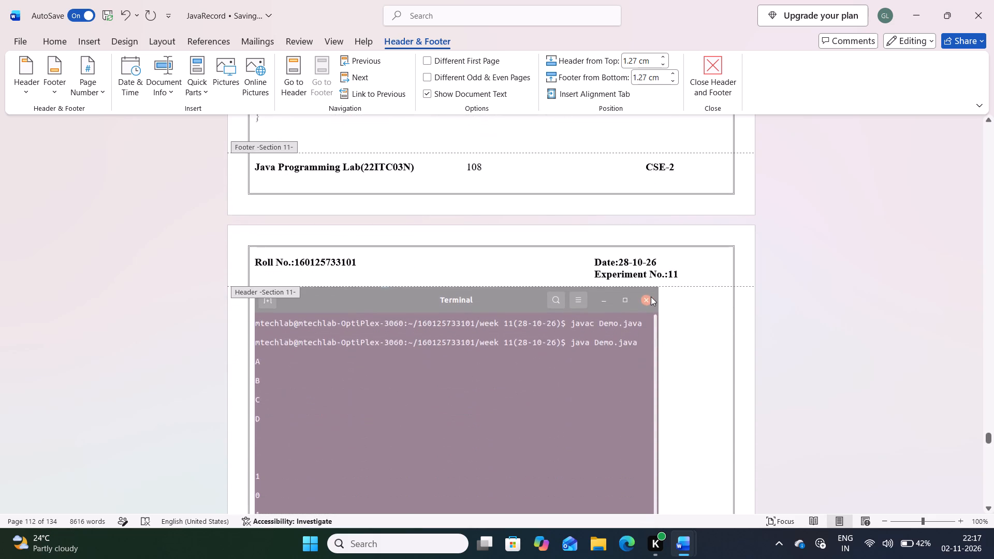
scroll(651, 297, "up", 4)
left_click(506, 197)
double_click(506, 197)
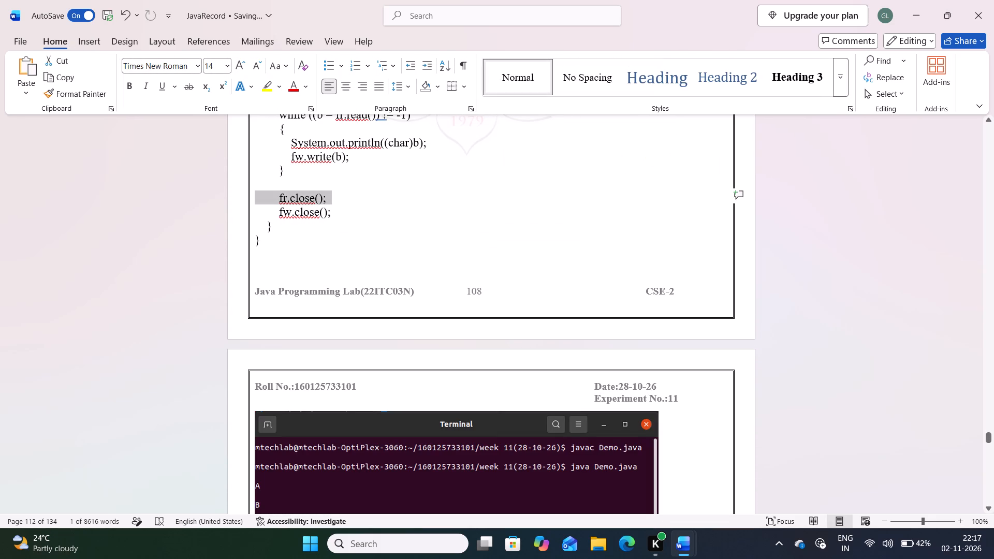
left_click(293, 244)
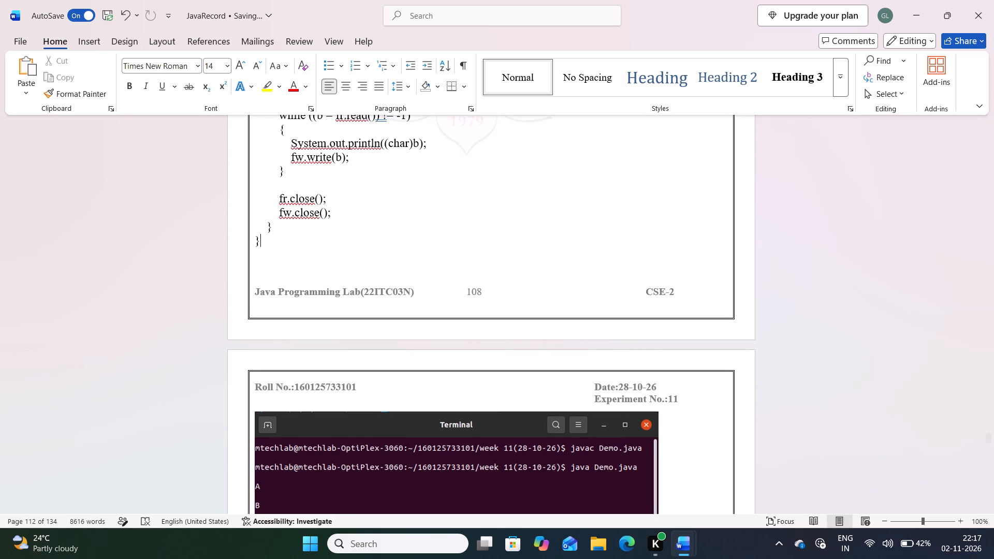
Check the headers, page numbers and layout from the Week 11 title page through the CharArray Reader/Writer program.
scroll(290, 246, "up", 13)
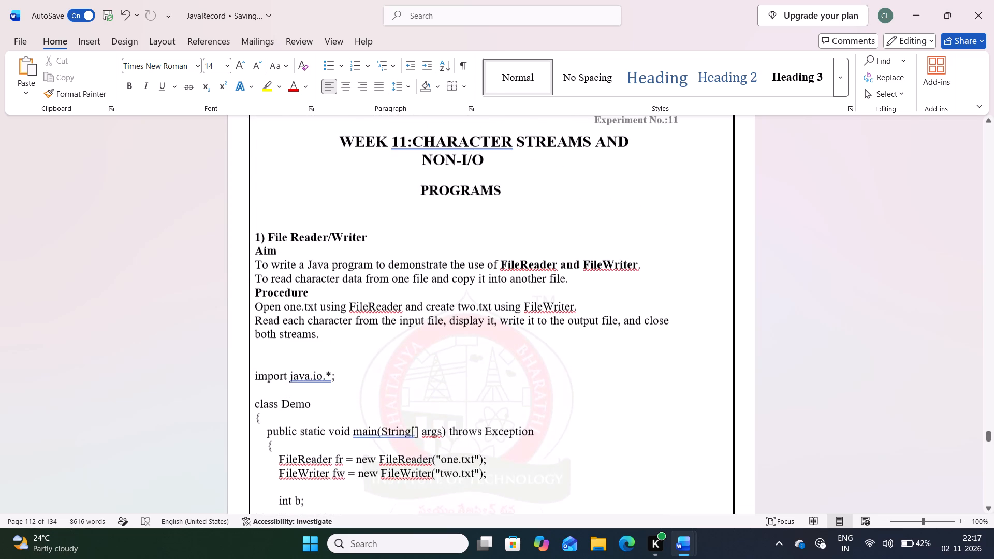
scroll(290, 245, "up", 6)
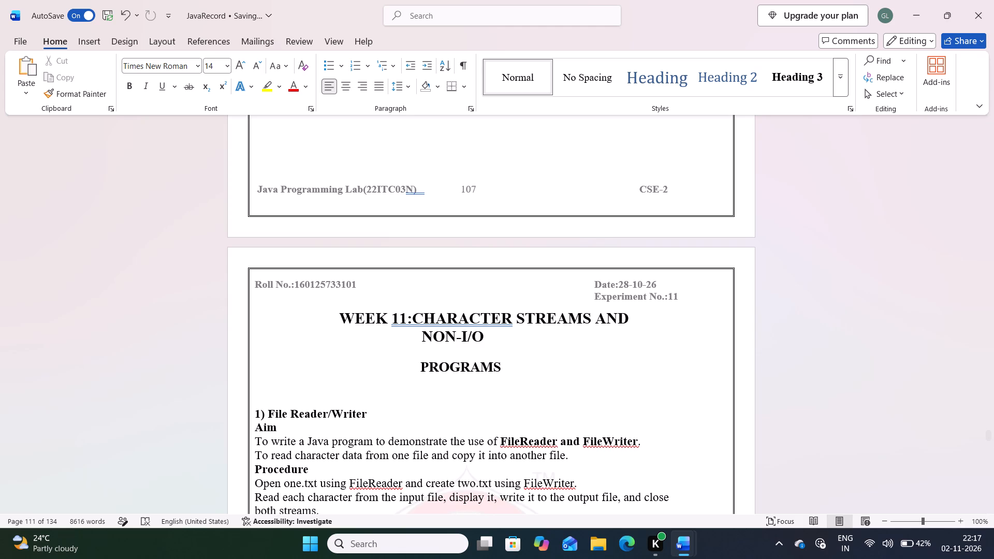
scroll(386, 325, "down", 2)
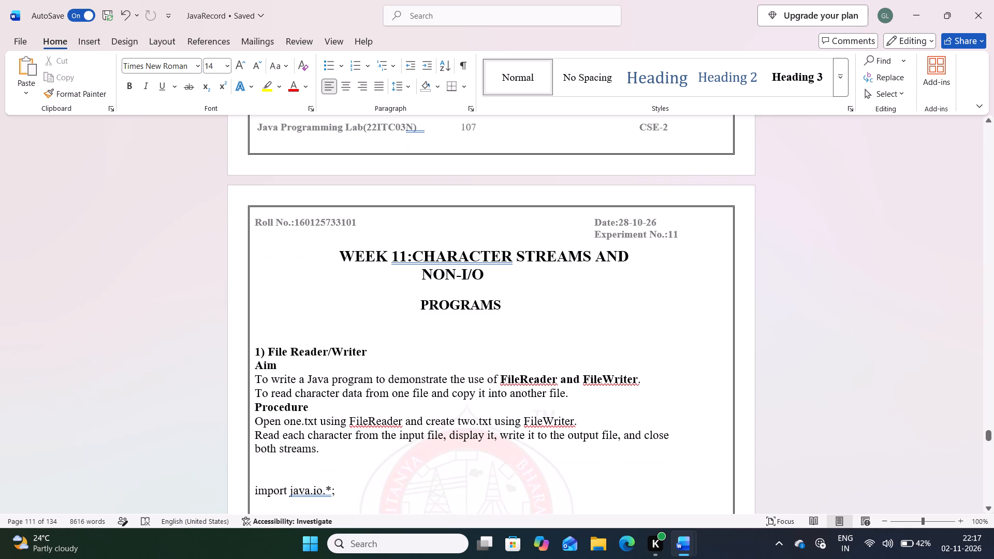
scroll(387, 325, "down", 1)
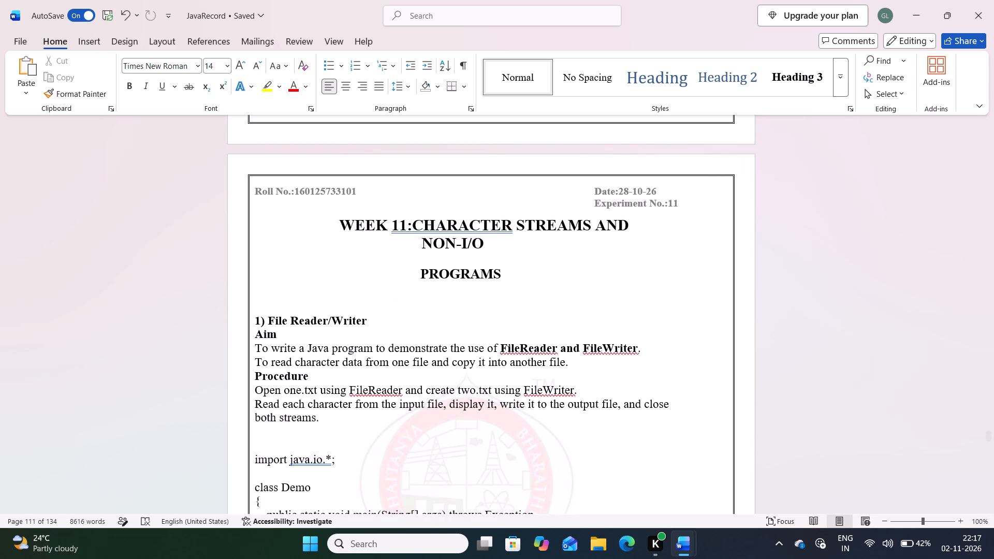
scroll(387, 325, "down", 3)
scroll(387, 325, "up", 4)
scroll(387, 327, "down", 2)
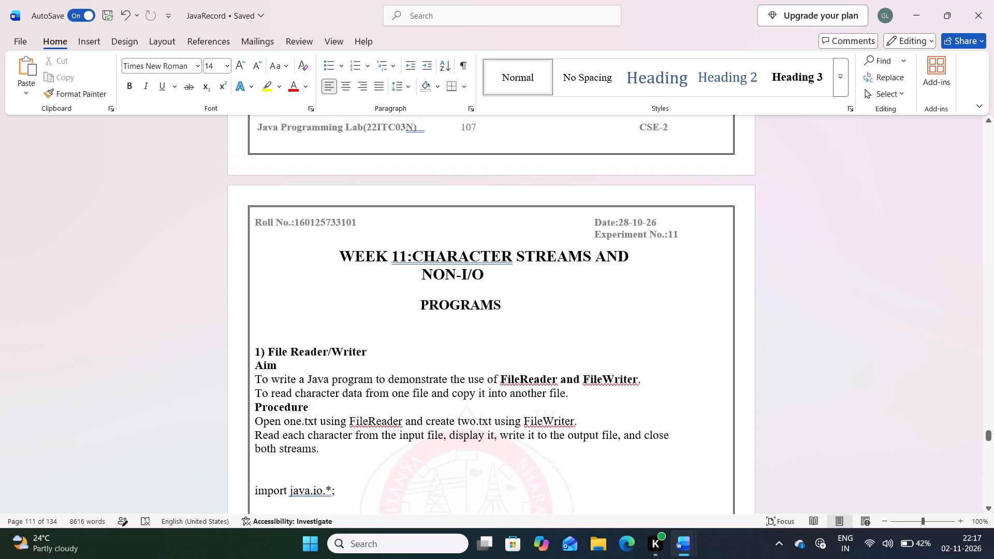
scroll(387, 327, "down", 14)
scroll(384, 336, "down", 16)
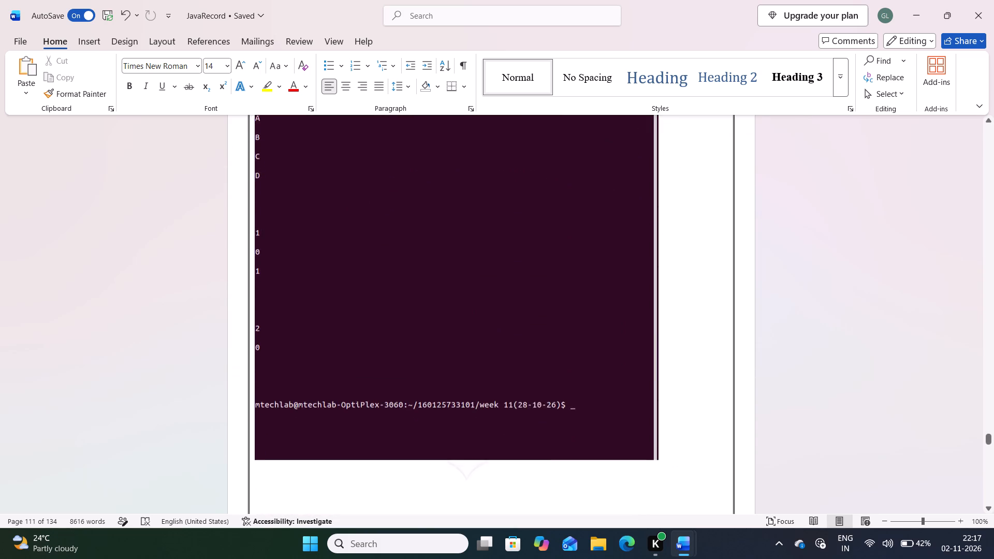
scroll(380, 340, "down", 15)
Push the "2) CharArray Reader/Writer" heading from the bottom of page 109 onto the page with its Aim.
scroll(374, 349, "up", 2)
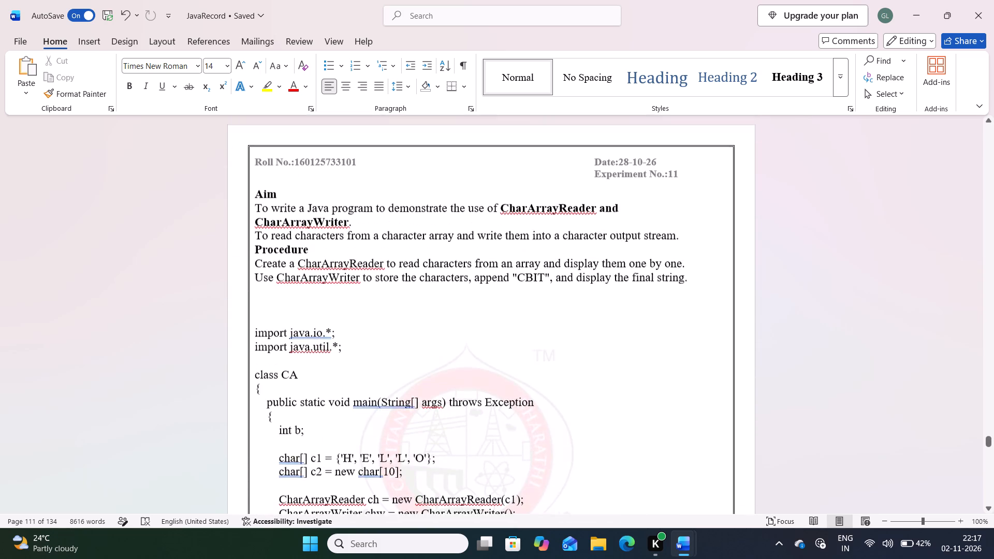
scroll(374, 349, "up", 4)
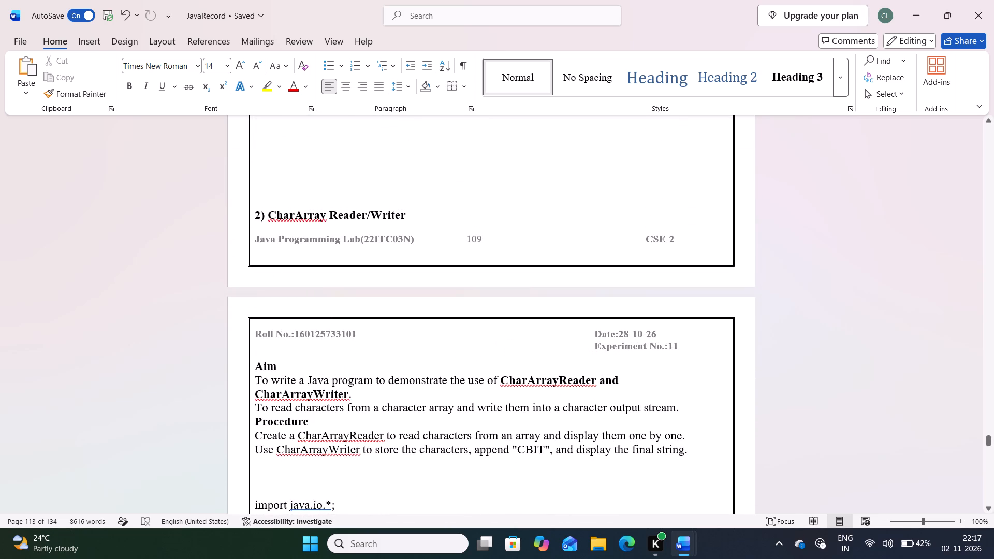
left_click(252, 220)
key("Return")
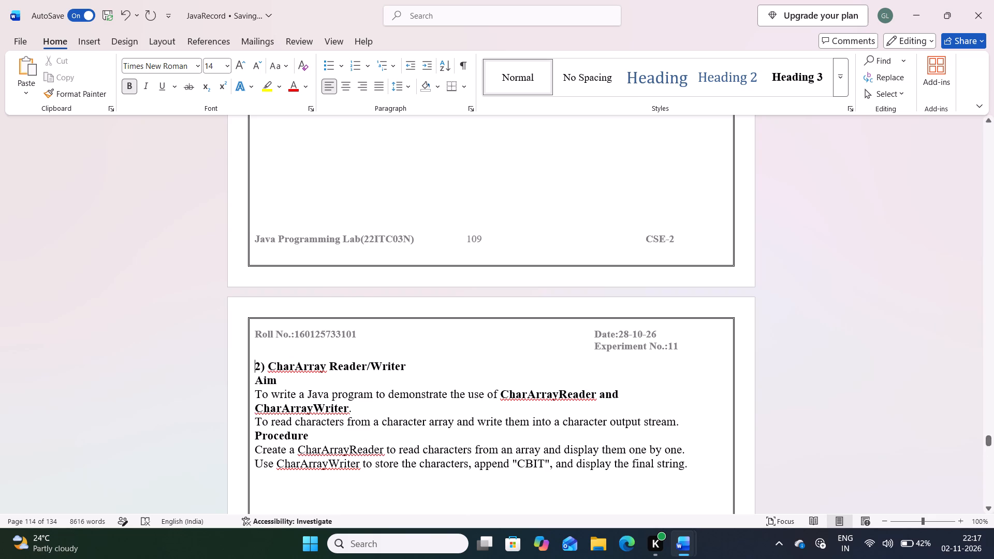
Check the headers, page numbers and layout backward from the last page to the Multiple Client-Server Communication heading.
left_click_drag(988, 441, 990, 557)
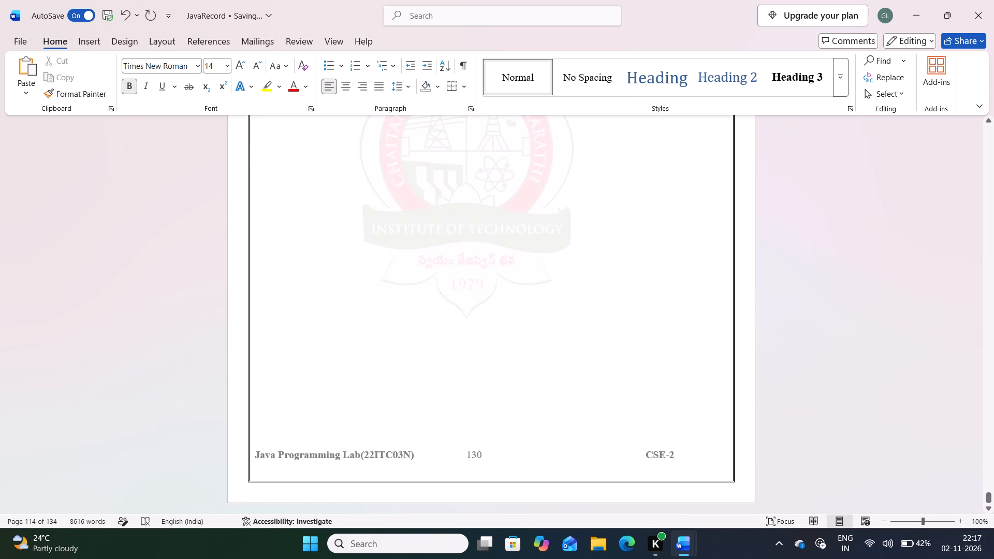
scroll(350, 293, "up", 20)
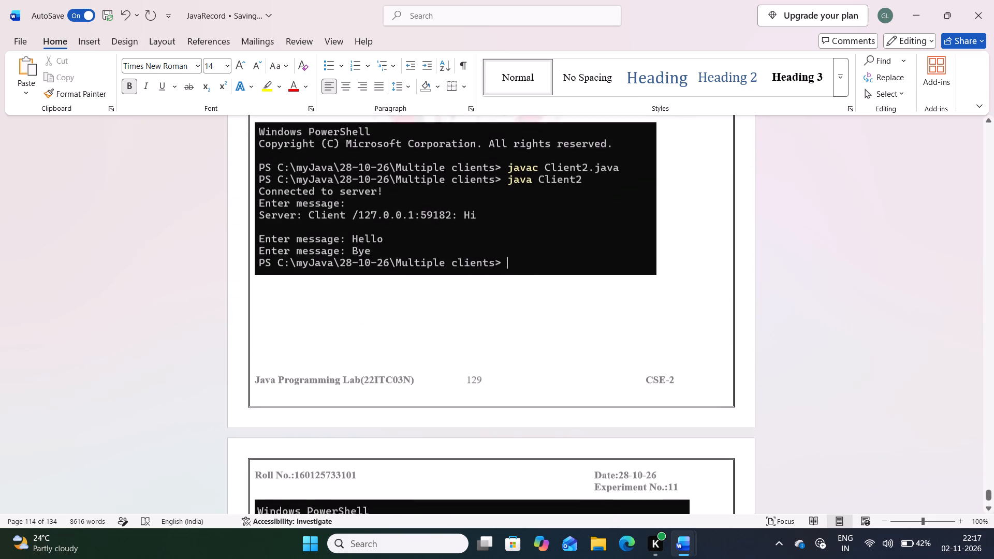
scroll(351, 293, "up", 18)
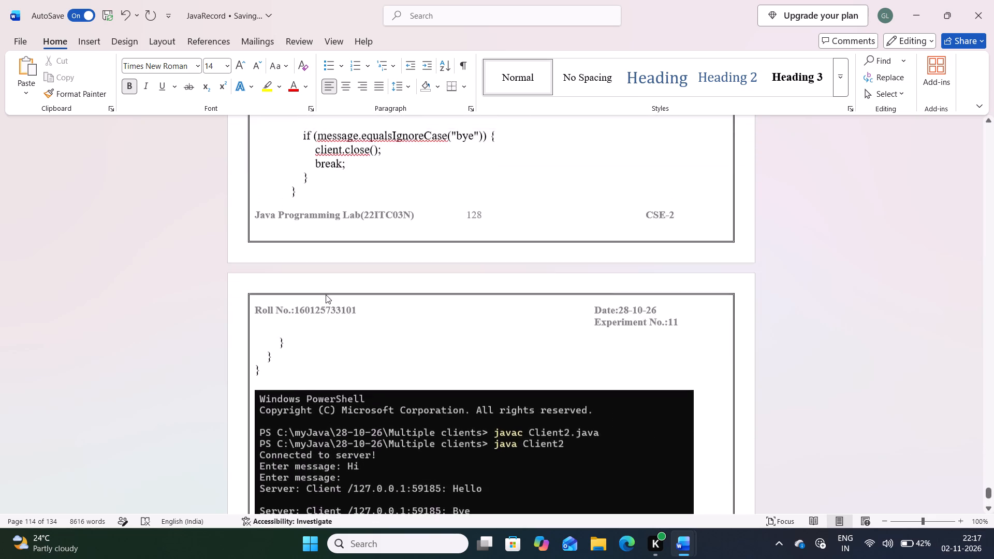
scroll(326, 295, "up", 10)
scroll(326, 295, "up", 11)
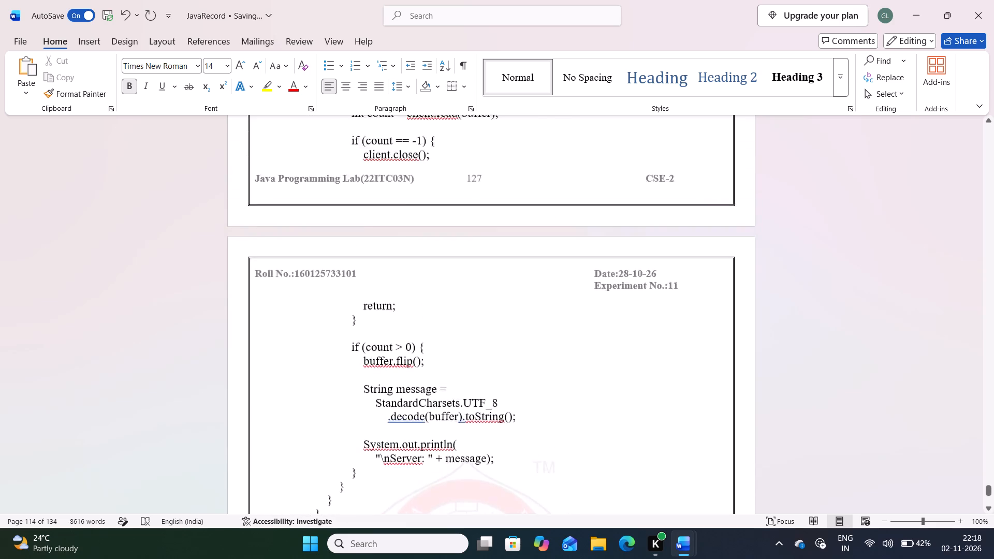
scroll(326, 295, "up", 20)
scroll(326, 295, "up", 8)
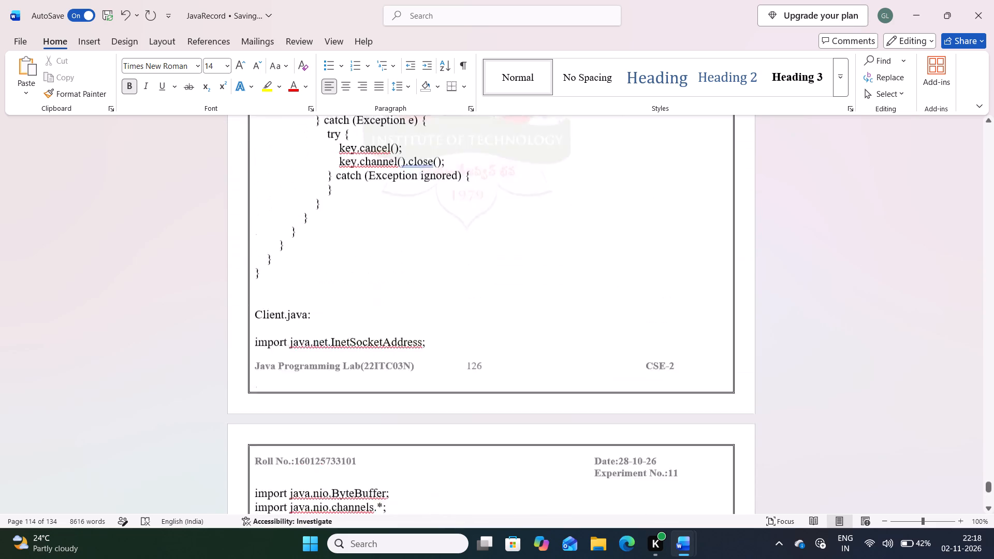
scroll(326, 295, "up", 20)
scroll(326, 295, "up", 8)
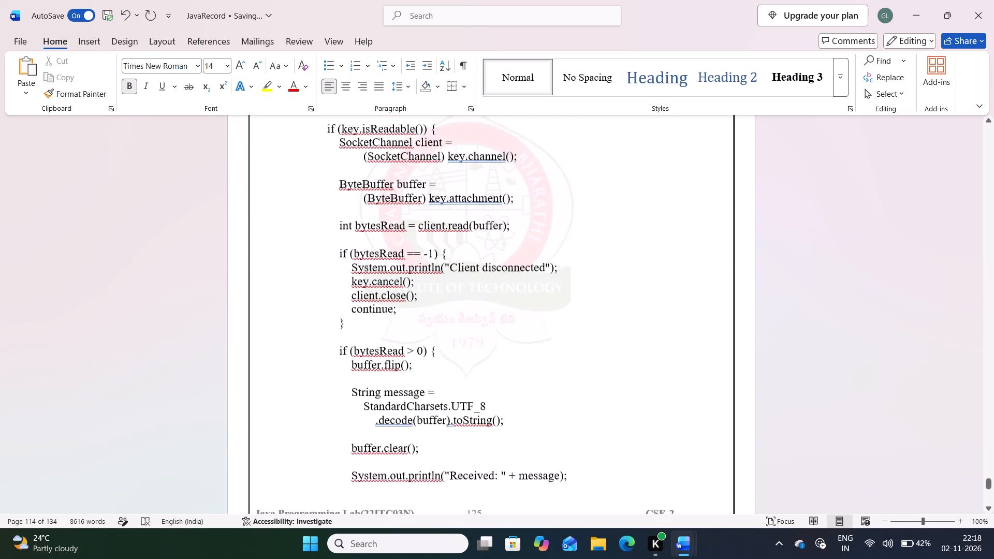
scroll(325, 294, "up", 20)
scroll(325, 294, "up", 7)
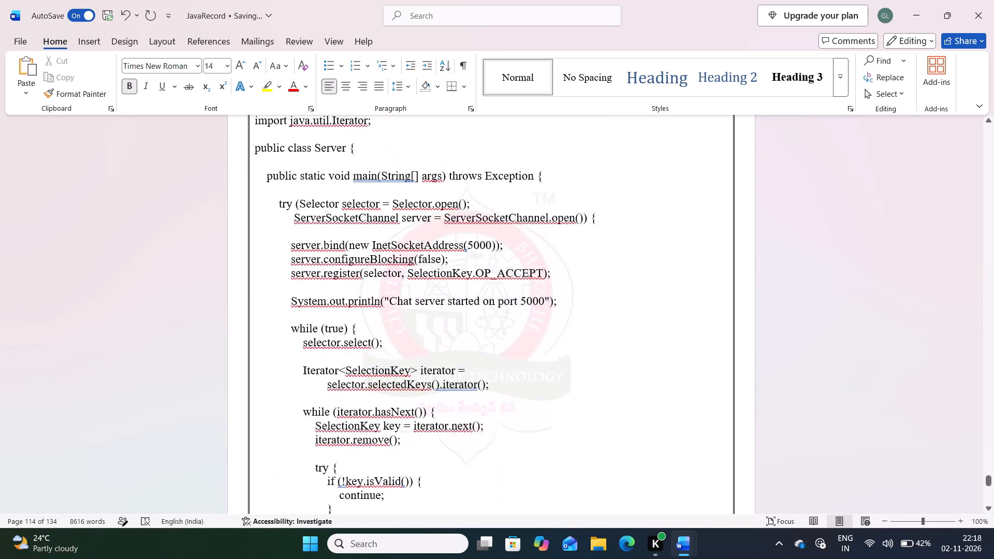
scroll(323, 293, "up", 17)
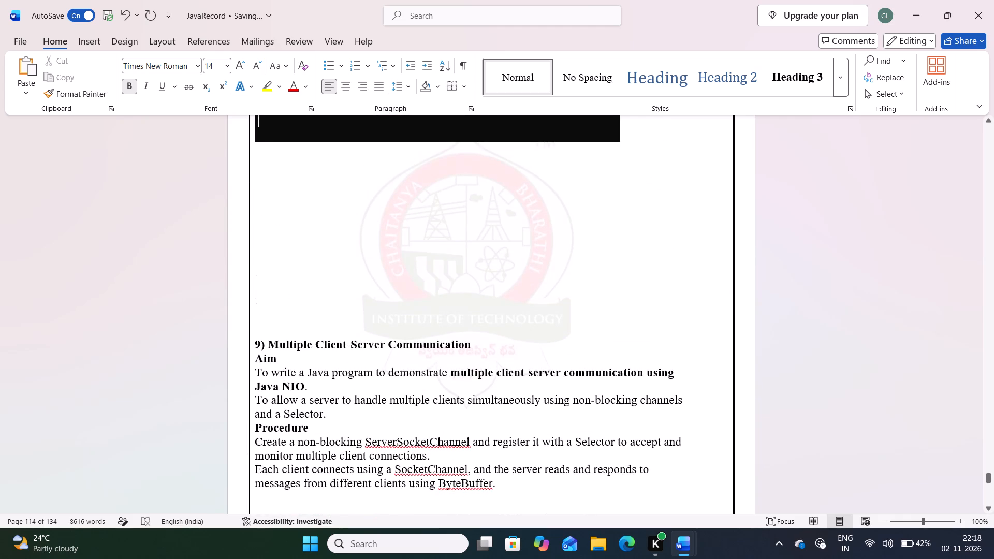
Push the "9) Multiple Client-Server Communication" heading and its Aim down to the top of the following page.
scroll(294, 331, "up", 7)
scroll(293, 331, "down", 7)
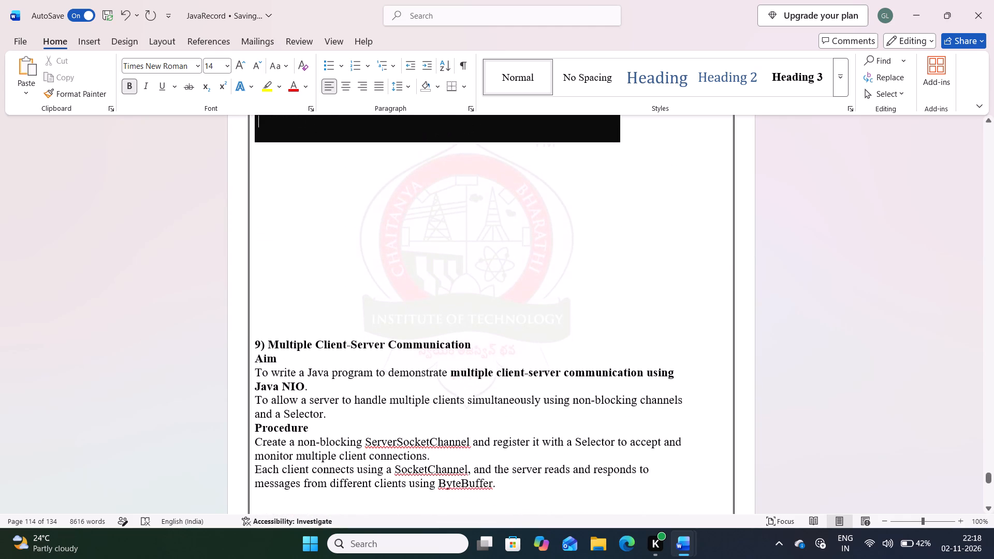
left_click(252, 341)
key("Return")
key("Return")
key("Return")
key("Return")
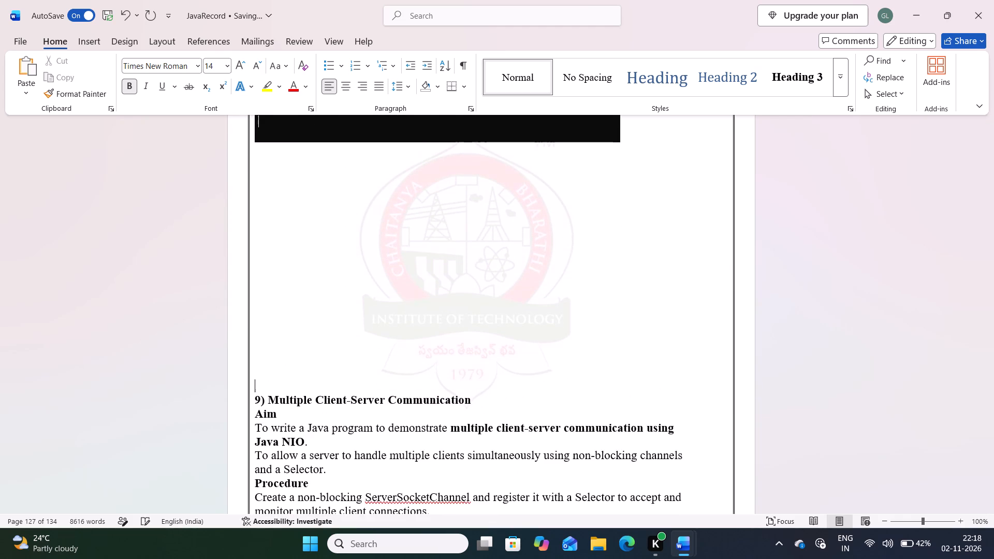
key("Return")
key("Return")
key("Return")
key("Return")
key("Return")
key("Return")
key("Return")
key("Return")
key("Return")
key("Return")
key("Return")
key("Return")
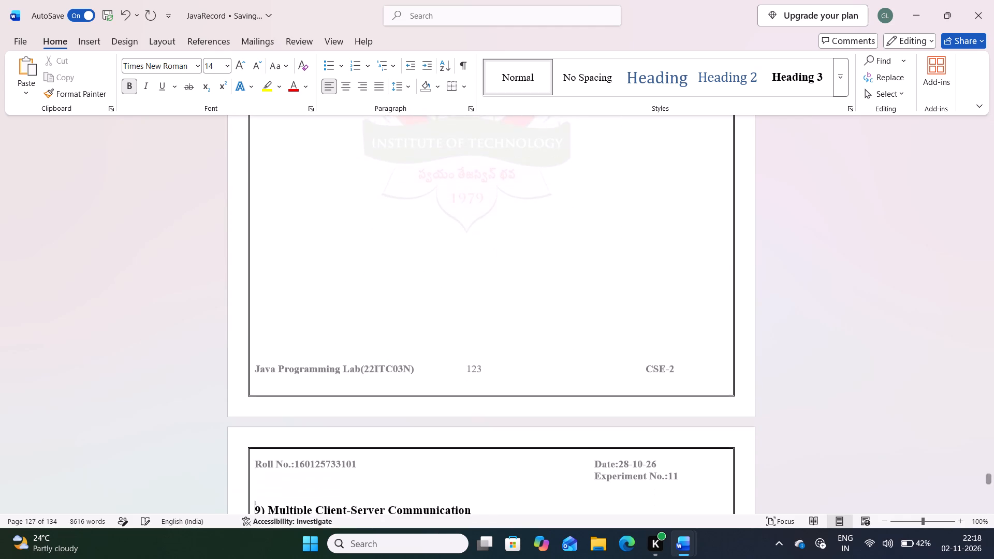
key("BackSpace")
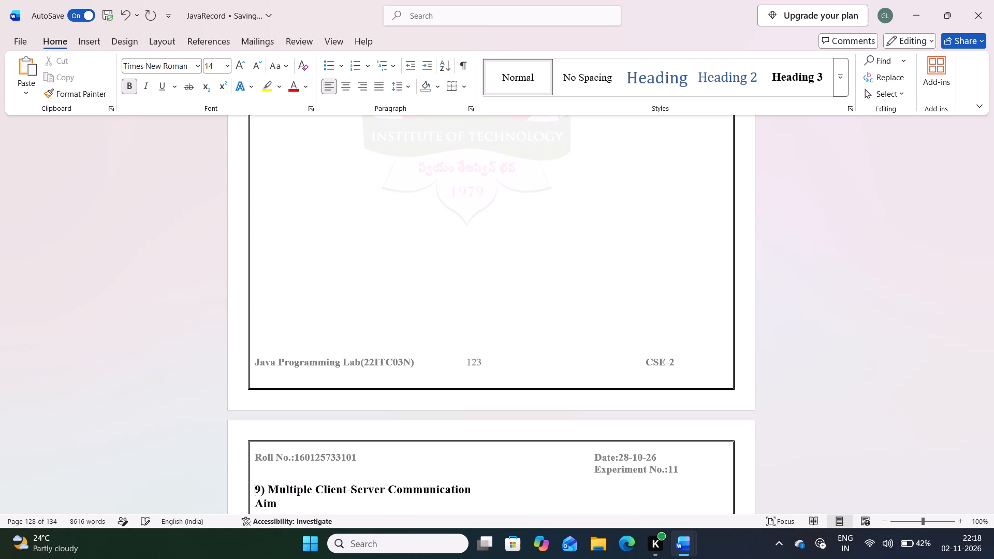
Check the page layout, headers and page numbers from the Multiple Client-Server Communication program to the document's end, and back through earlier pages.
scroll(252, 341, "down", 3)
scroll(252, 341, "up", 7)
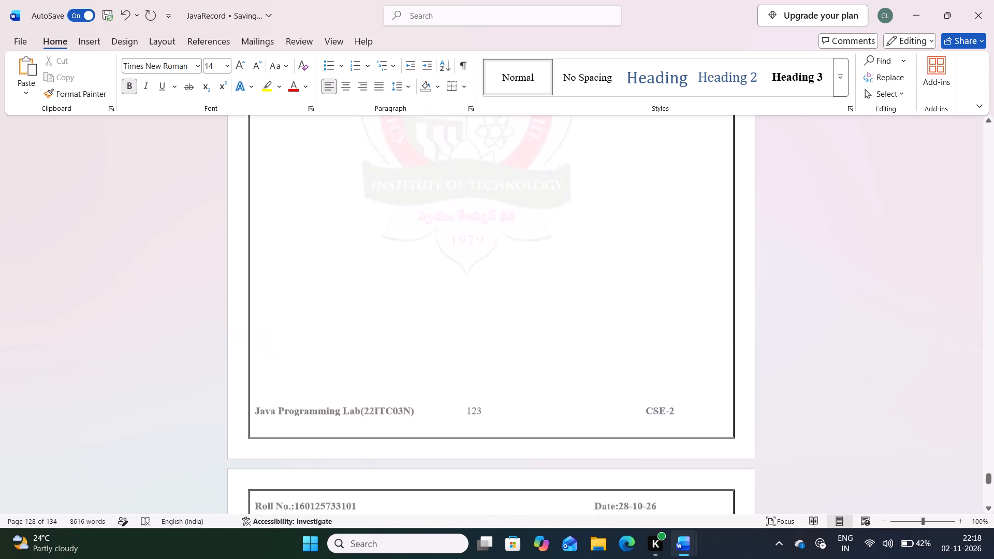
scroll(252, 341, "down", 20)
scroll(252, 341, "down", 13)
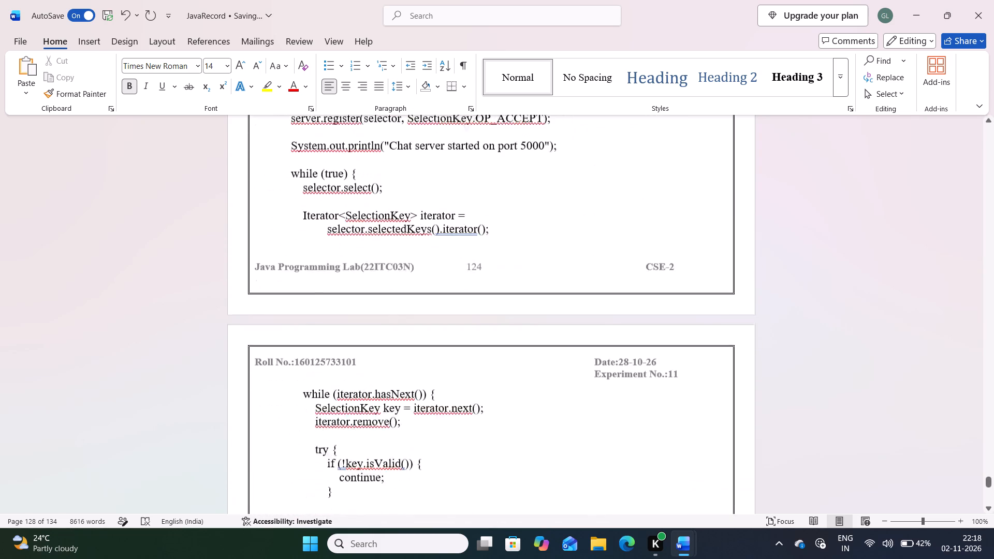
scroll(253, 342, "down", 20)
scroll(253, 342, "down", 20)
scroll(253, 342, "down", 2)
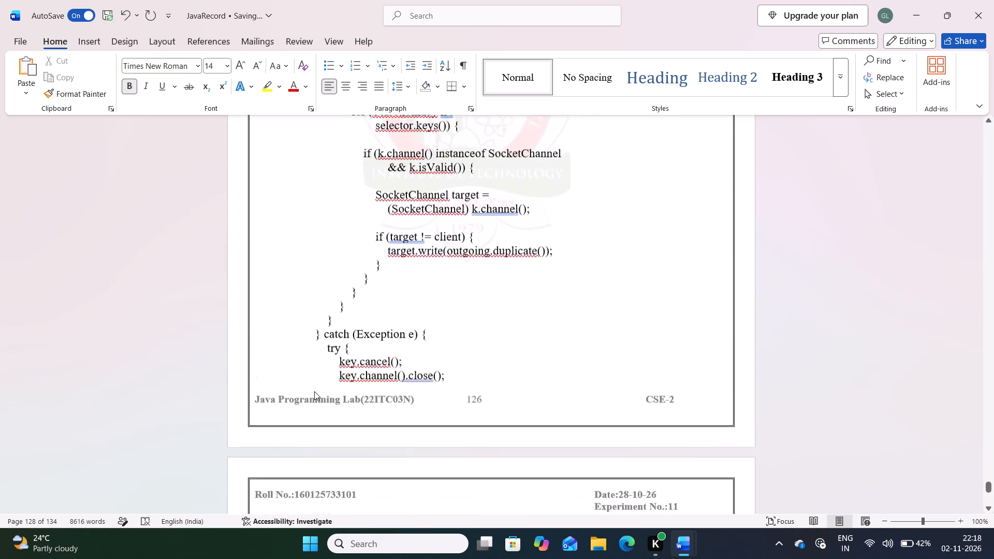
scroll(314, 391, "down", 20)
scroll(314, 391, "down", 17)
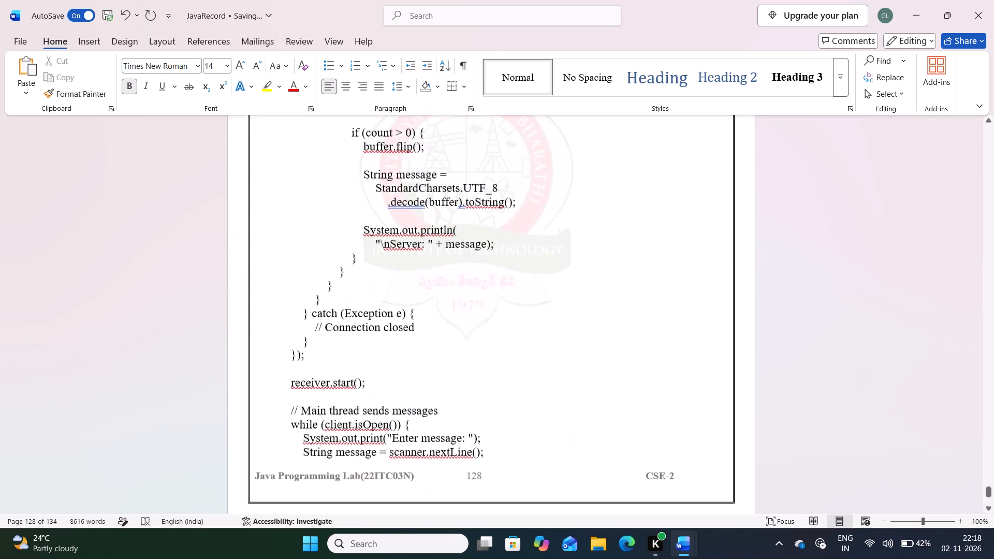
scroll(313, 400, "down", 2)
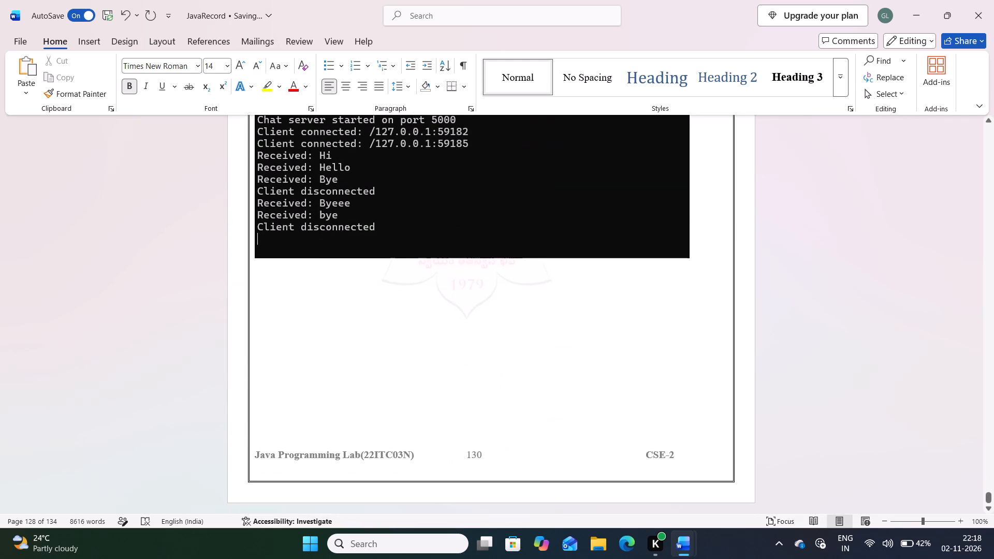
scroll(312, 400, "up", 20)
scroll(312, 400, "up", 10)
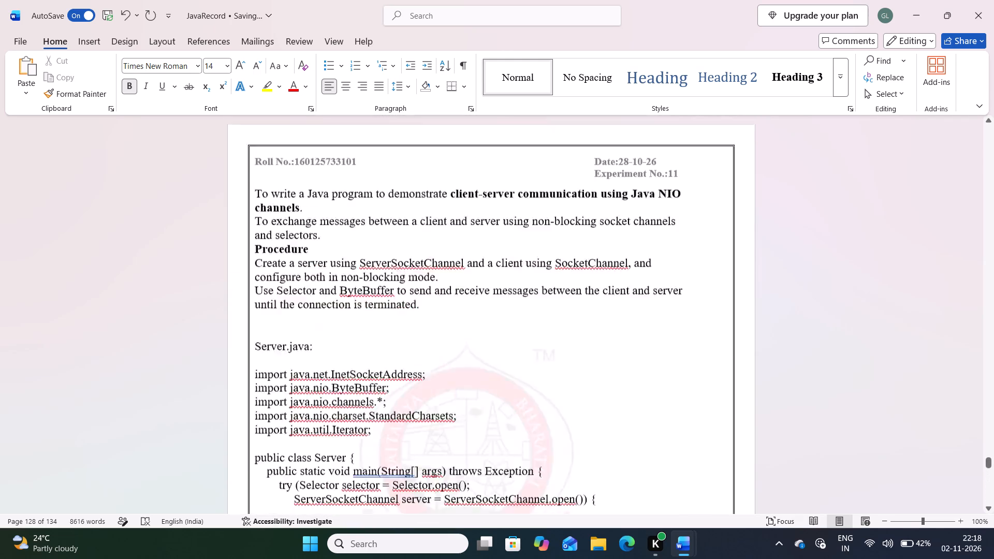
scroll(402, 558, "up", 11)
scroll(556, 318, "up", 20)
scroll(556, 318, "up", 20)
scroll(556, 318, "up", 20)
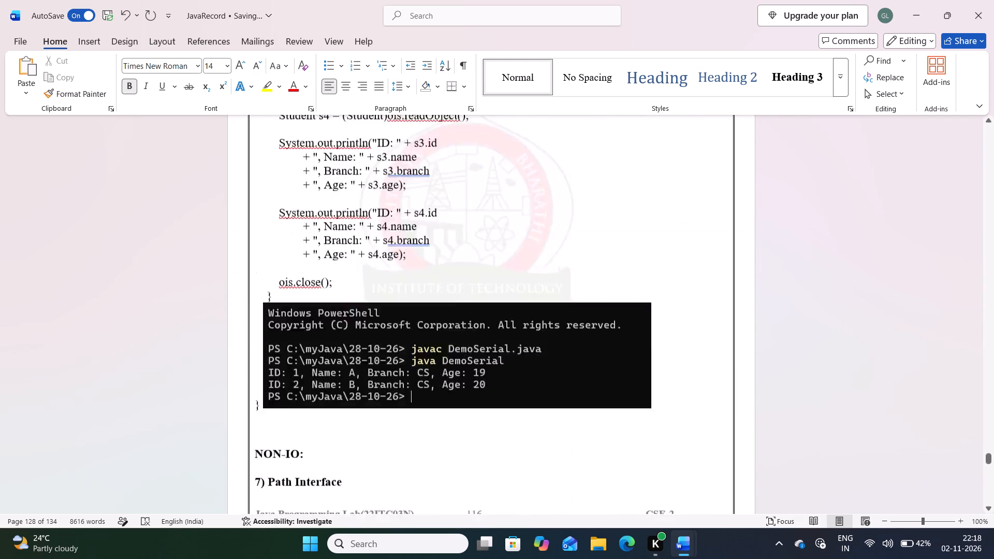
scroll(556, 318, "up", 20)
scroll(556, 318, "up", 20)
scroll(556, 318, "up", 20)
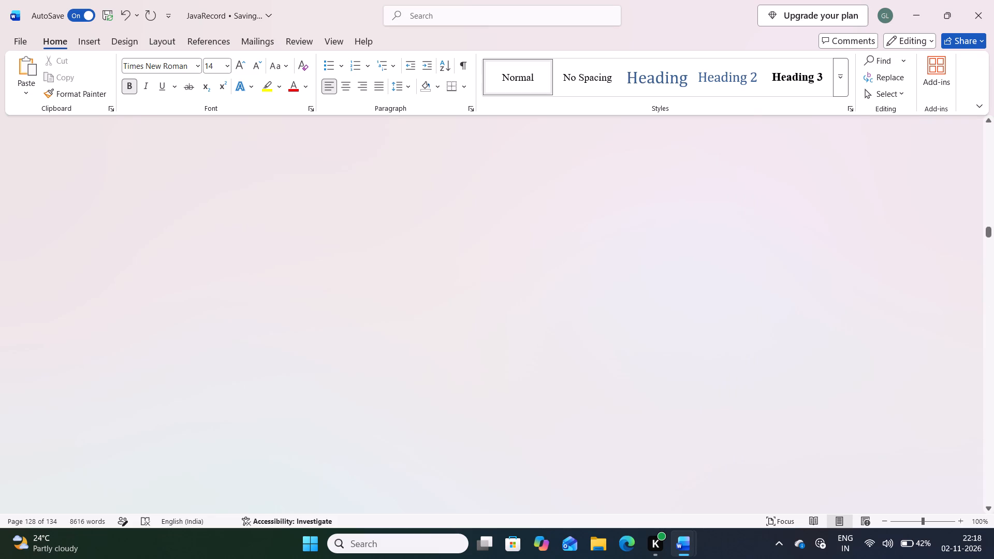
scroll(556, 318, "up", 20)
scroll(556, 318, "up", 20)
scroll(556, 318, "up", 20)
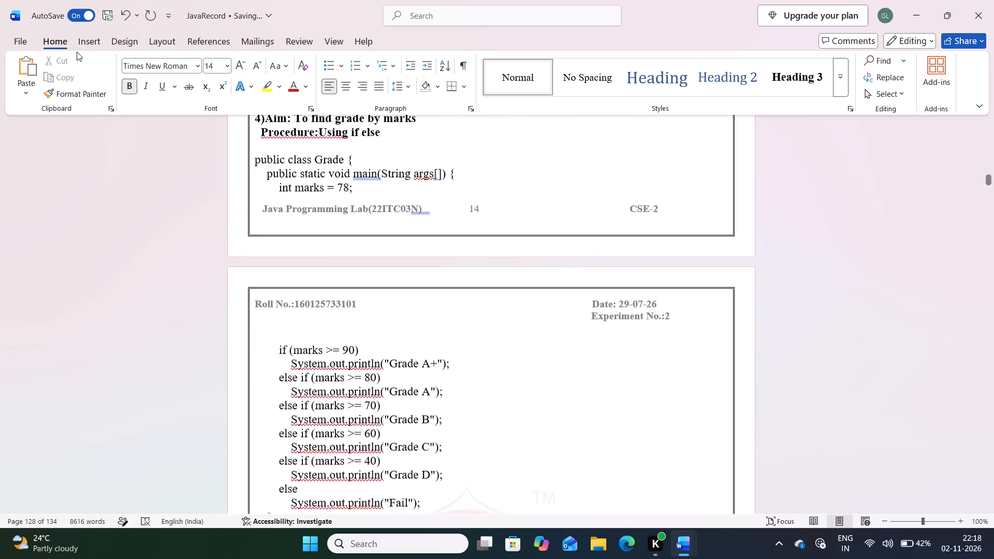
Open the print preview of JavaRecord and examine the certificate and index pages at the front.
left_click(13, 41)
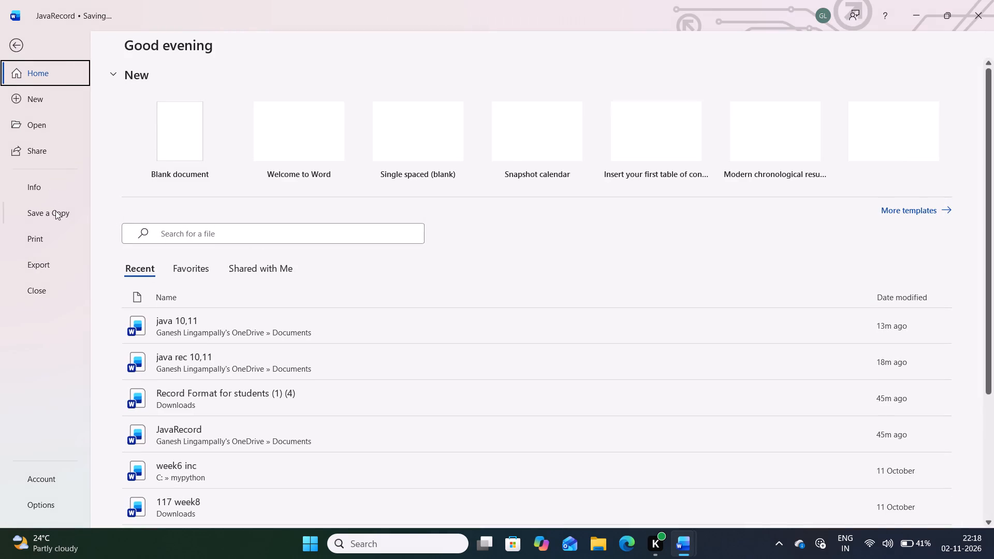
left_click(43, 236)
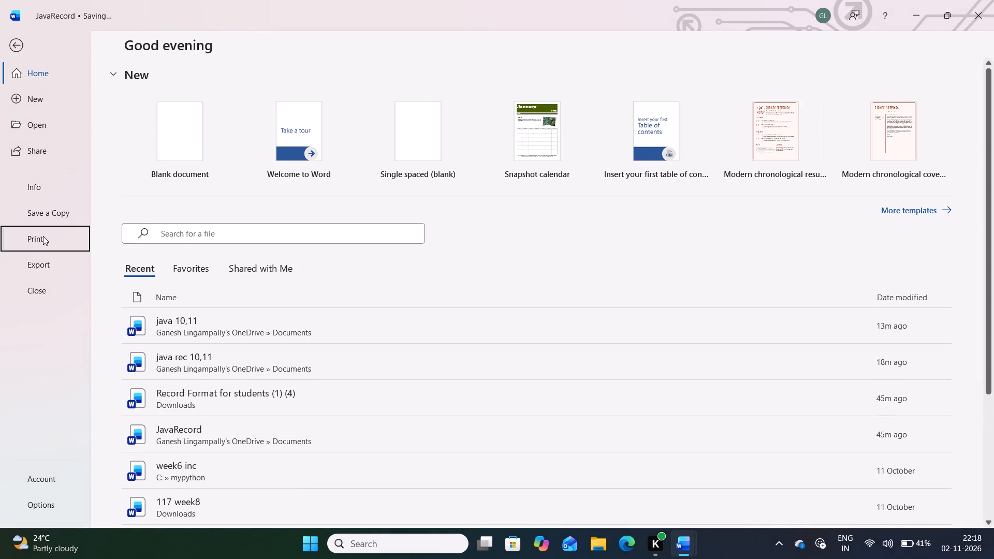
scroll(554, 306, "up", 2)
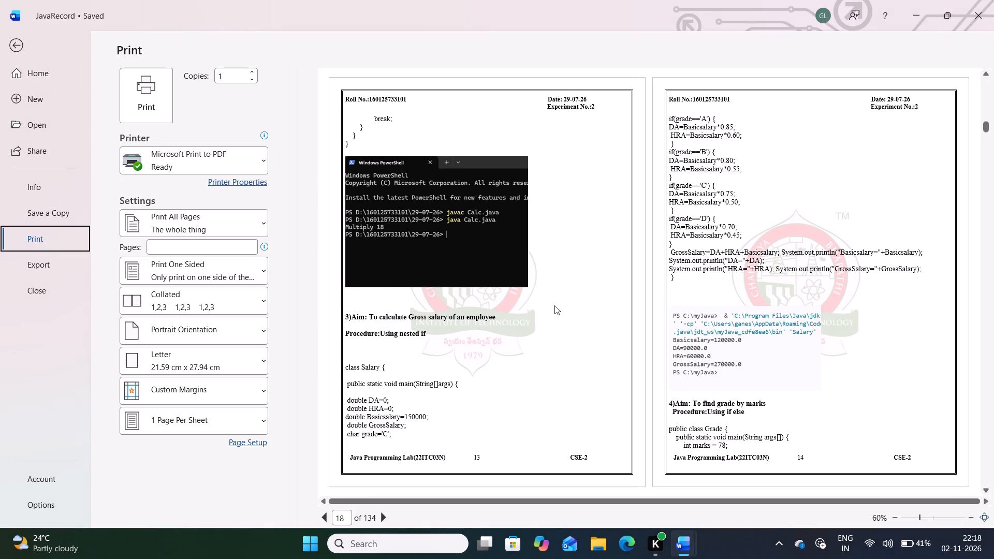
scroll(554, 305, "up", 3)
scroll(551, 308, "up", 20)
scroll(551, 308, "up", 1)
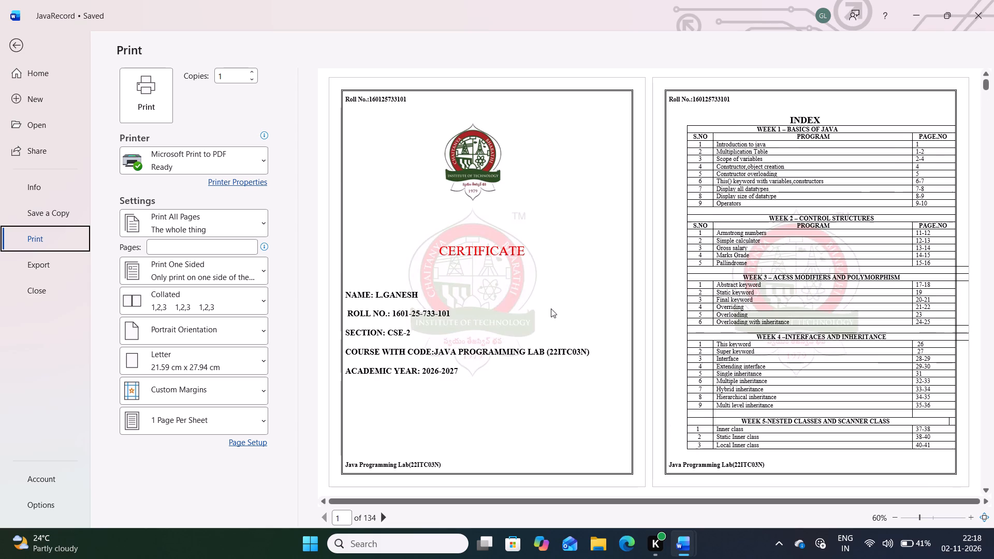
scroll(551, 308, "up", 4)
scroll(551, 308, "down", 3)
scroll(551, 308, "up", 10)
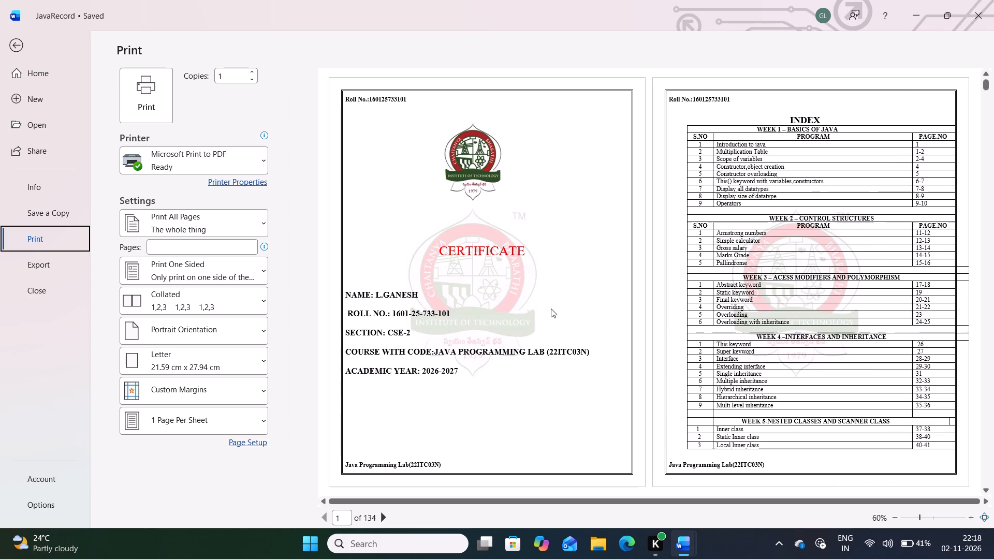
scroll(558, 317, "down", 3)
scroll(558, 318, "up", 2)
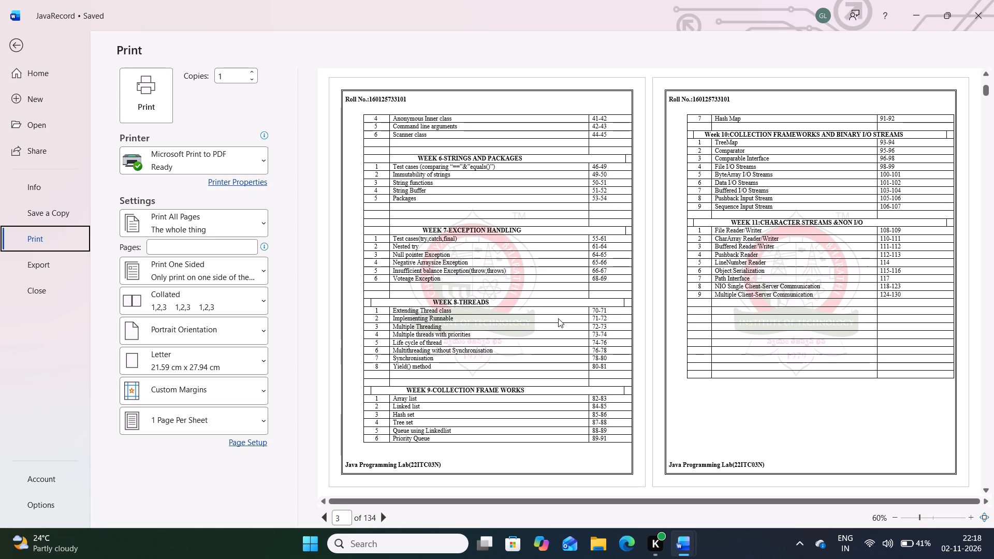
Review the Week 1 to Week 7 pages in the print preview for headers, footers, page numbers and layout.
scroll(558, 318, "down", 5)
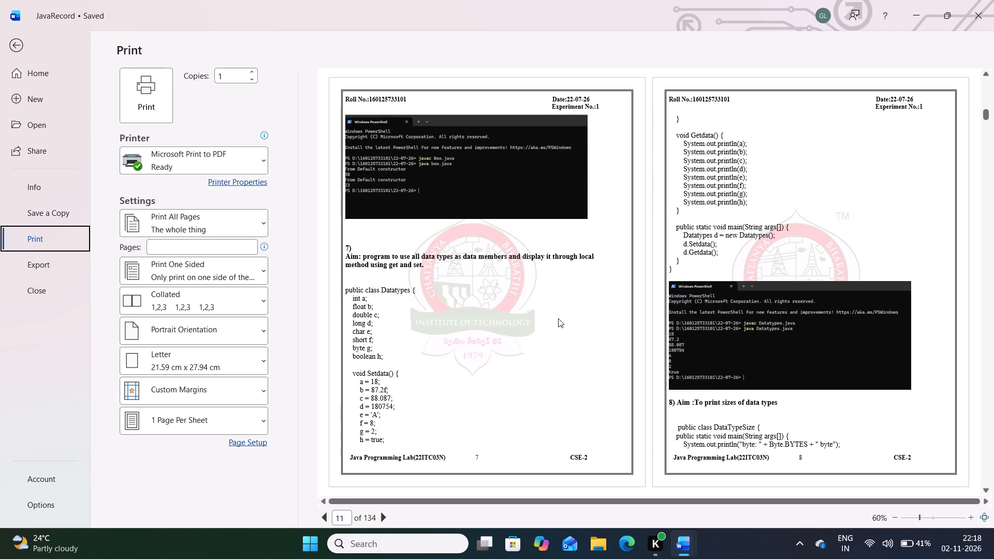
scroll(558, 318, "down", 5)
scroll(558, 318, "up", 4)
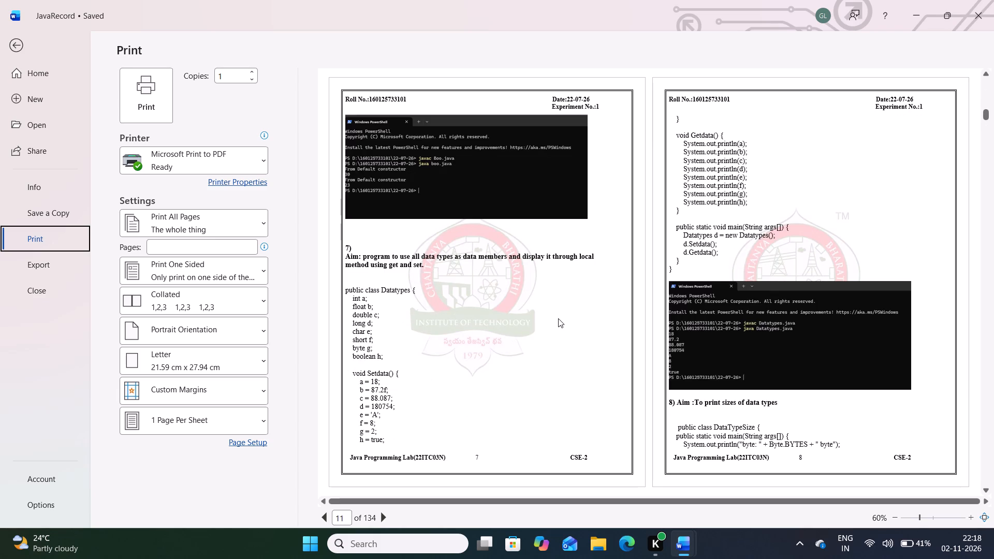
scroll(558, 318, "down", 3)
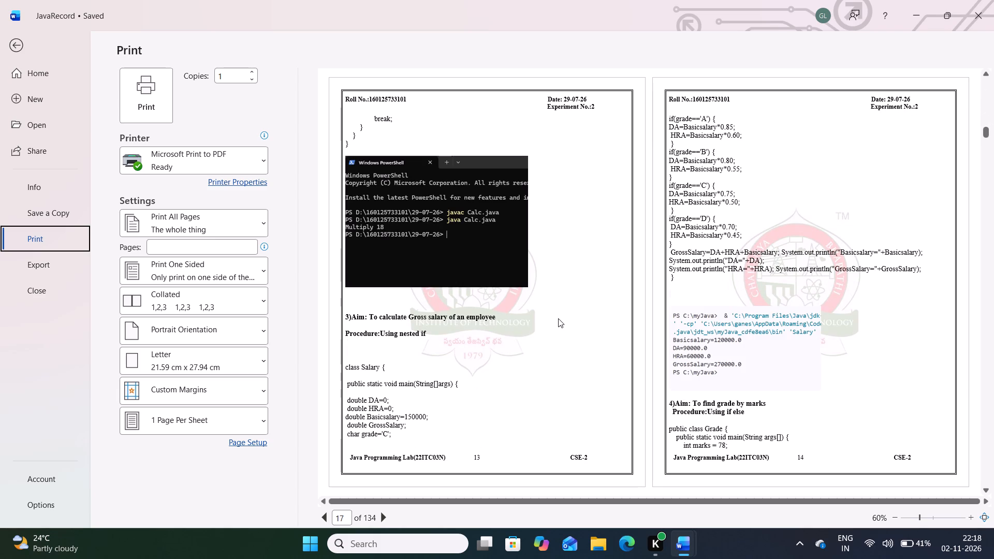
scroll(558, 318, "down", 3)
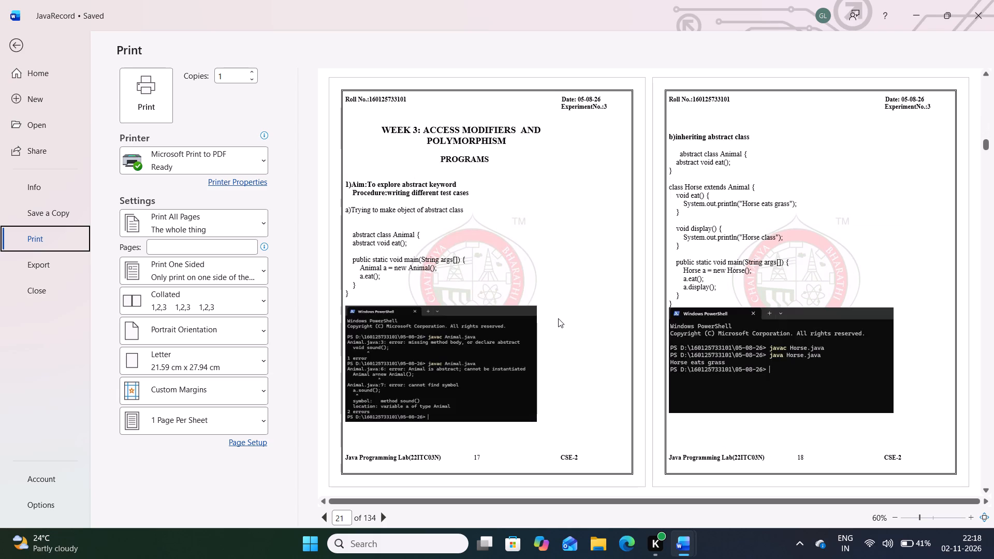
scroll(558, 318, "down", 1)
scroll(558, 318, "up", 1)
scroll(558, 318, "down", 3)
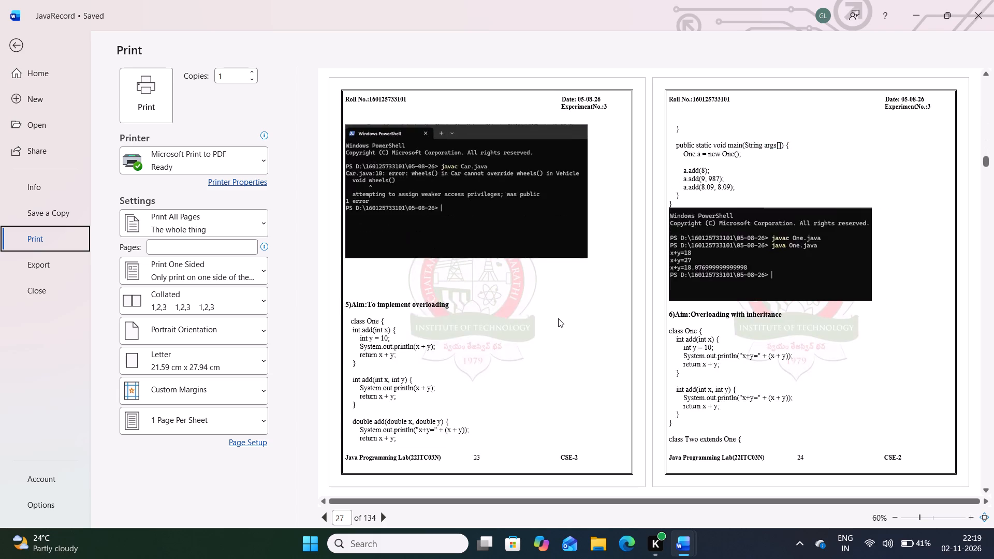
scroll(558, 318, "down", 16)
scroll(558, 319, "down", 9)
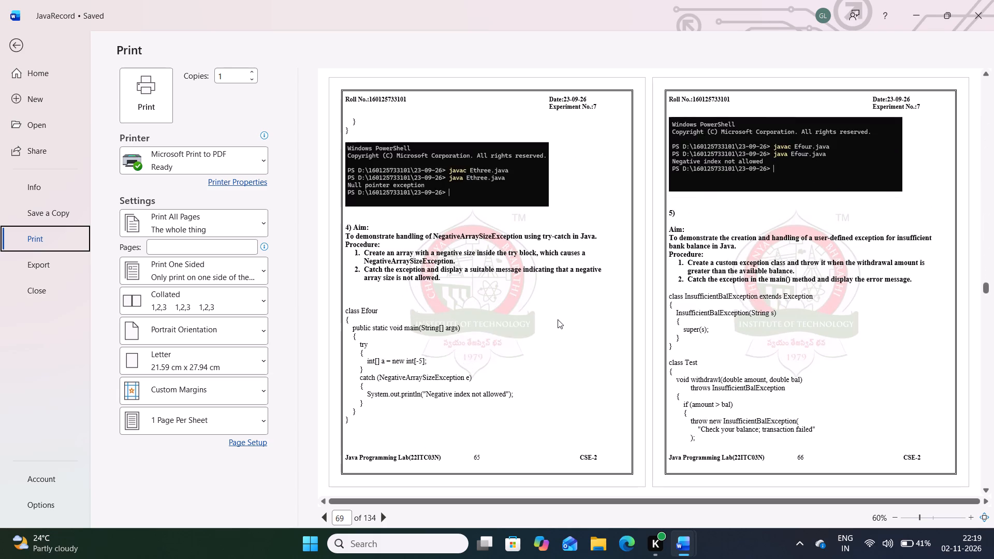
scroll(558, 319, "down", 6)
scroll(557, 321, "up", 4)
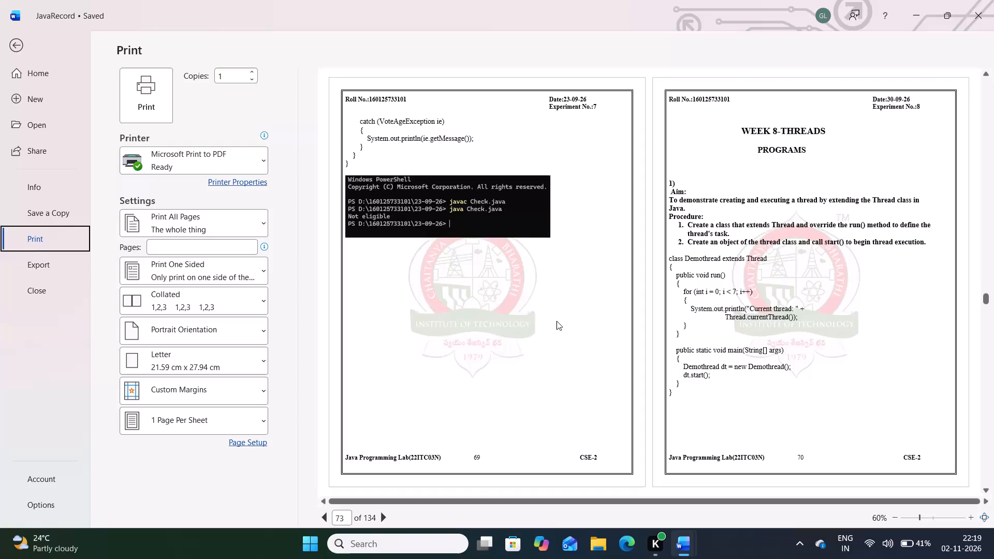
Review the Week 8 to Week 11 pages in the print preview through to the last page.
scroll(557, 321, "down", 8)
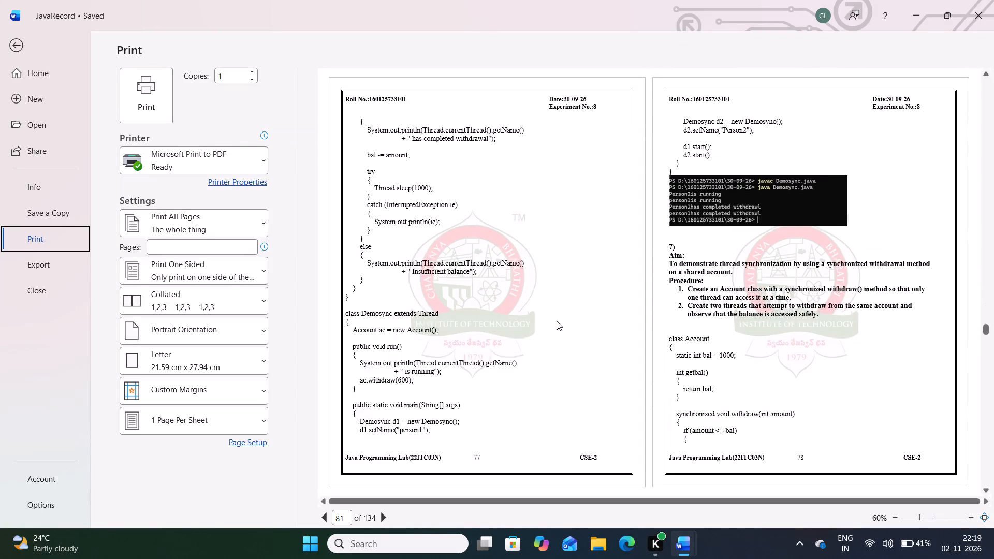
scroll(557, 321, "down", 5)
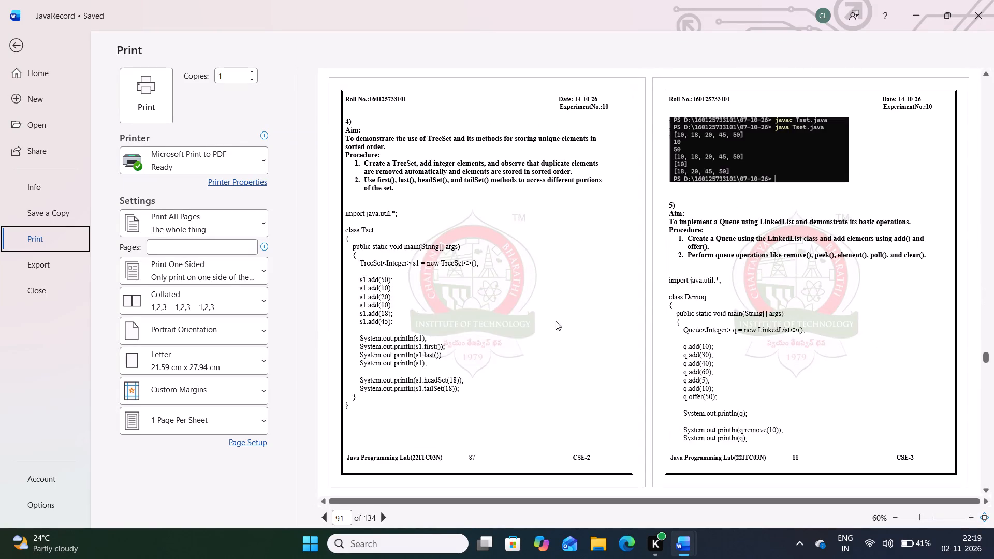
scroll(556, 322, "down", 7)
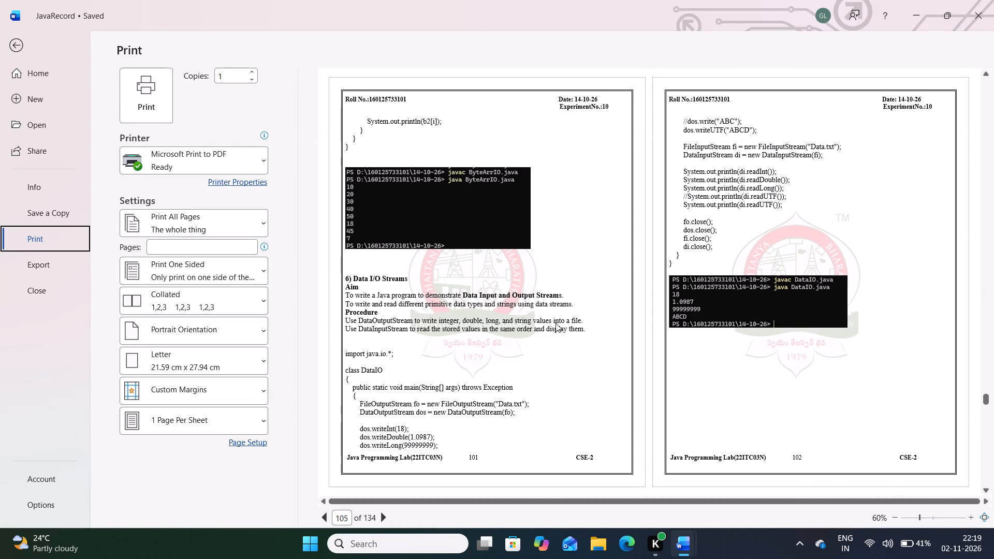
scroll(556, 323, "down", 3)
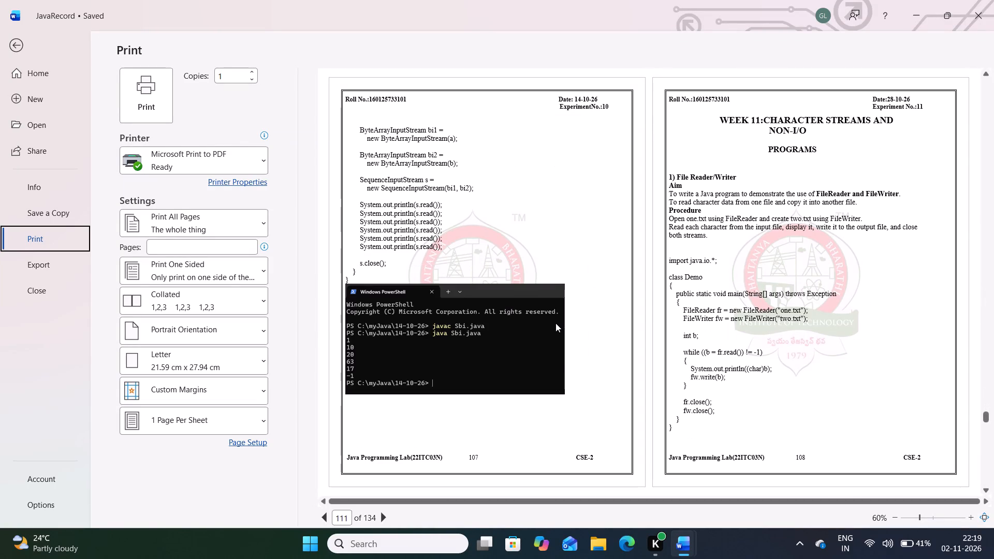
scroll(556, 323, "down", 16)
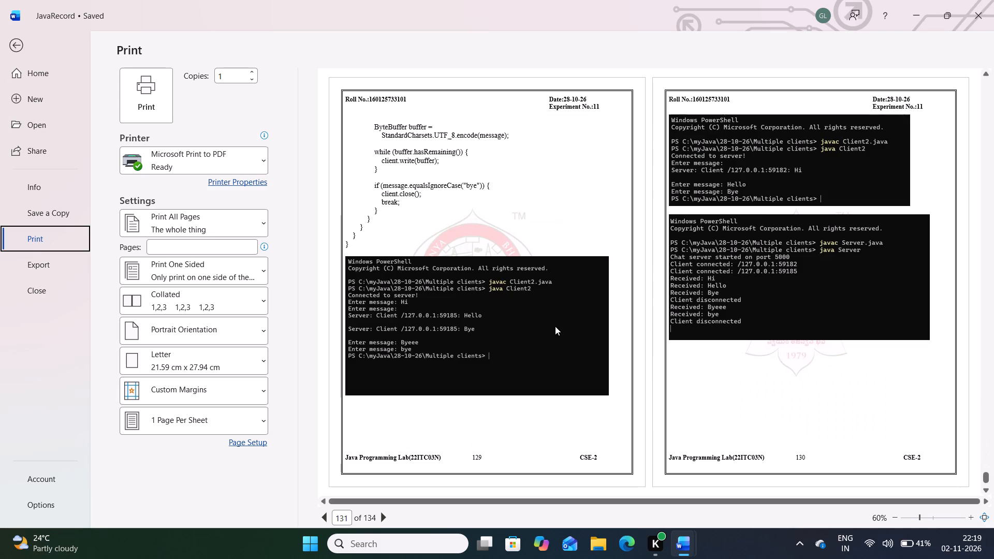
scroll(555, 326, "down", 5)
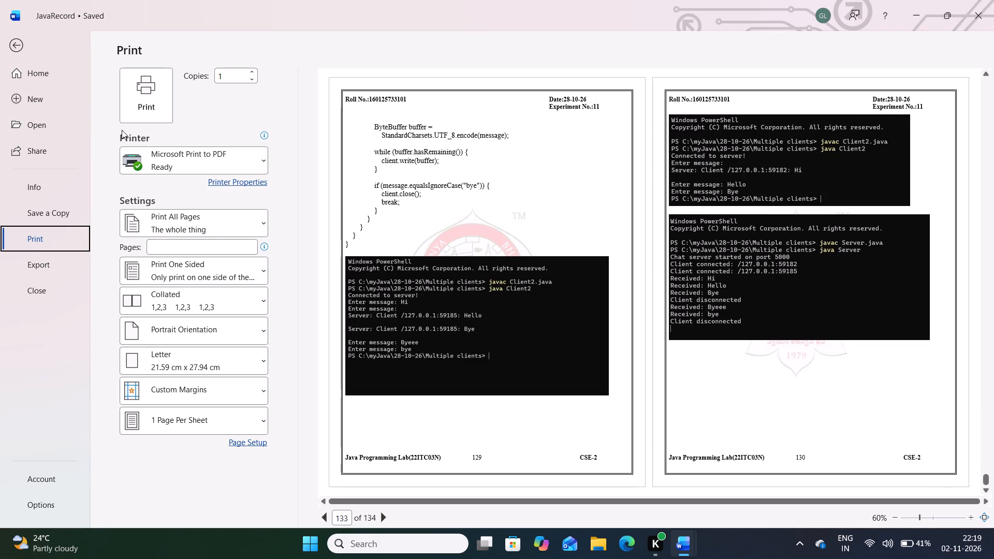
Print all pages of JavaRecord to a PDF saved in the myJava folder, using the header's roll number as file name.
left_click(126, 106)
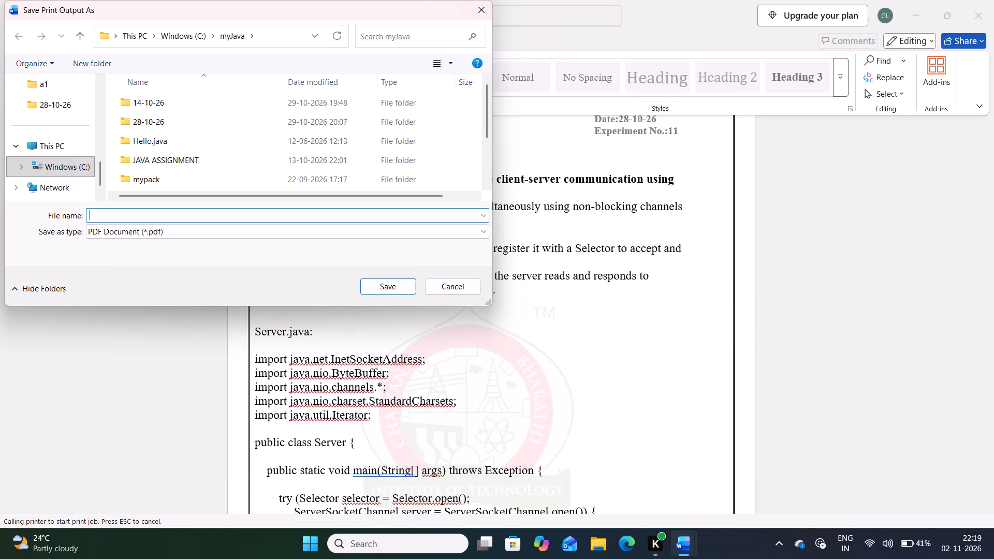
scroll(66, 148, "down", 2)
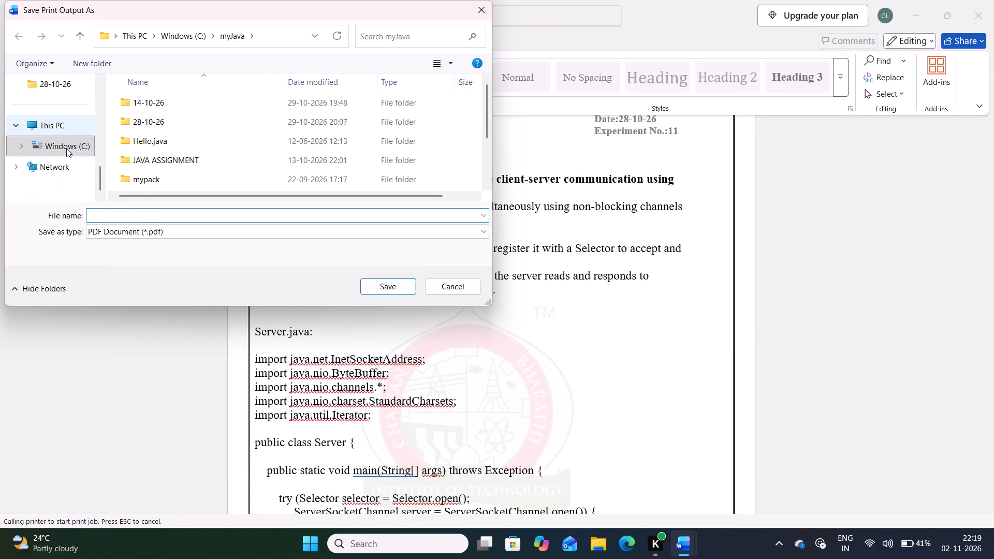
scroll(66, 148, "down", 2)
scroll(66, 149, "up", 8)
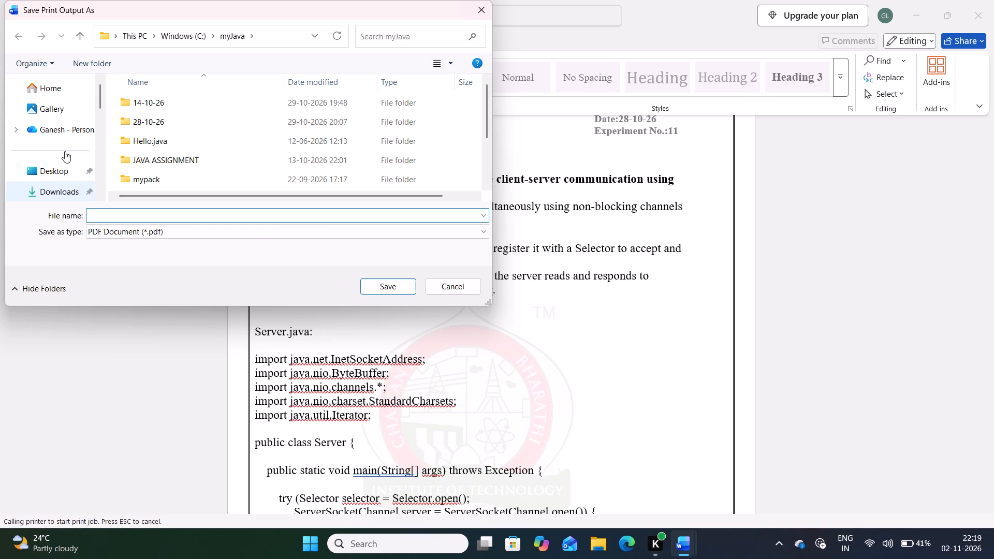
scroll(65, 152, "down", 2)
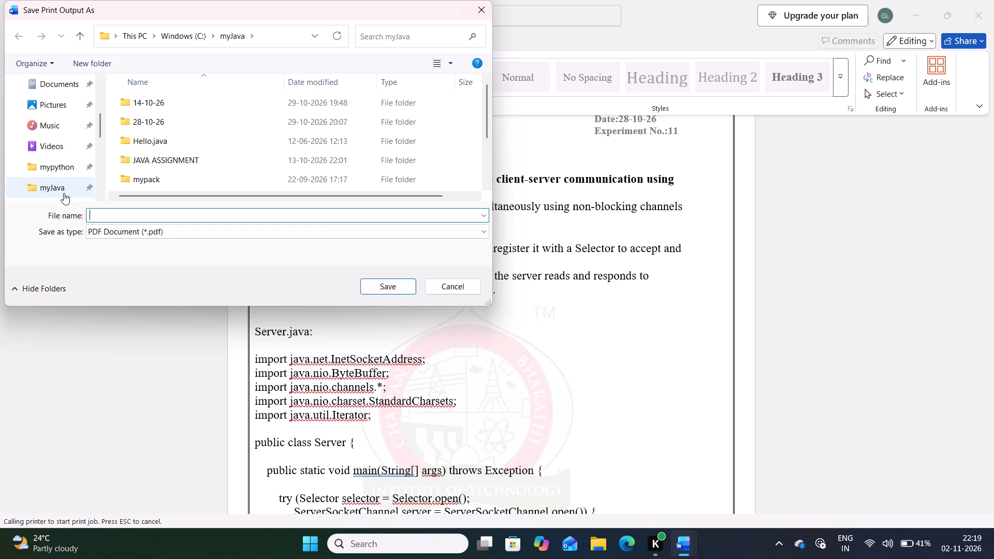
left_click(64, 193)
double_click(60, 165)
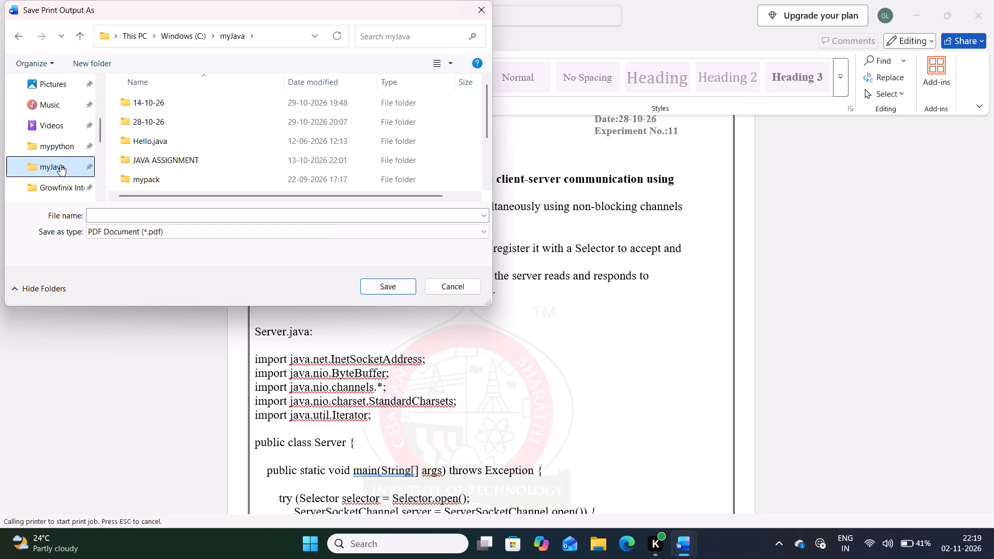
left_click(126, 218)
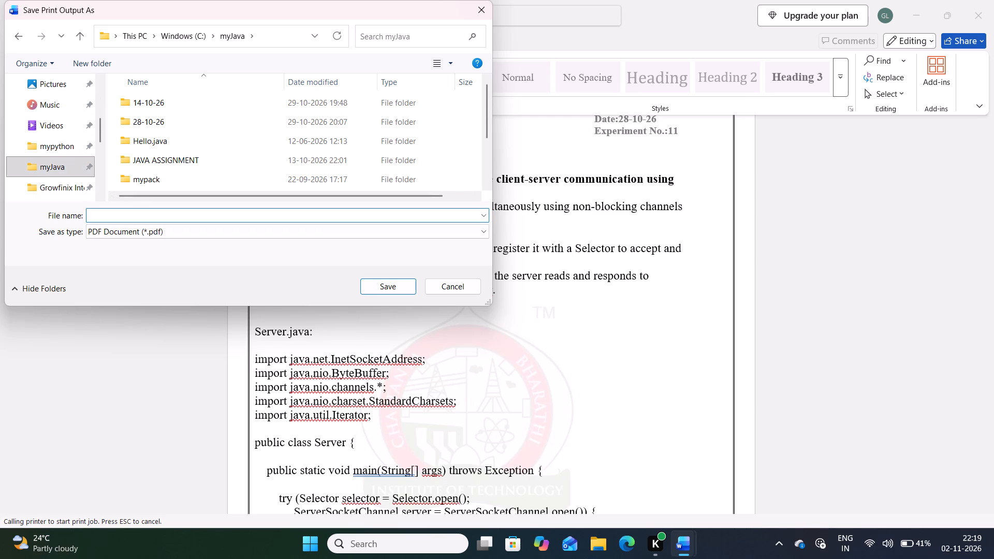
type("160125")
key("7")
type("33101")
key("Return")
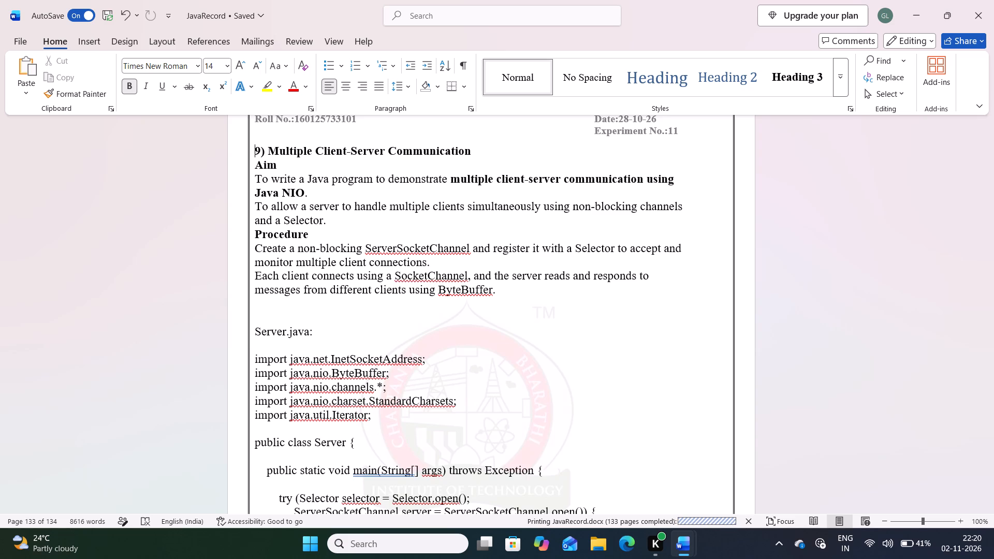
Check the myJava folder in File Explorer for the new PDF, and return to the JavaRecord document.
left_click(595, 544)
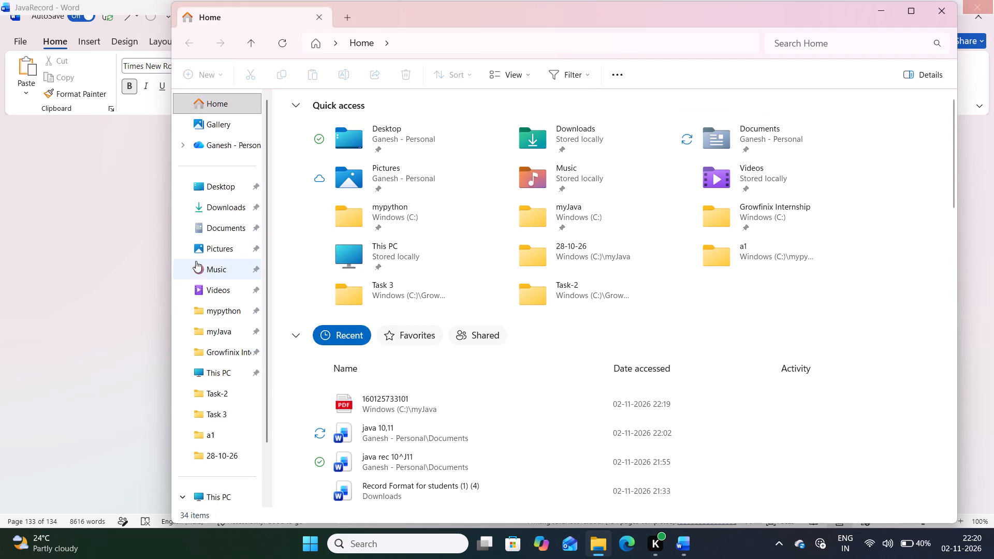
left_click(221, 333)
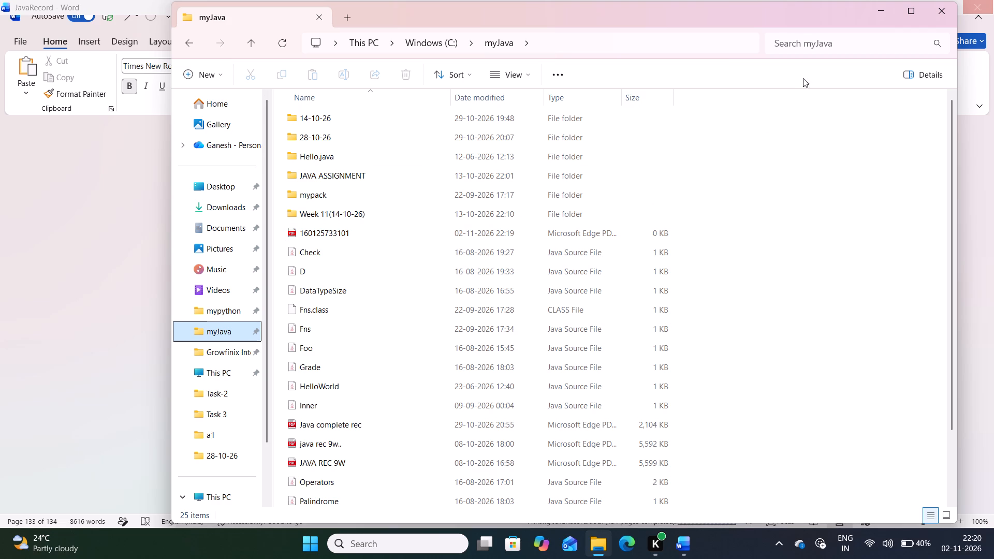
left_click(879, 12)
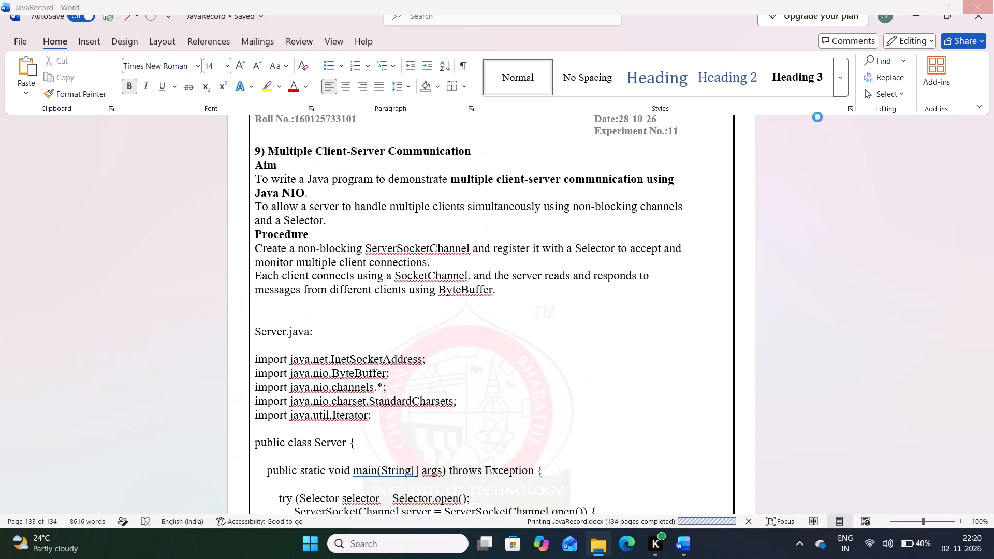
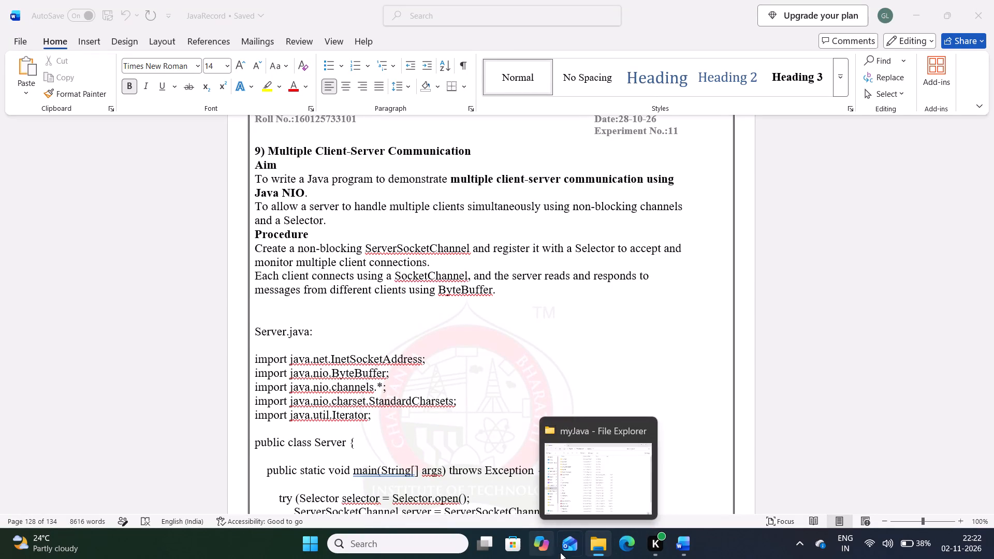
Open the PDF named with the student's roll number from the myJava folder and check its pages through to the last one.
left_click(593, 553)
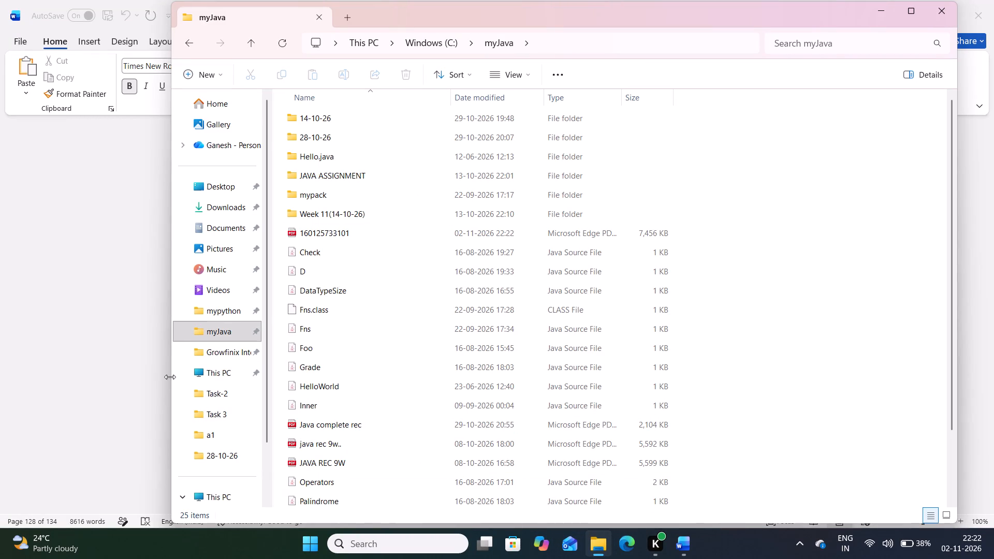
scroll(275, 256, "down", 5)
scroll(273, 257, "up", 1)
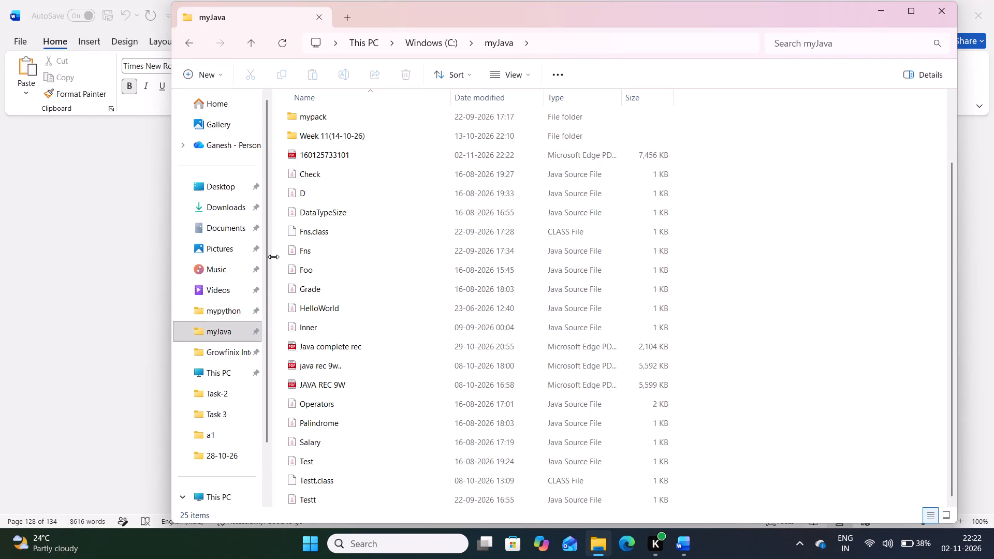
scroll(273, 257, "up", 2)
scroll(365, 245, "up", 6)
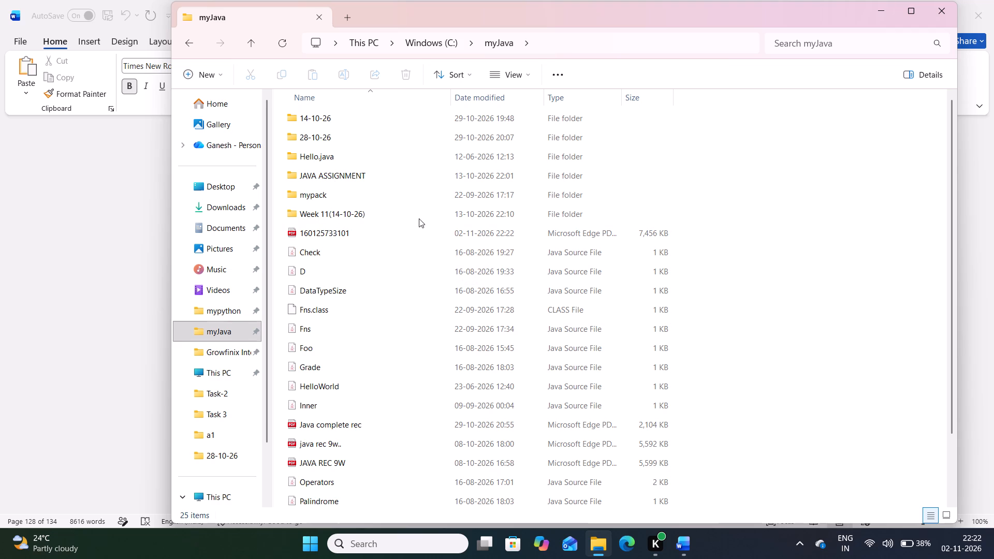
double_click(331, 231)
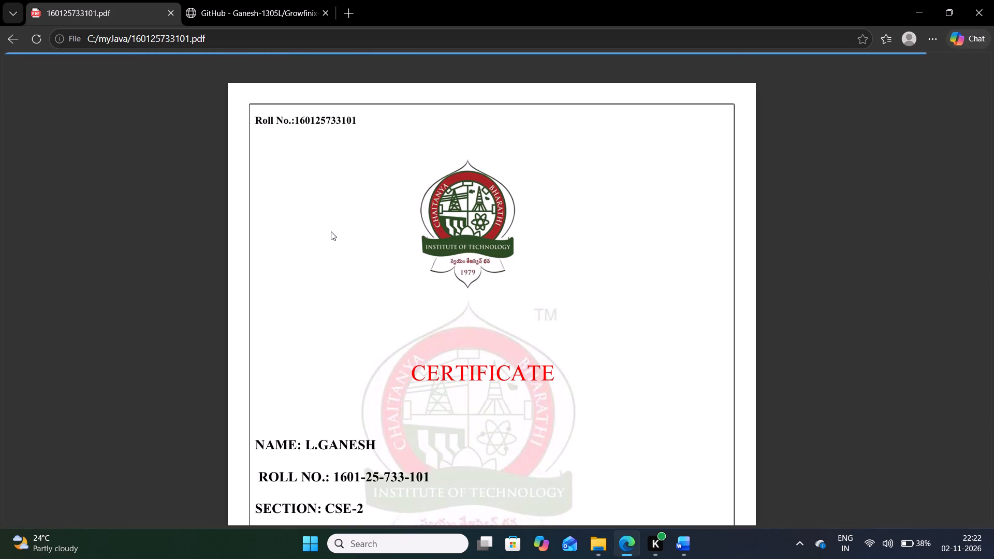
scroll(344, 234, "down", 20)
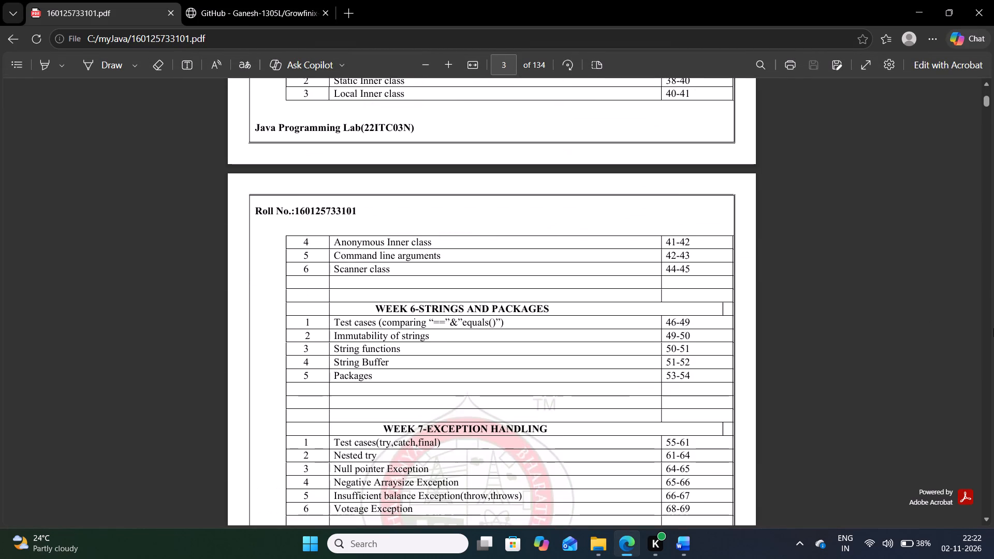
left_click_drag(985, 100, 944, 558)
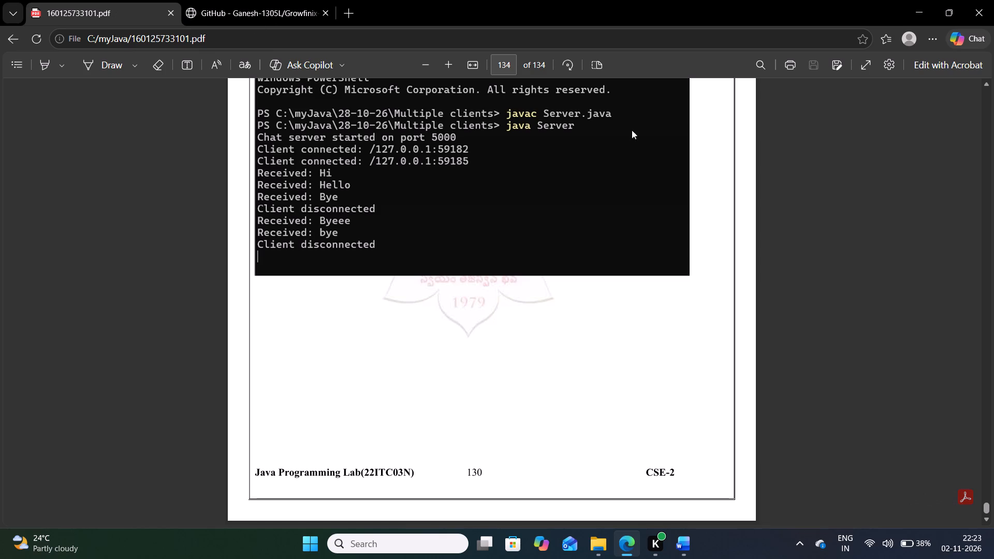
left_click(926, 12)
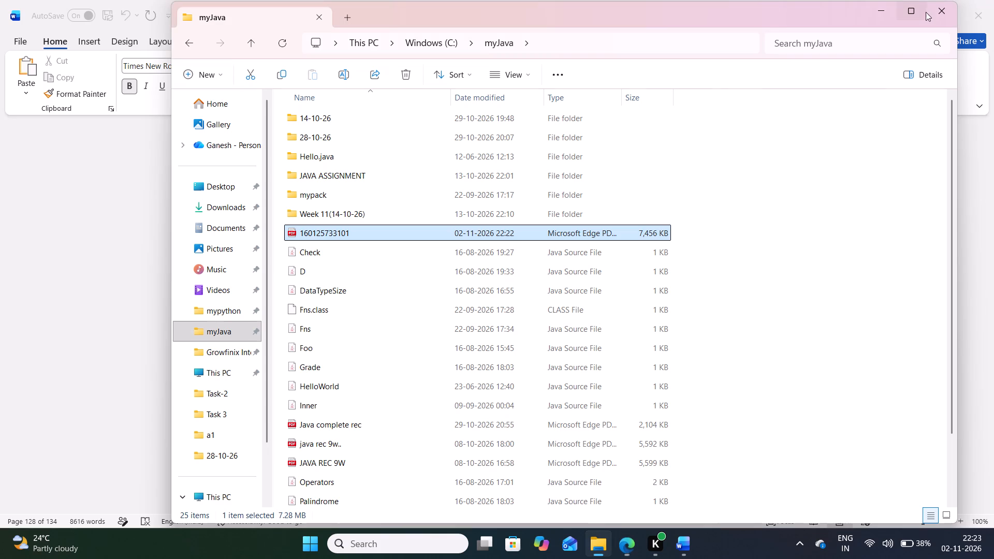
Minimize File Explorer and the JavaRecord document to bring up the java 10^J11 document in Word.
left_click(885, 5)
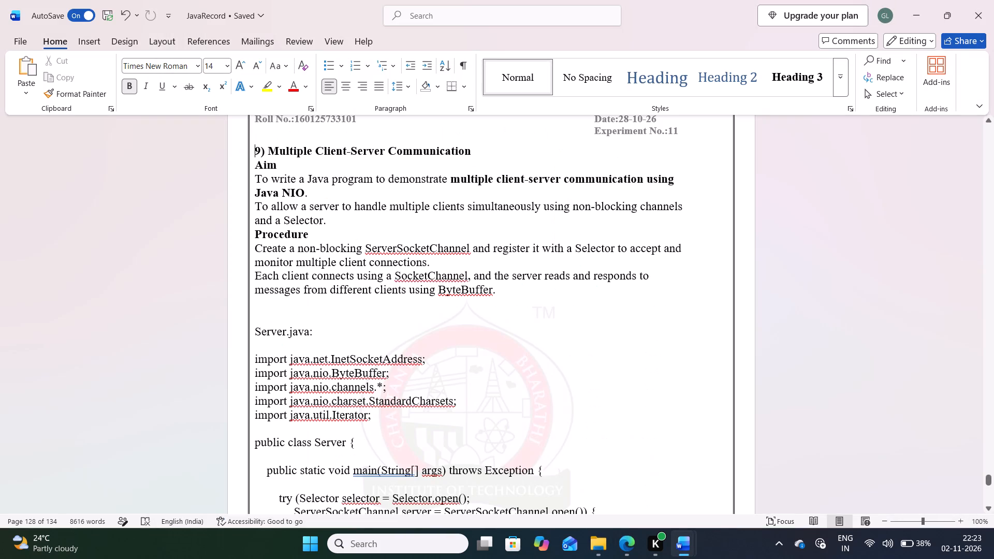
left_click(907, 22)
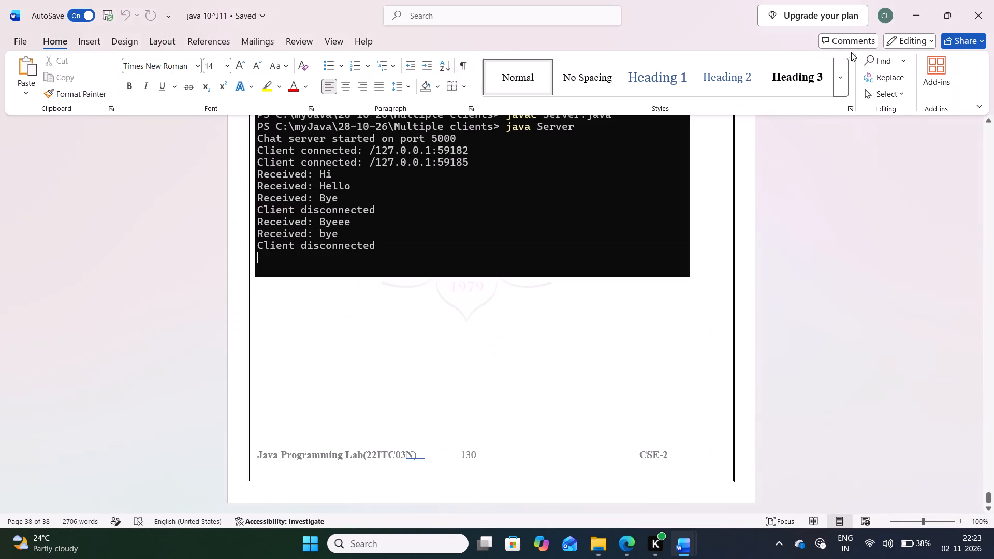
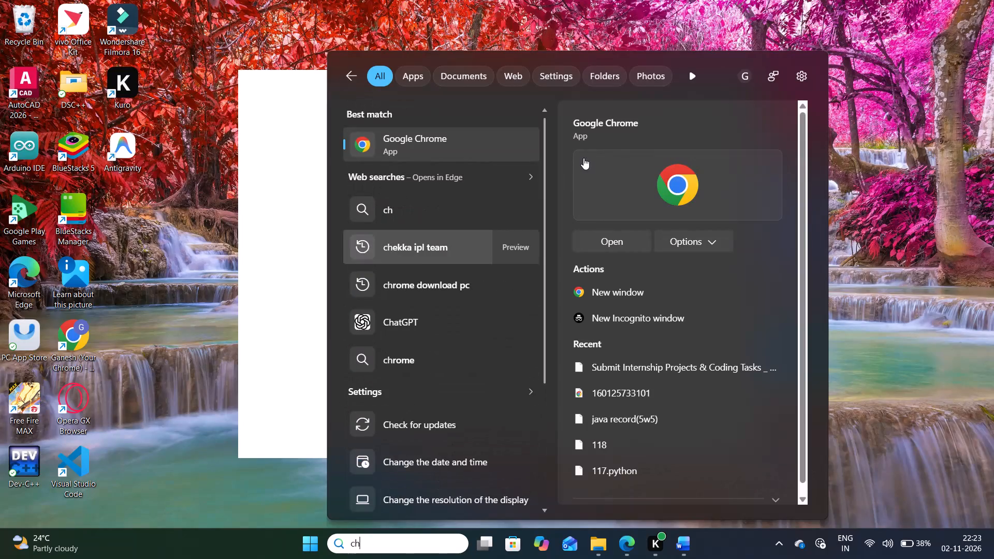
Launch Google Chrome and choose the browser profile with the dark green avatar.
left_click(661, 167)
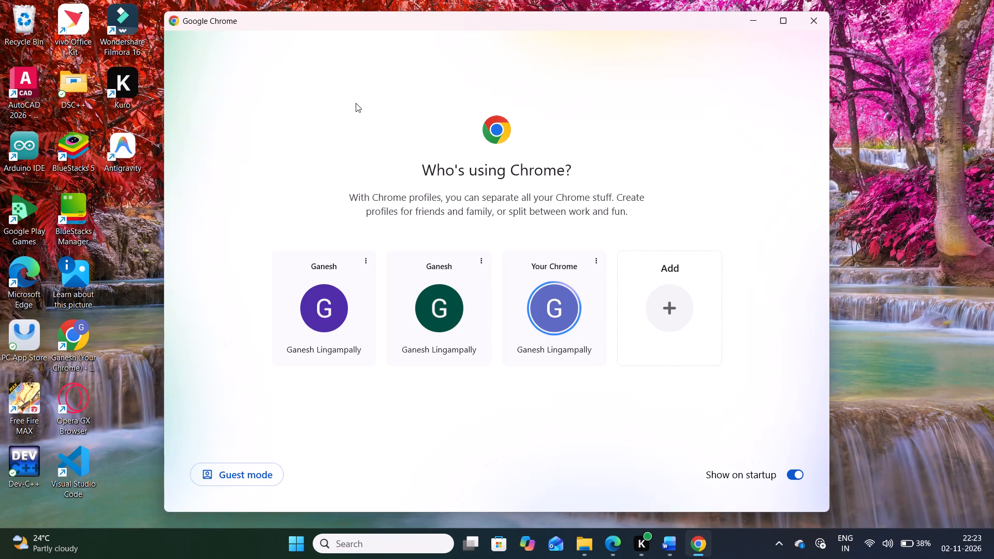
left_click(442, 332)
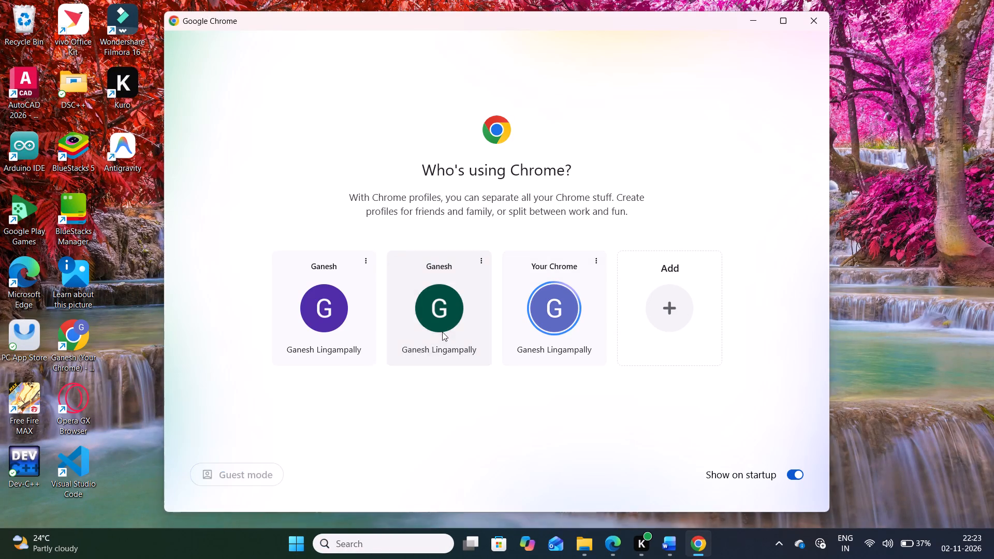
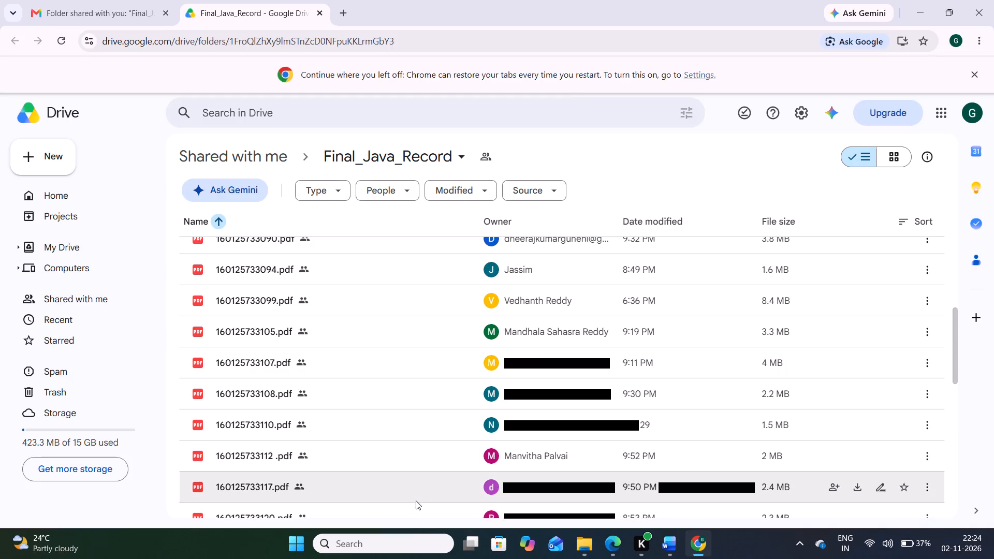
Look through the list of submitted PDFs in the shared Final_Java_Record folder, from the first file to the last.
scroll(422, 512, "down", 3)
scroll(414, 455, "down", 4)
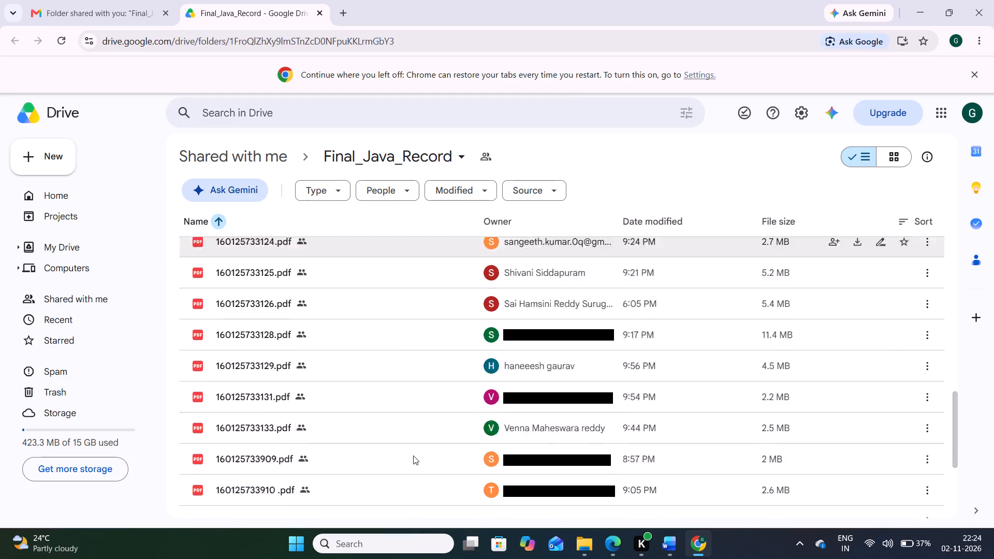
scroll(413, 456, "up", 2)
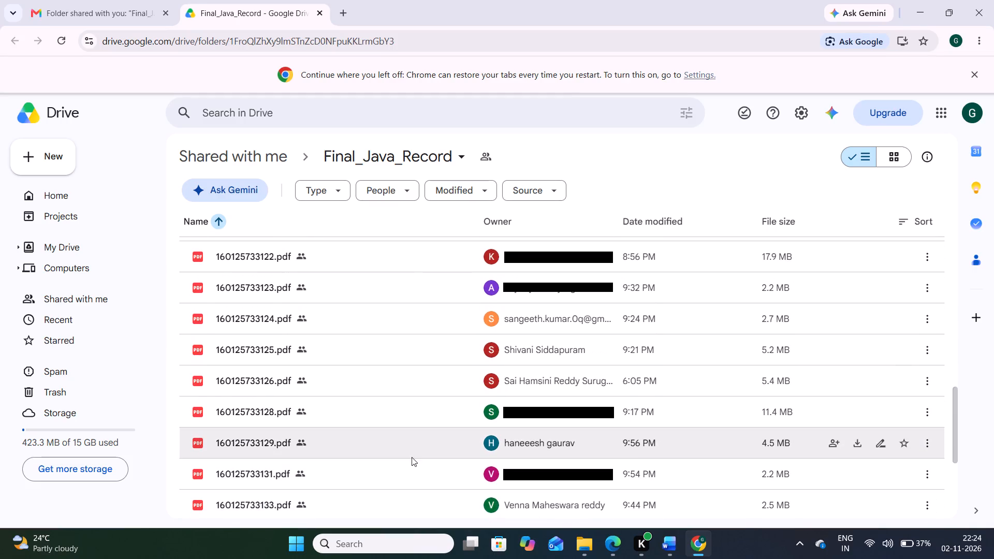
scroll(431, 472, "down", 4)
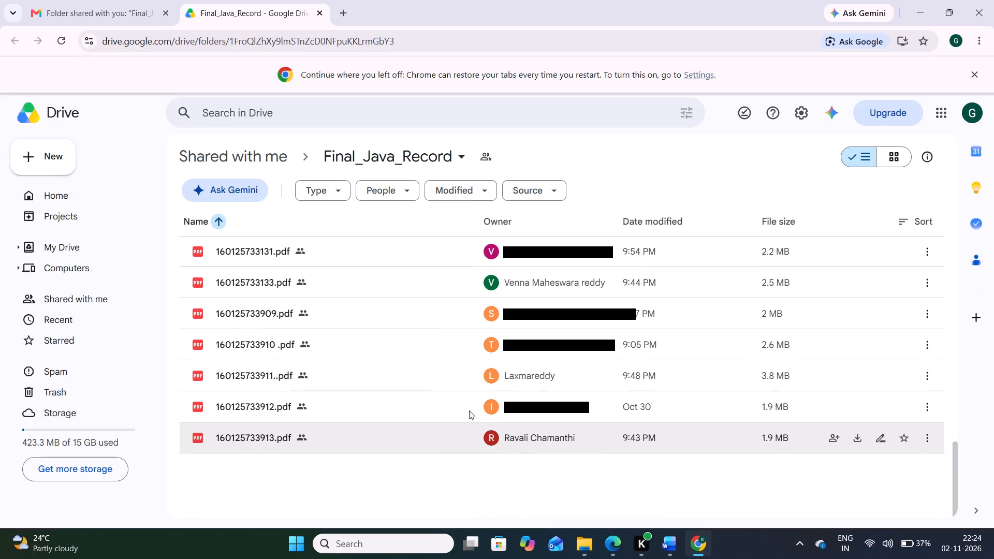
scroll(551, 378, "up", 2)
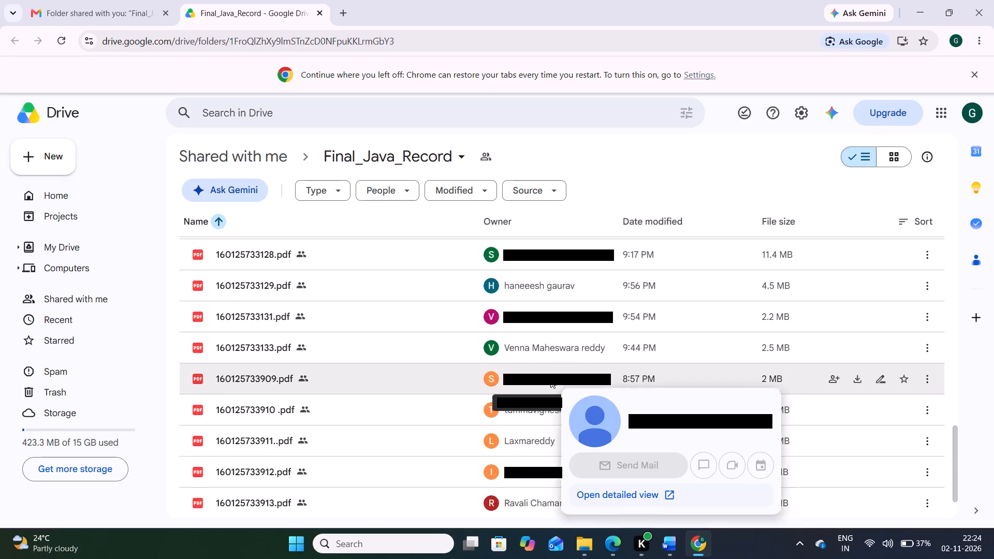
scroll(550, 379, "up", 1)
scroll(591, 262, "up", 1)
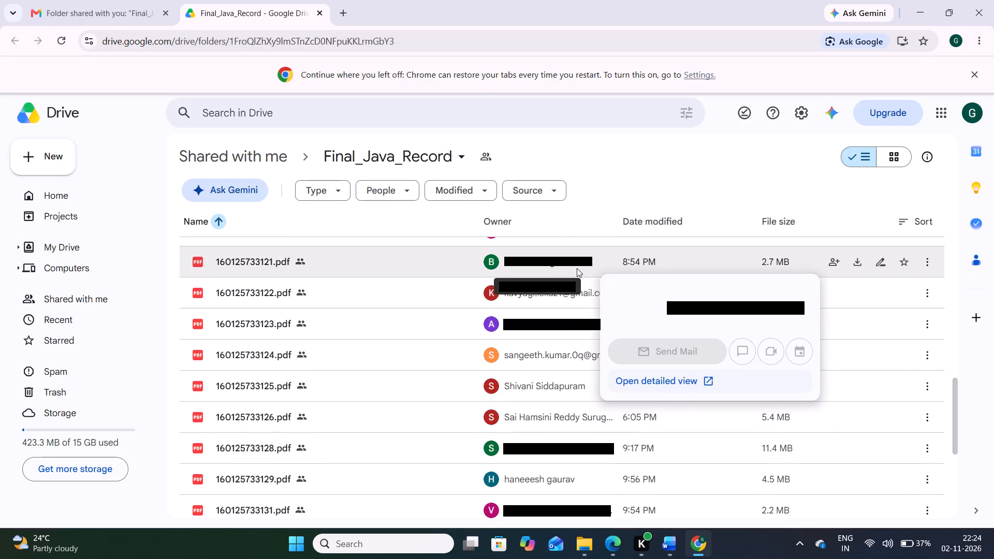
scroll(587, 358, "up", 10)
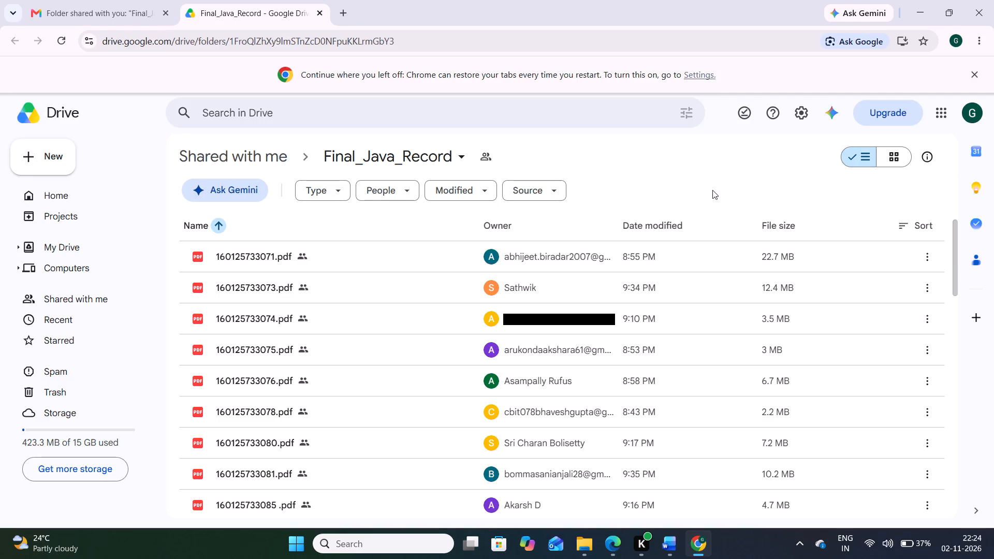
scroll(712, 190, "up", 2)
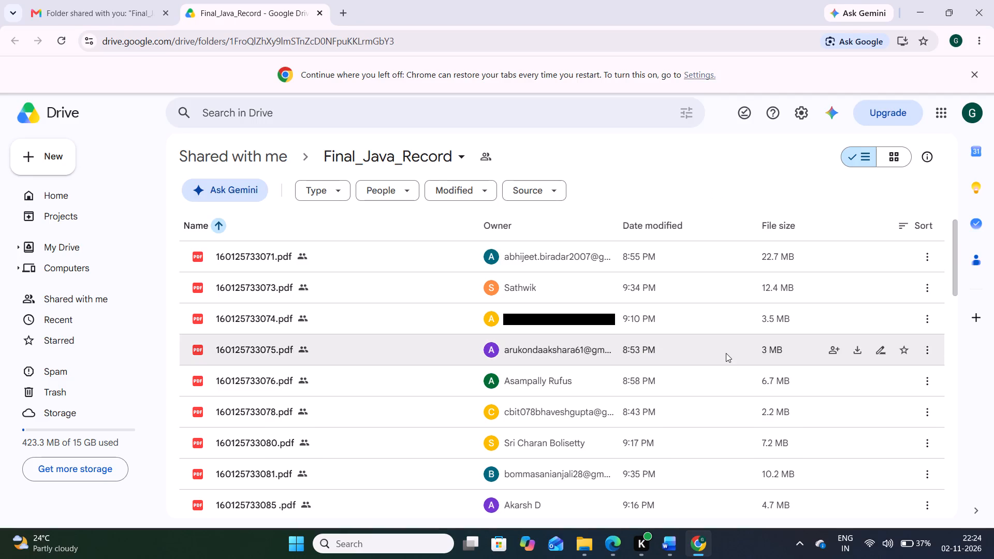
scroll(725, 360, "down", 2)
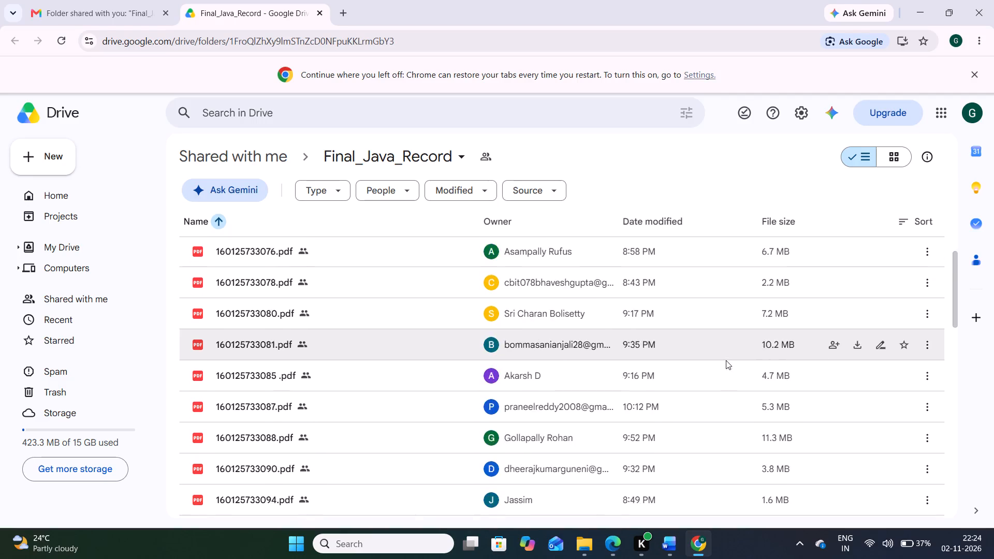
scroll(726, 360, "down", 3)
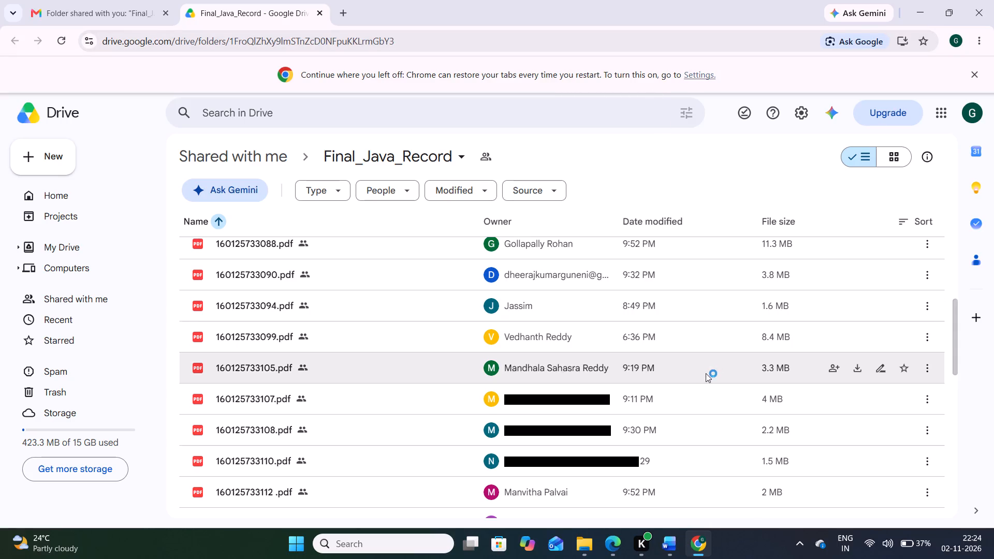
scroll(701, 372, "down", 1)
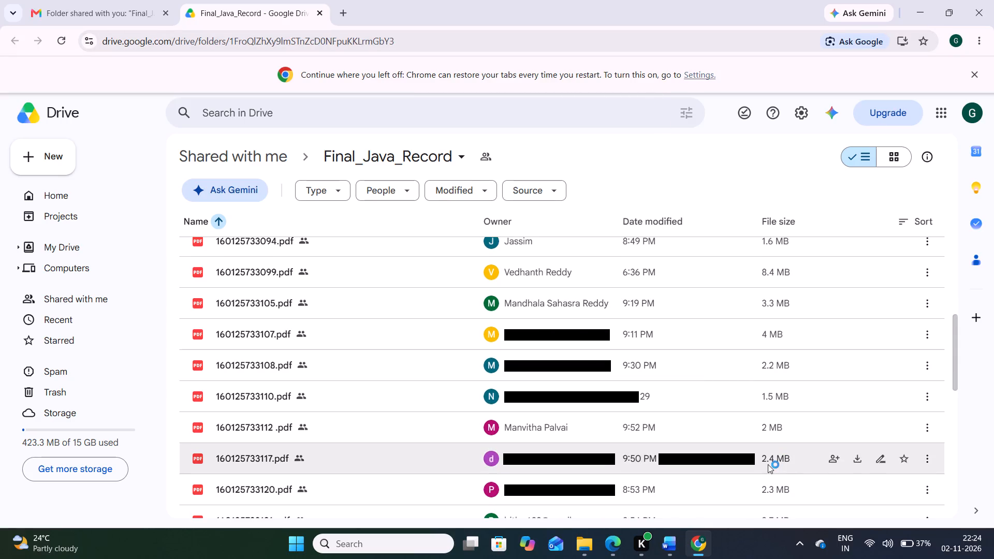
scroll(765, 464, "up", 9)
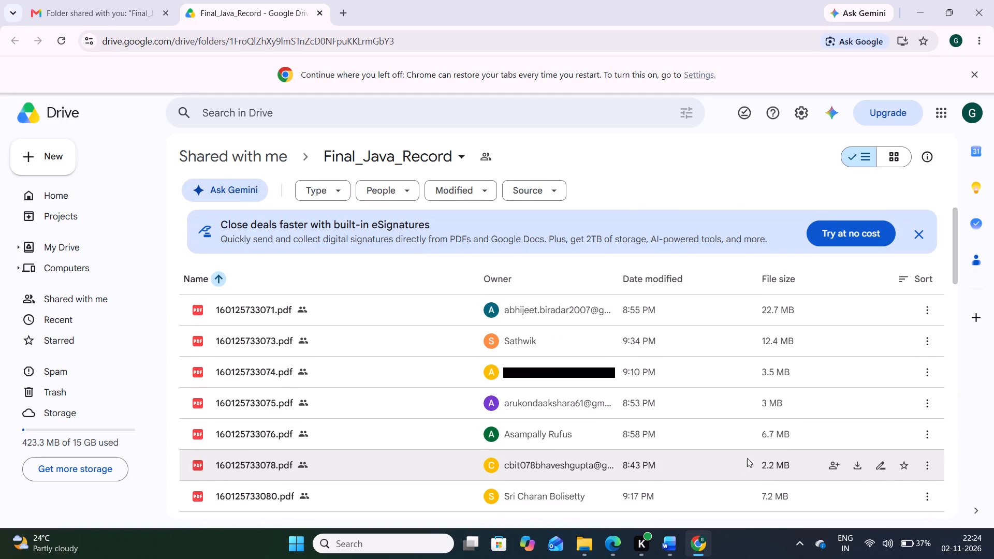
scroll(741, 455, "up", 2)
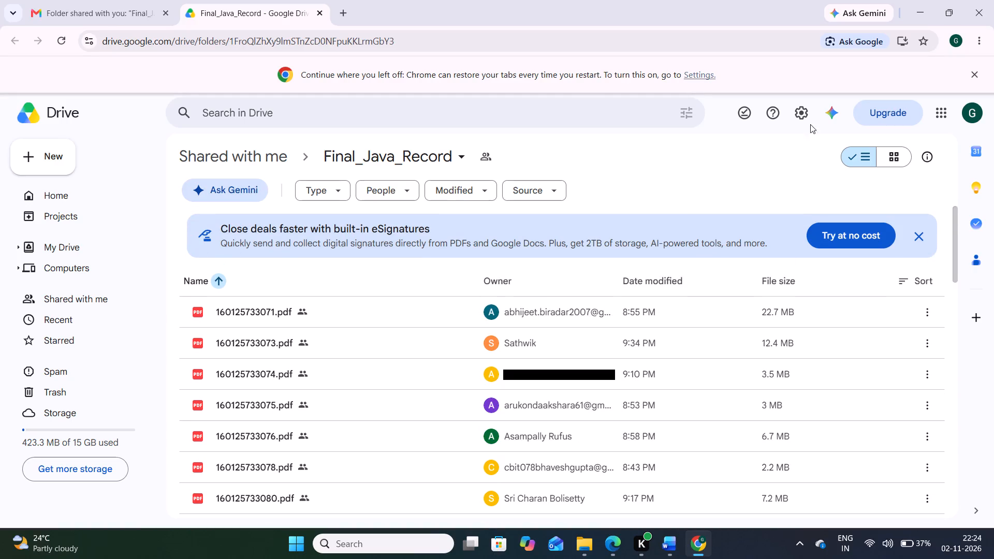
scroll(784, 356, "down", 2)
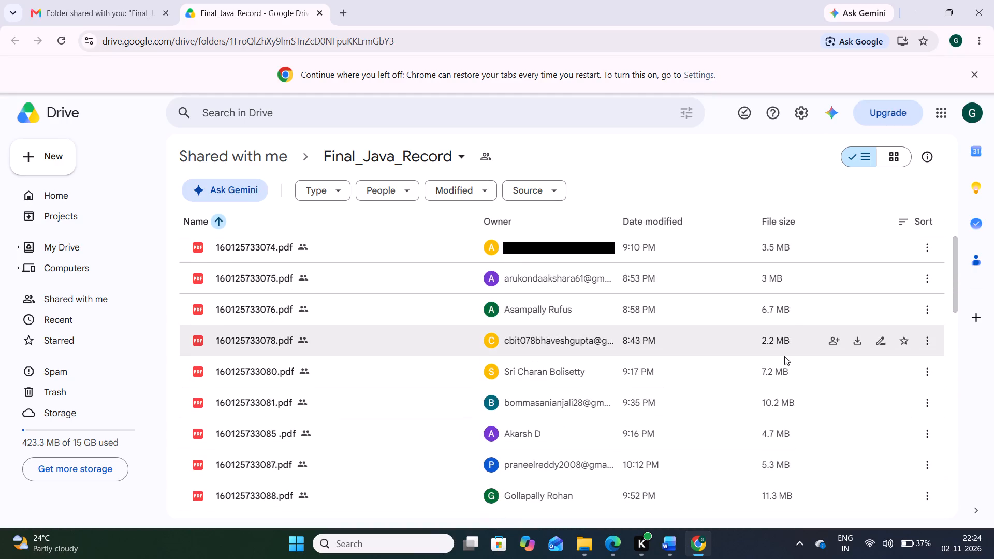
scroll(784, 356, "down", 3)
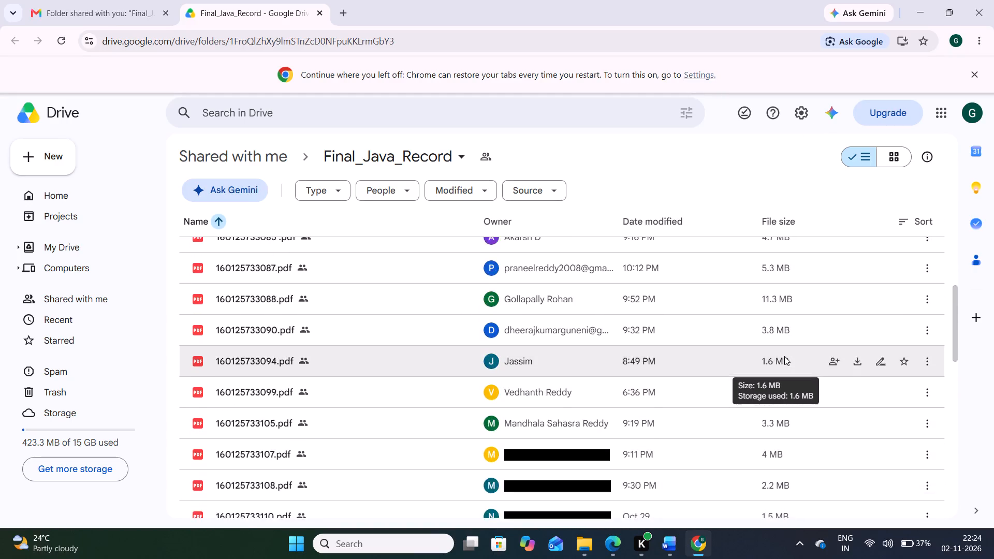
scroll(784, 356, "down", 6)
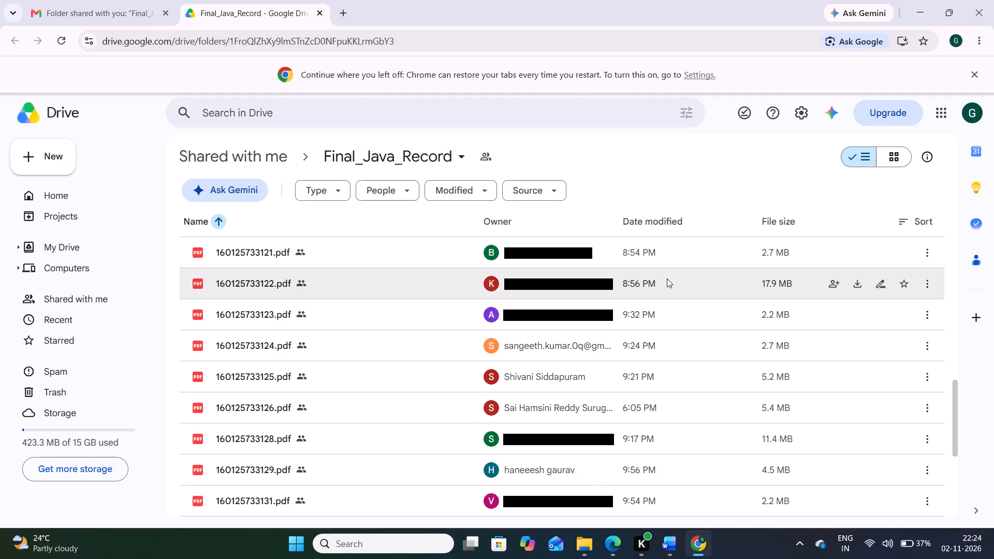
scroll(378, 454, "down", 8)
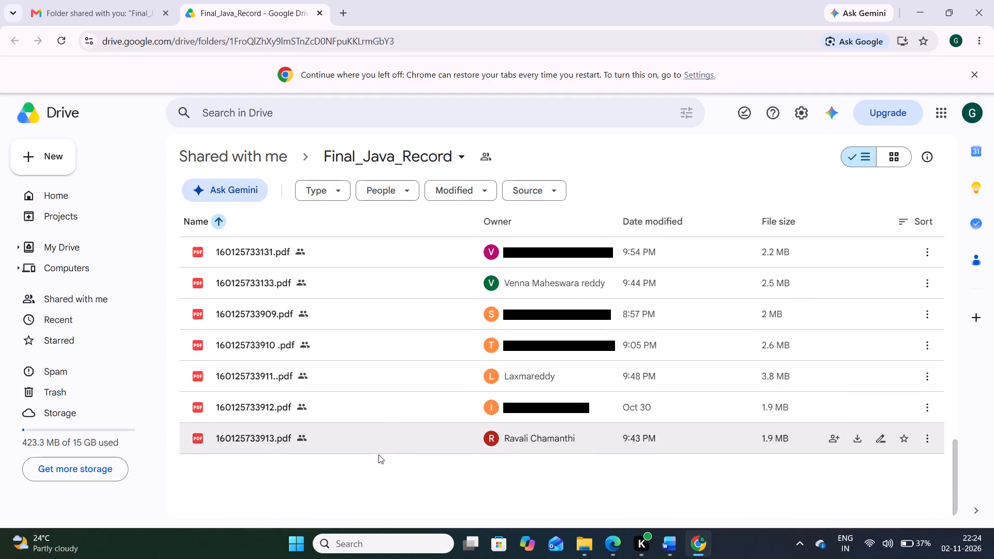
scroll(378, 454, "down", 4)
scroll(378, 454, "up", 10)
scroll(366, 455, "down", 11)
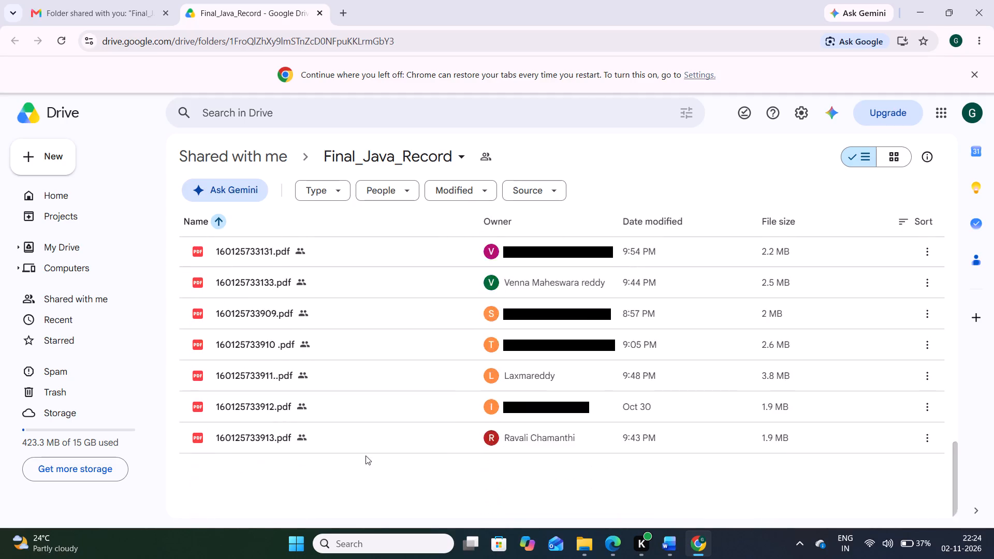
scroll(366, 455, "down", 5)
Upload the PDF named with the student's roll number from the myJava folder into the shared Final_Java_Record folder.
right_click(428, 487)
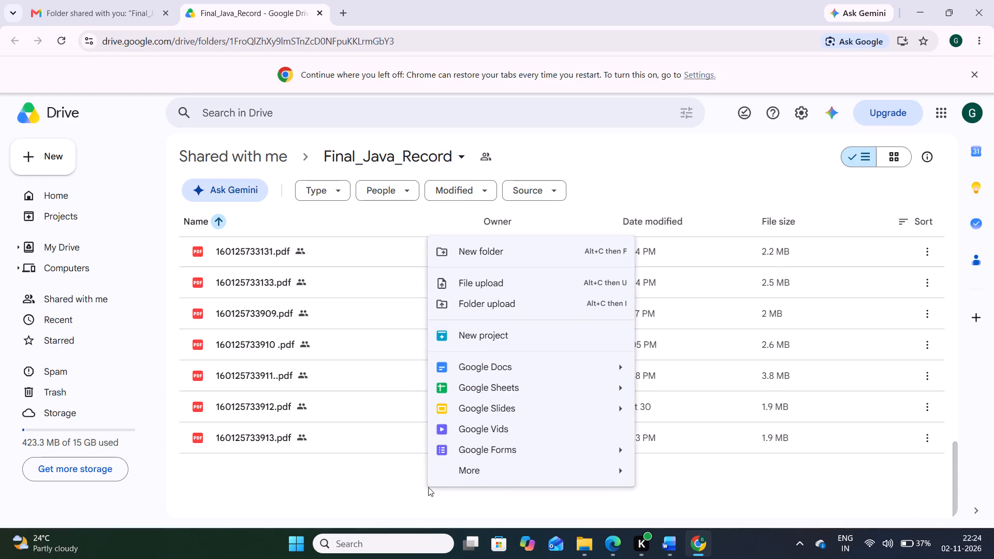
left_click(476, 291)
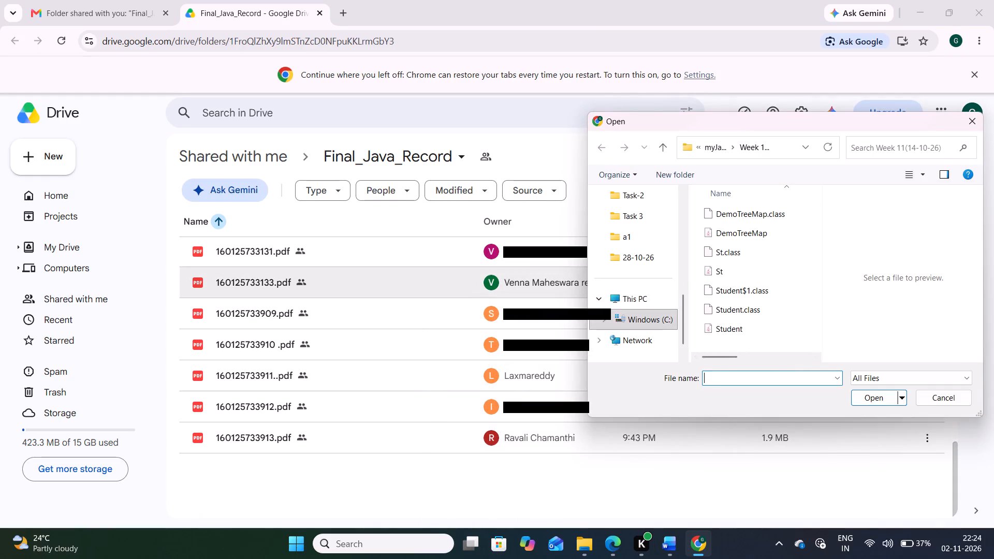
scroll(635, 259, "down", 3)
scroll(637, 277, "up", 2)
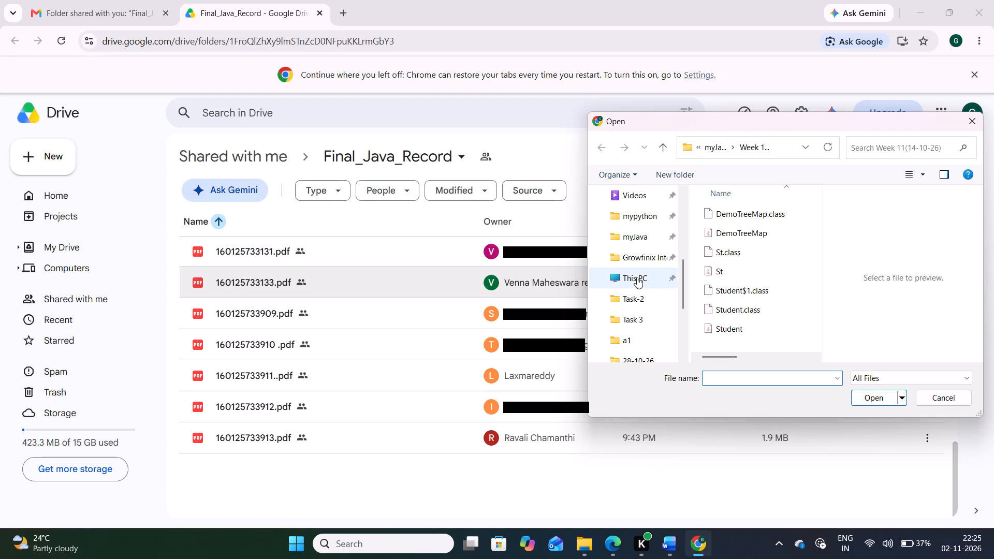
left_click(630, 244)
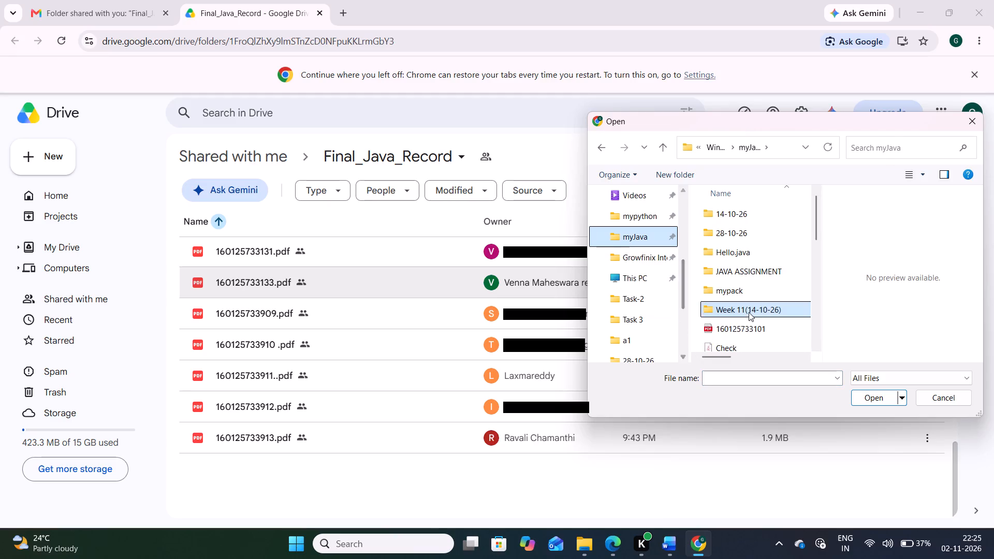
double_click(747, 326)
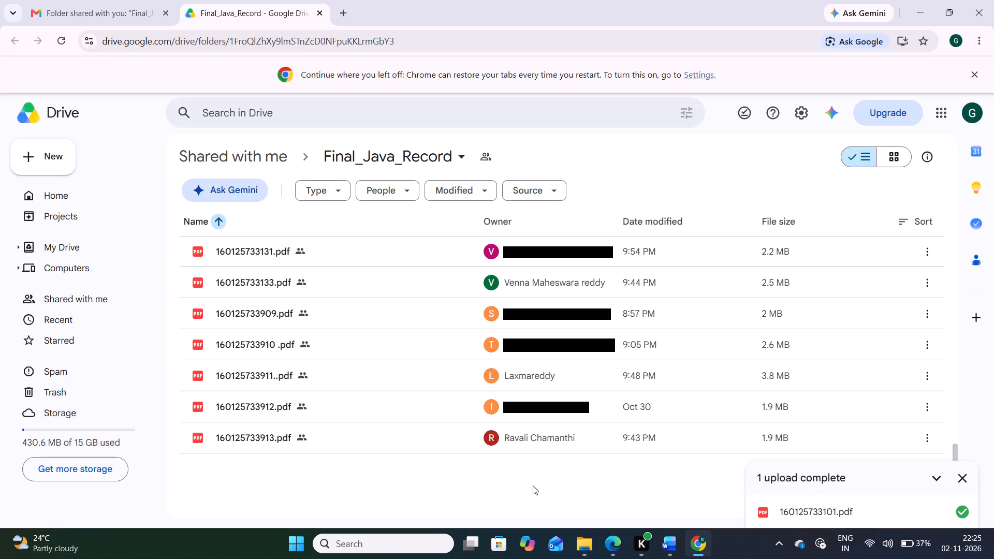
Find the newly uploaded roll-number PDF in the Final_Java_Record file list and open its preview.
scroll(533, 486, "up", 13)
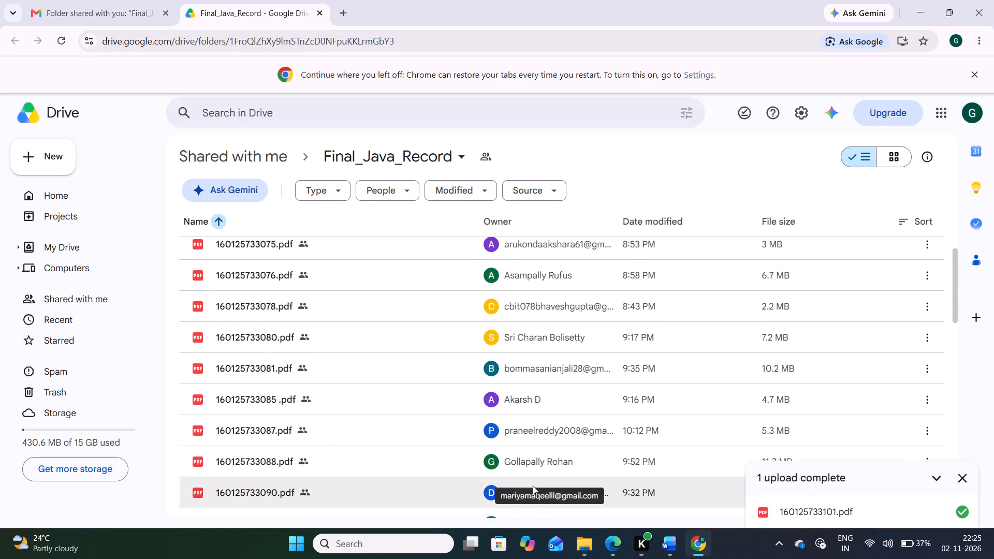
scroll(533, 486, "up", 5)
scroll(533, 486, "down", 4)
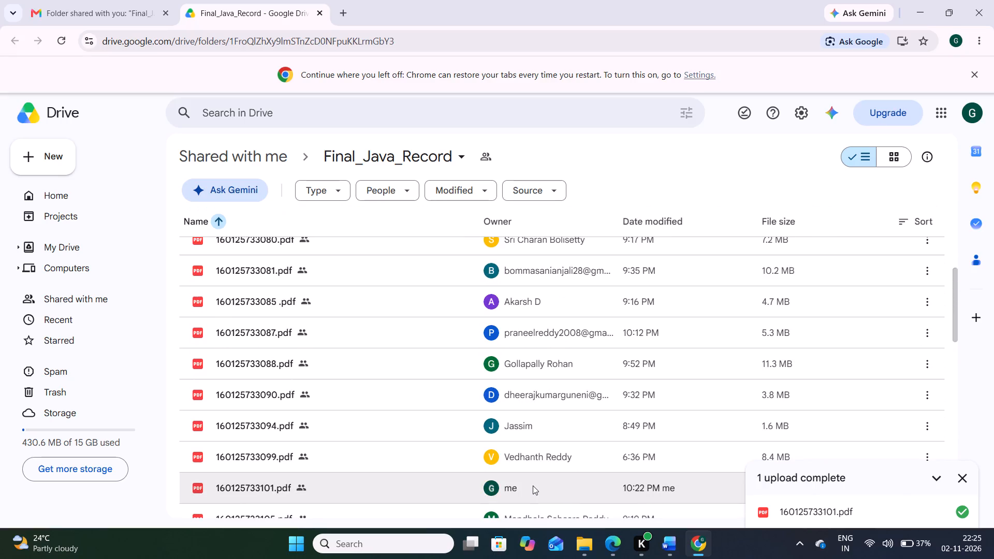
scroll(524, 461, "down", 1)
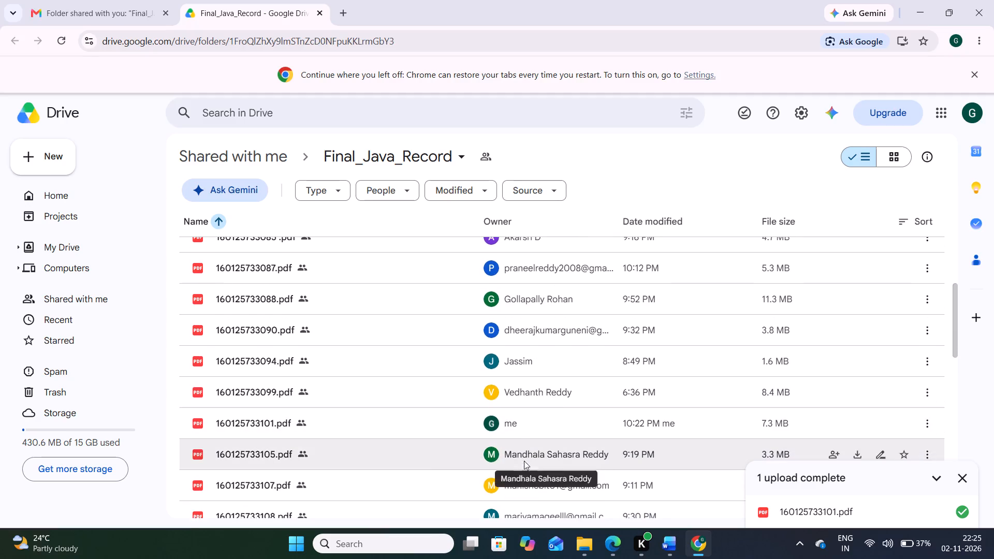
double_click(273, 423)
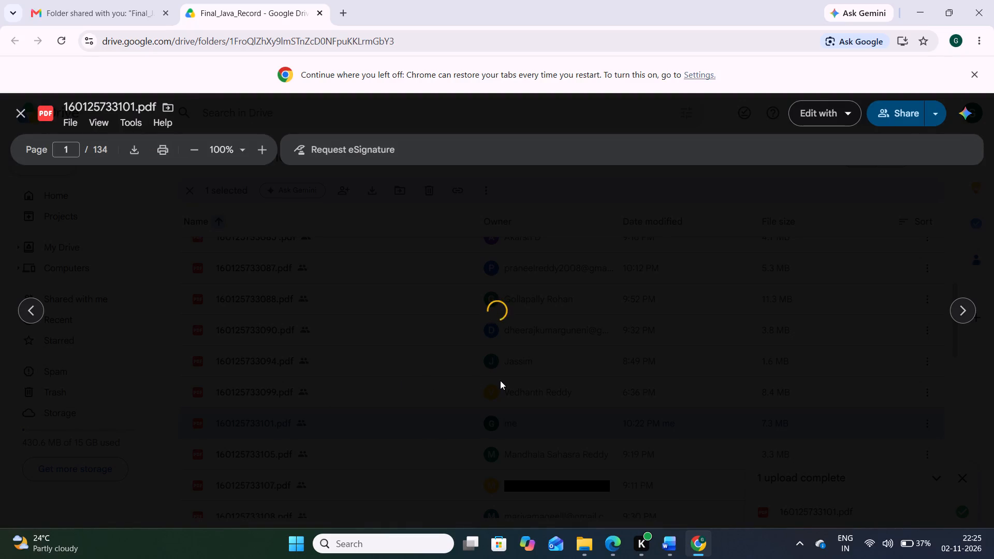
Check the opening pages of the uploaded record, reading its weekly index through Week 11.
scroll(609, 383, "down", 20)
scroll(609, 383, "down", 2)
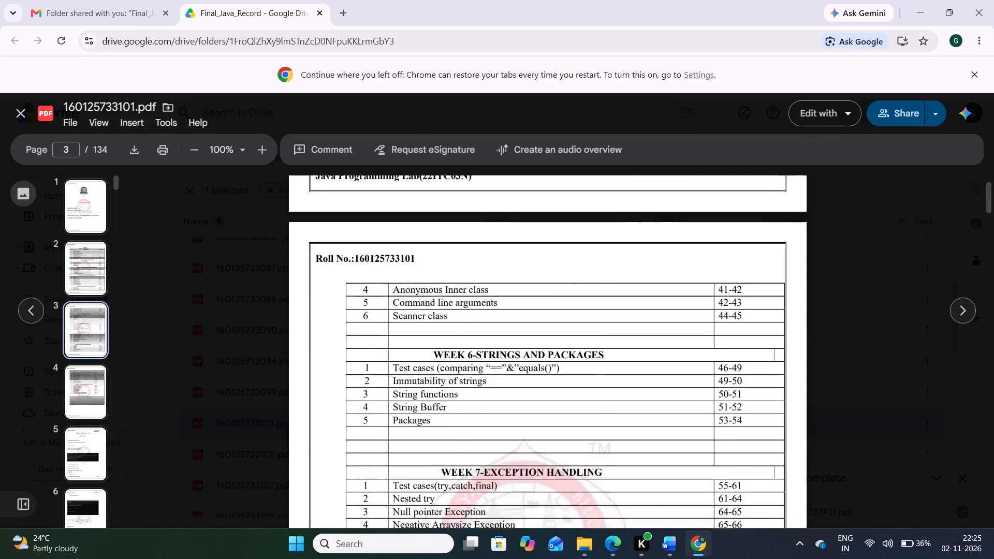
scroll(609, 383, "down", 13)
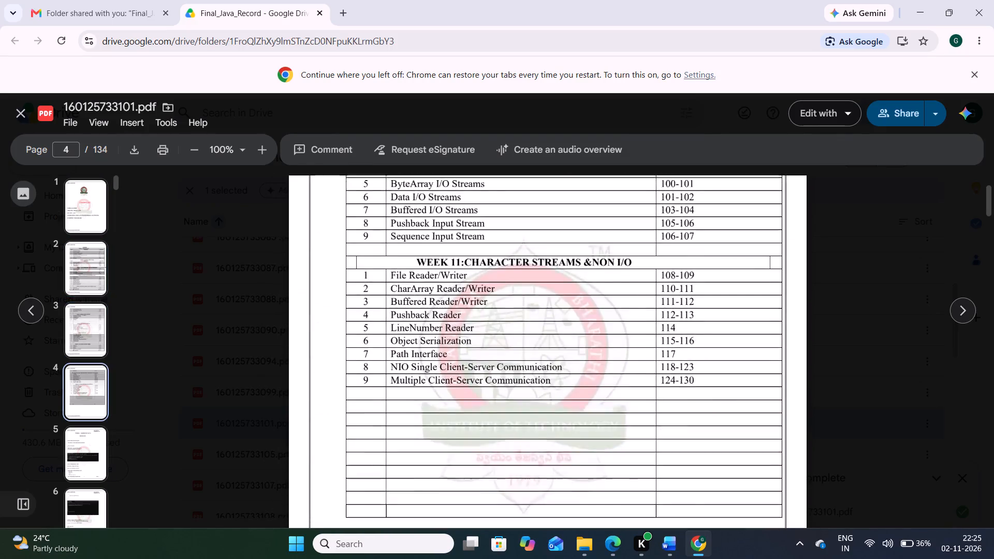
scroll(609, 383, "down", 1)
scroll(609, 383, "up", 1)
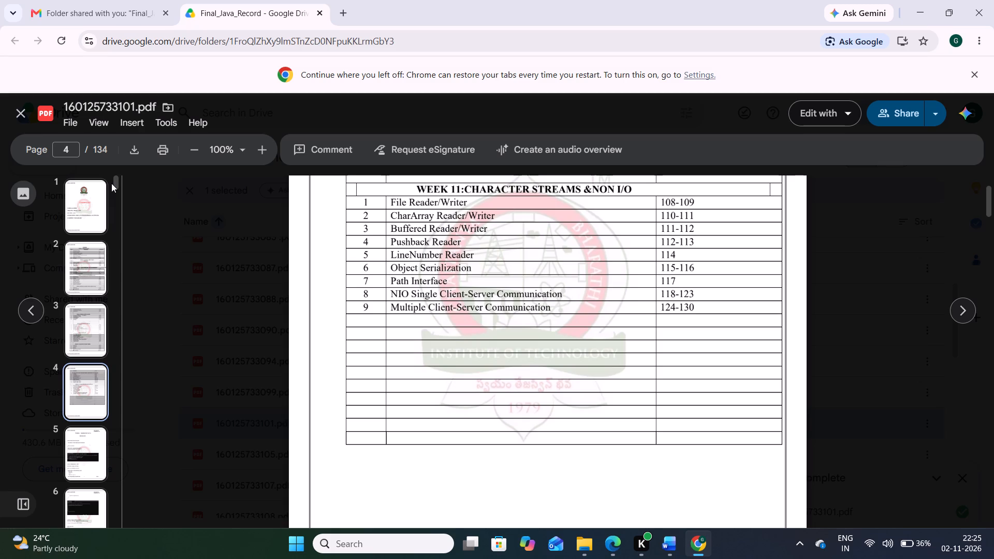
left_click_drag(114, 188, 139, 558)
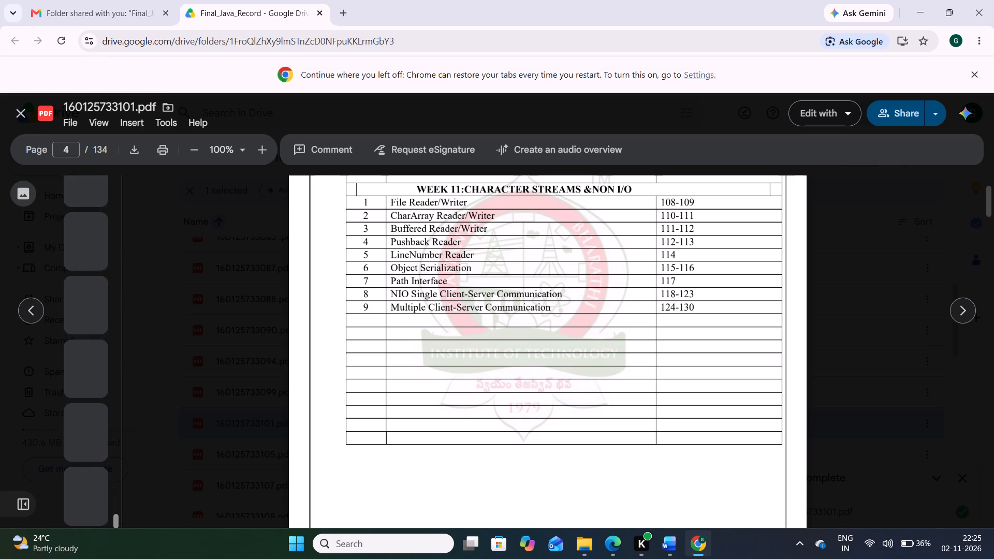
left_click_drag(139, 558, 137, 546)
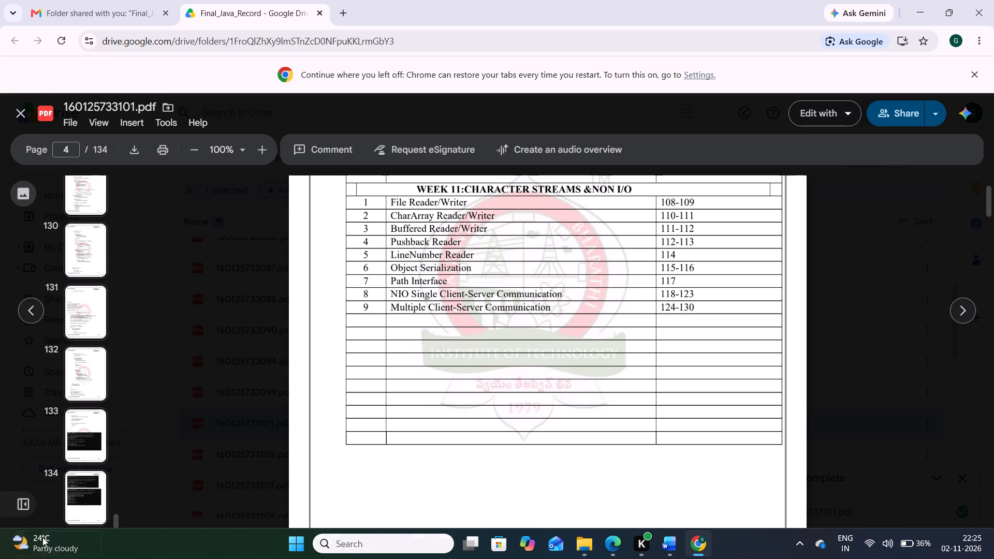
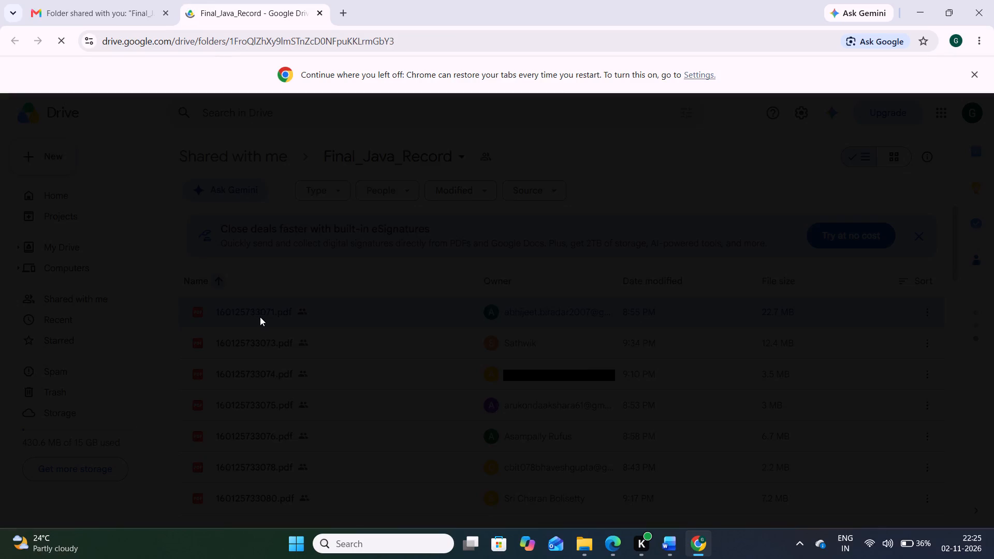
Examine the cover page and weekly index of the first record PDF in the Final_Java_Record folder.
scroll(335, 282, "down", 4)
scroll(363, 349, "down", 3)
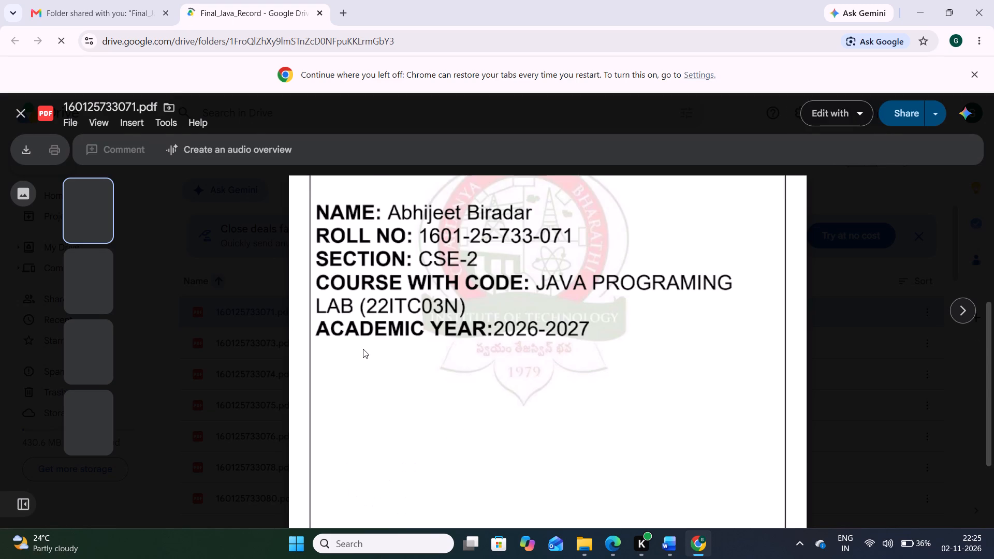
scroll(363, 349, "down", 17)
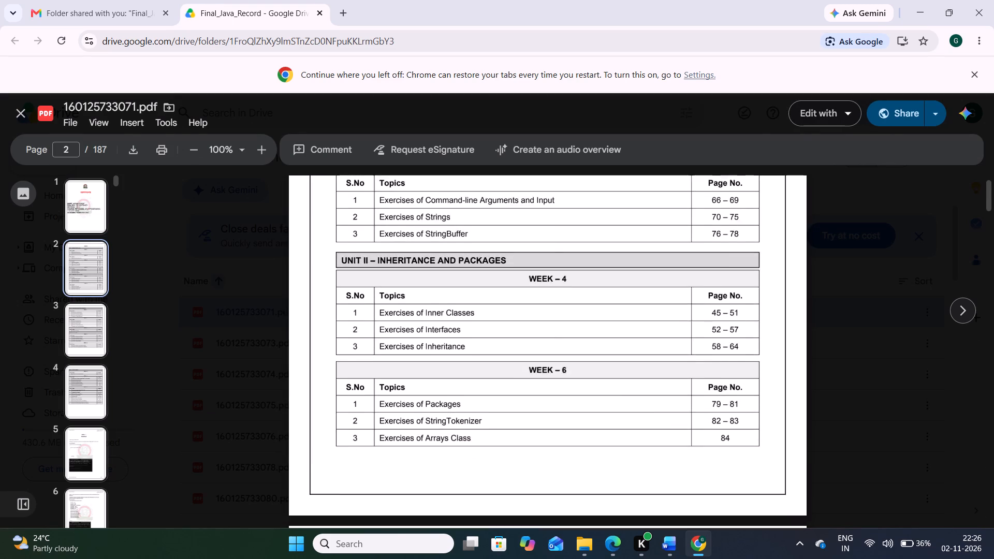
scroll(363, 349, "down", 16)
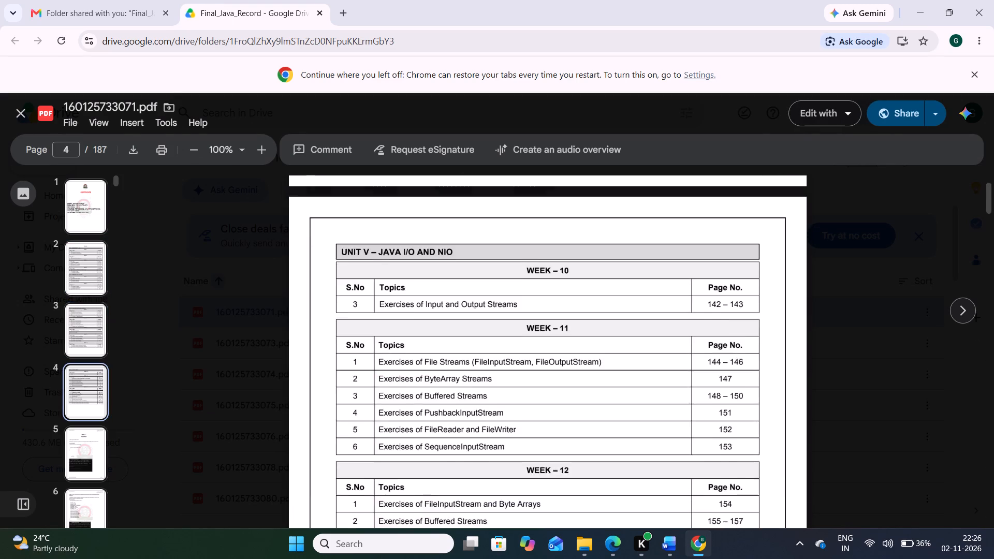
Review the layout of the Week 1 programs, Experiments 1 to 3, in this record, and close the preview.
scroll(363, 349, "down", 5)
scroll(363, 349, "up", 1)
scroll(363, 349, "down", 7)
scroll(363, 349, "up", 3)
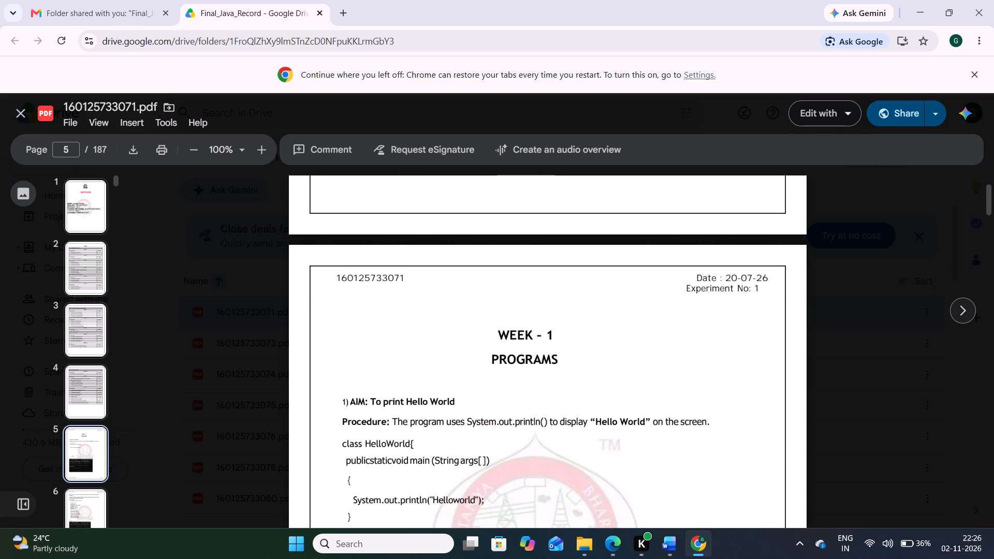
scroll(363, 349, "down", 9)
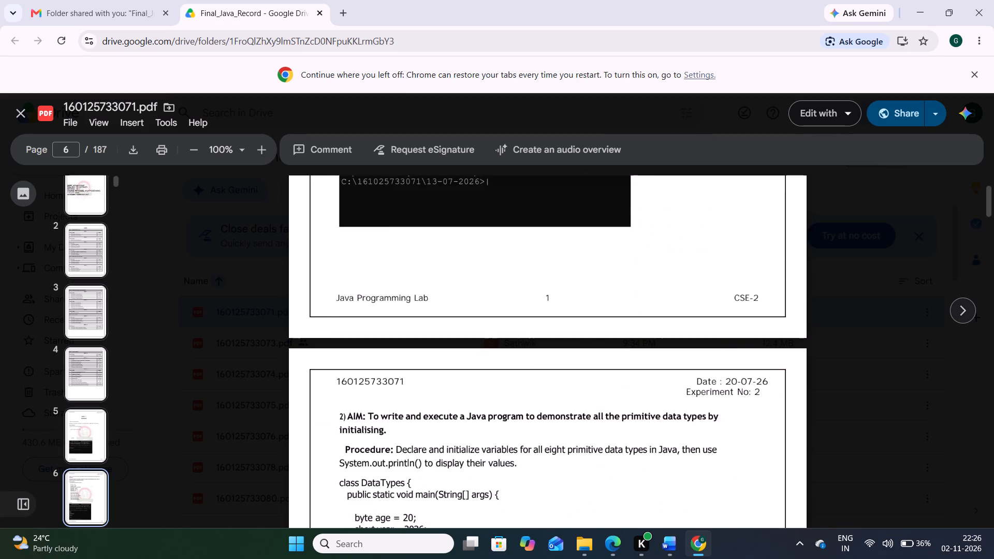
scroll(363, 349, "down", 11)
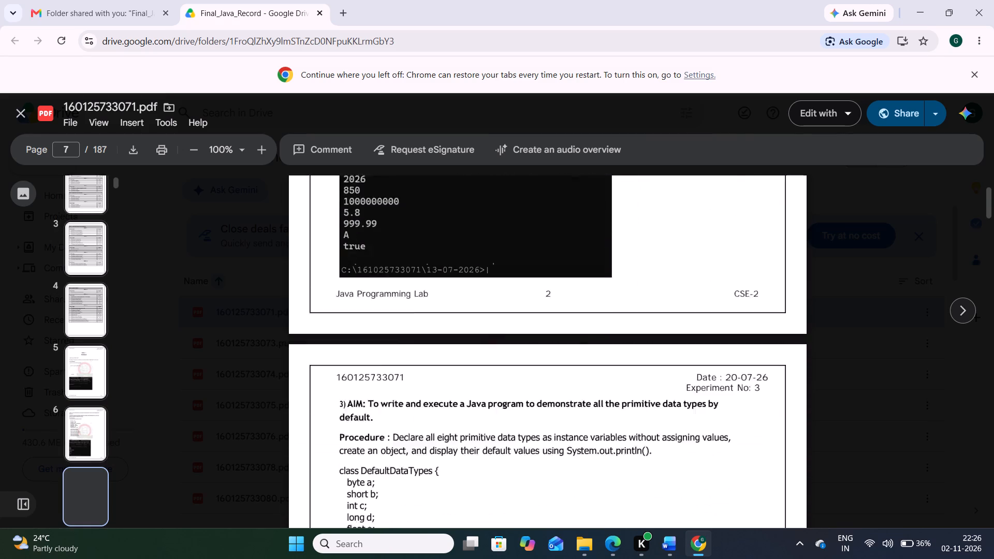
scroll(367, 383, "down", 2)
scroll(366, 383, "up", 19)
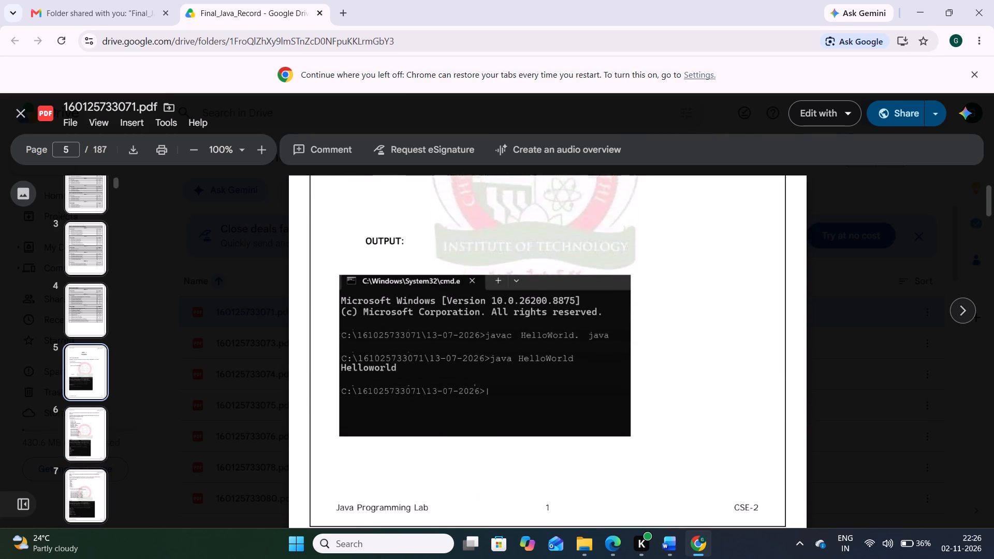
scroll(368, 377, "up", 5)
left_click(14, 122)
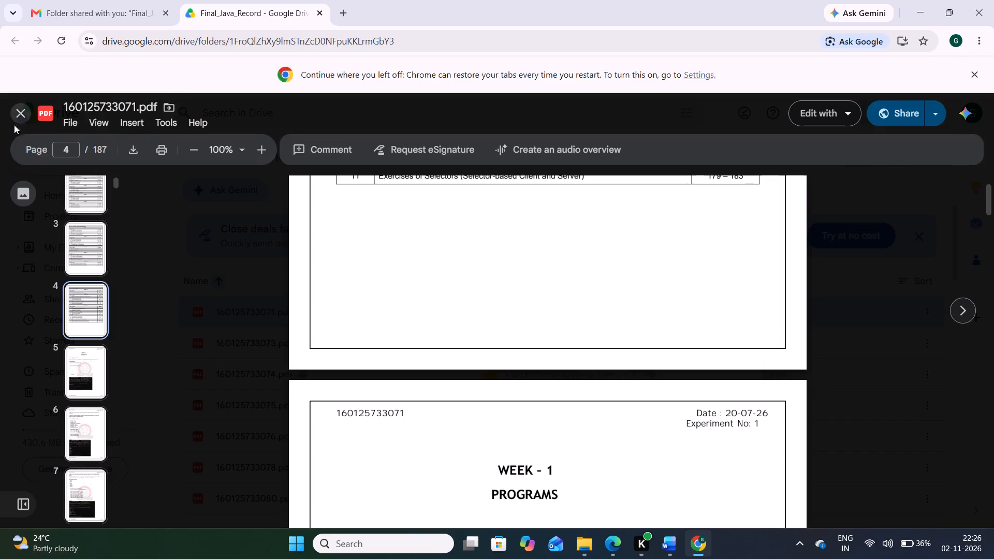